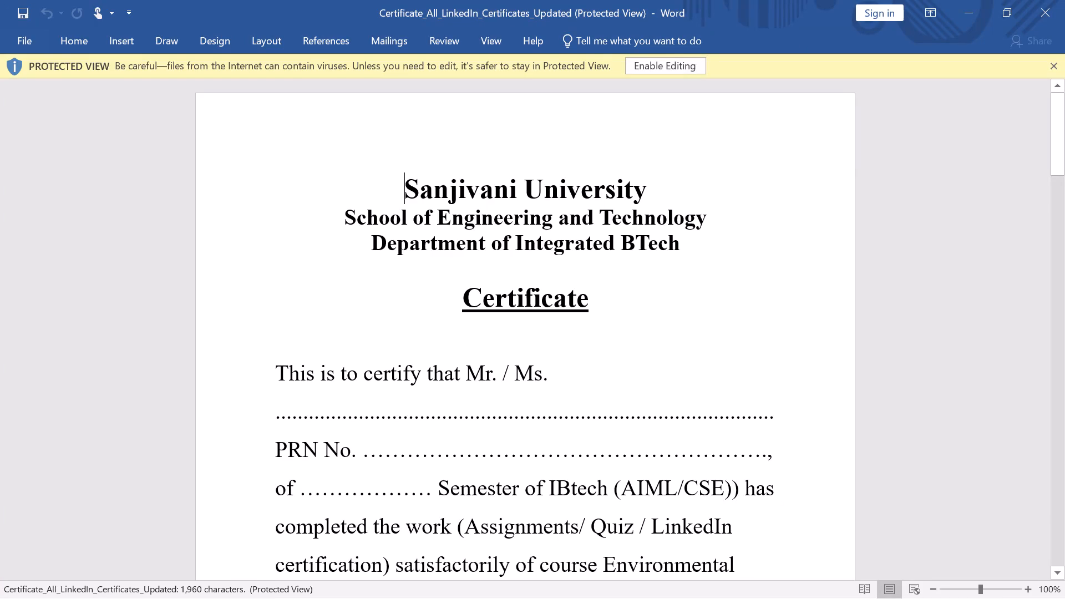
Examine the certificate text, the LinkedIn certificate table on the Content Page and the assignment table.
scroll(569, 361, "down", 4, "shift")
scroll(569, 361, "down", 3)
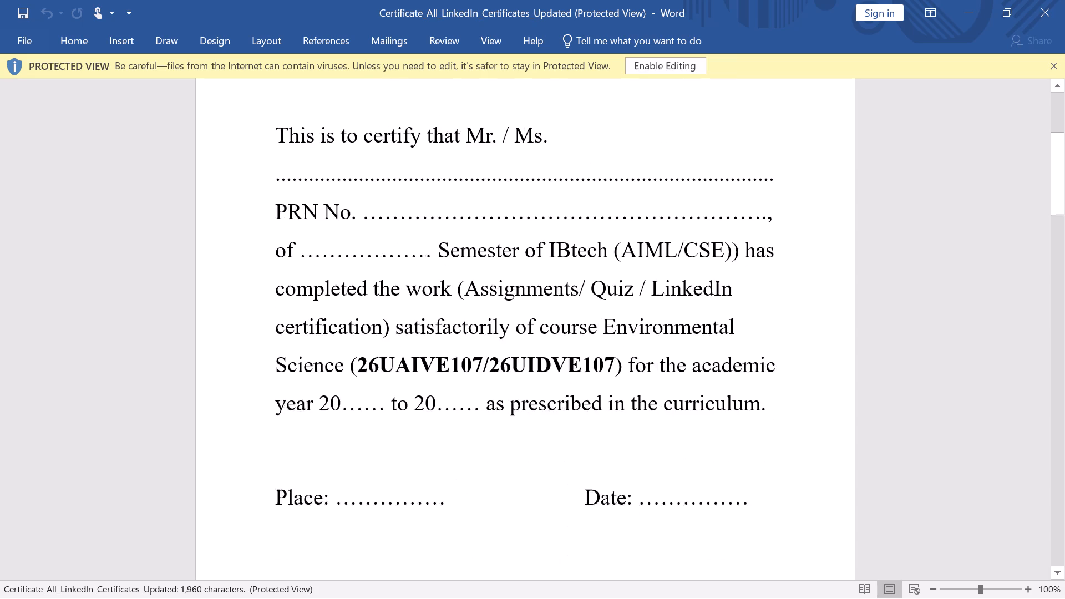
scroll(569, 361, "down", 4)
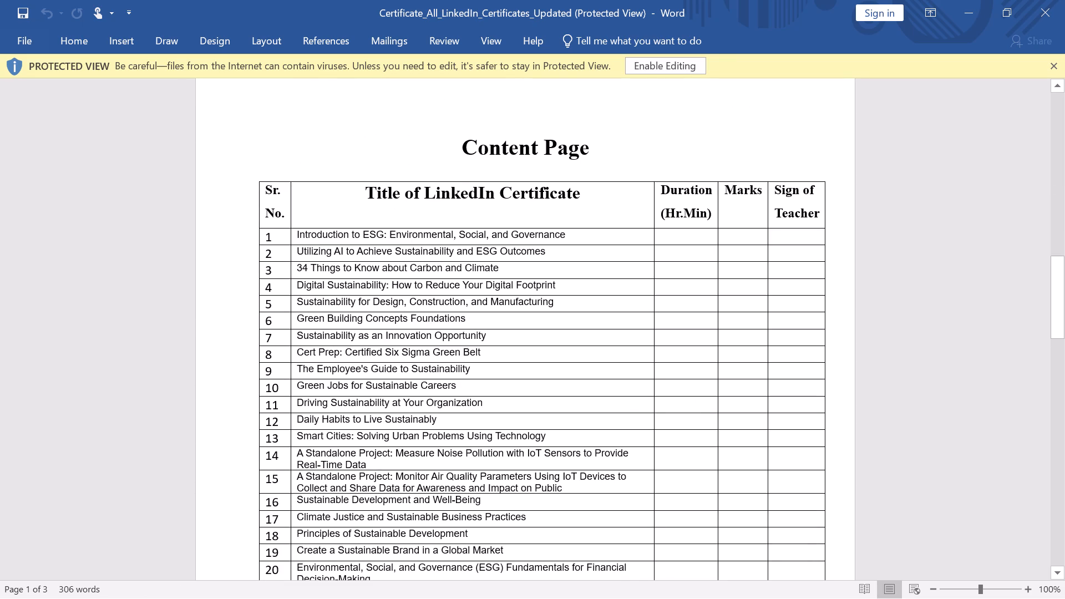
scroll(569, 361, "down", 1)
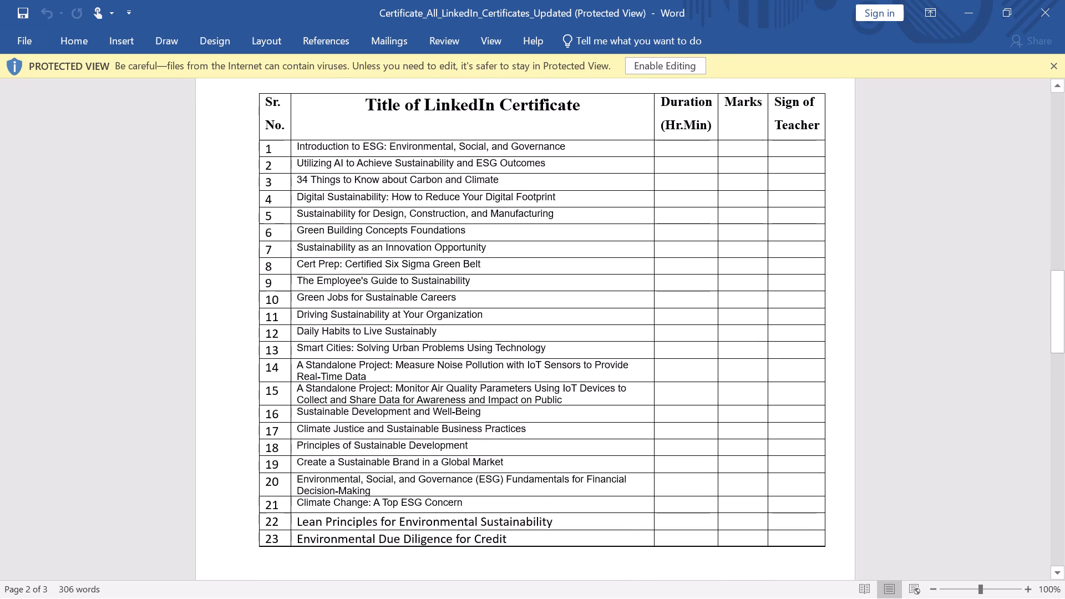
scroll(569, 361, "down", 1)
scroll(569, 361, "up", 1)
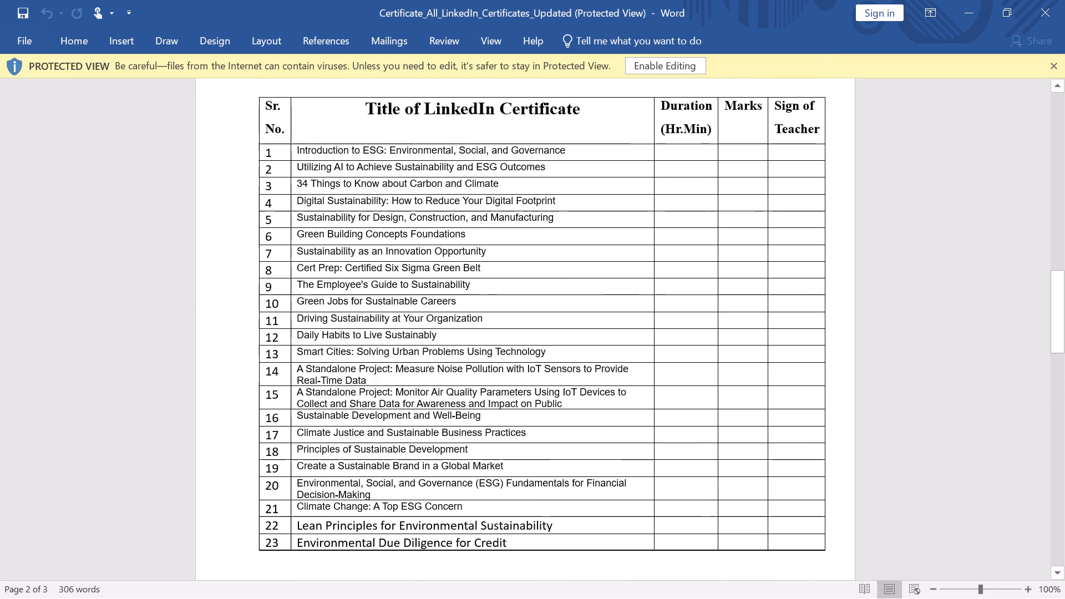
scroll(569, 361, "up", 1)
scroll(569, 361, "down", 1)
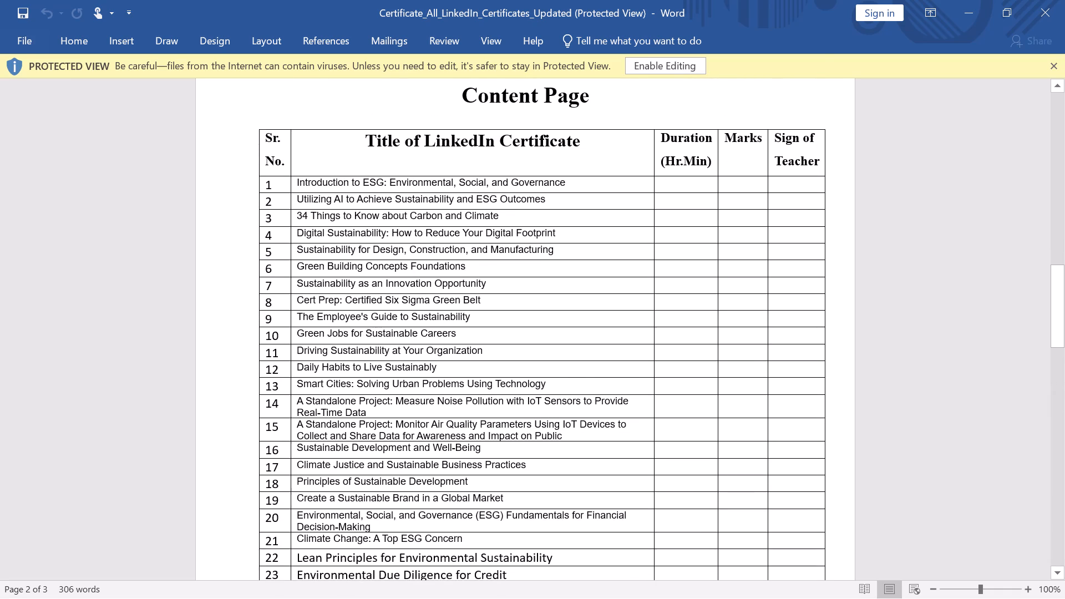
scroll(569, 361, "down", 2)
scroll(569, 361, "up", 1)
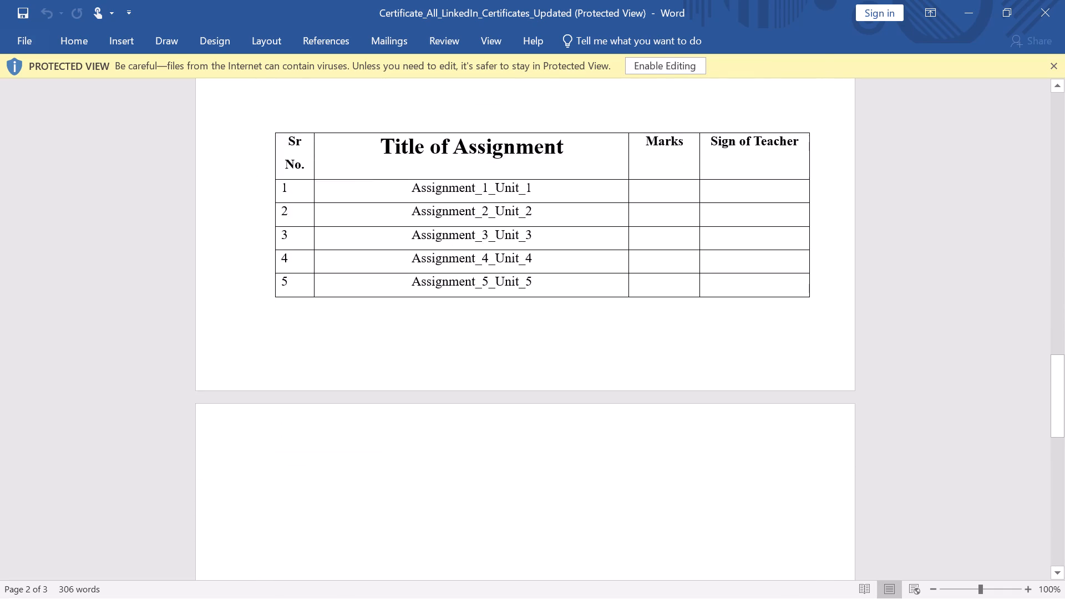
scroll(569, 361, "up", 4)
scroll(569, 361, "down", 2)
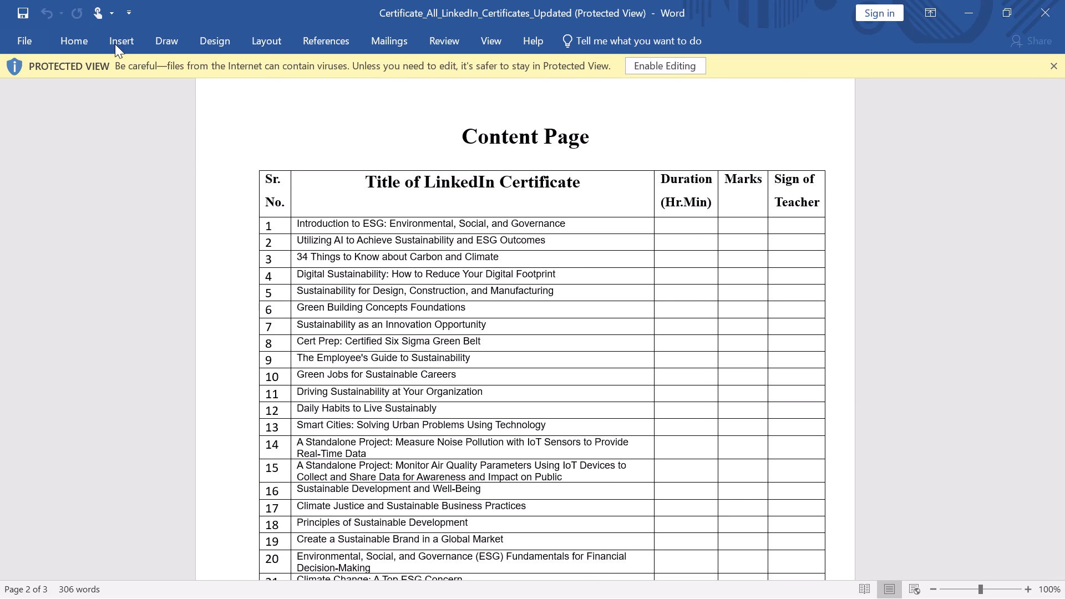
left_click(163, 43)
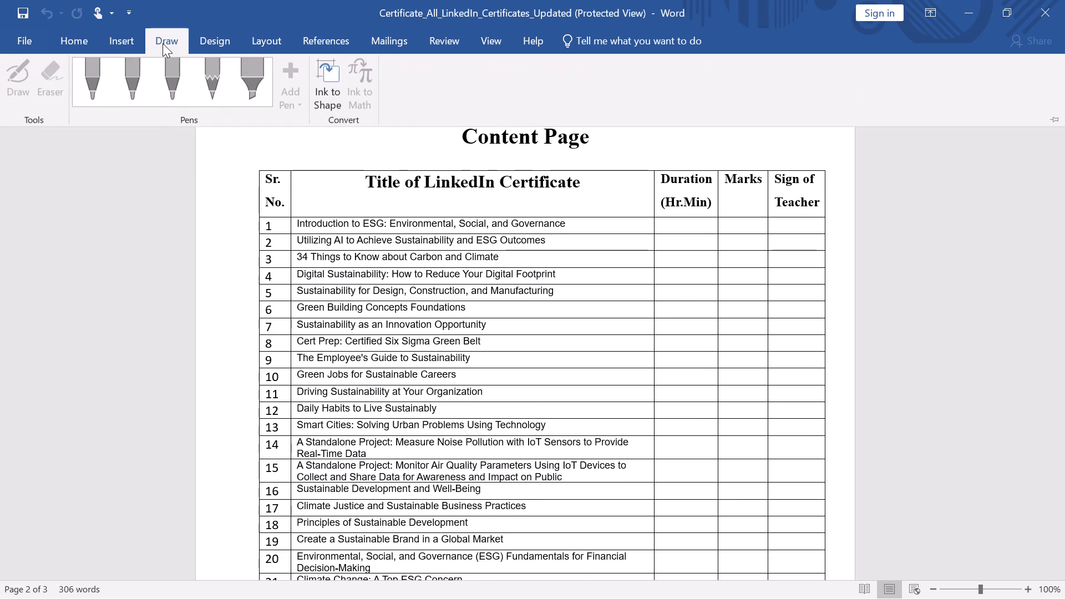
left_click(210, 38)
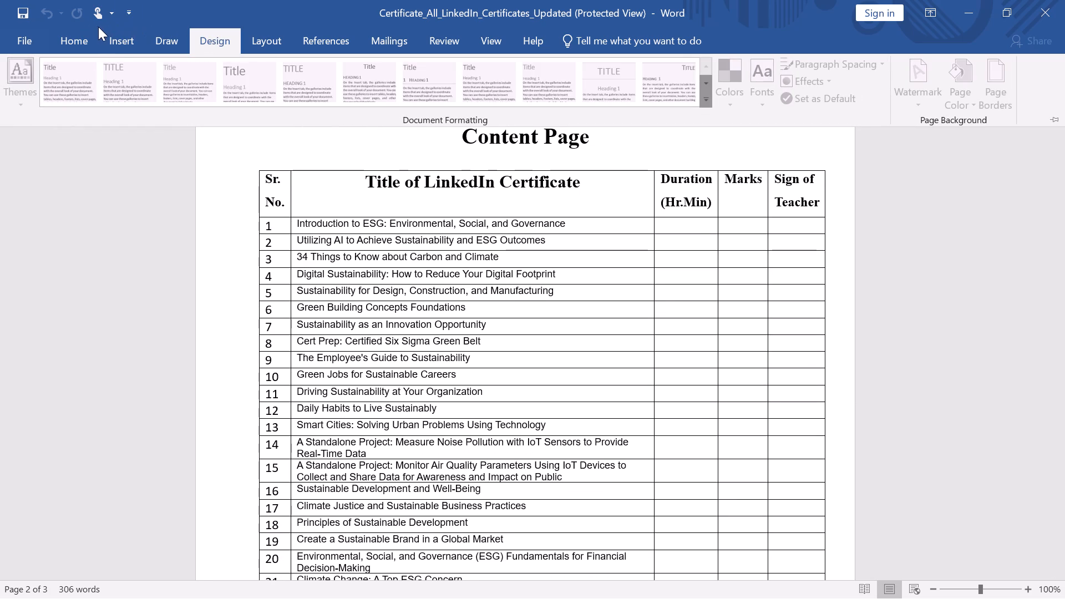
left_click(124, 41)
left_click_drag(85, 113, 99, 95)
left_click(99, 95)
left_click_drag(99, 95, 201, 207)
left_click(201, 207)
Review the LinkedIn certificate titles and the table columns on the Content Page again.
scroll(201, 207, "up", 2)
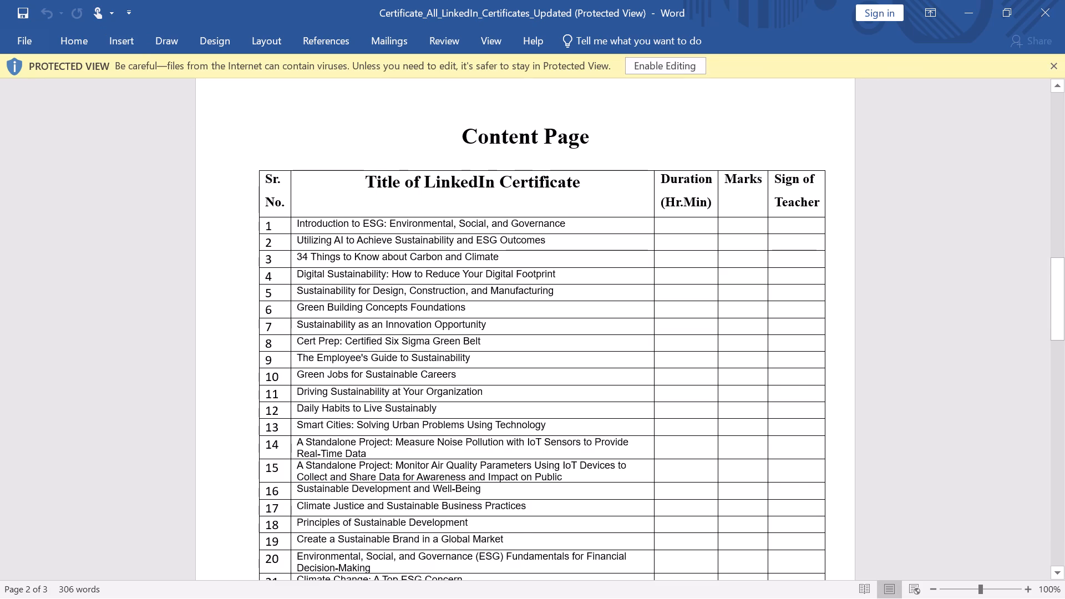
scroll(201, 207, "up", 6)
scroll(201, 207, "down", 3)
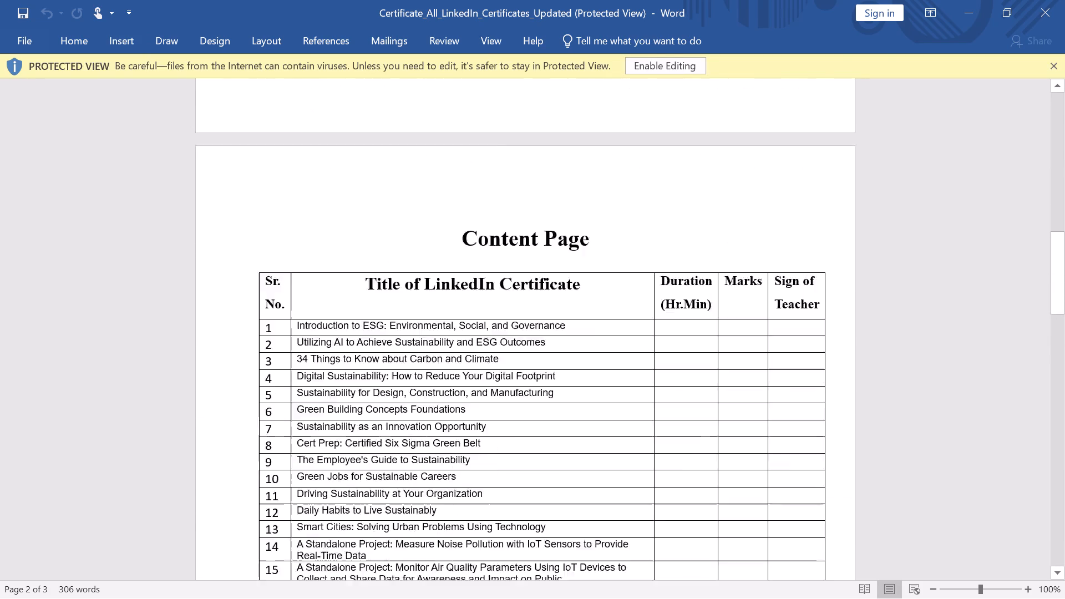
scroll(201, 207, "down", 2)
scroll(578, 251, "up", 1)
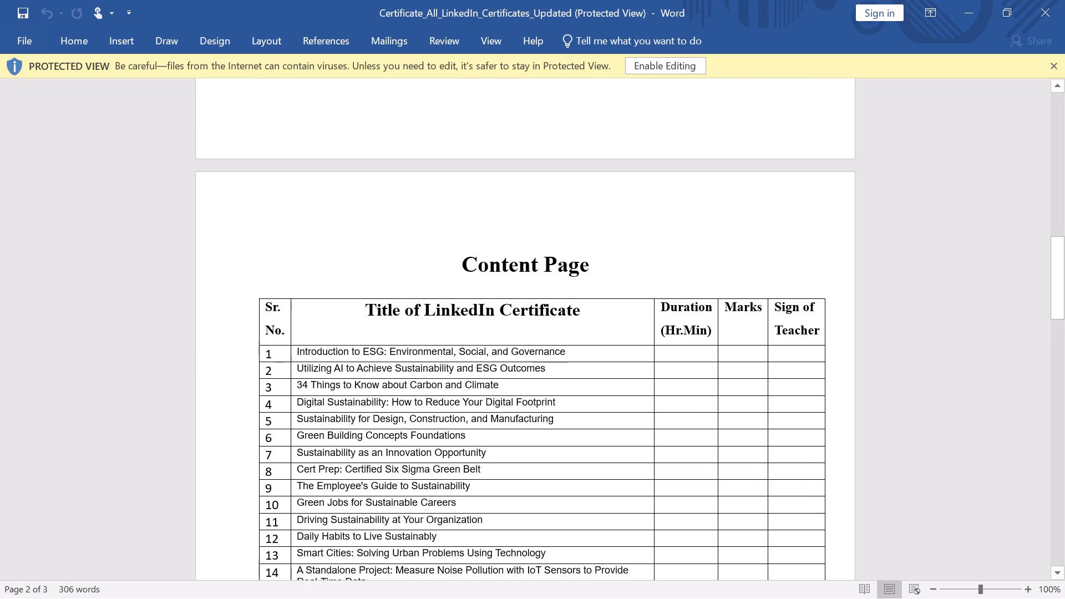
scroll(578, 251, "up", 1)
scroll(578, 251, "up", 1, "ctrl")
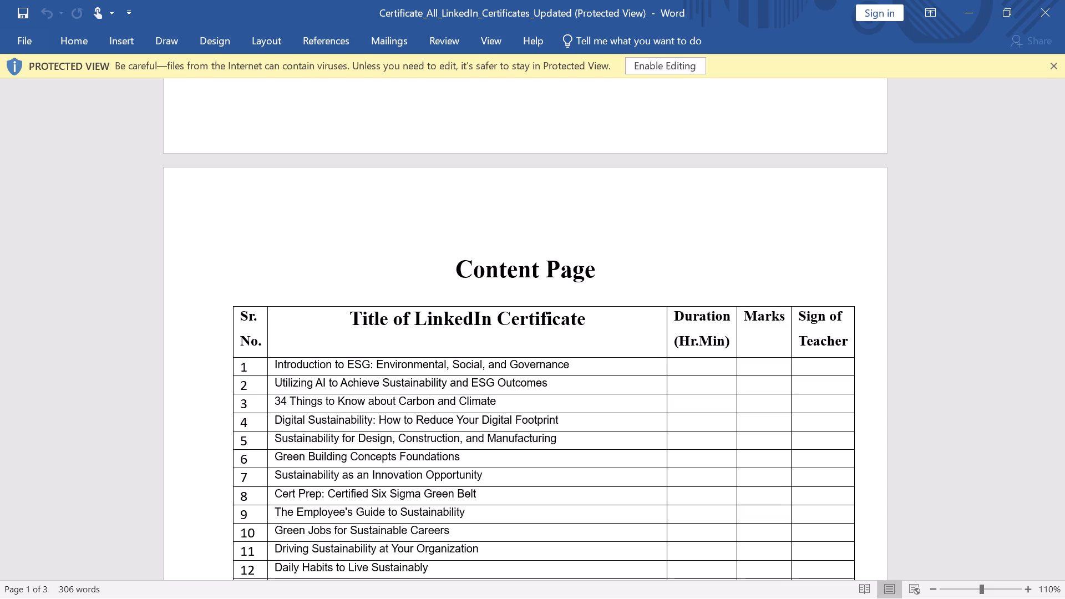
scroll(342, 435, "down", 1)
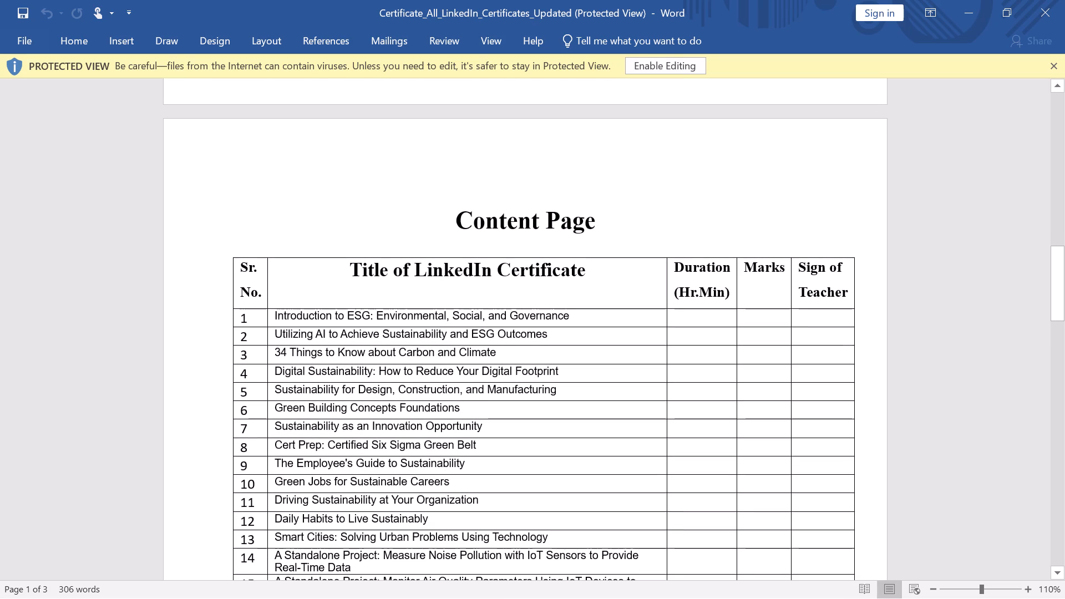
scroll(342, 435, "down", 2)
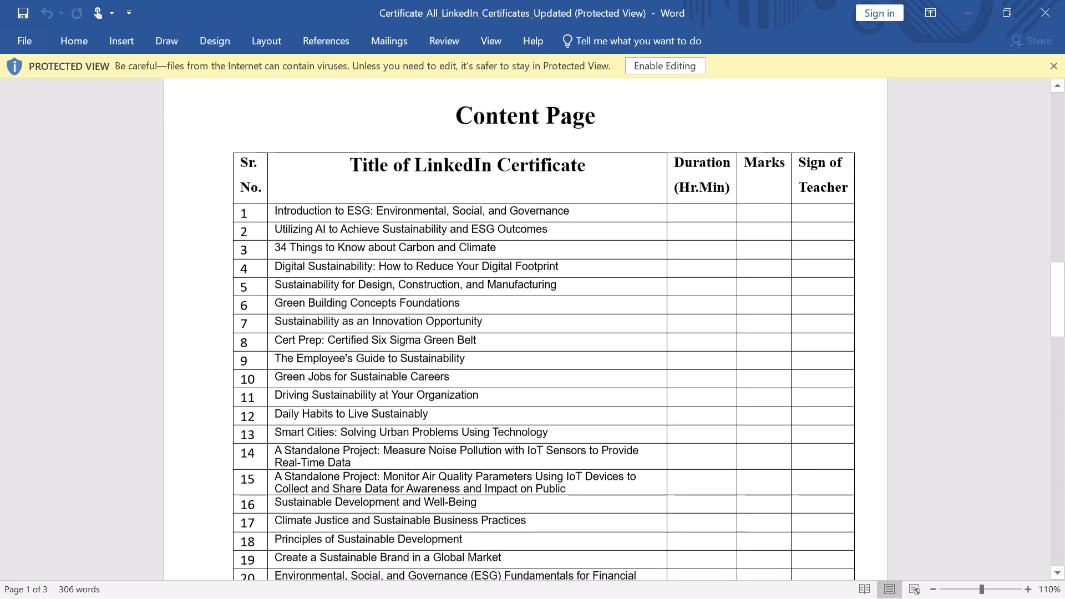
scroll(342, 435, "down", 2)
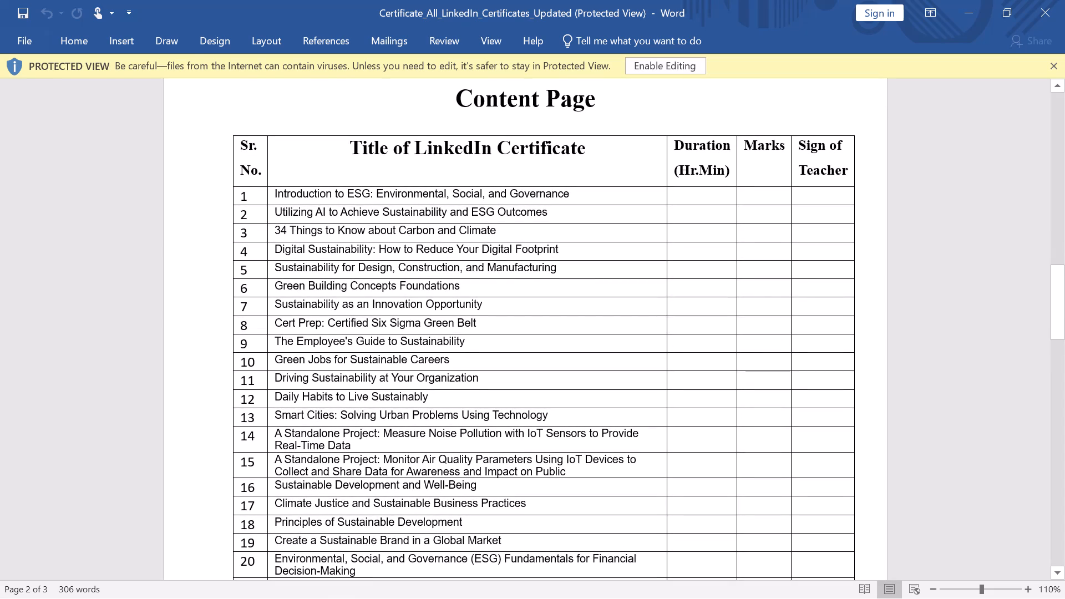
scroll(342, 435, "down", 2)
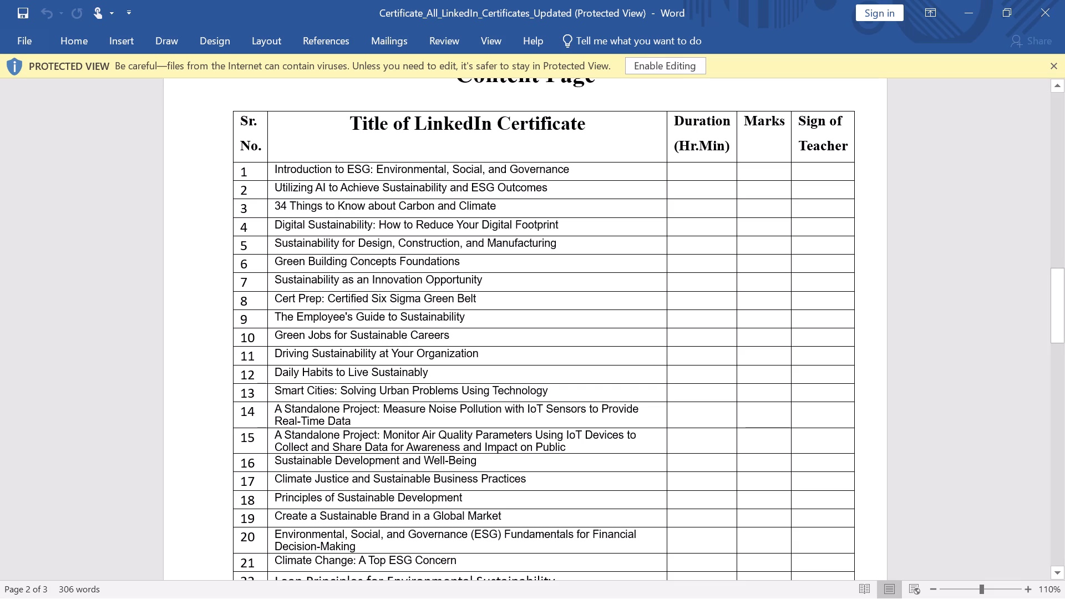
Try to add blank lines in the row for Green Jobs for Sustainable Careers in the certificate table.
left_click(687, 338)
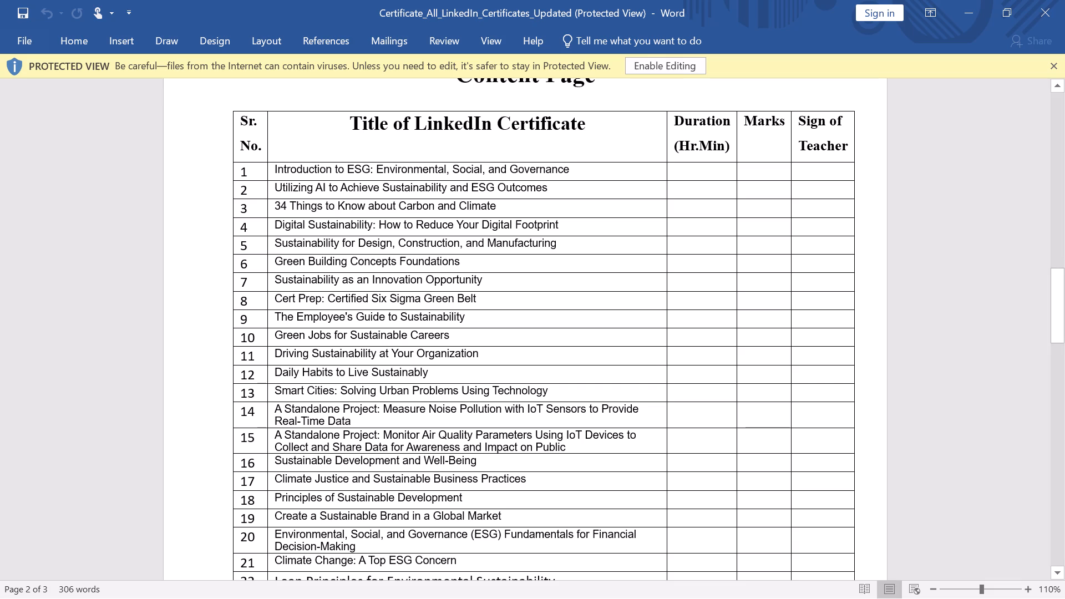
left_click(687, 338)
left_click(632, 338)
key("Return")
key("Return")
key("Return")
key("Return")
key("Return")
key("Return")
Copy the document's content from the Sanjivani University heading through the end of the quiz table.
scroll(632, 338, "up", 8)
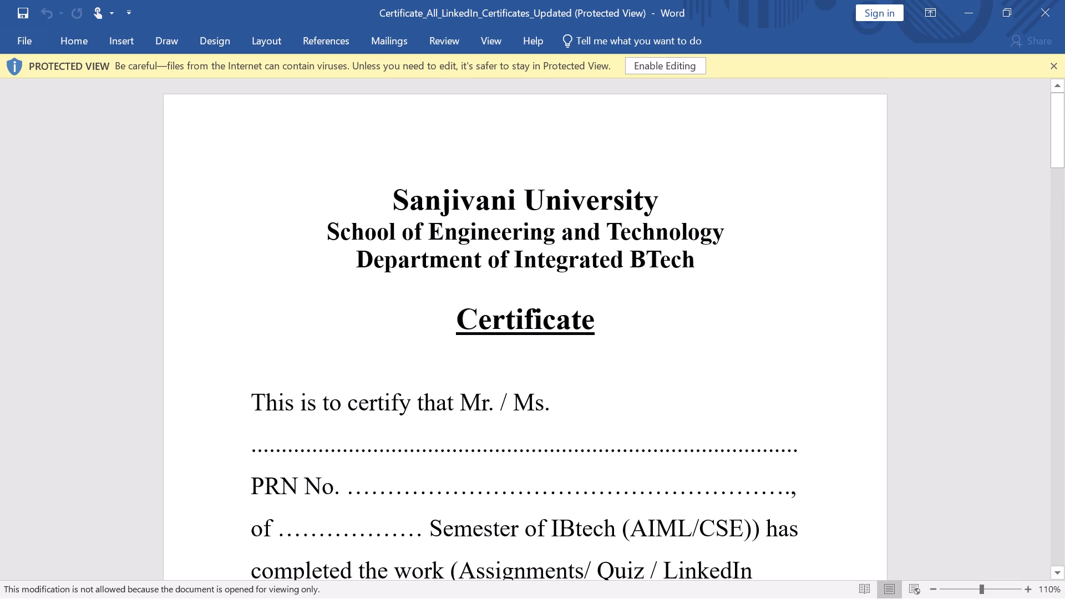
left_click_drag(397, 199, 644, 598)
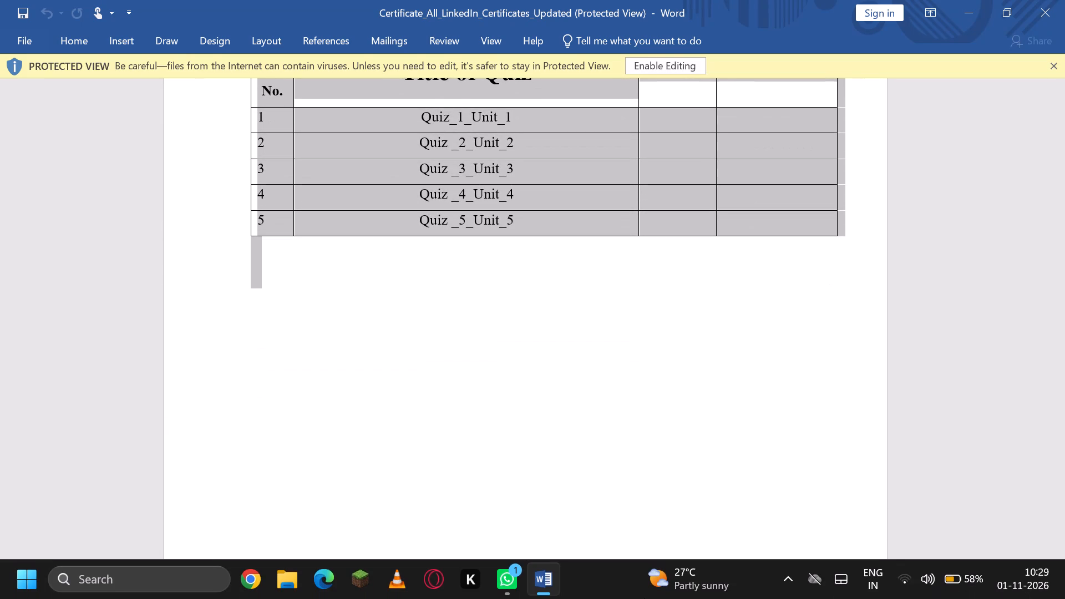
key("ctrl+c")
Launch the app with the K icon.
double_click(464, 578)
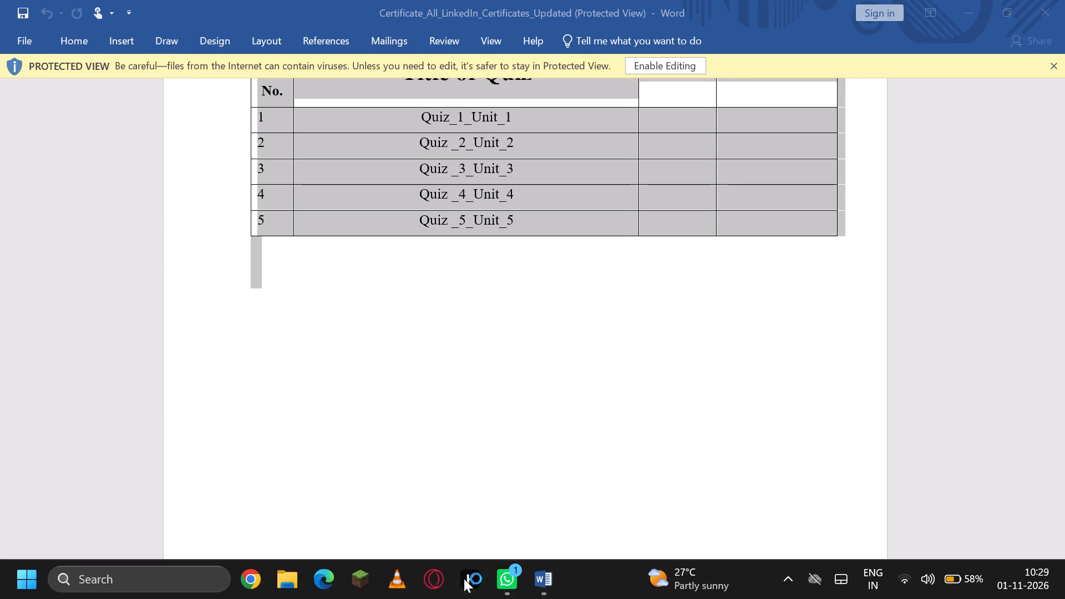
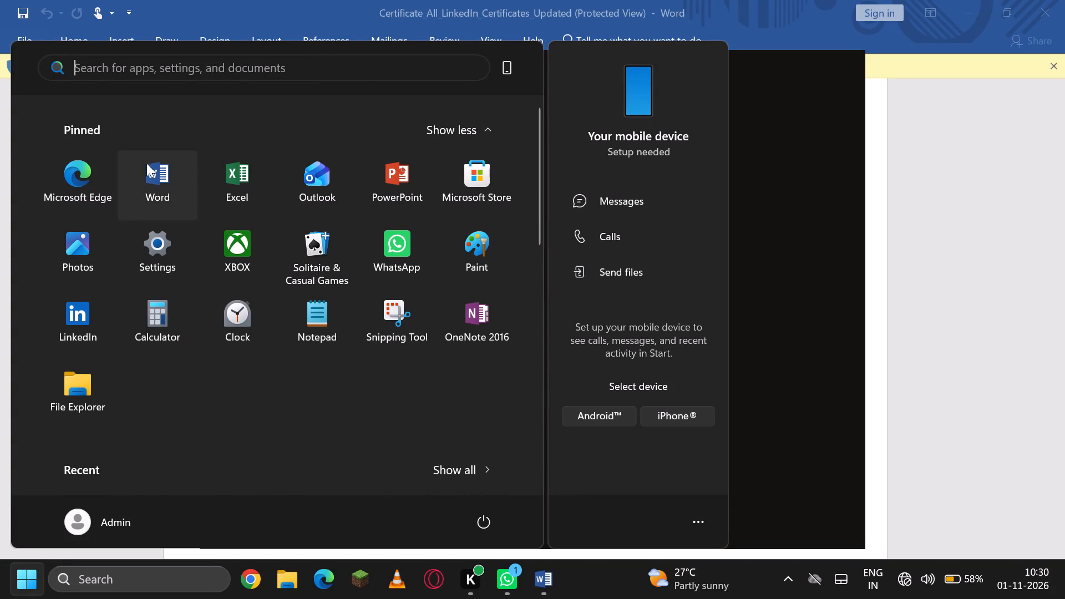
Create a blank Word document and paste the copied Sanjivani University certificate content into it.
double_click(149, 165)
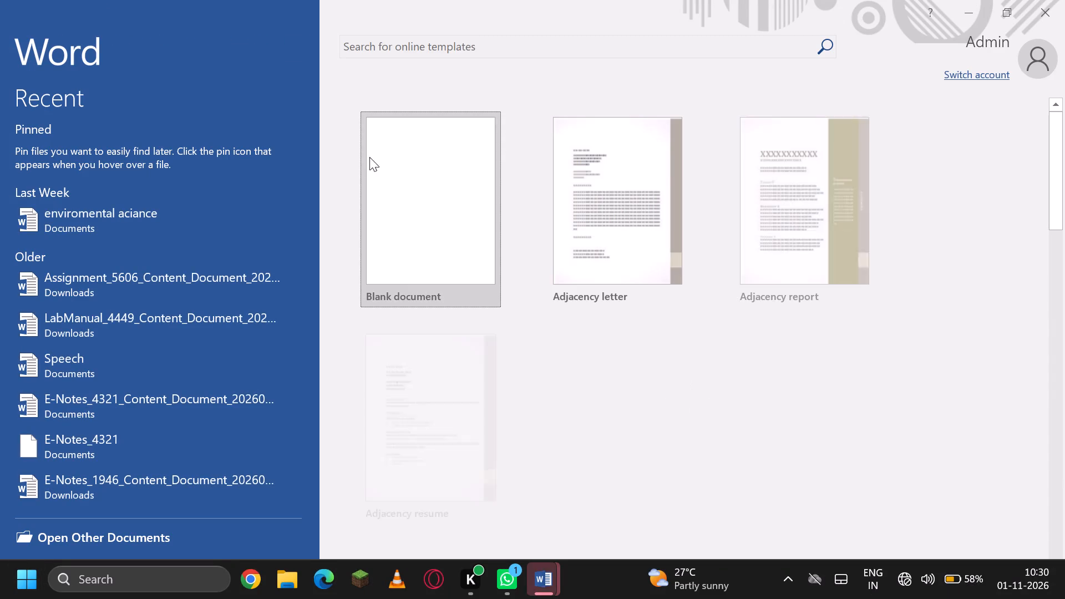
double_click(381, 155)
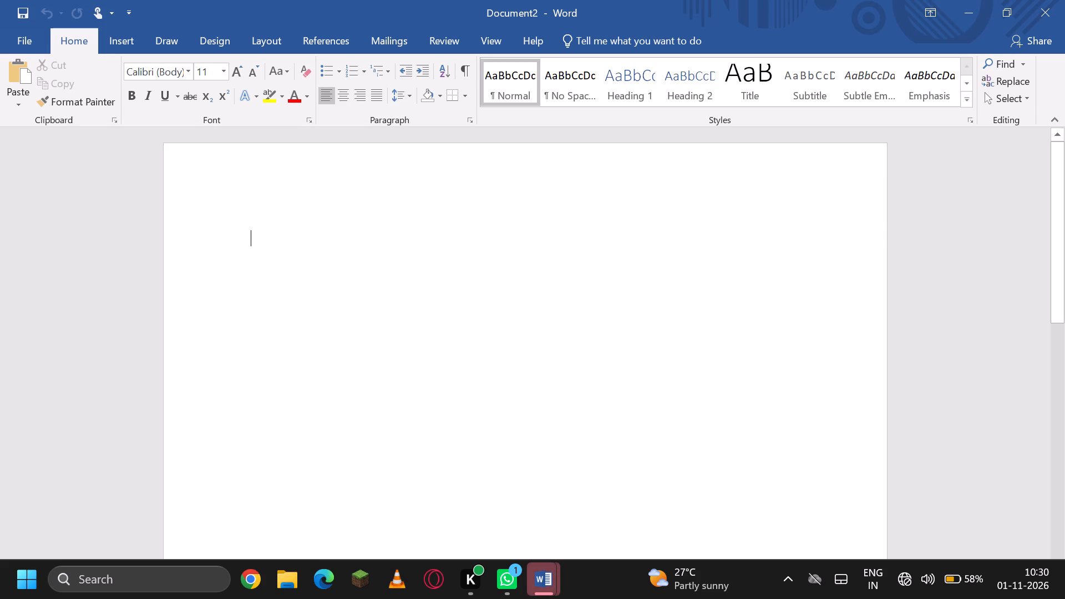
key("ctrl+v")
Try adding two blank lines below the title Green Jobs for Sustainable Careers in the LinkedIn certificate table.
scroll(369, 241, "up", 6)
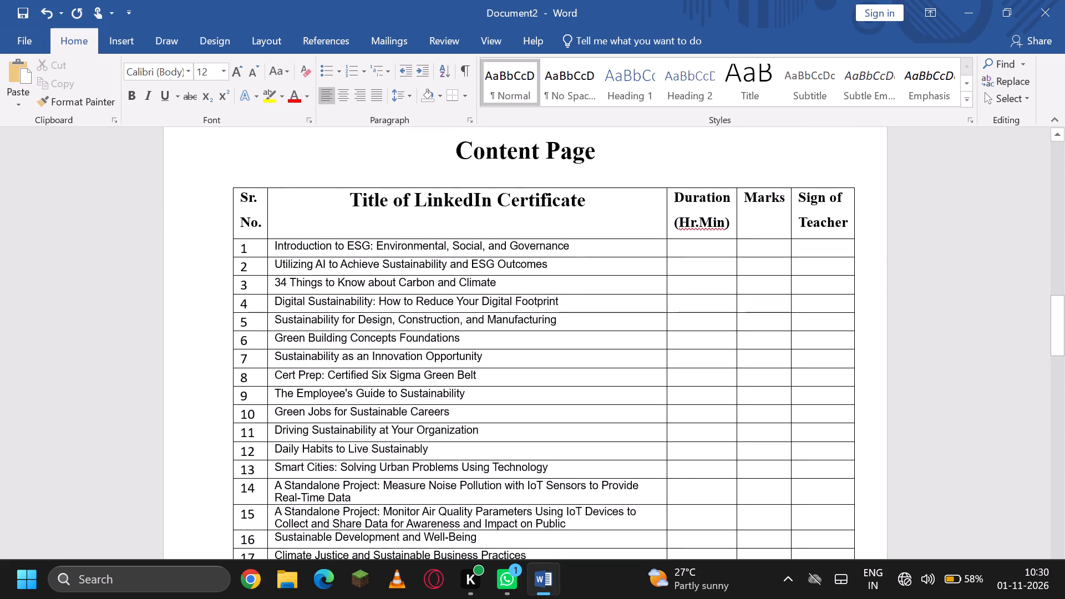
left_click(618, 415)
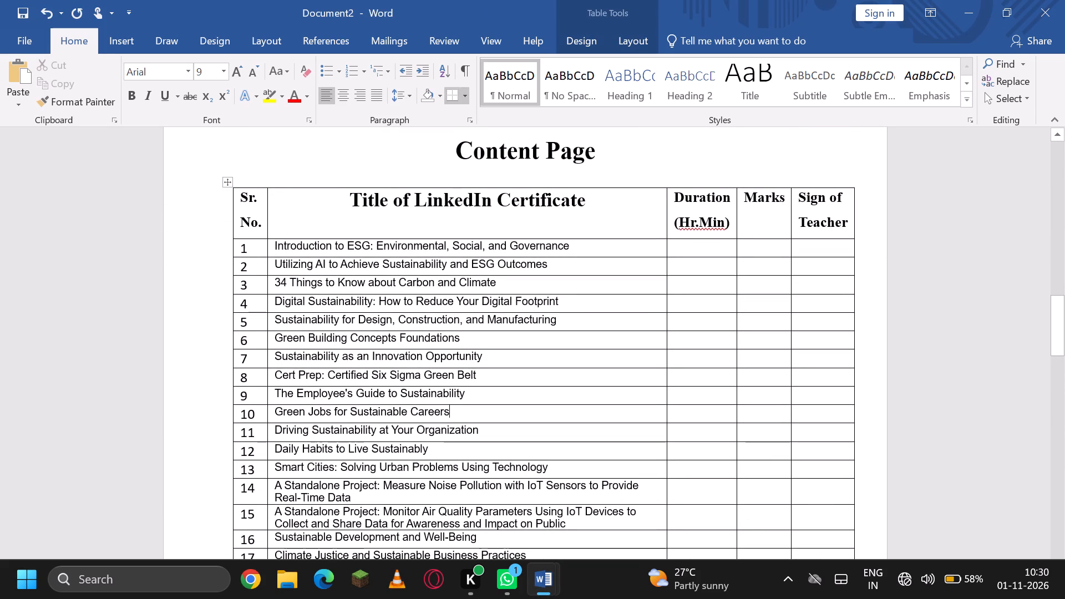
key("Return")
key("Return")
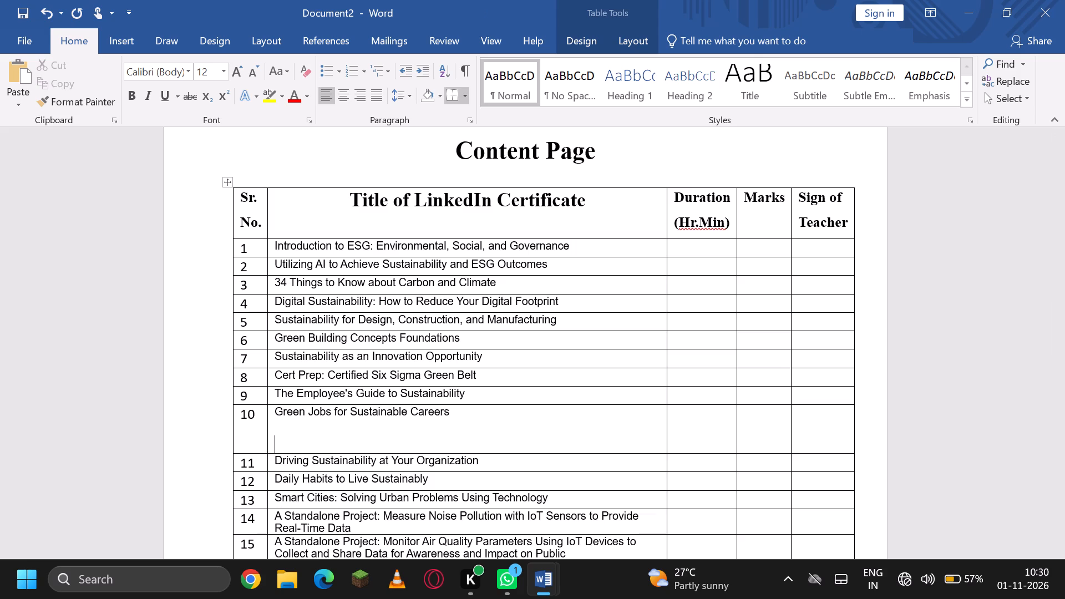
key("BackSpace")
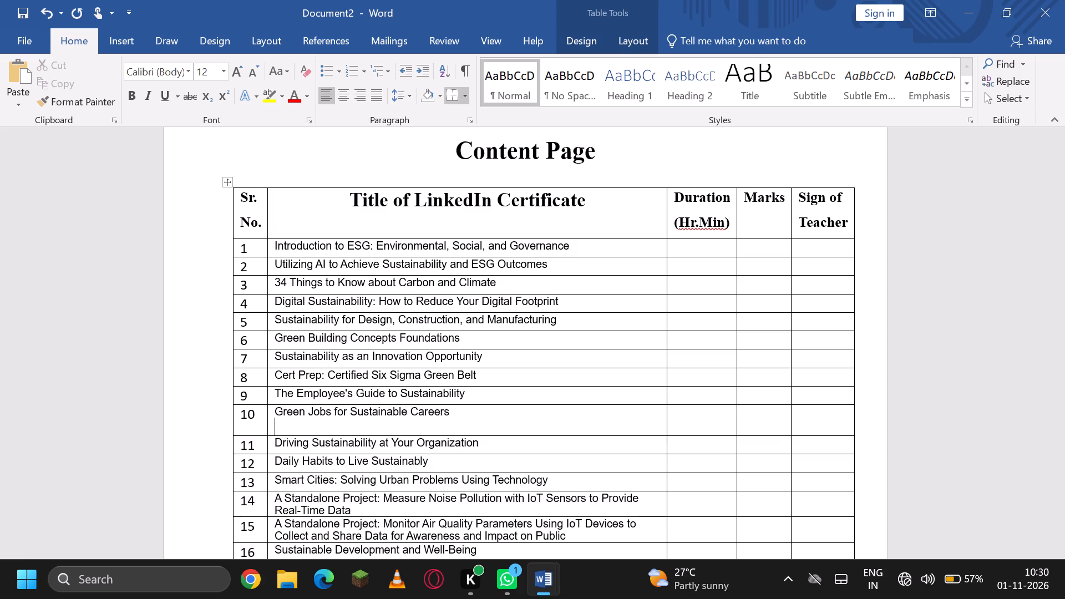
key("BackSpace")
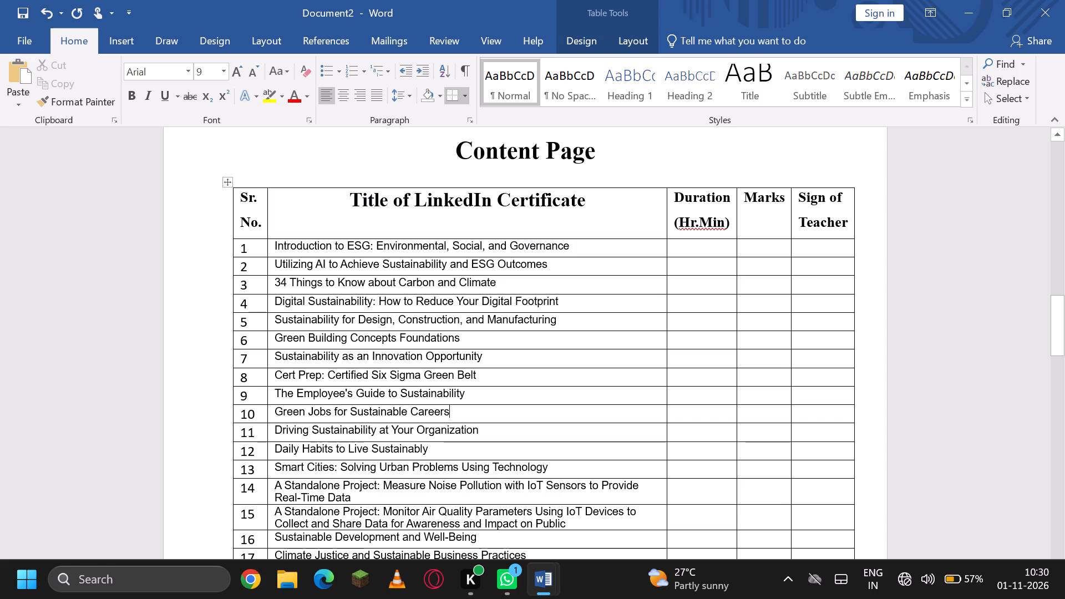
Insert an empty table row directly below row 10, Green Jobs for Sustainable Careers.
left_click(858, 419)
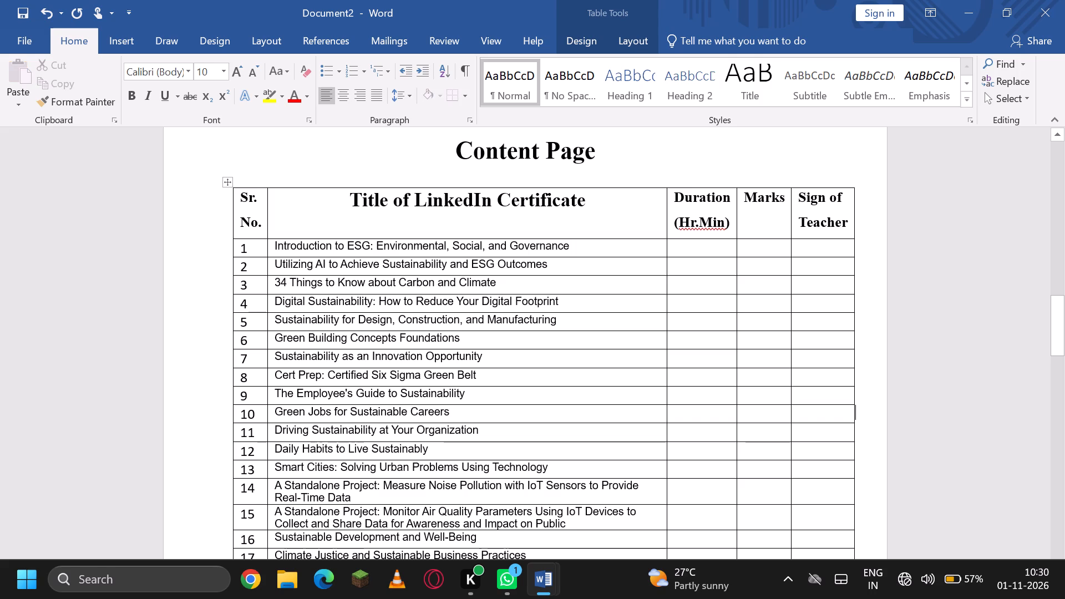
key("Return")
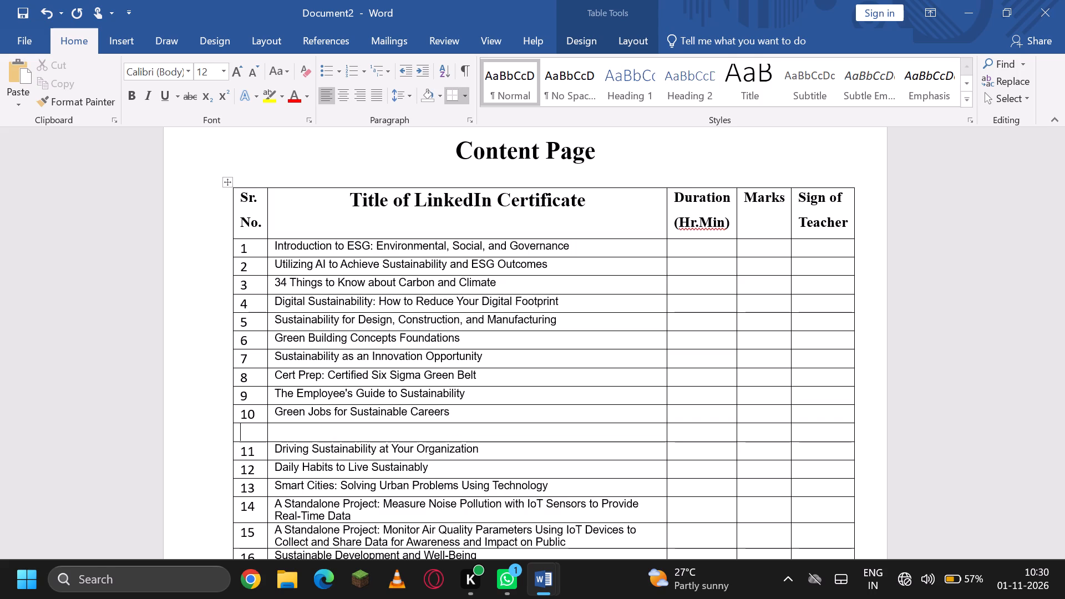
Clear serial number 11 from the Driving Sustainability at Your Organization row.
scroll(876, 466, "right", 1)
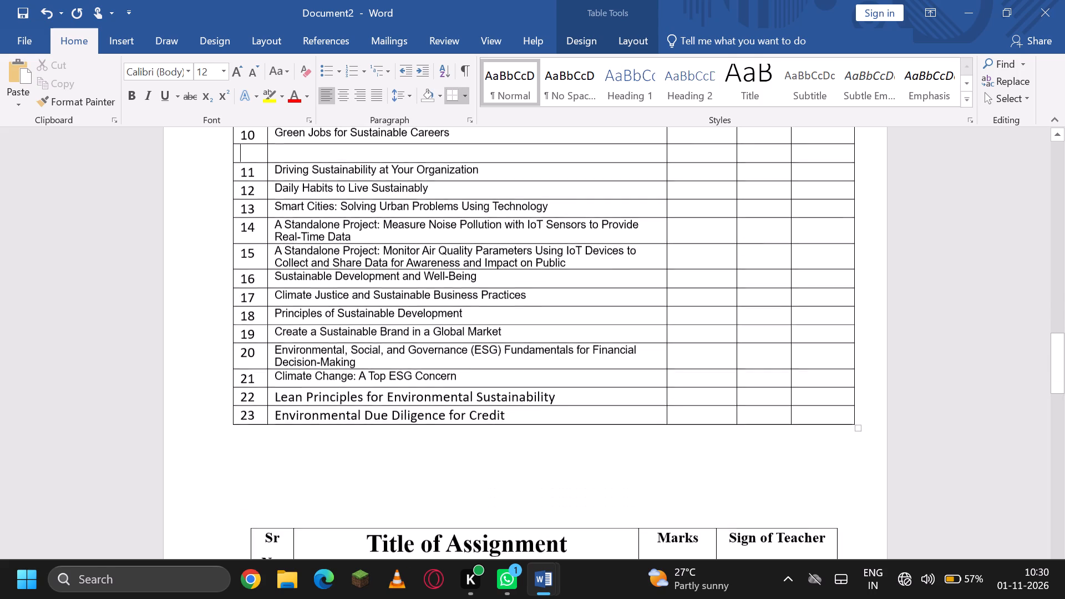
scroll(876, 466, "right", 1)
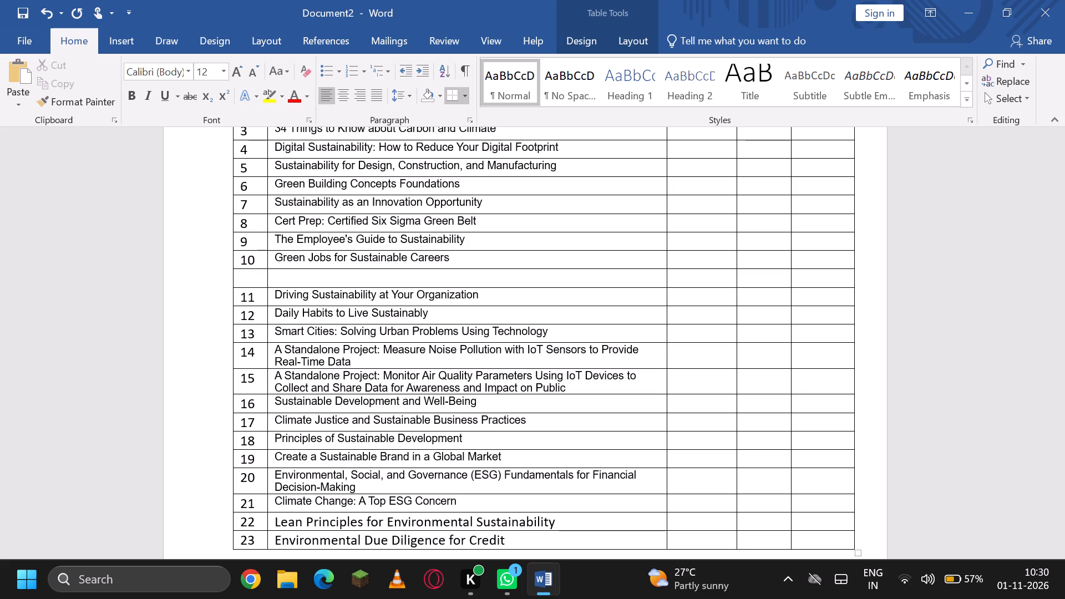
scroll(344, 305, "up", 2, "ctrl")
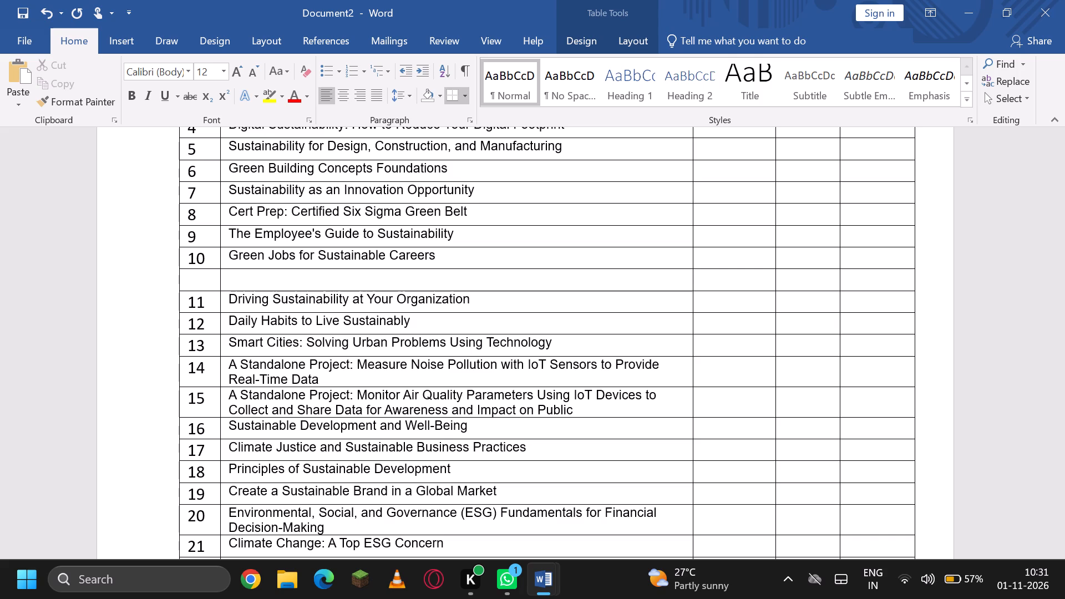
left_click(209, 299)
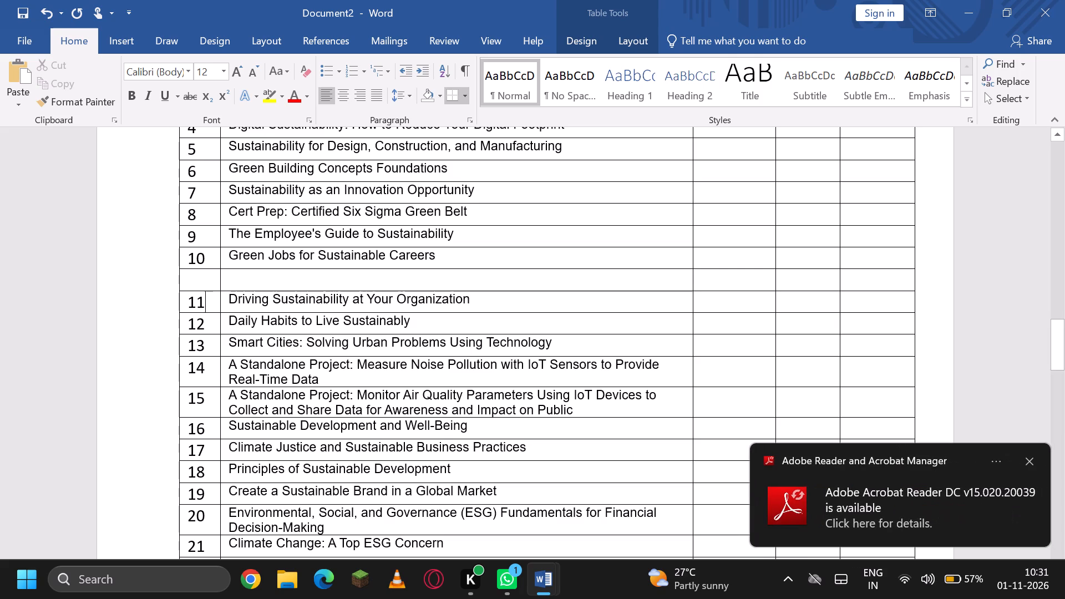
key("BackSpace")
key("BackSpace")
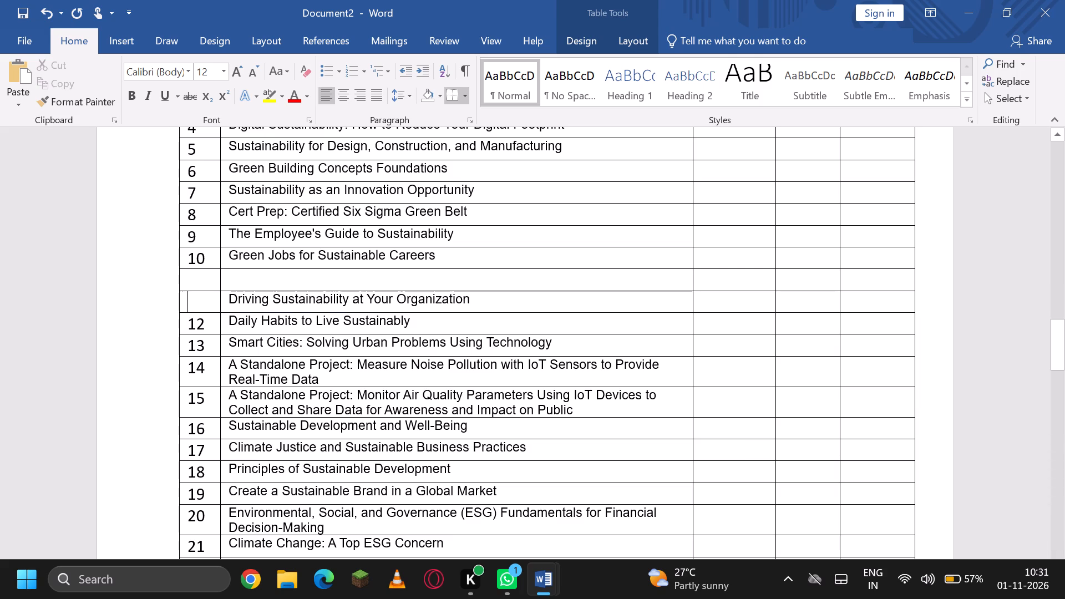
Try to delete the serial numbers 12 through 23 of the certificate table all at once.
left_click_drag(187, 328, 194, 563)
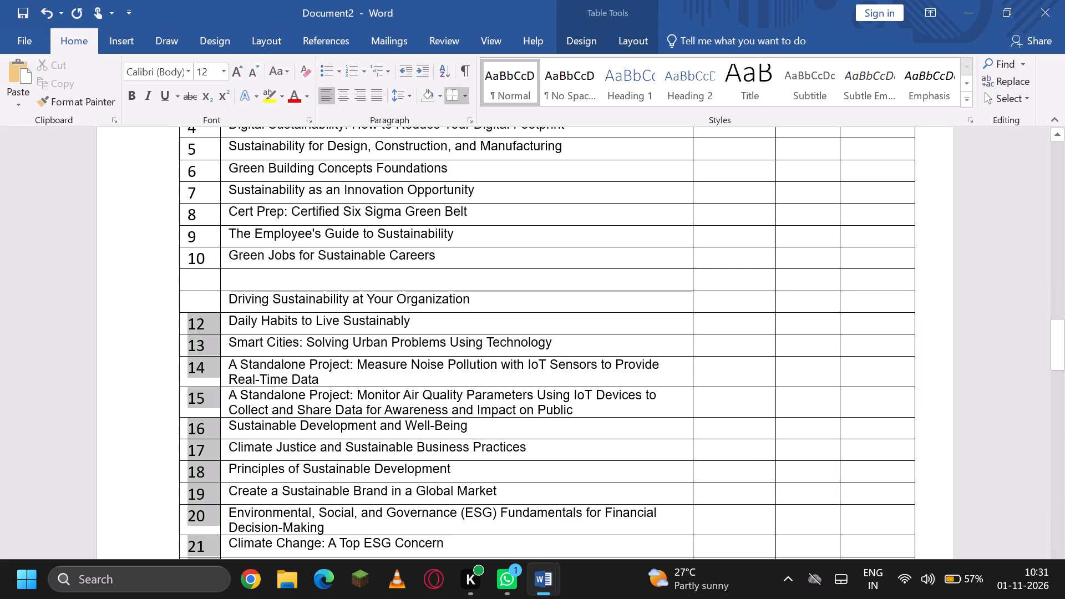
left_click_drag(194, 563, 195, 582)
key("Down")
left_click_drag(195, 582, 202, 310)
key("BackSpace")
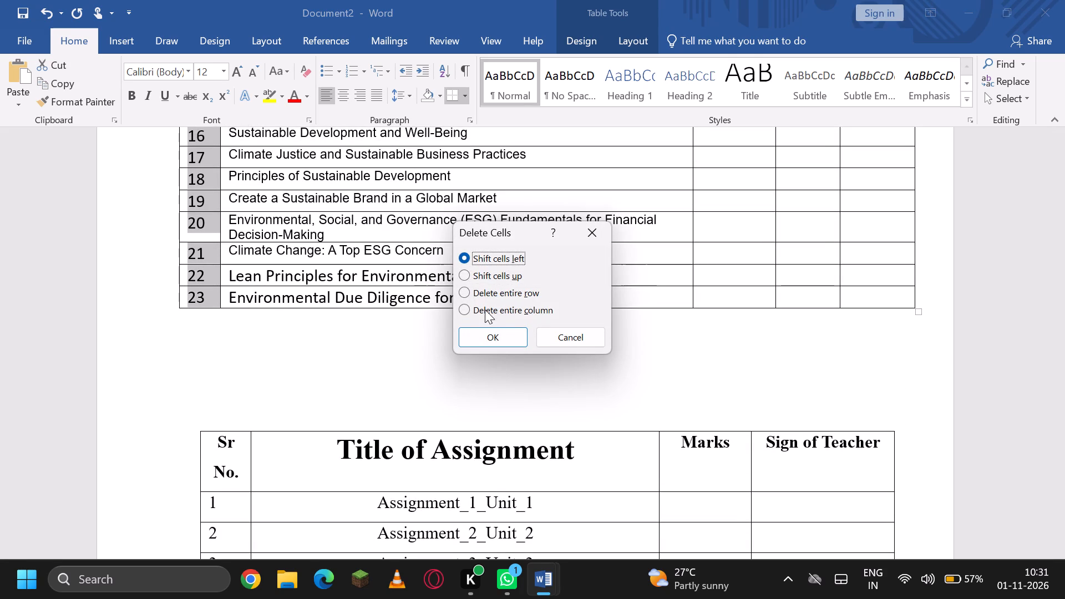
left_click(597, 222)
Clear serial numbers 12 to 15, from Daily Habits to Live Sustainably through the air quality standalone project.
scroll(337, 255, "up", 4)
scroll(337, 255, "down", 1)
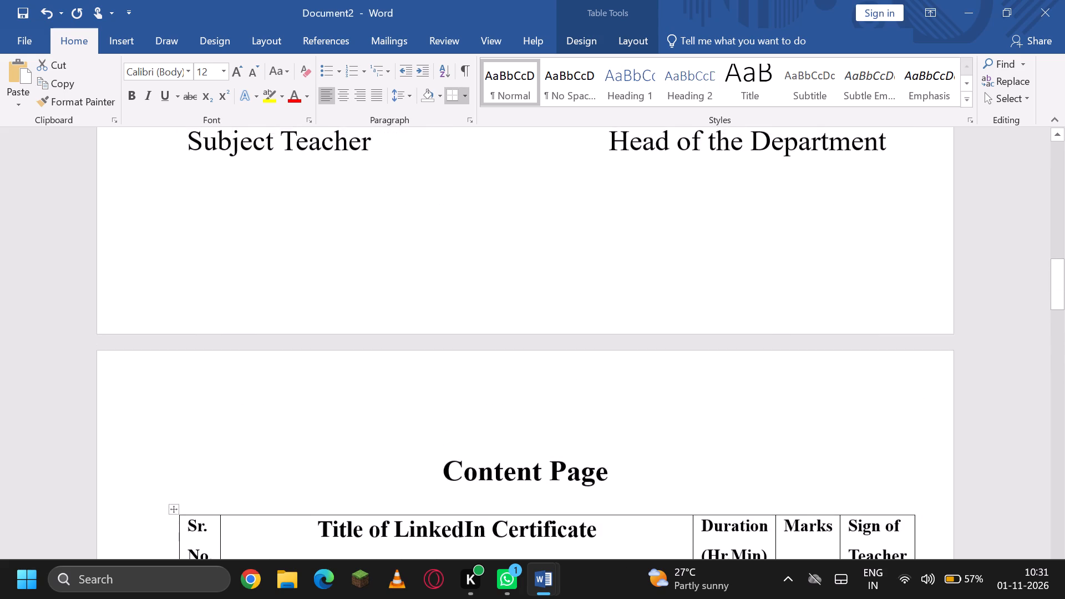
scroll(337, 255, "down", 1)
left_click(215, 260)
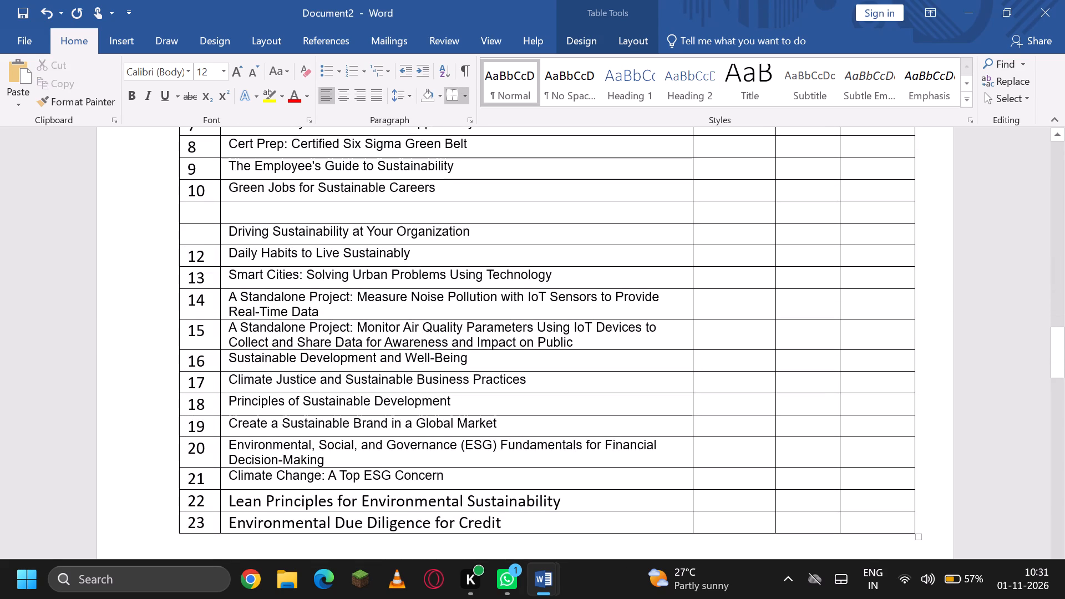
key("BackSpace")
key("BackSpace")
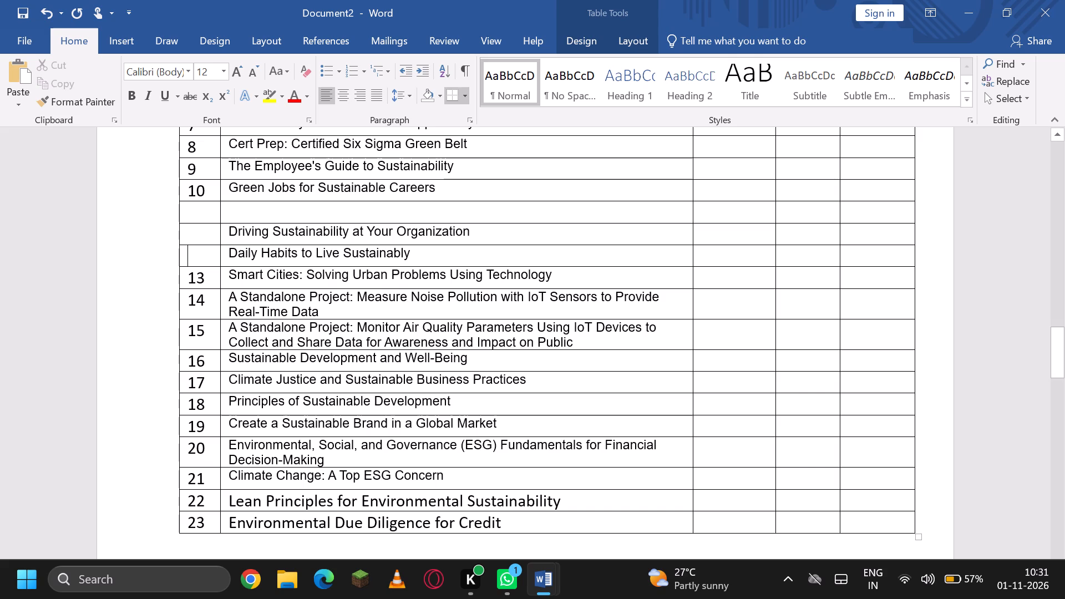
left_click(207, 286)
key("BackSpace")
key("BackSpace")
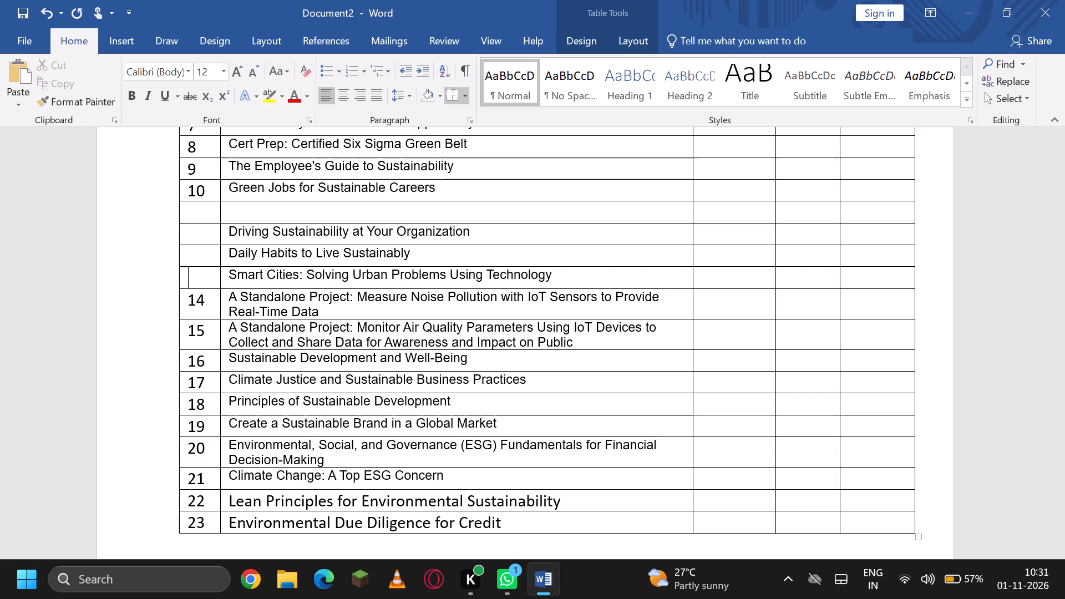
left_click(211, 297)
key("BackSpace")
key("BackSpace")
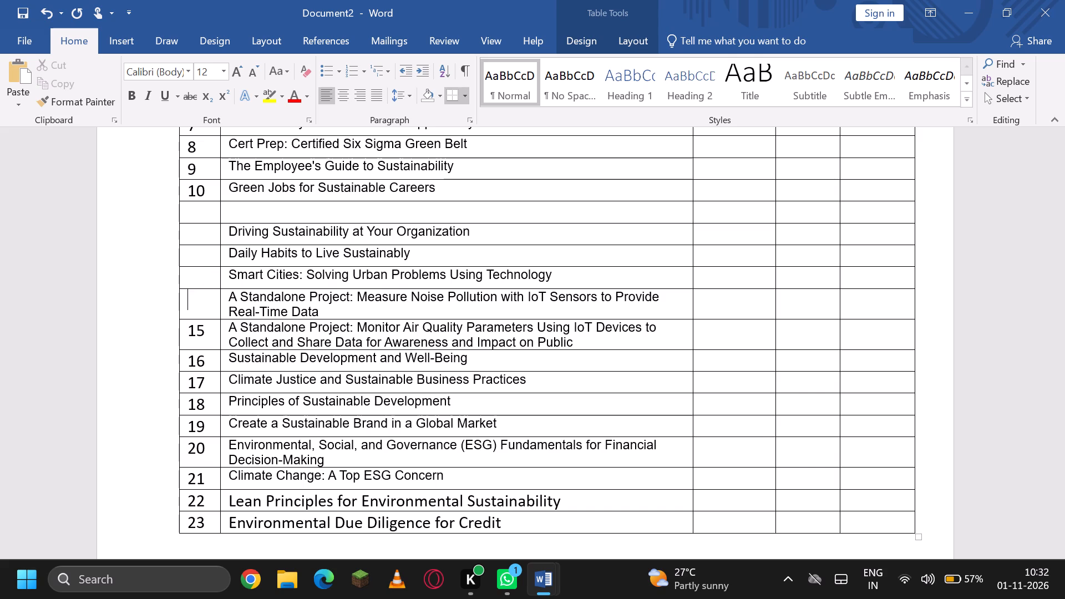
left_click(205, 340)
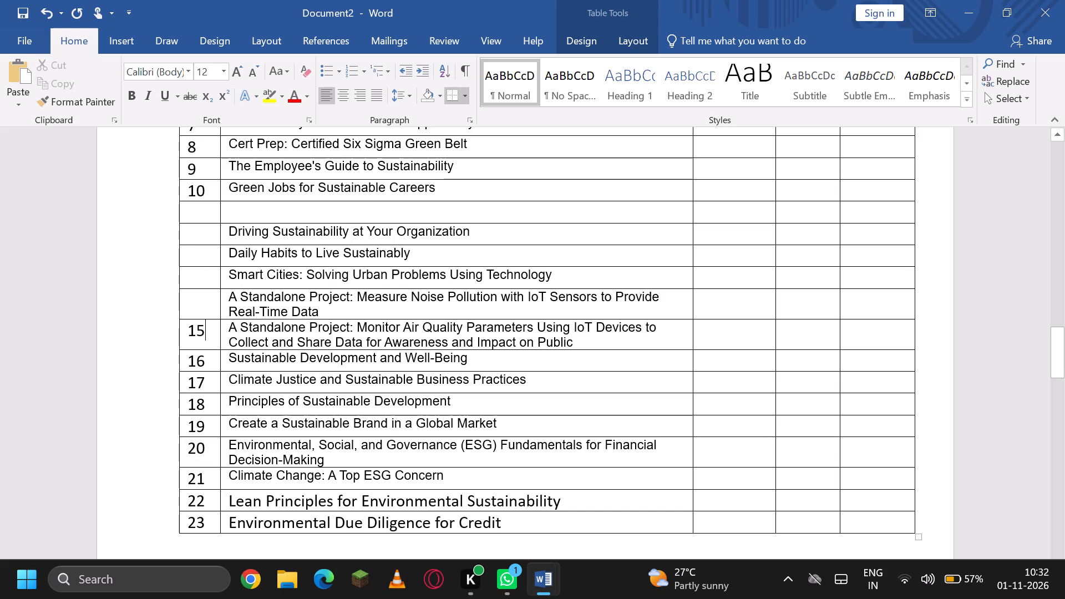
key("BackSpace")
key("BackSpace")
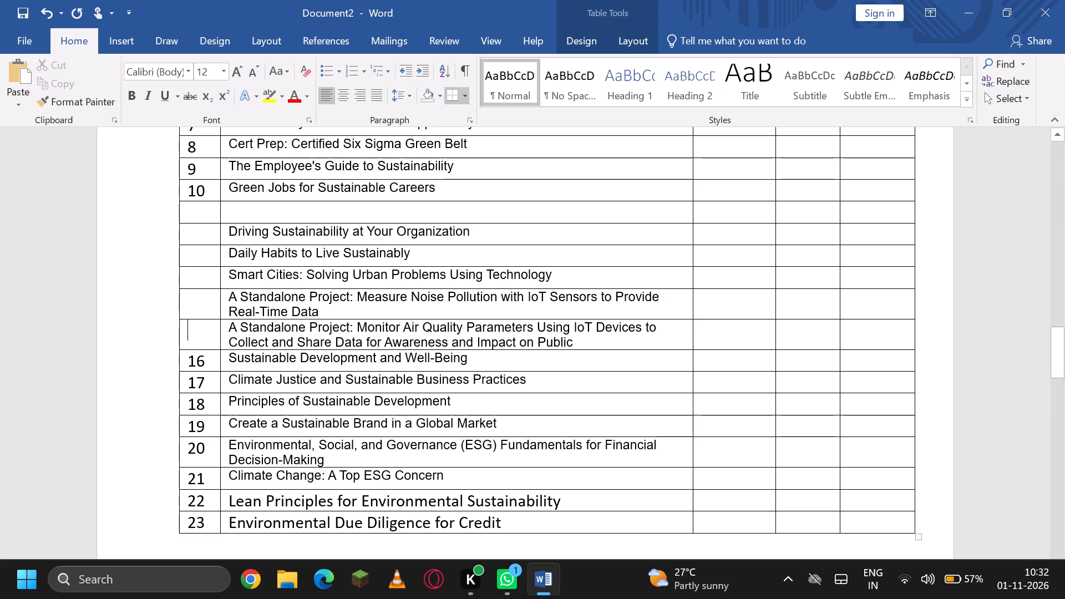
Clear serial numbers 16 to 19, from Sustainable Development and Well-Being through Create a Sustainable Brand in a Global Market.
left_click(206, 366)
key("BackSpace")
key("BackSpace")
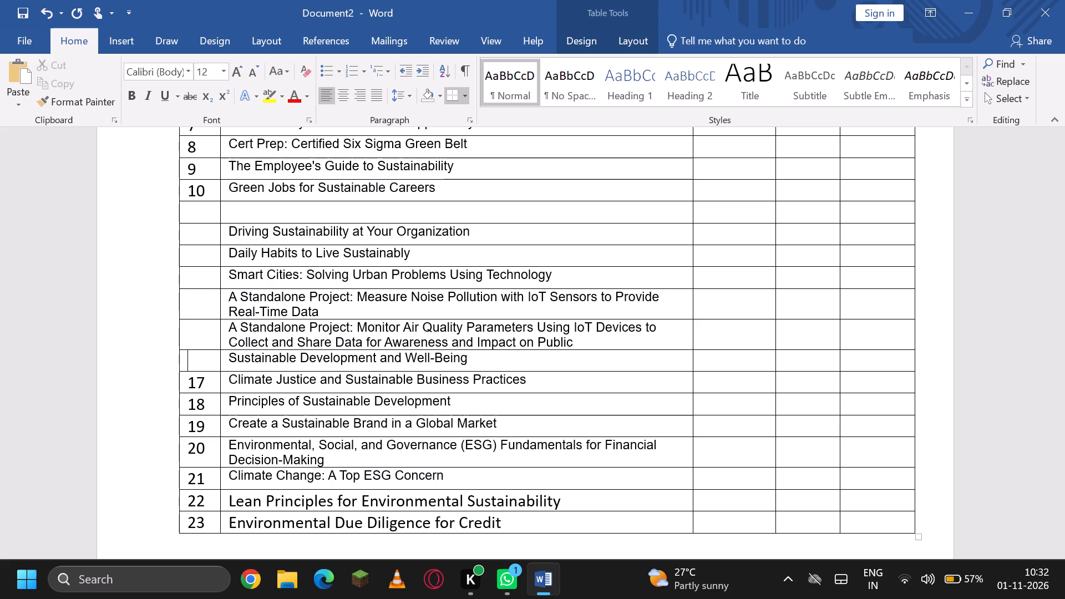
left_click(214, 380)
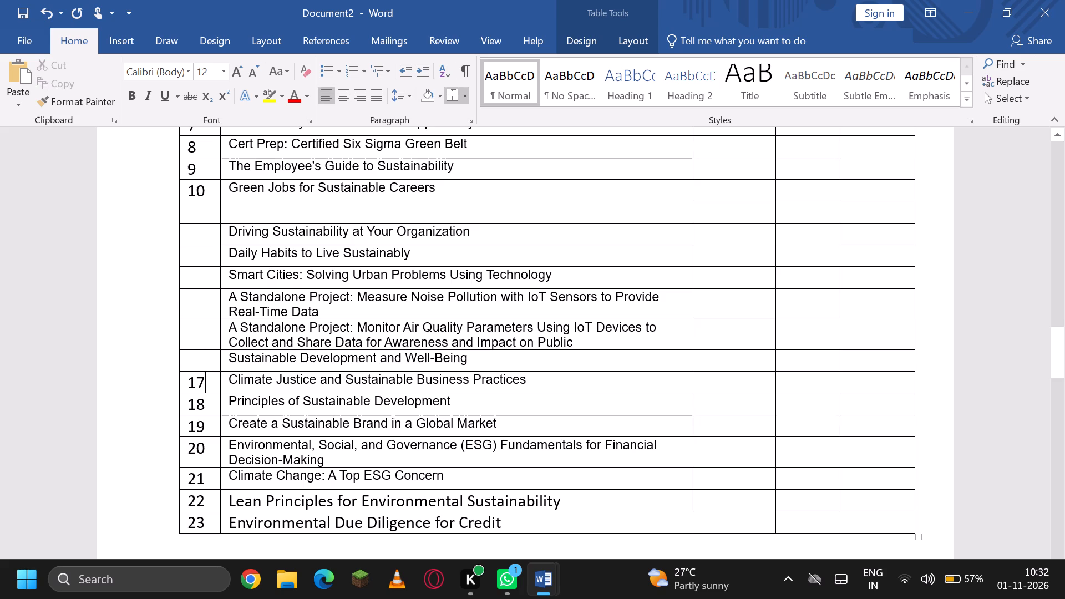
key("BackSpace")
key("BackSpace")
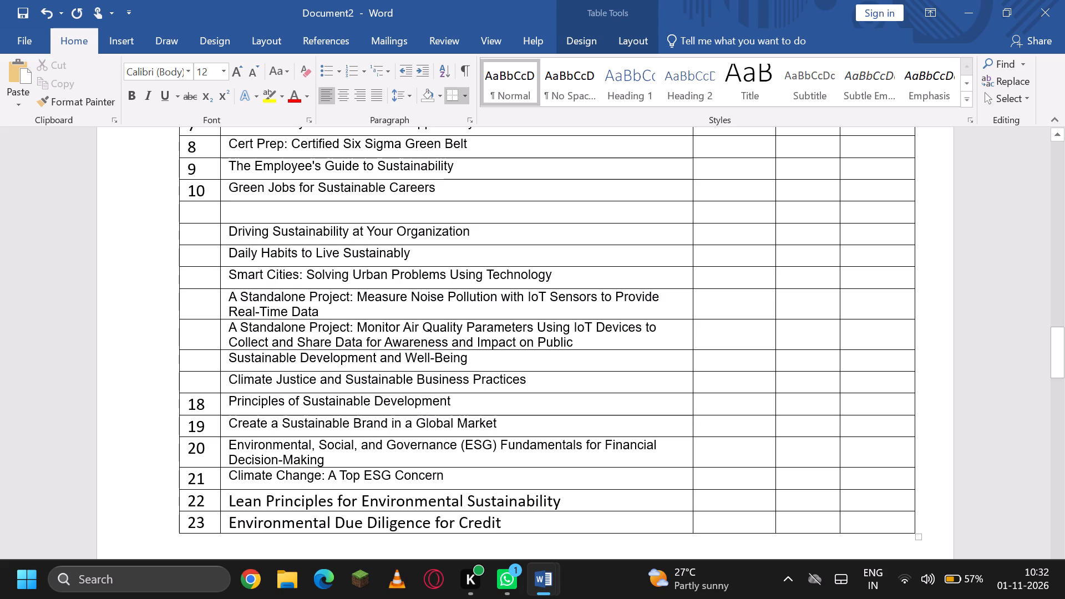
key("BackSpace")
left_click(210, 408)
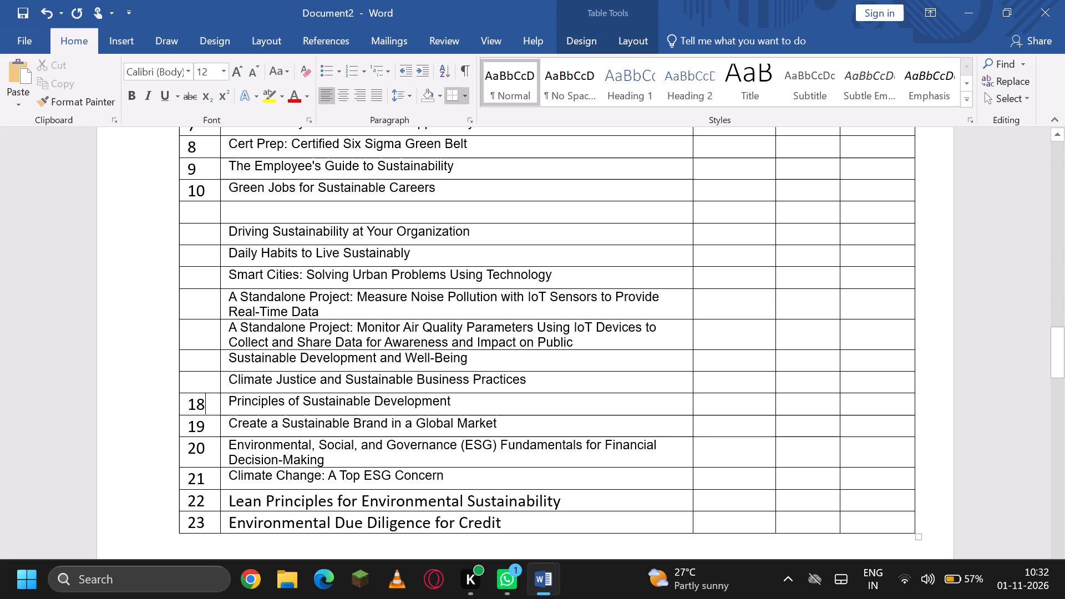
key("BackSpace")
key("BackSpace")
left_click(208, 423)
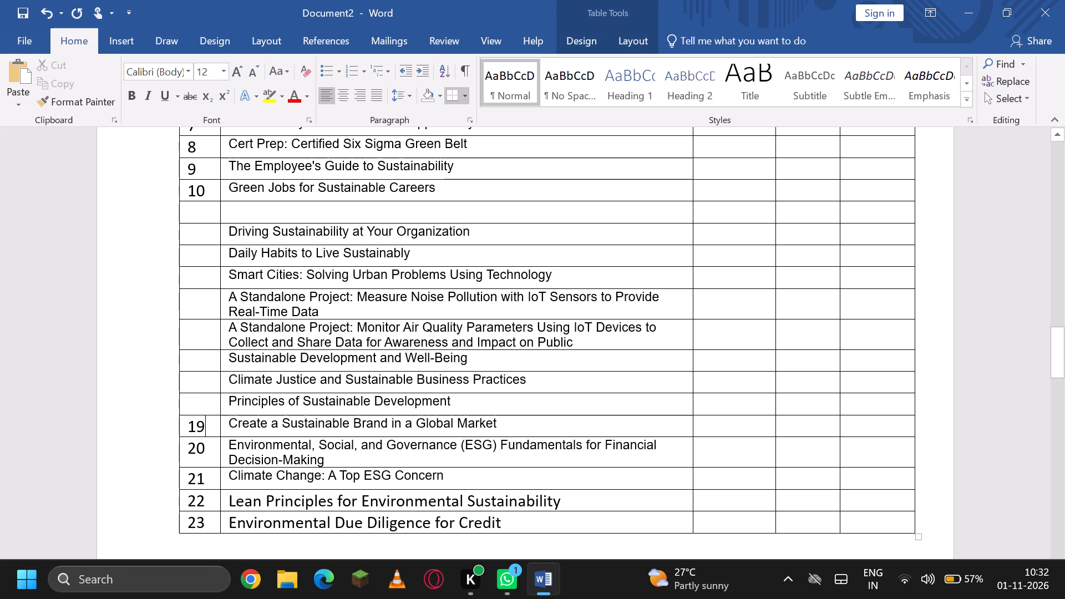
key("BackSpace")
key("BackSpace")
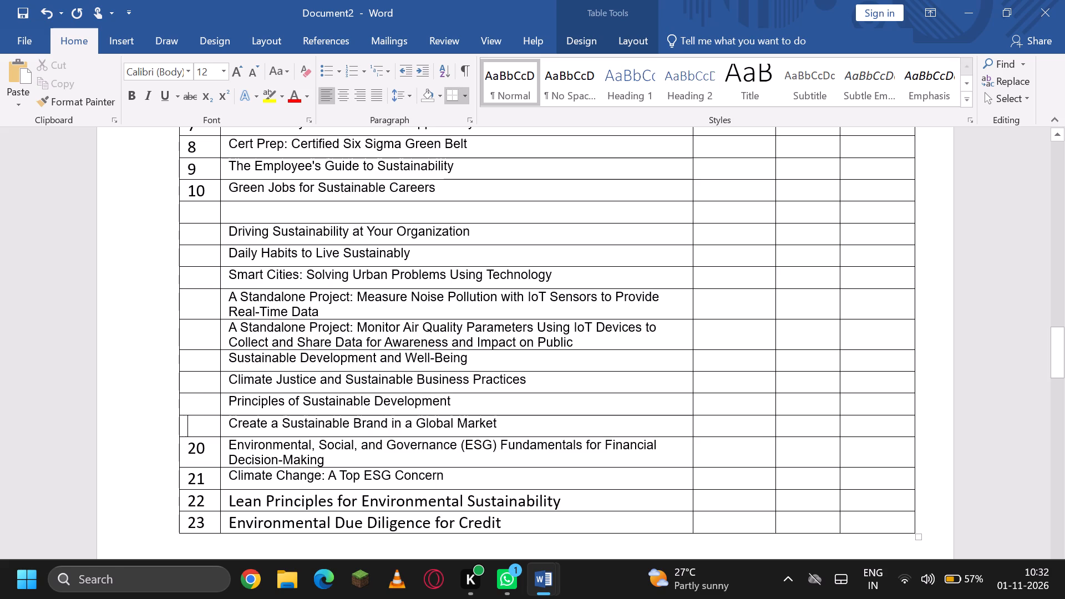
Clear serial numbers 20 to 23, from the ESG Fundamentals row through Environmental Due Diligence for Credit.
left_click(211, 449)
key("BackSpace")
key("BackSpace")
left_click(212, 476)
key("BackSpace")
key("BackSpace")
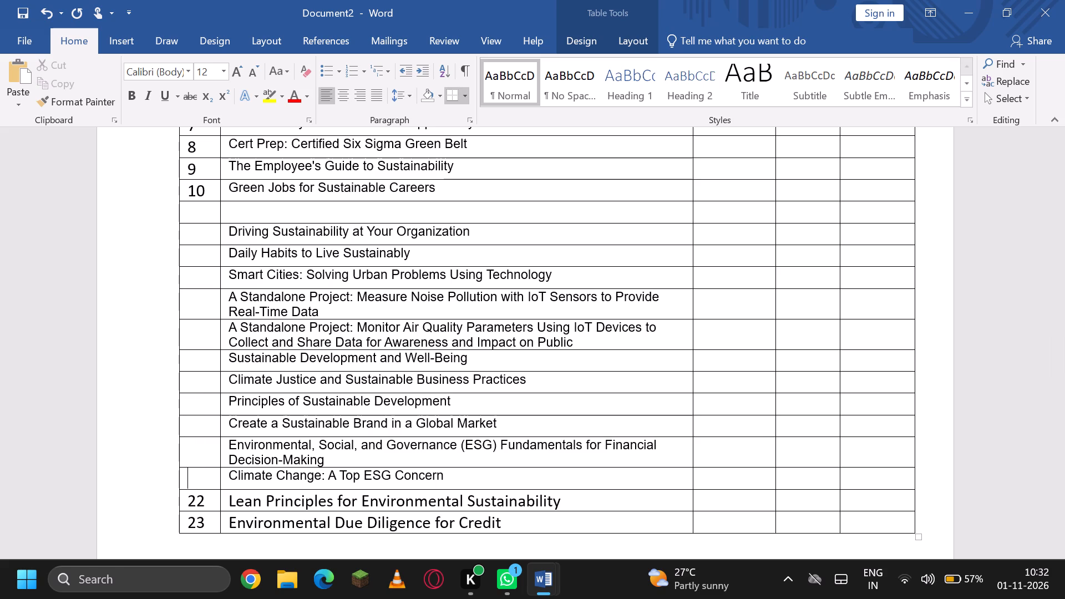
left_click(209, 509)
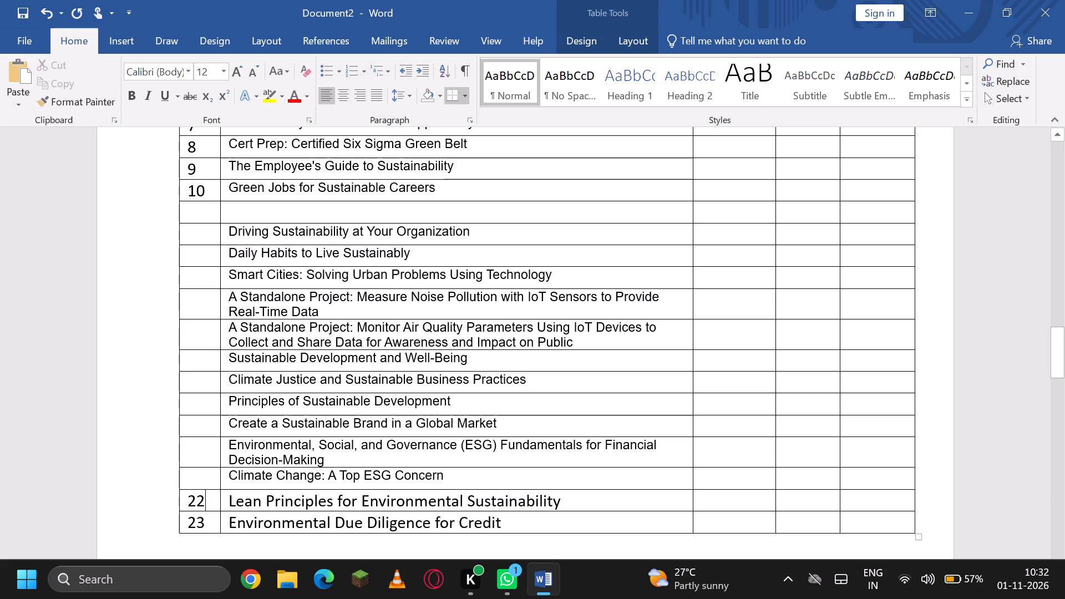
key("BackSpace")
key("BackSpace")
left_click(209, 518)
key("BackSpace")
key("BackSpace")
Insert two more blank table rows between the empty row after certificate 10 and Driving Sustainability at Your Organization.
scroll(607, 211, "up", 1)
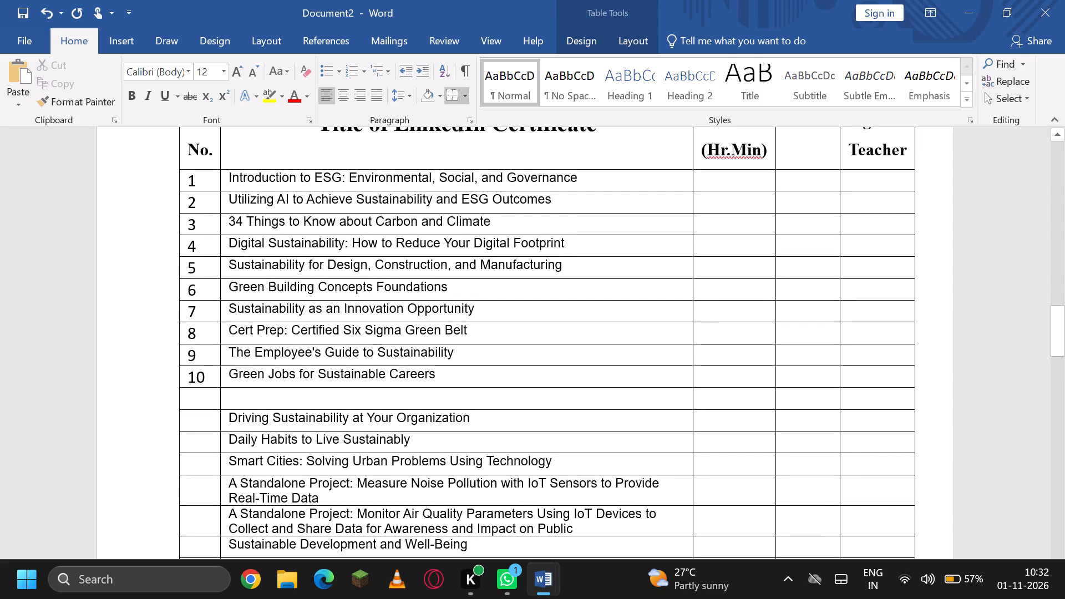
left_click(528, 420)
left_click(528, 420)
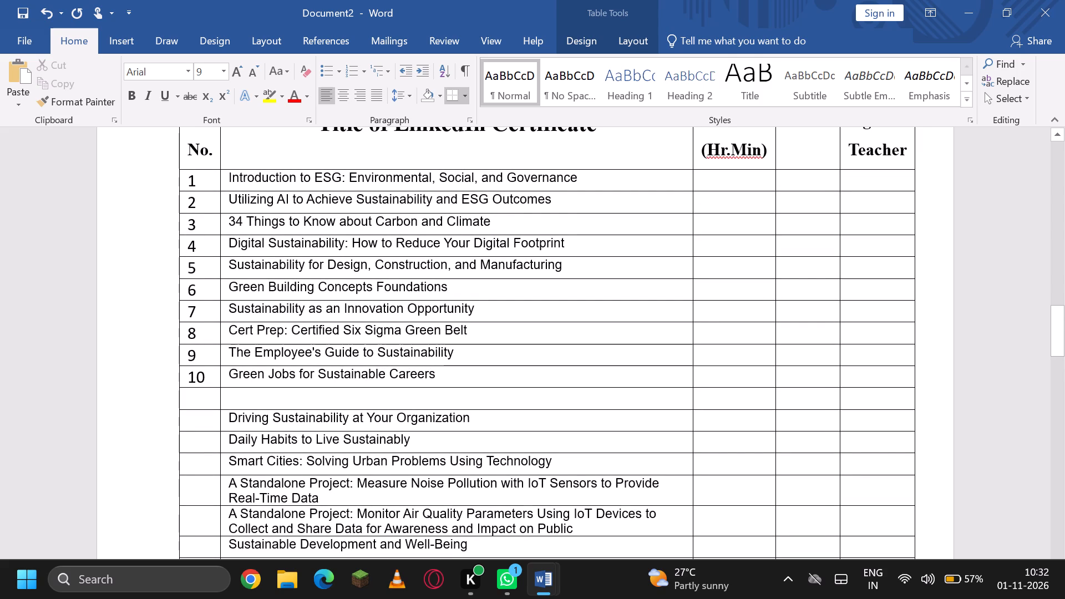
left_click(923, 397)
key("Return")
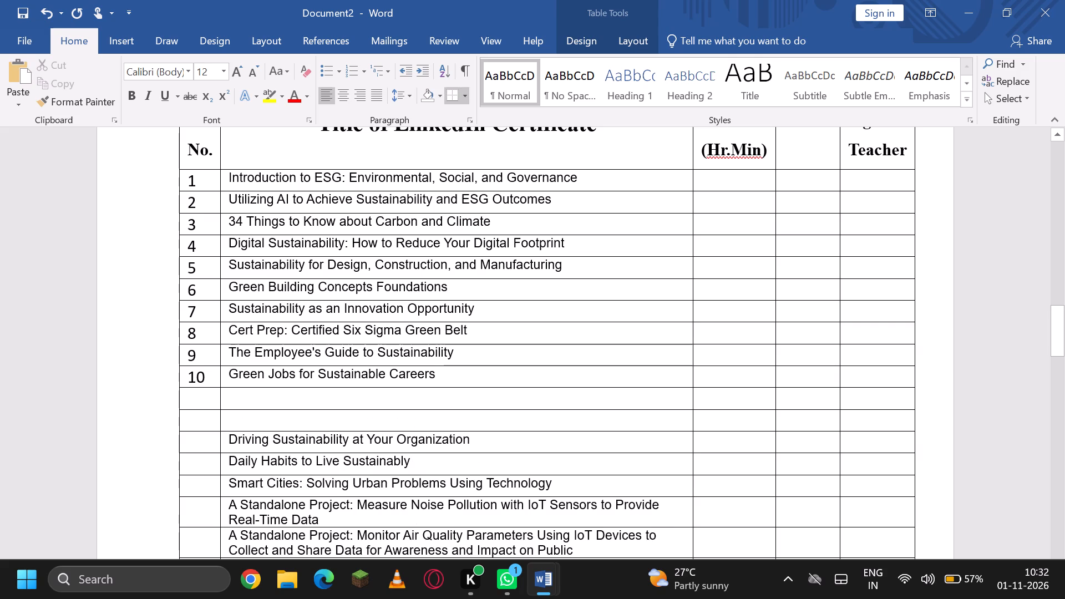
left_click(922, 418)
key("Return")
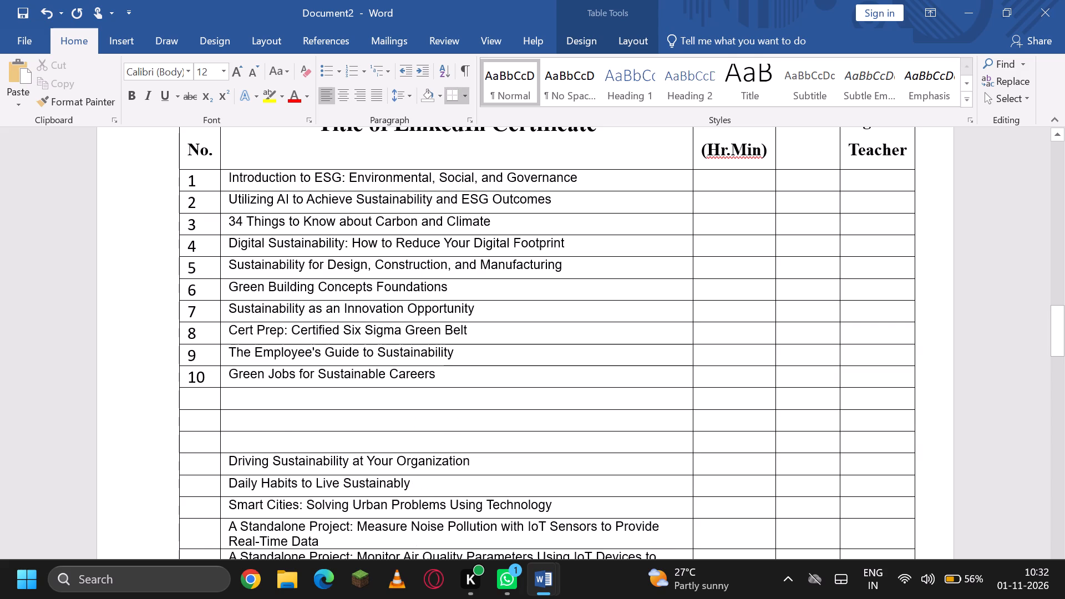
Enter serial number 11 in the first blank row below Green Jobs for Sustainable Careers.
left_click(199, 394)
type("11")
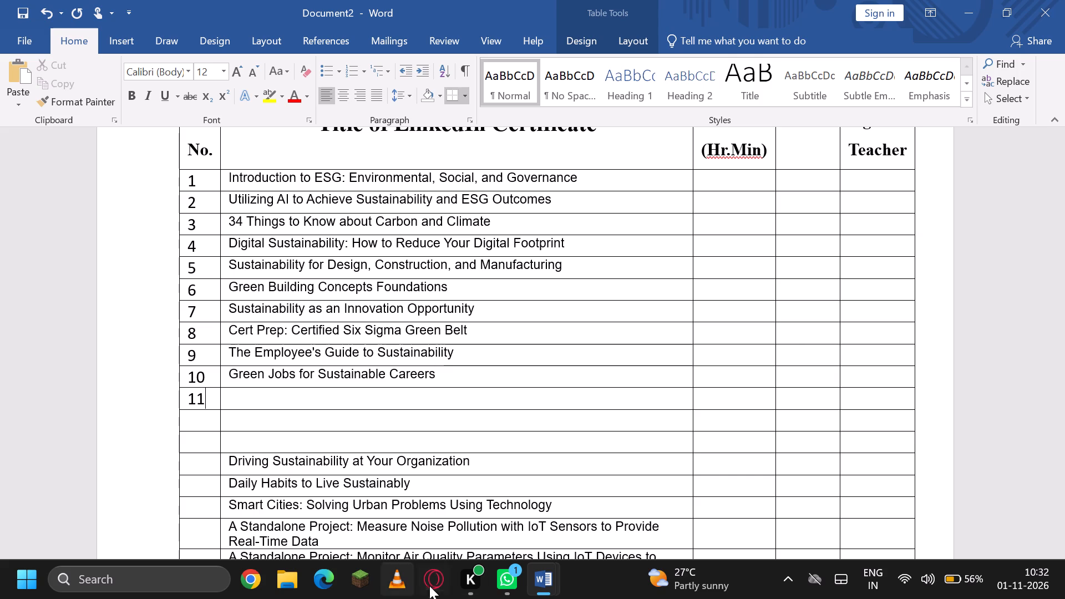
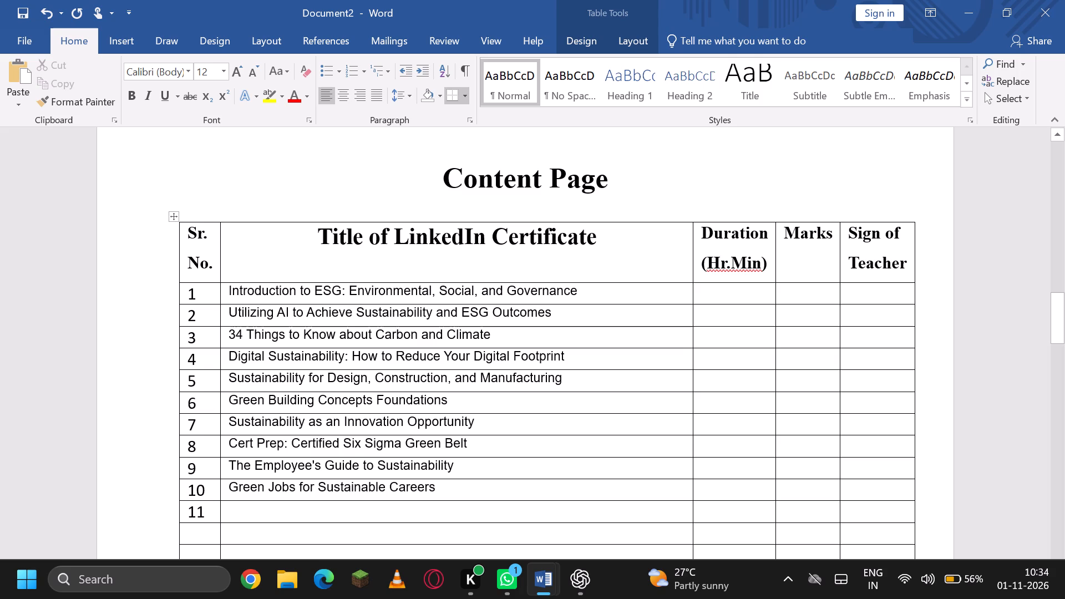
Delete serial number 11 from the blank row below Green Jobs for Sustainable Careers.
key("BackSpace")
key("BackSpace")
scroll(204, 515, "down", 1)
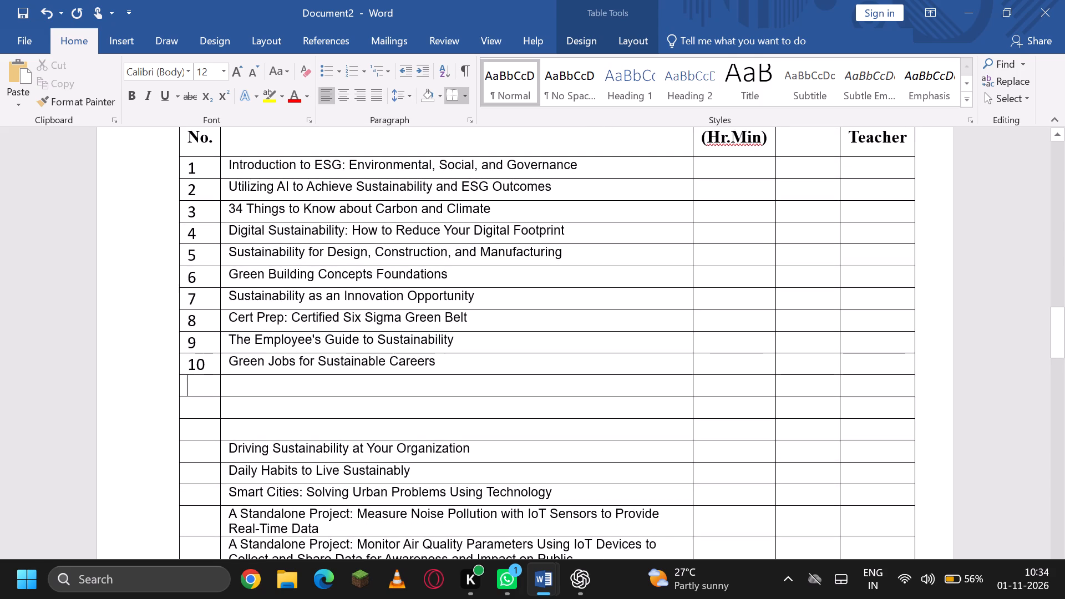
Enter 11 in the Sr. No. cell of the second blank row below certificate 10.
left_click(210, 410)
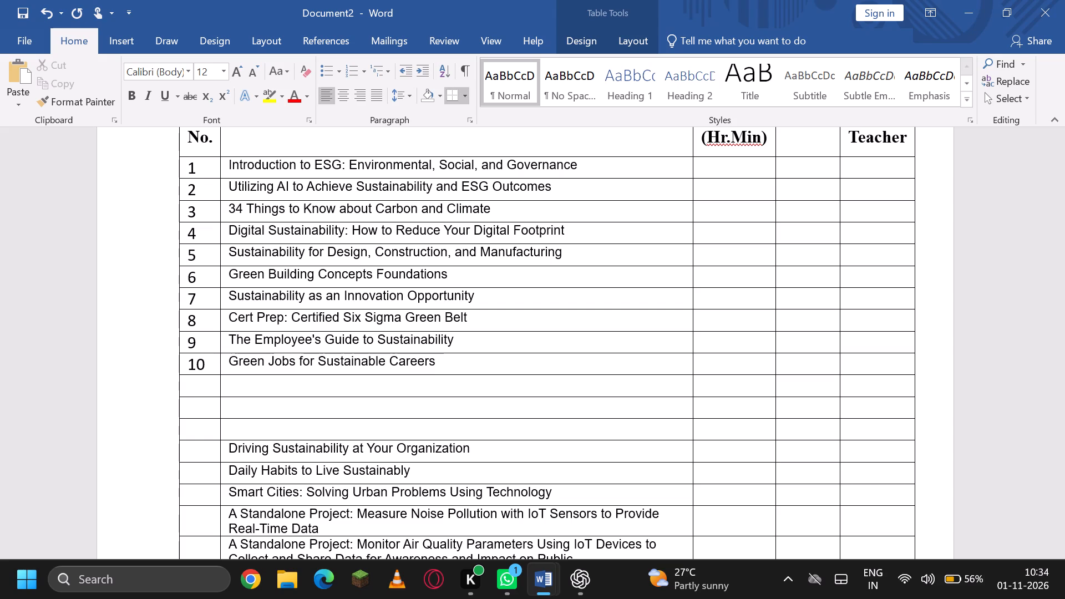
type("11")
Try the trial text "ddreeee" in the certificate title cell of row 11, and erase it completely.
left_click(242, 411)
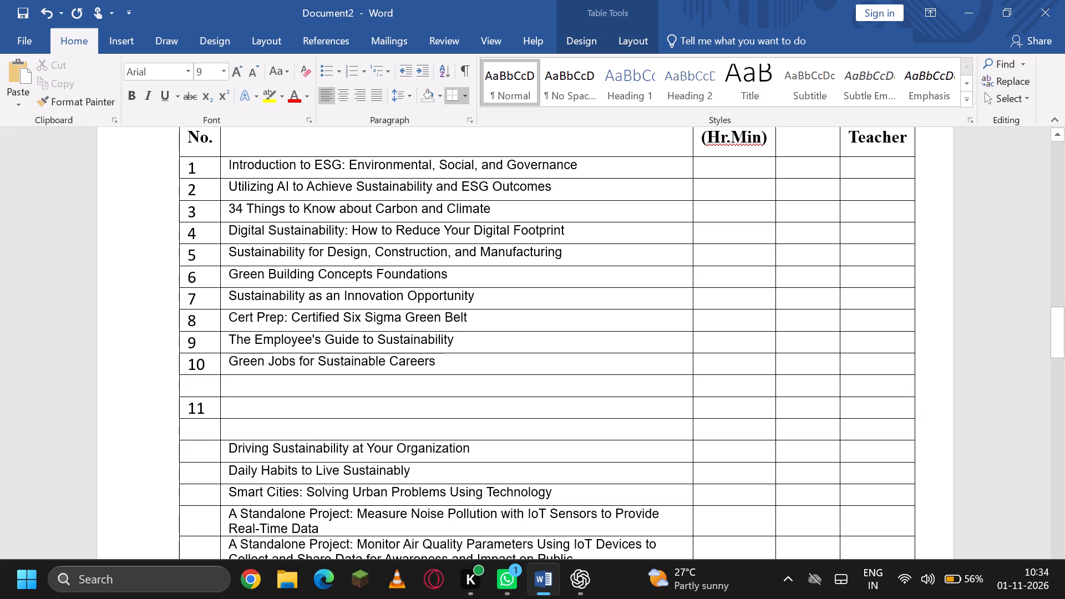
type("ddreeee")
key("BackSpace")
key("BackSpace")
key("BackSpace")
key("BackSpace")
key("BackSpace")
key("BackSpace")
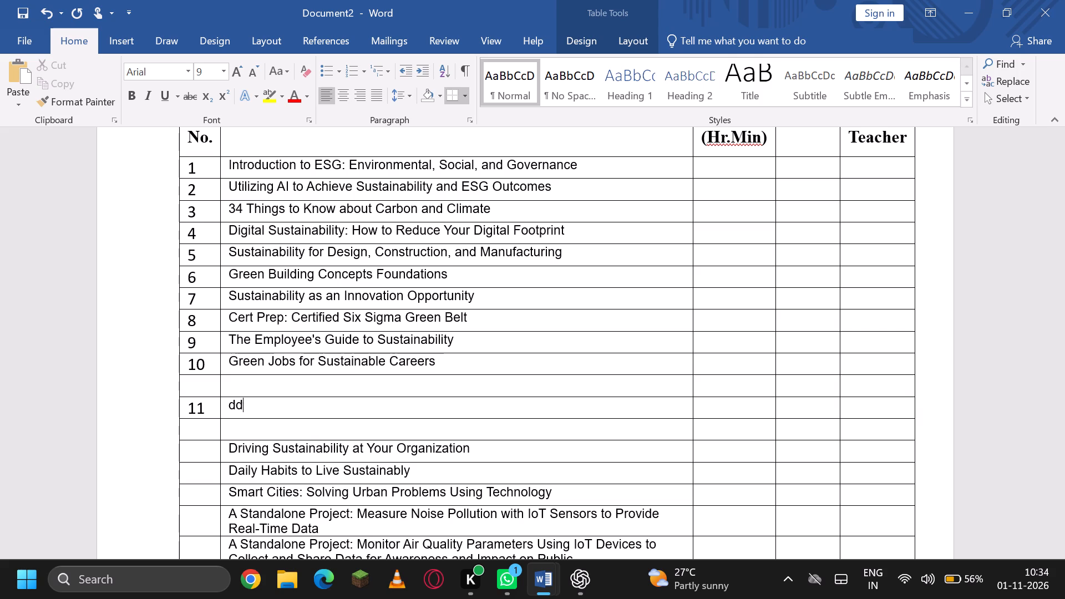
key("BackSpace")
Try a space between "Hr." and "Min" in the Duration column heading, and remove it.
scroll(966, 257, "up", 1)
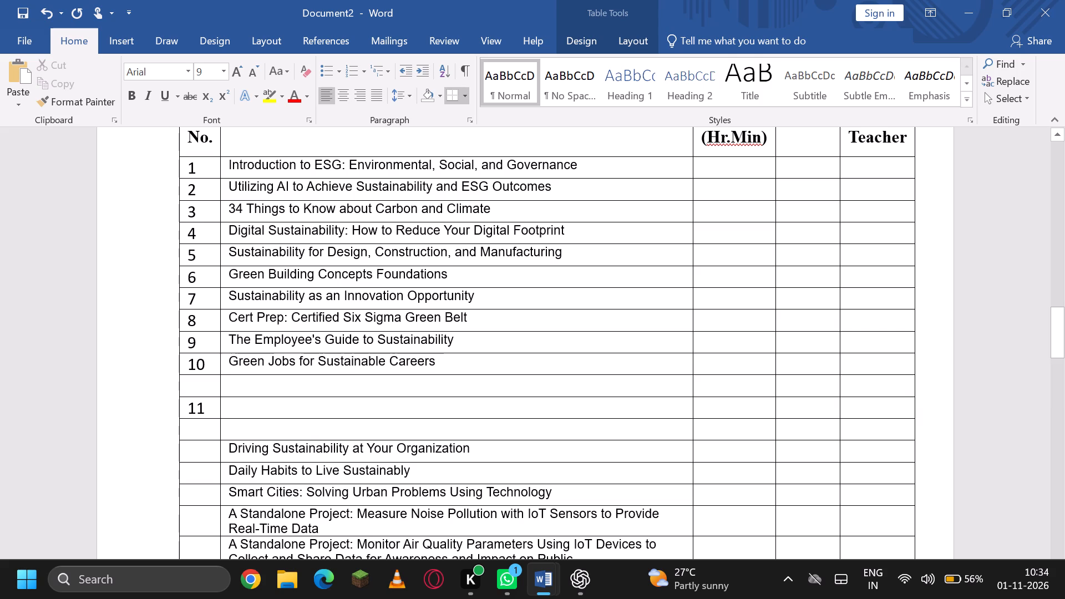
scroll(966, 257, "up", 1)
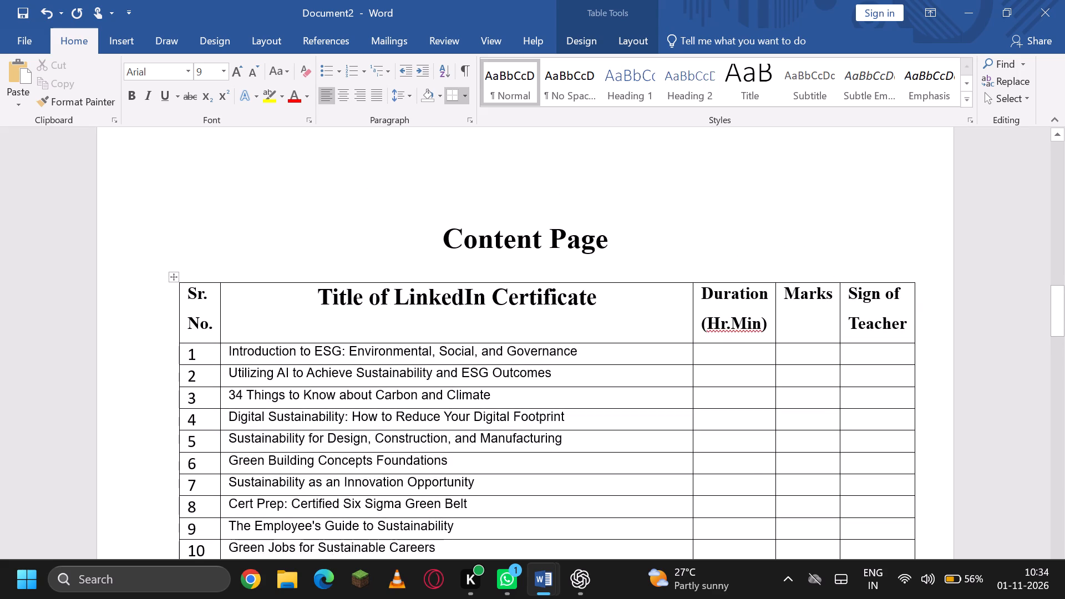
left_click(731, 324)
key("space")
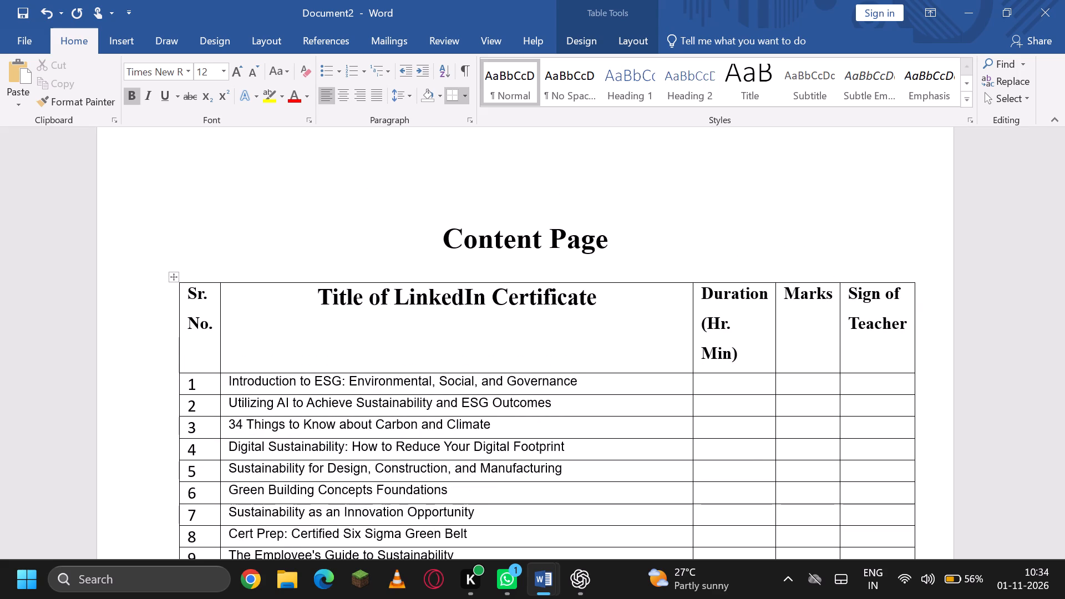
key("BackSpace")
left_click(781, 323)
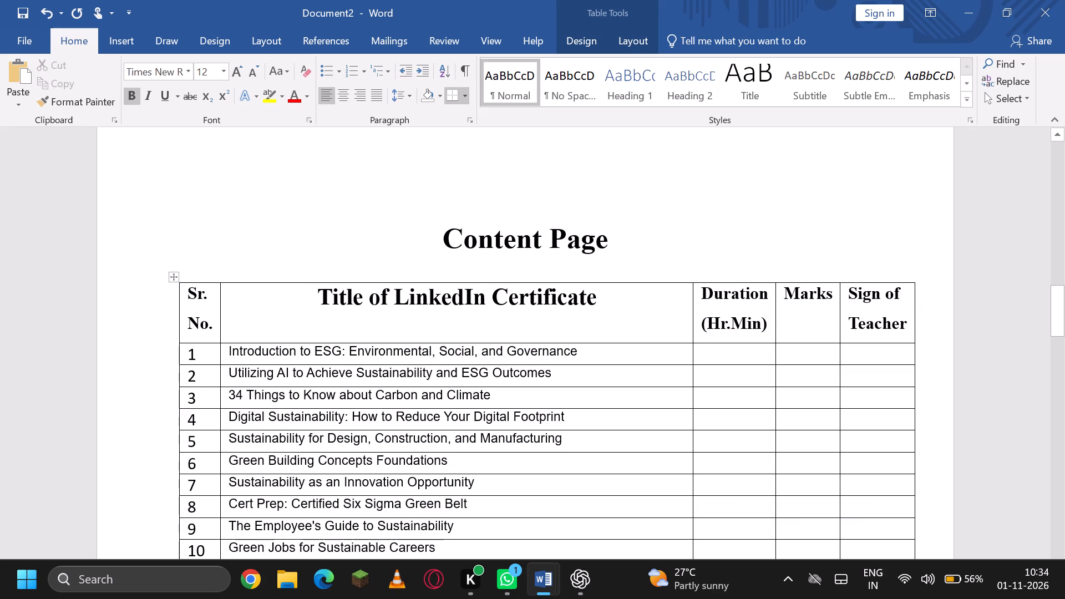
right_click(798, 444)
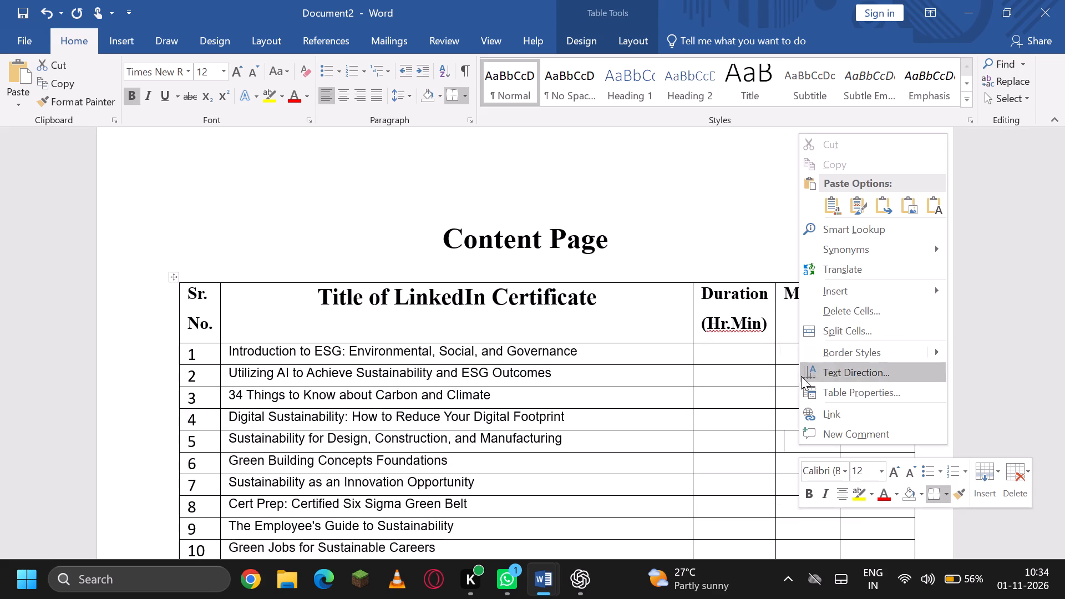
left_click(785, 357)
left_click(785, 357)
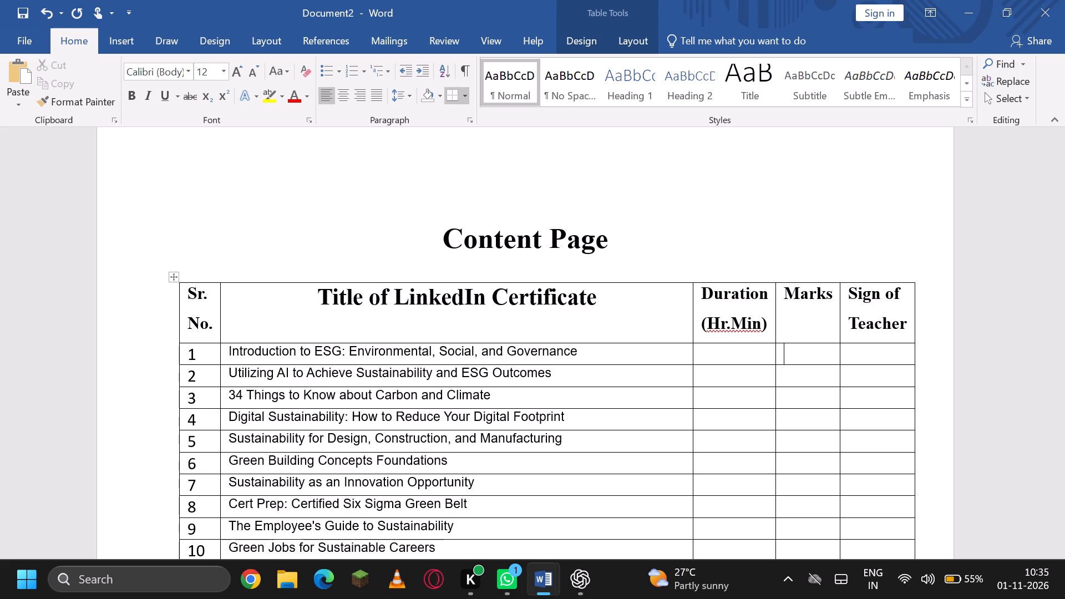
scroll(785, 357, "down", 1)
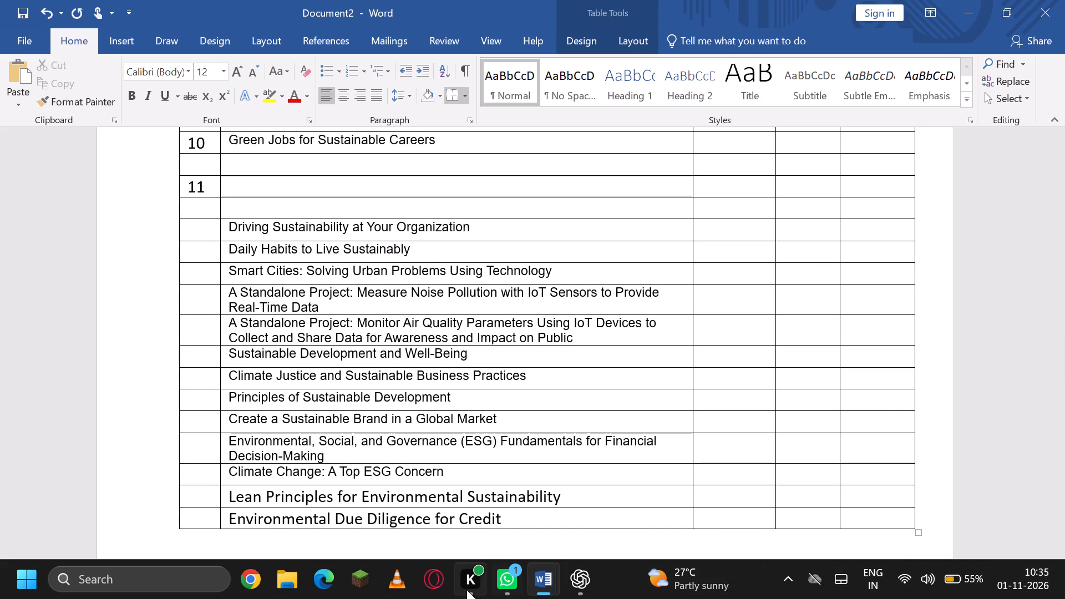
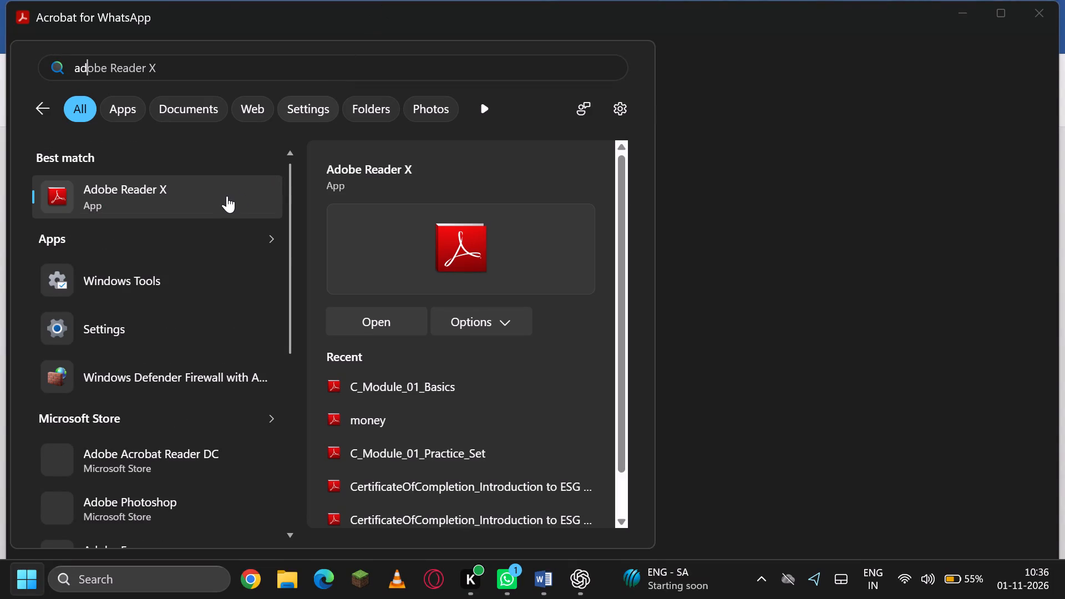
Launch Adobe Reader X and bring its start window to the front.
double_click(211, 209)
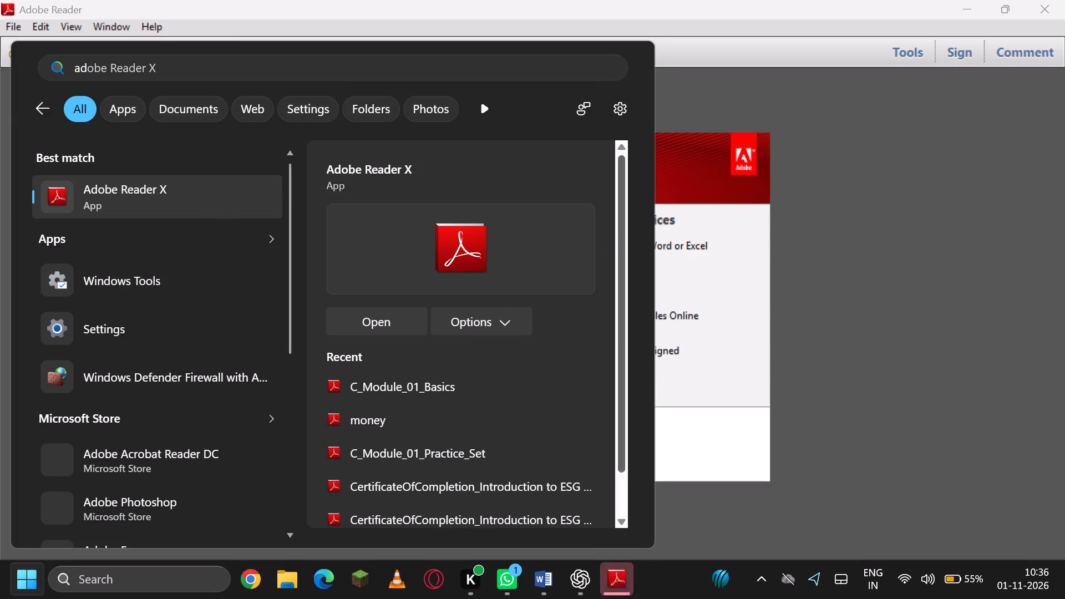
left_click(750, 243)
left_click(831, 225)
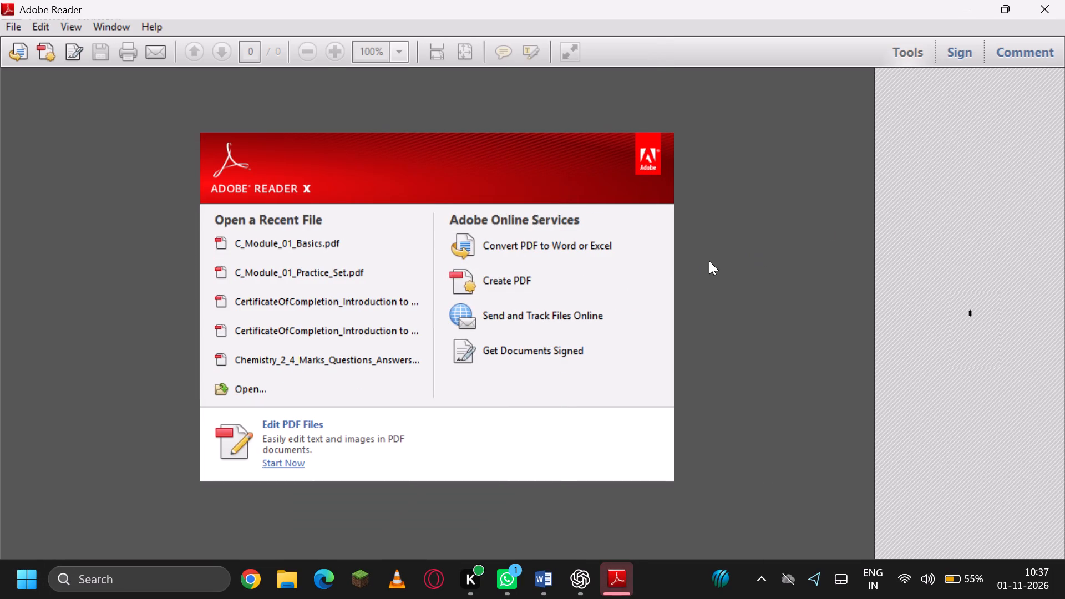
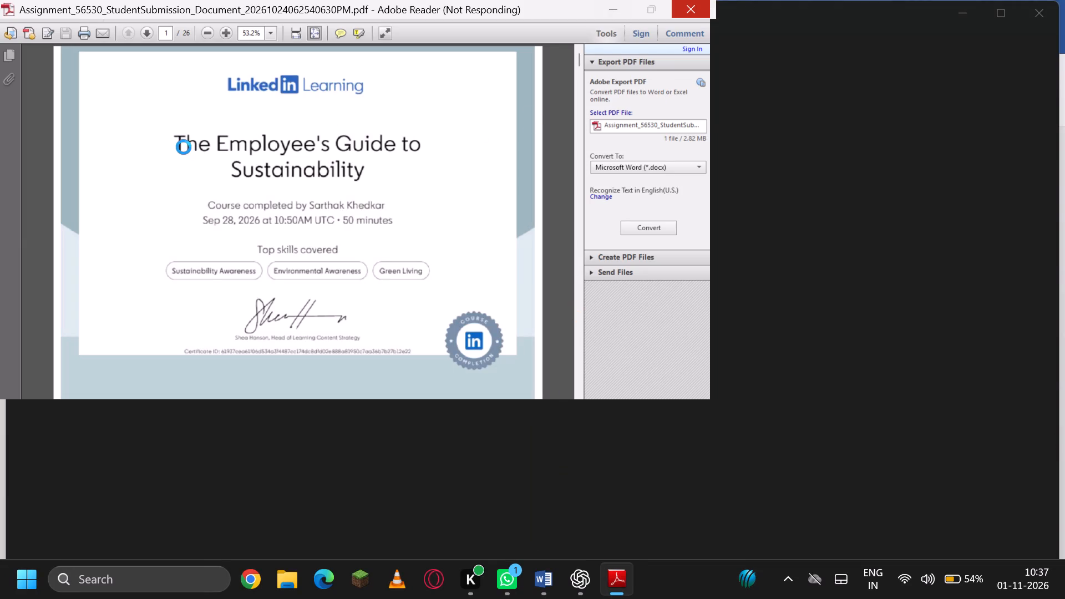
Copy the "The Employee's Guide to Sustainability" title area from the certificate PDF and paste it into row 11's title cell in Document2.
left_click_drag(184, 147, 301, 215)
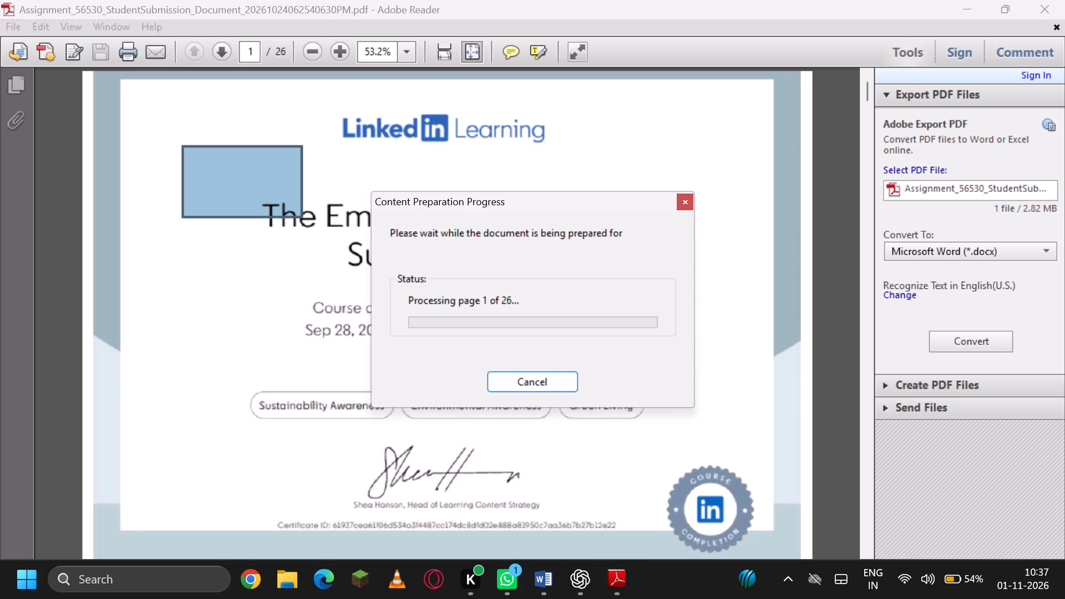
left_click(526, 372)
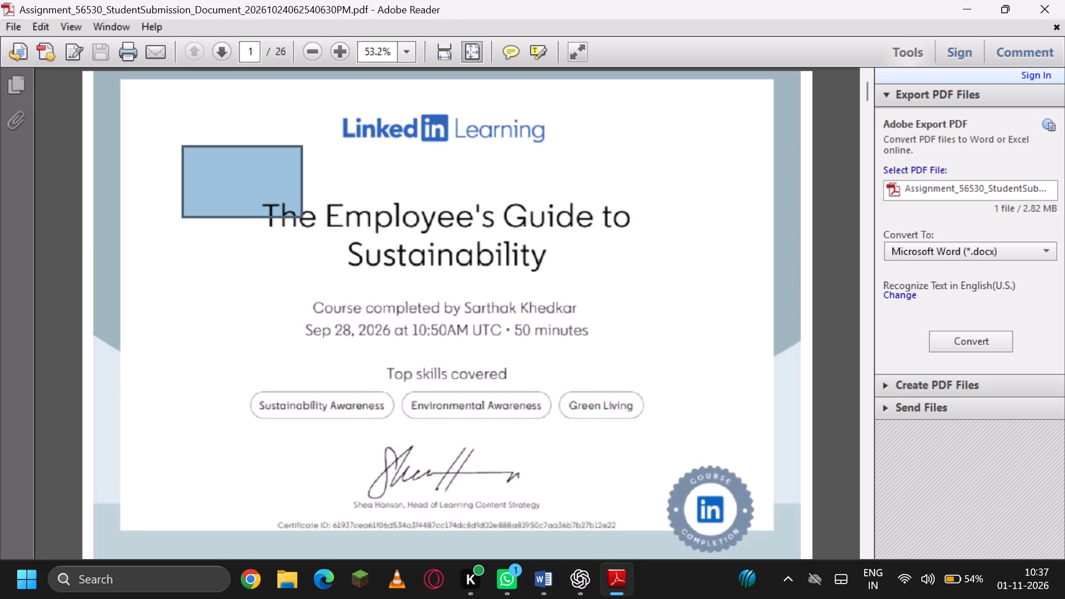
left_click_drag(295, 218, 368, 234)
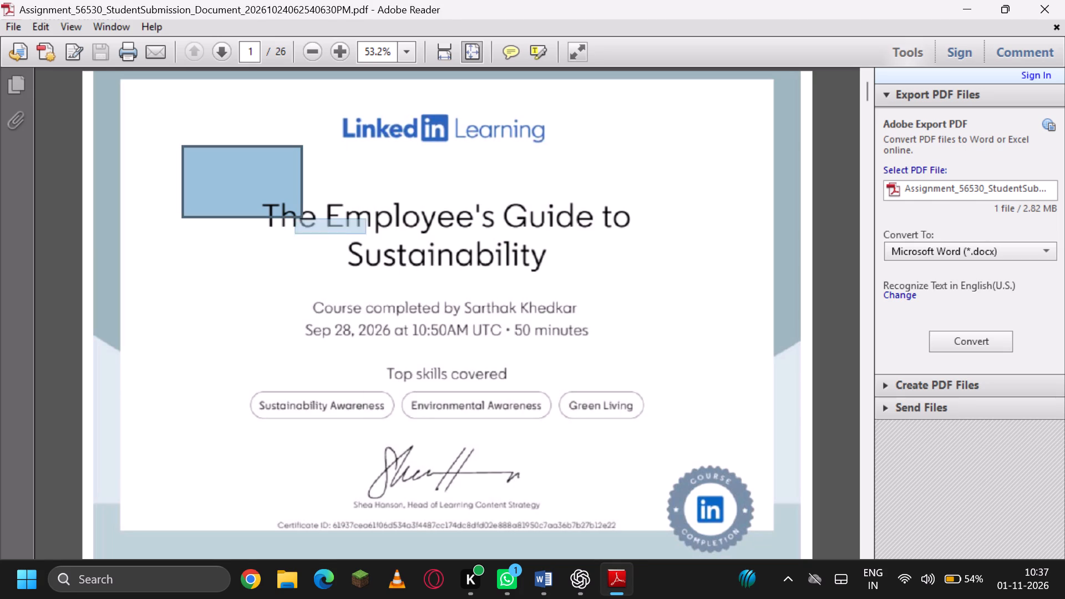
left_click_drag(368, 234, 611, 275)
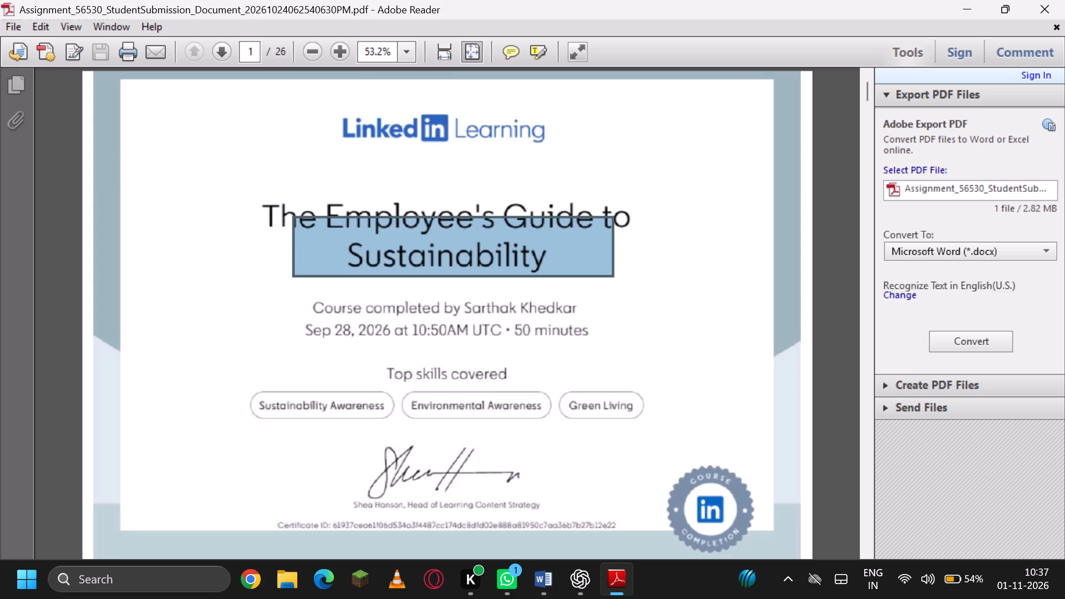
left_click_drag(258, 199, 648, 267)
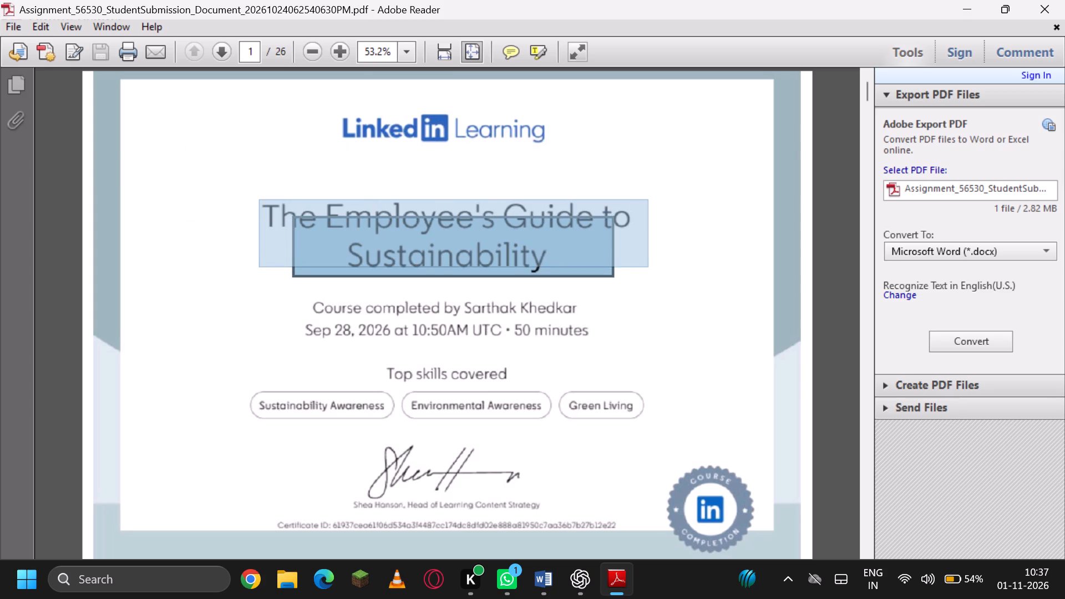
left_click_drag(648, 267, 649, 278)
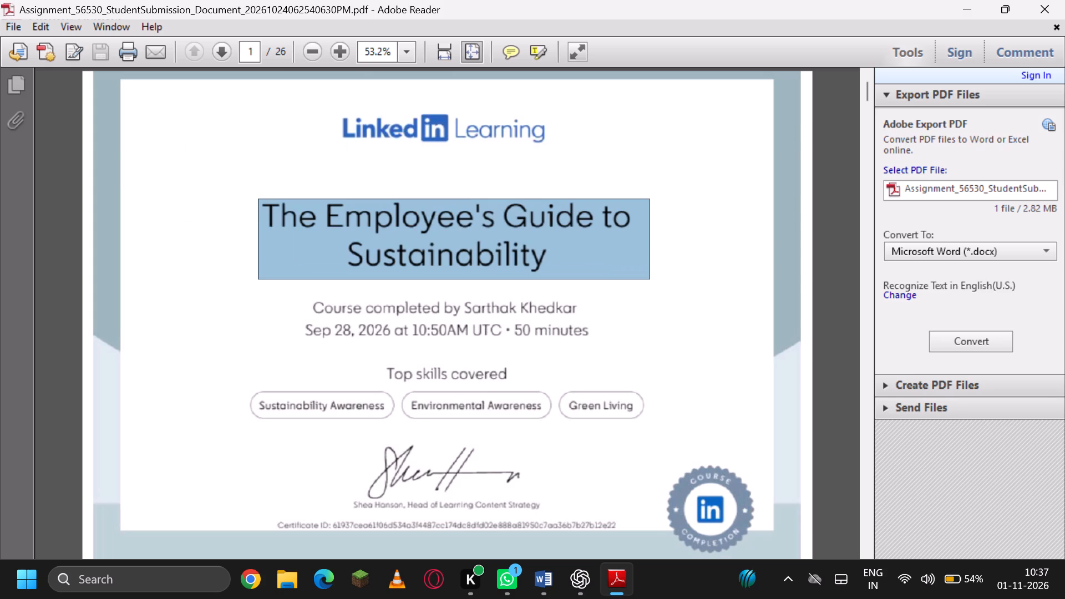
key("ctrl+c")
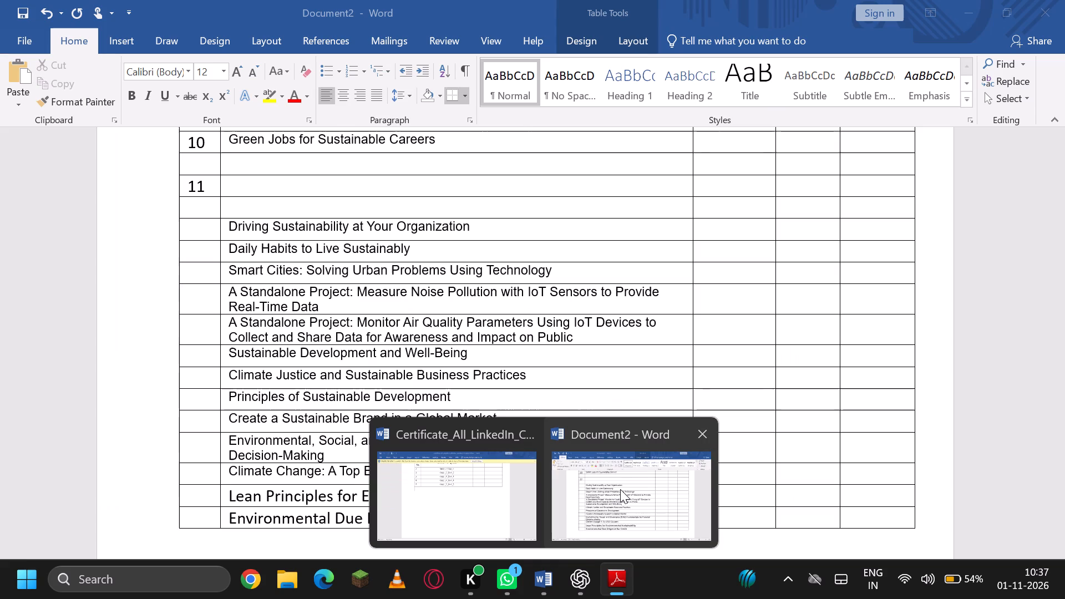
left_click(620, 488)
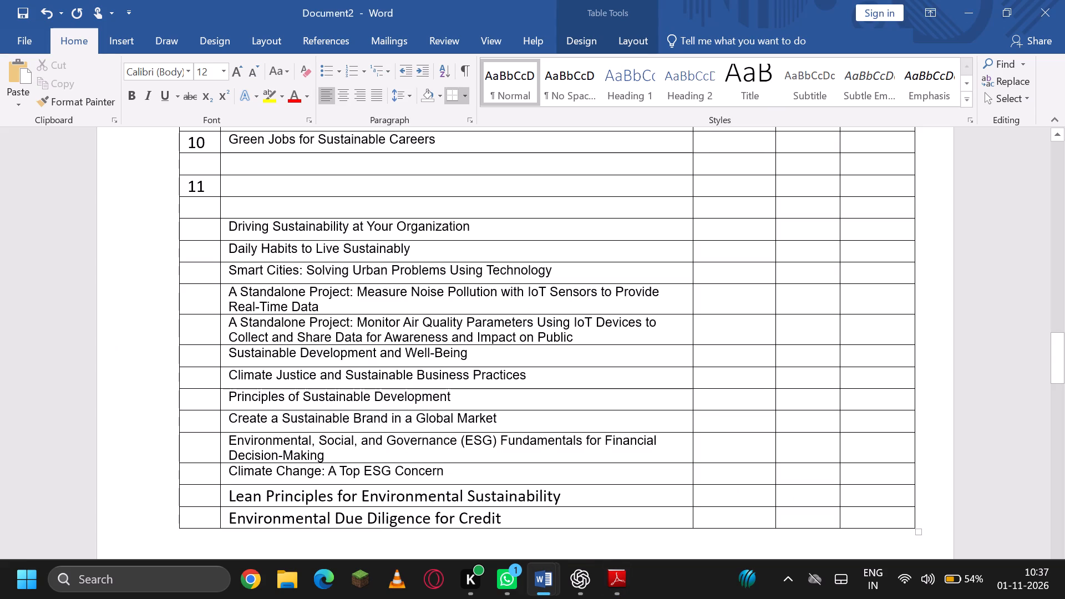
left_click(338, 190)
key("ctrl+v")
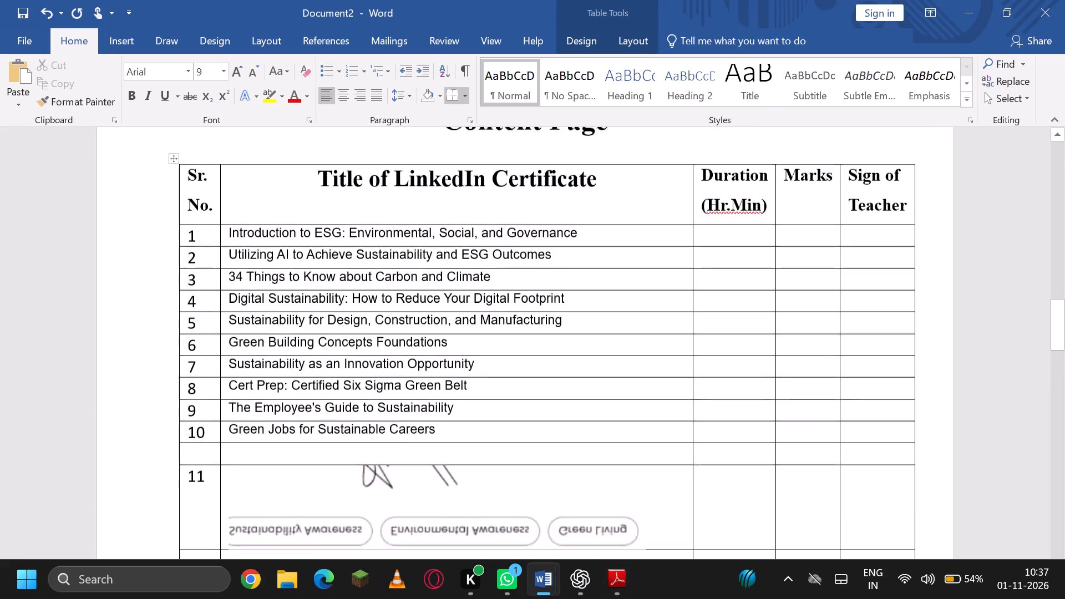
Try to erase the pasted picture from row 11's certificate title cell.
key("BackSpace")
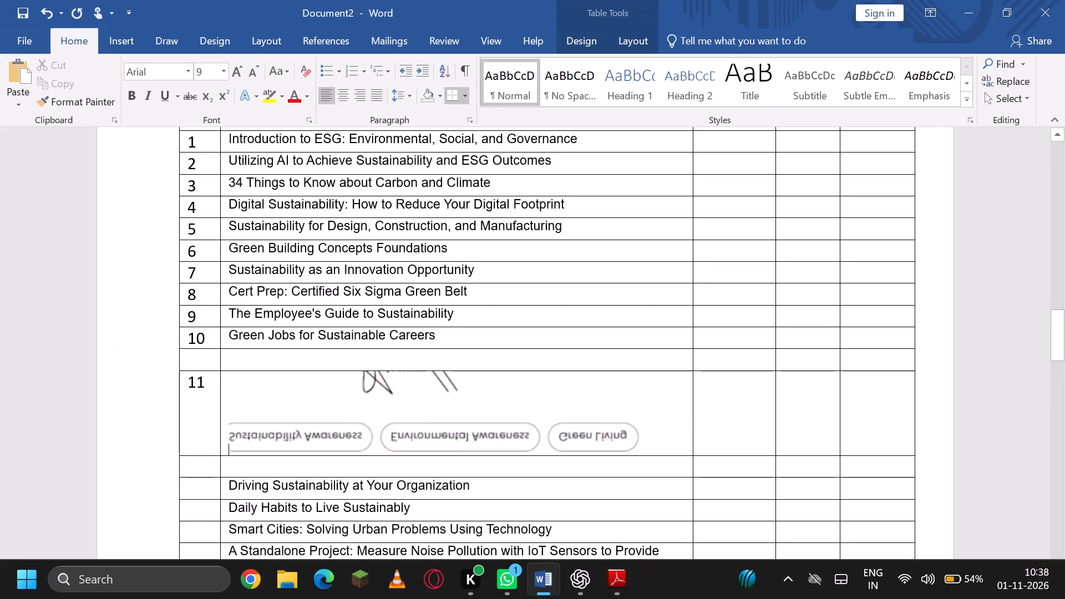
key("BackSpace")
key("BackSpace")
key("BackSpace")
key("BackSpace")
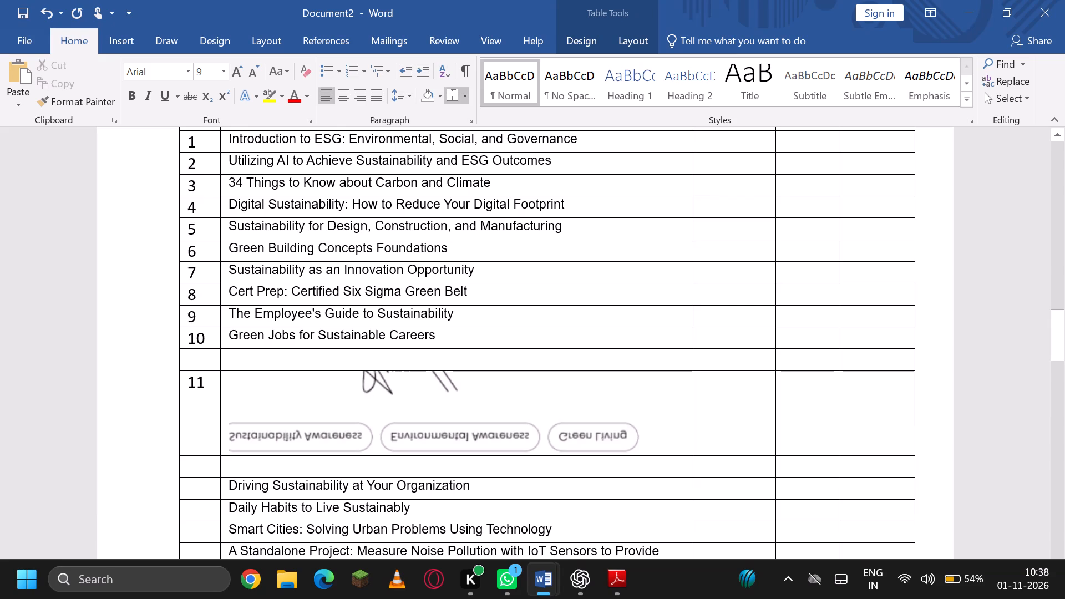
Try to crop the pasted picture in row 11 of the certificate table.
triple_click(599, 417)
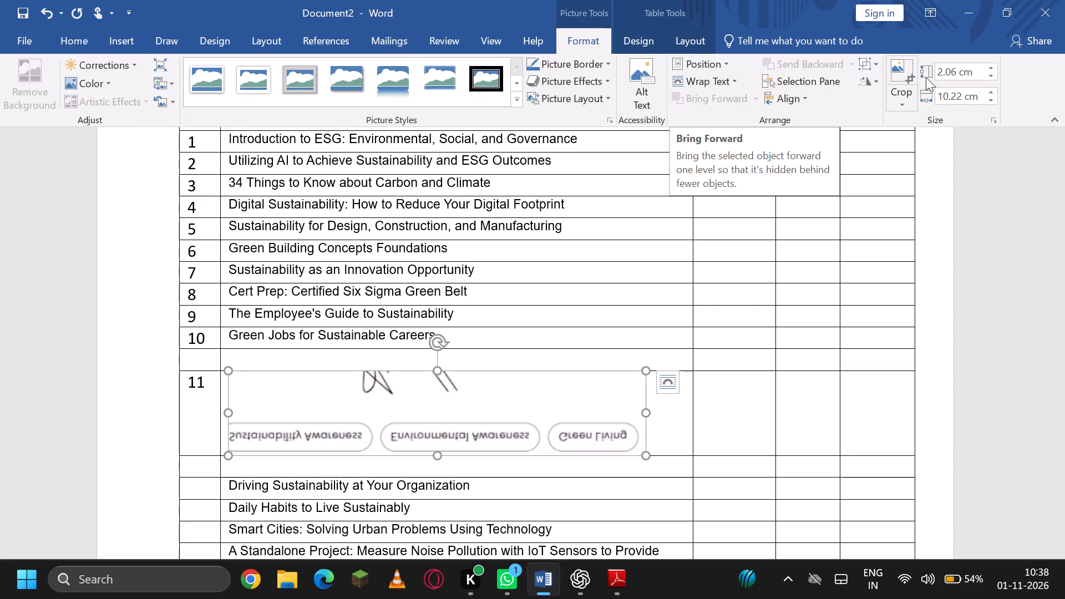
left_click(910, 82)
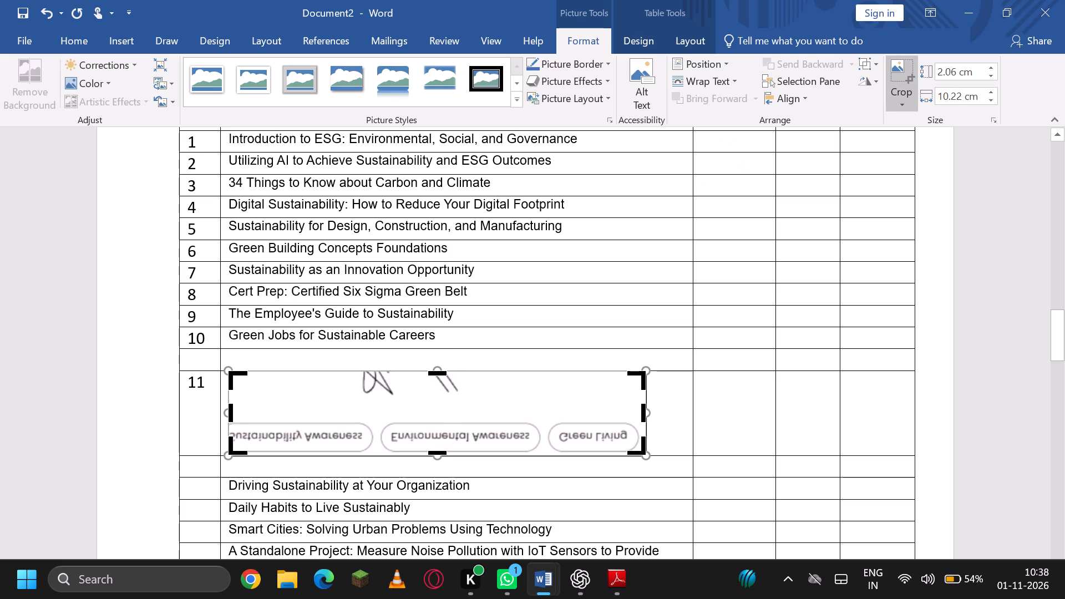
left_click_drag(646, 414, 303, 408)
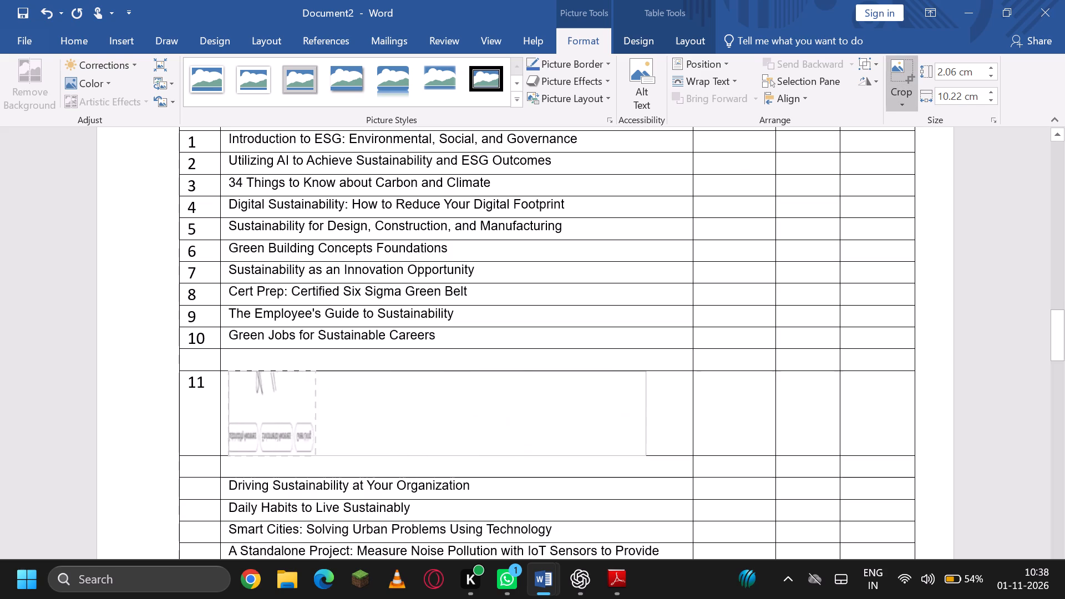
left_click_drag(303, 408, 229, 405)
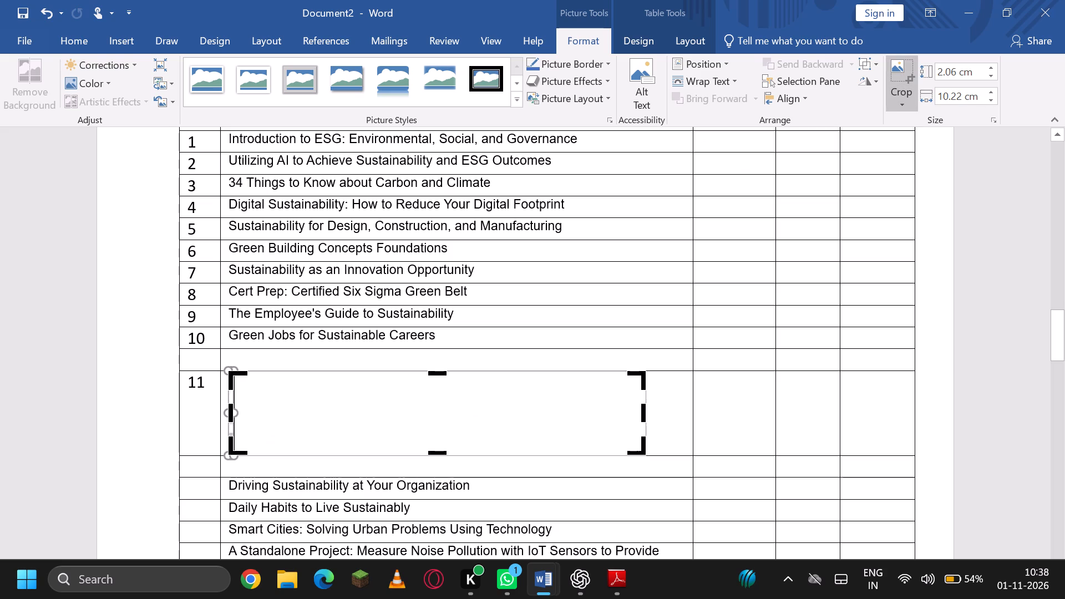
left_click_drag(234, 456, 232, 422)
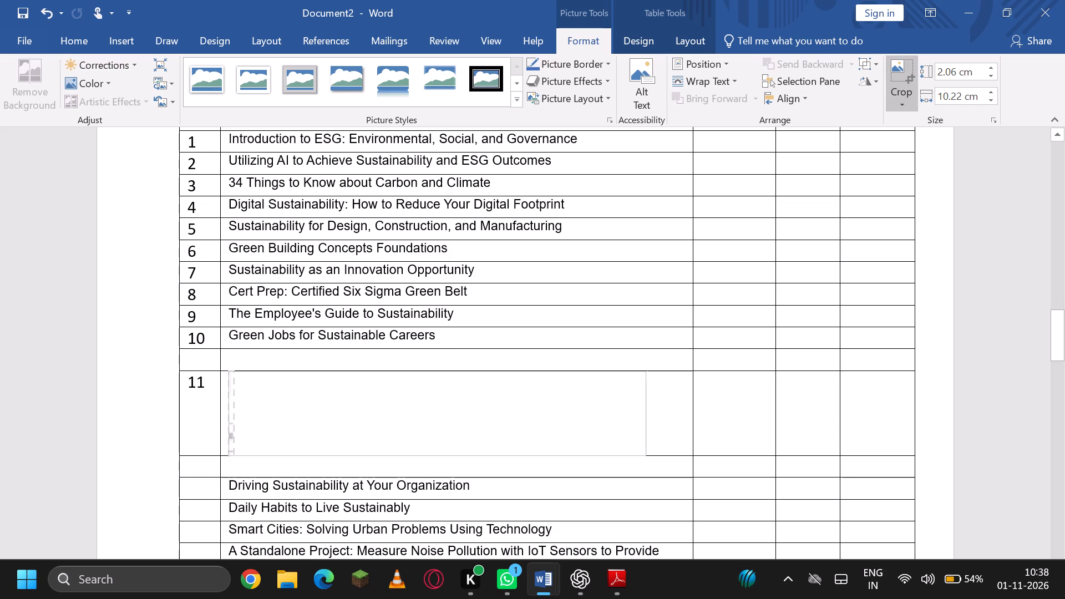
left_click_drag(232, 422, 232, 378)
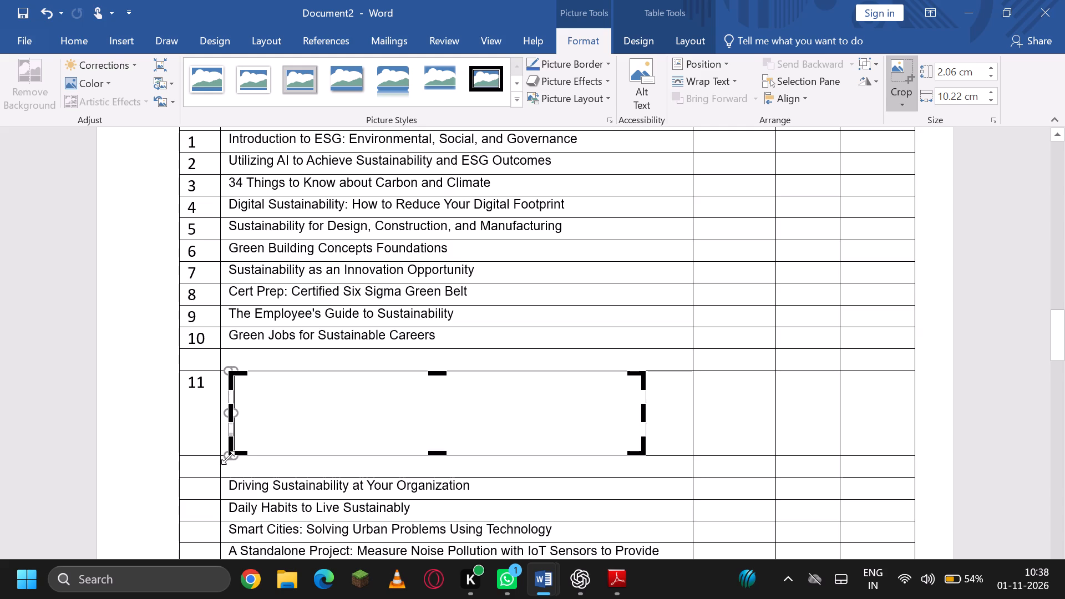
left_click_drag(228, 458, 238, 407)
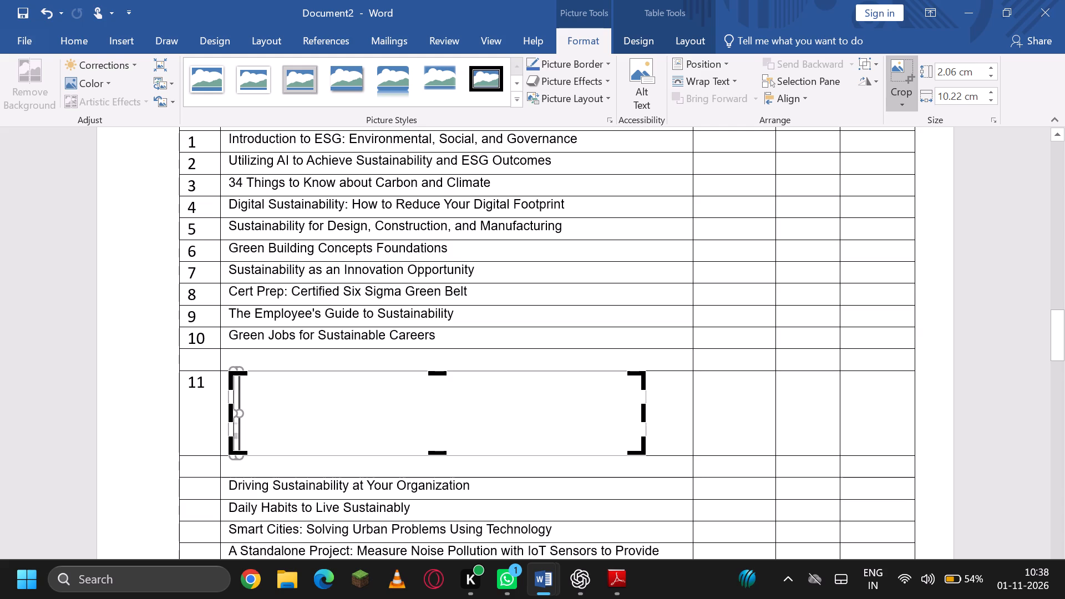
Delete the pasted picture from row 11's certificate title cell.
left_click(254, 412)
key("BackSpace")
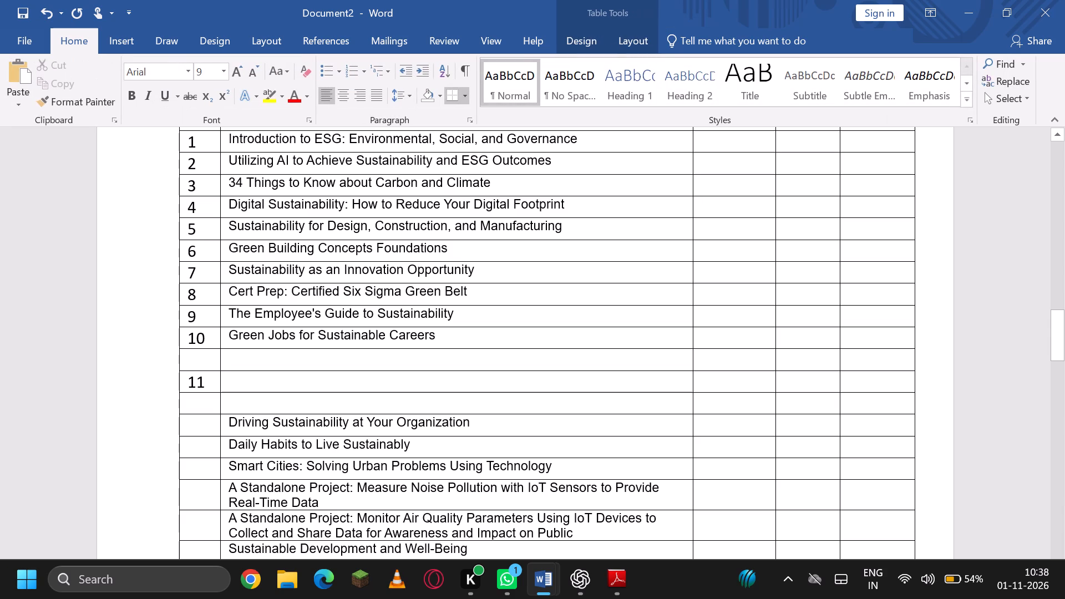
In Adobe Reader, place an empty sticky note at the start of the certificate title and dismiss its pop-up.
left_click(618, 595)
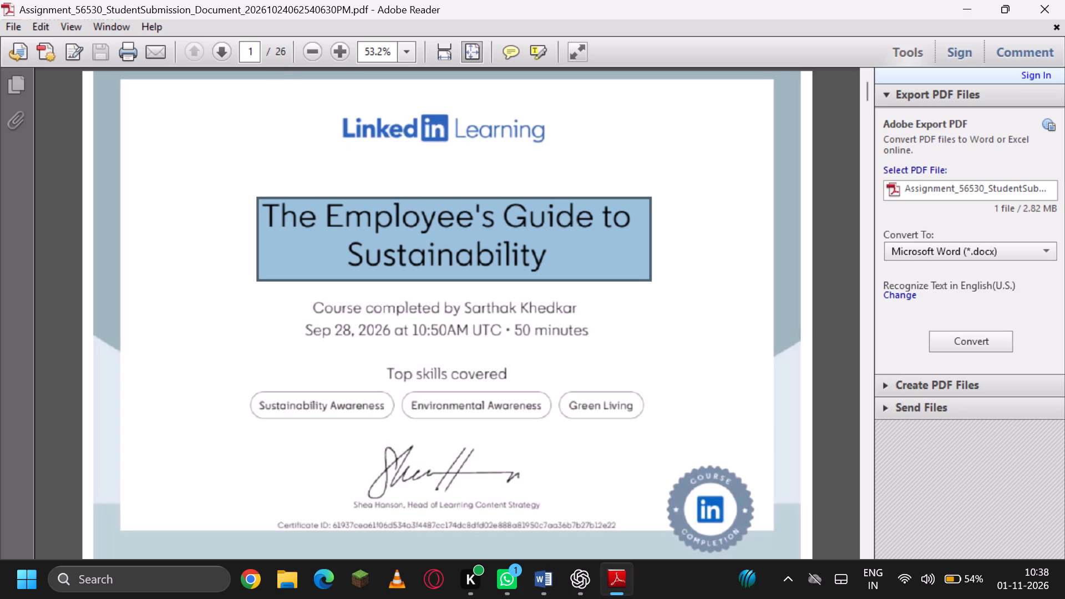
left_click(538, 48)
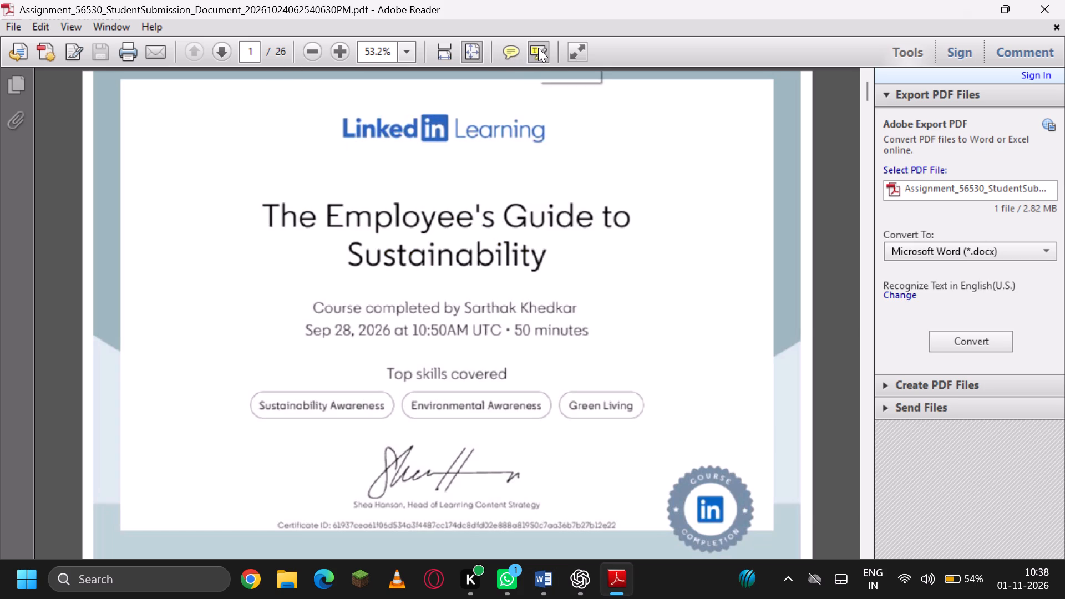
left_click(538, 48)
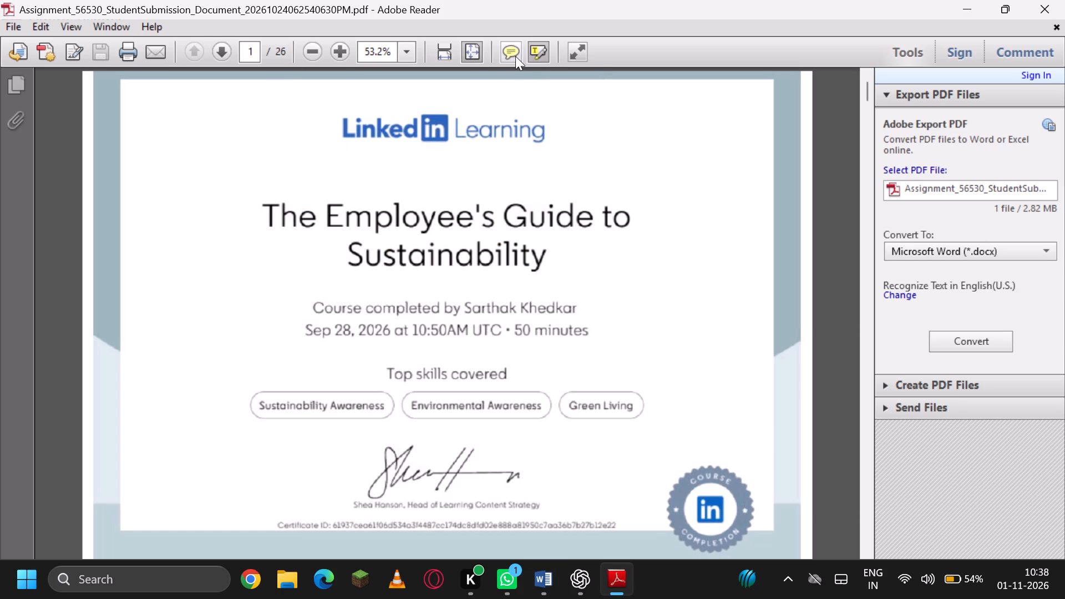
left_click(515, 56)
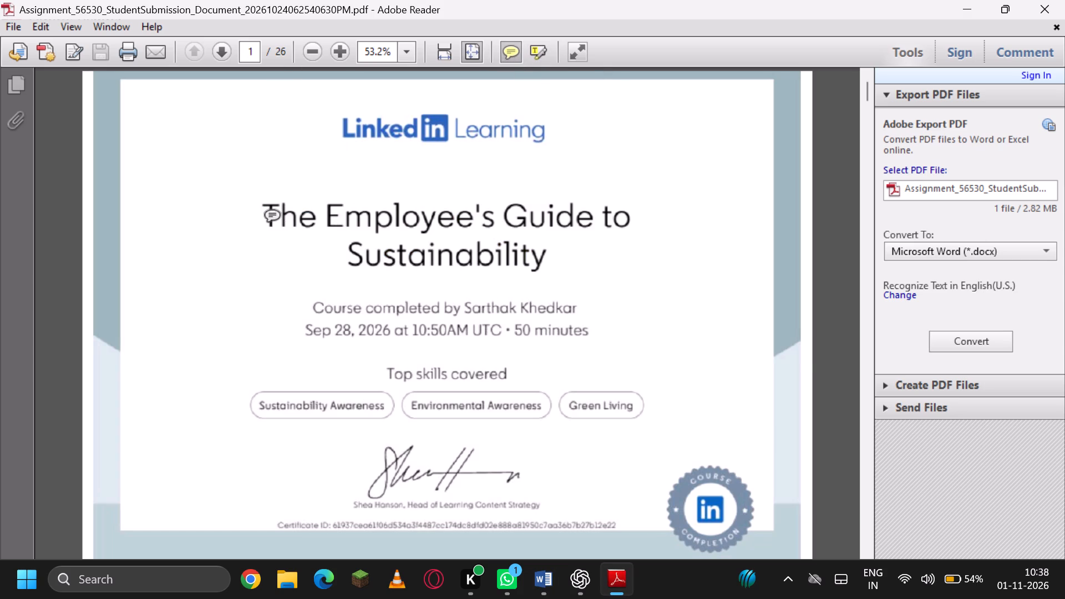
left_click_drag(267, 221, 467, 242)
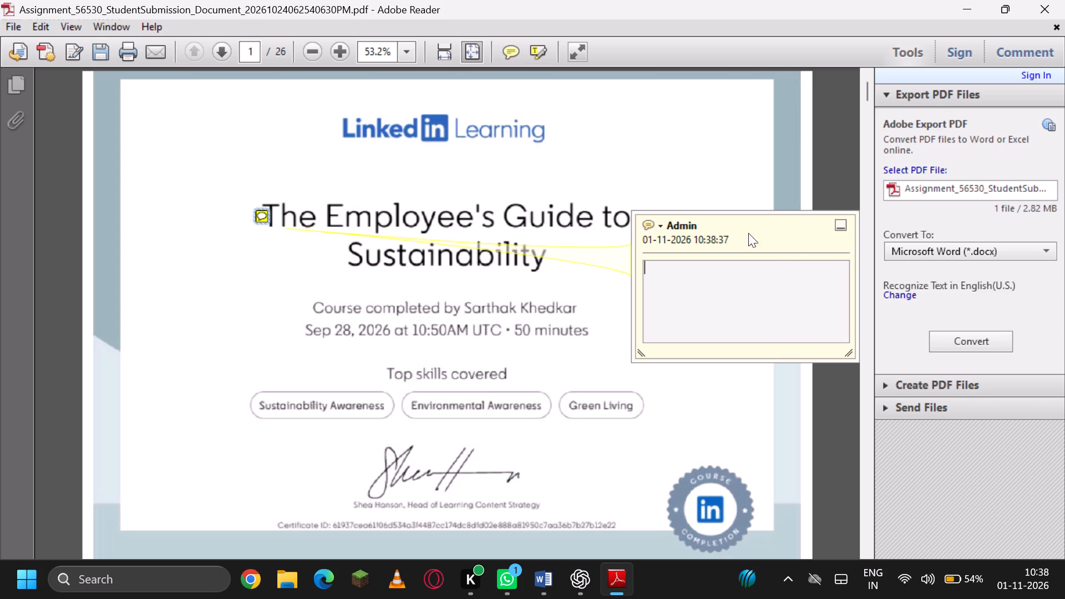
left_click(829, 192)
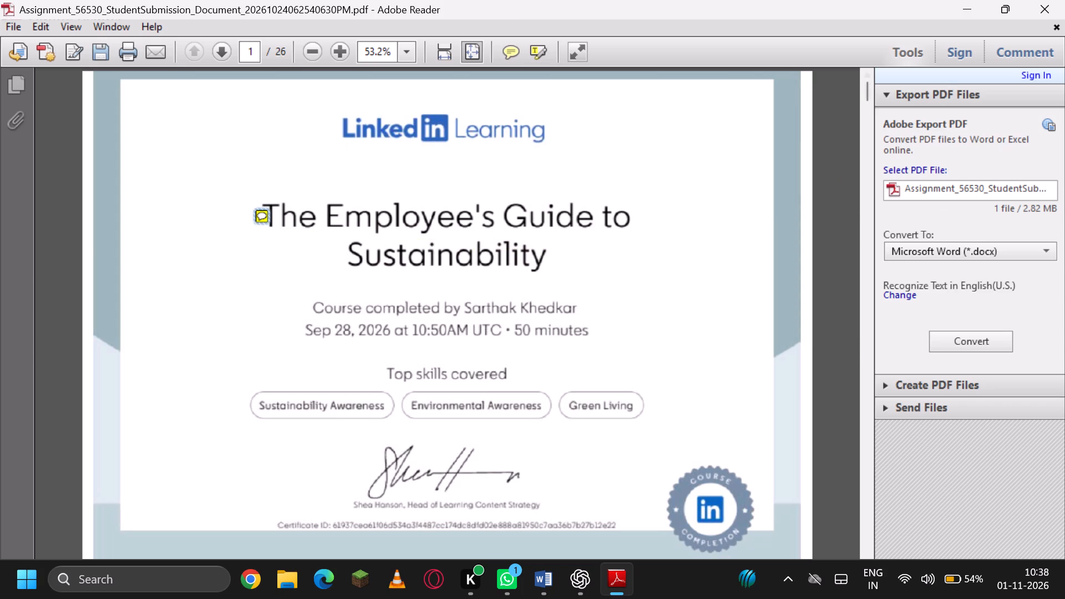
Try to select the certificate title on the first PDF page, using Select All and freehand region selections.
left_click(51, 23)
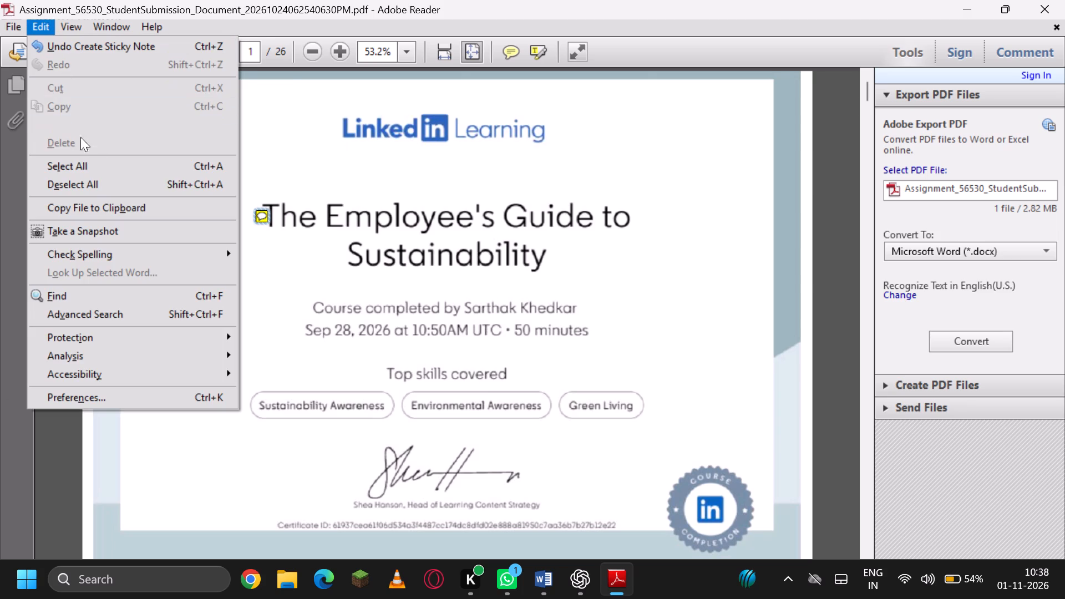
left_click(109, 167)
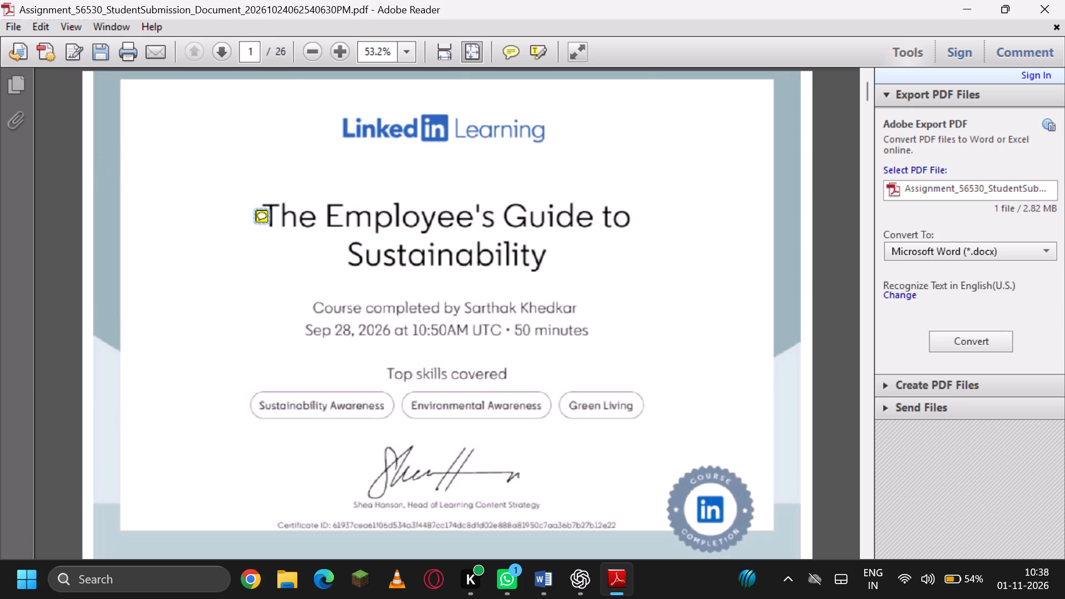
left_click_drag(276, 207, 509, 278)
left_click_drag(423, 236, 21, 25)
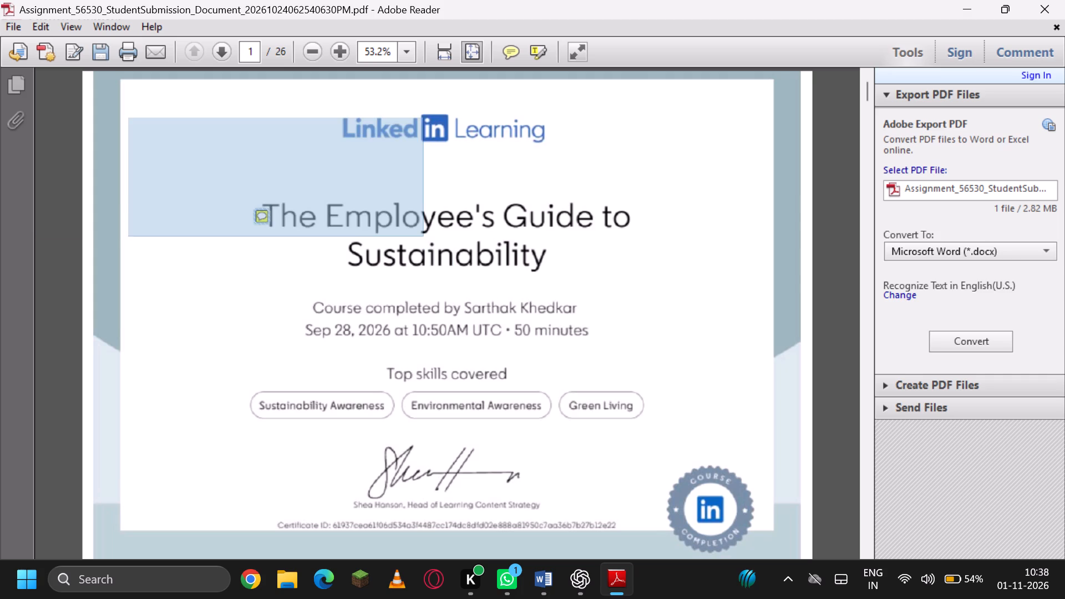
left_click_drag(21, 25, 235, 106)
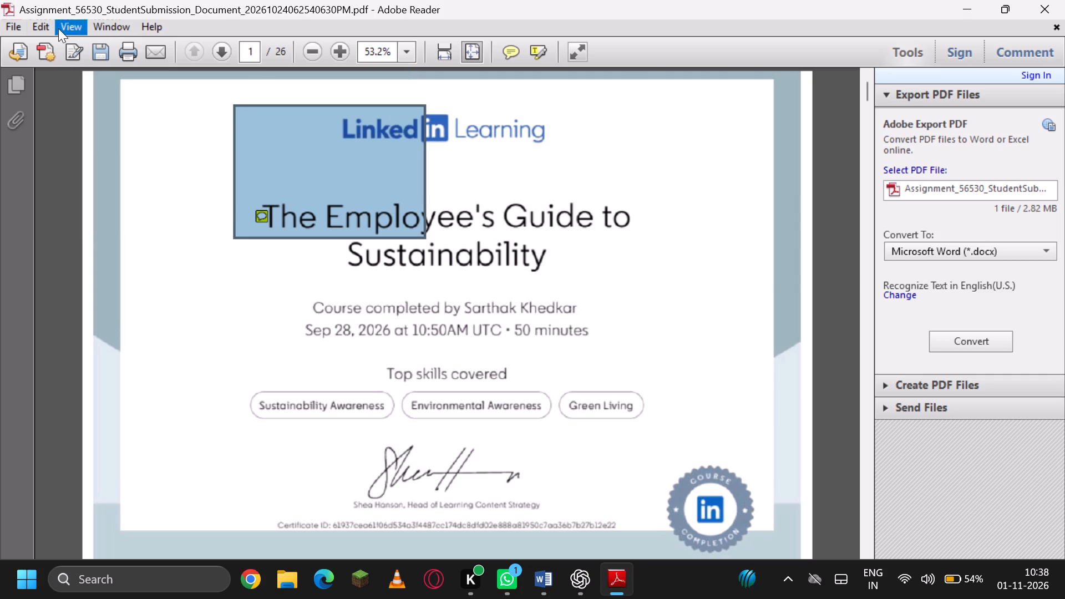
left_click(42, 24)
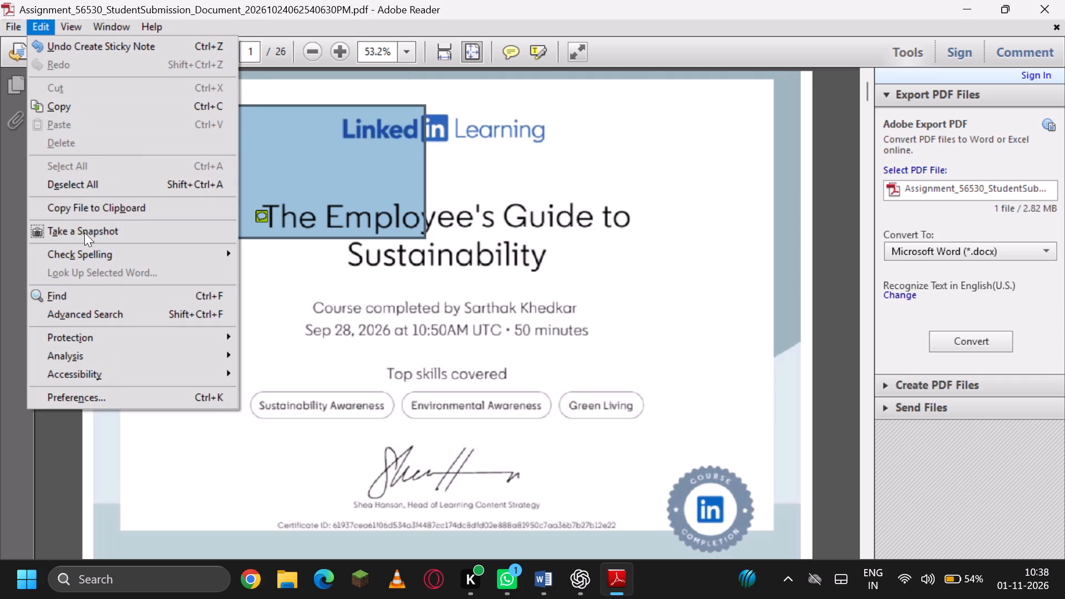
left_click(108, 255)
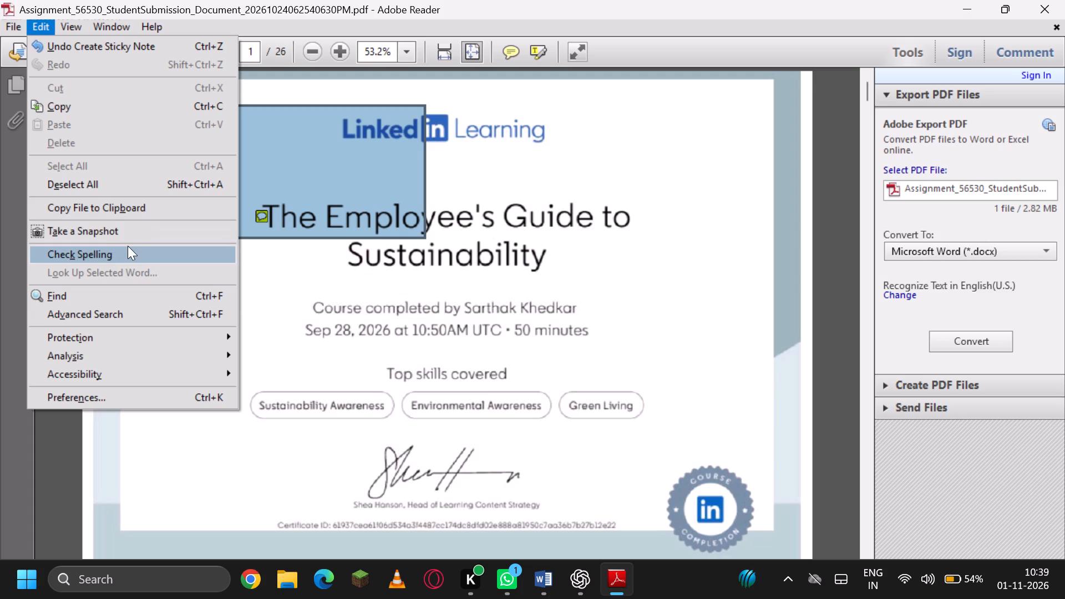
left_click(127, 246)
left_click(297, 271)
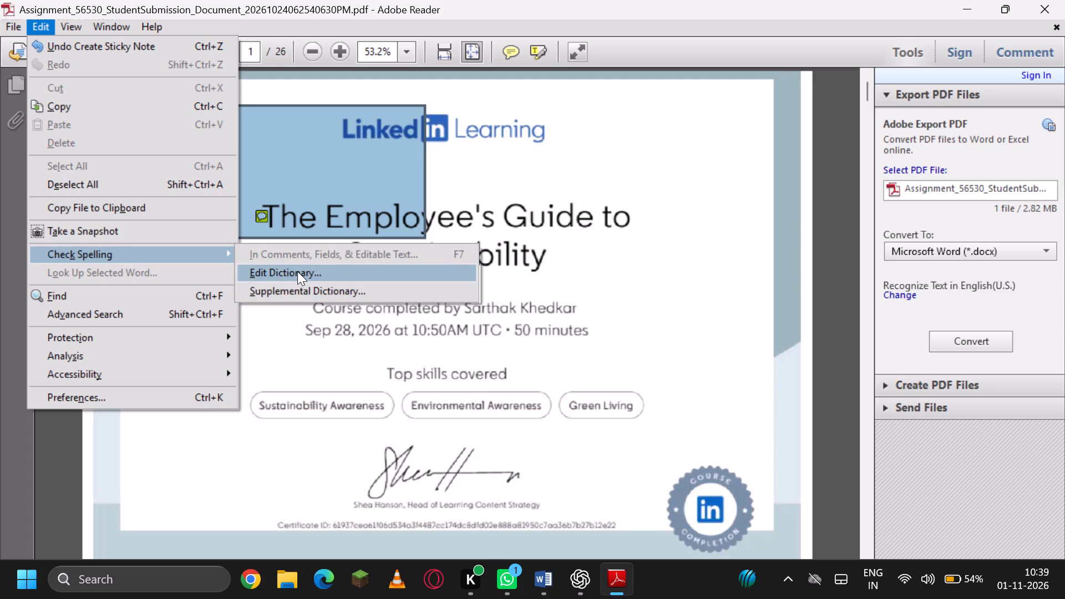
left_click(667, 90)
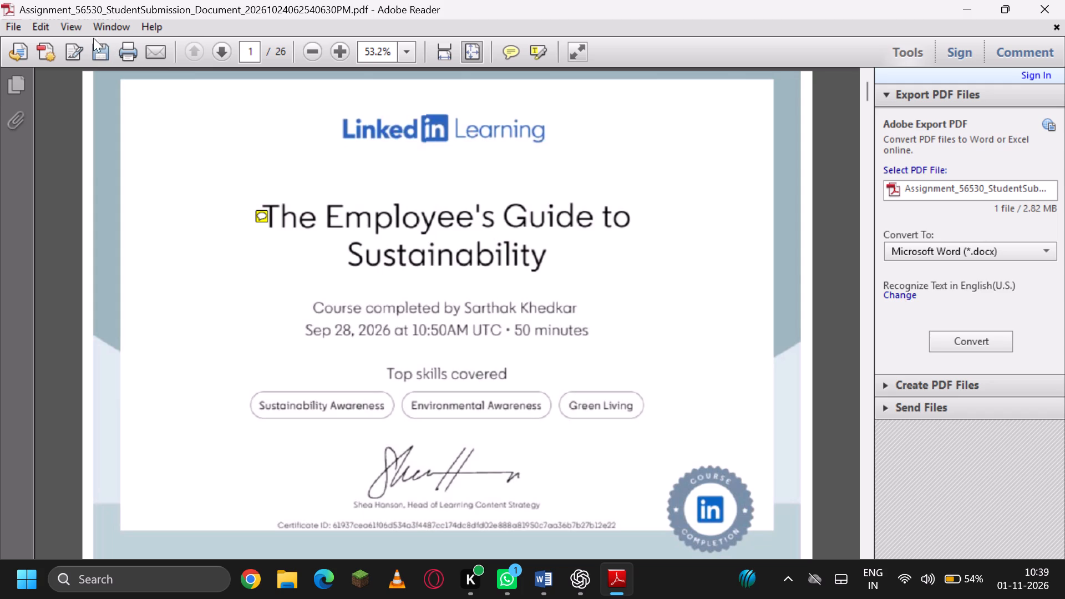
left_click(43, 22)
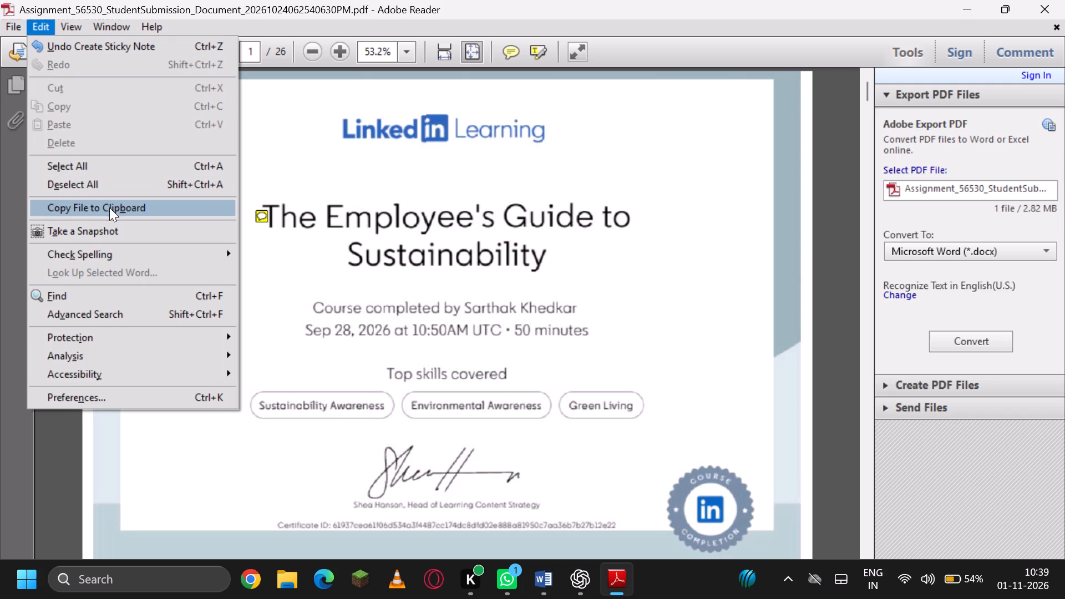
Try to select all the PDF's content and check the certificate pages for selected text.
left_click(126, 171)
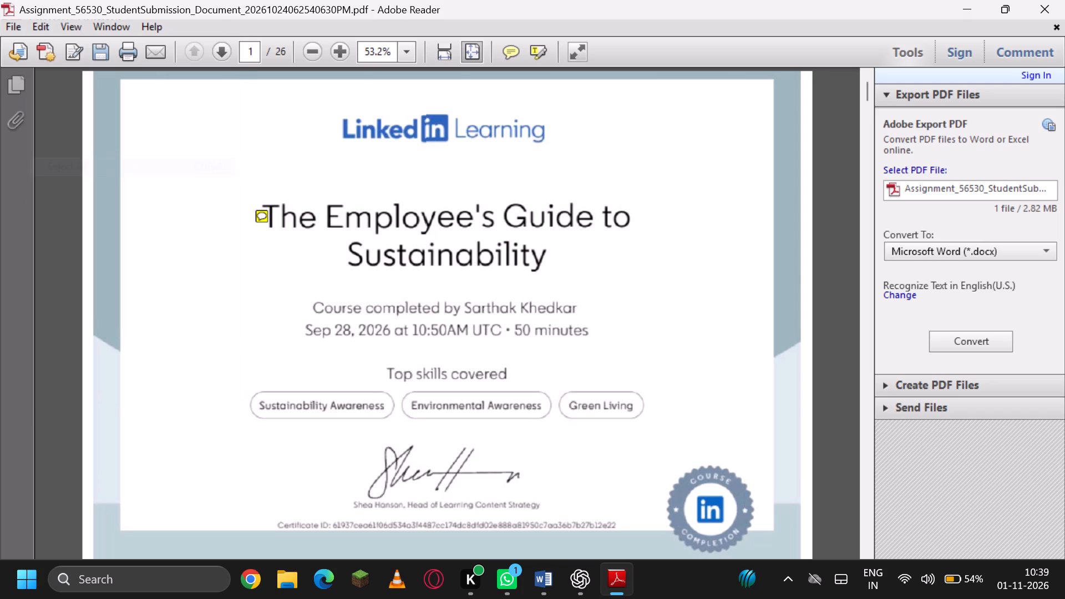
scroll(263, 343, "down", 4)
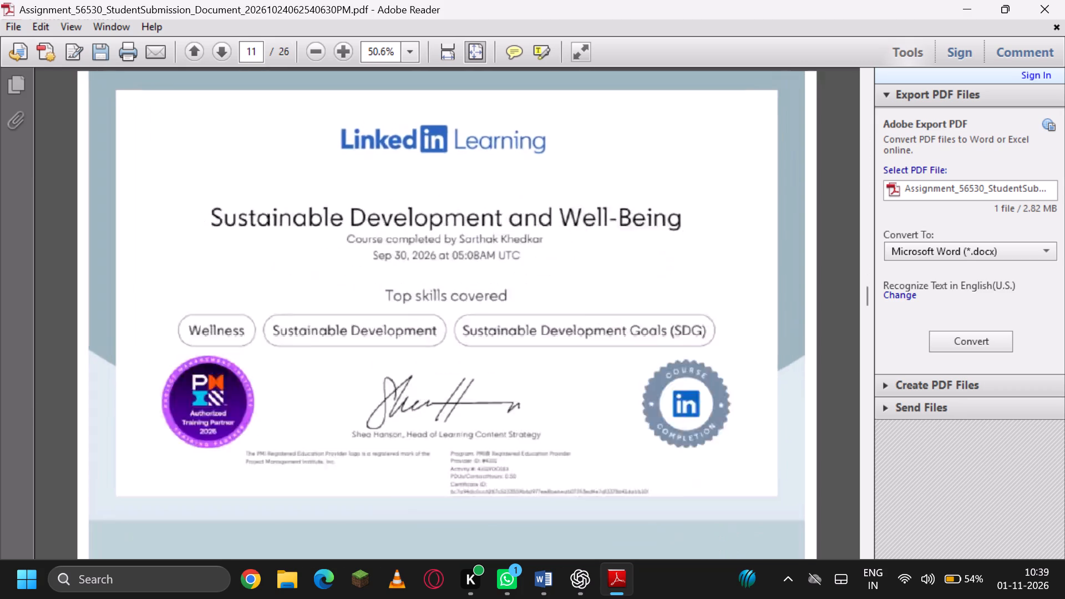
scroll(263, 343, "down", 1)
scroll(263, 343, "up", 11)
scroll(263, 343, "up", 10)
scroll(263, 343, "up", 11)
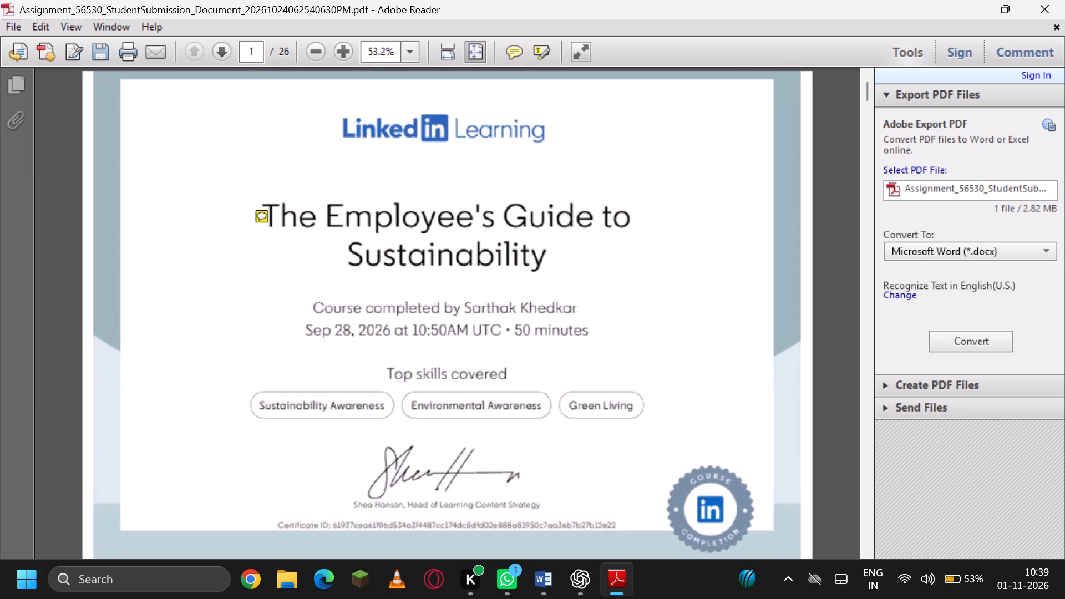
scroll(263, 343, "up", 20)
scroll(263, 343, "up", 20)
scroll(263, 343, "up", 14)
Close the certificate PDF and Adobe Reader without saving the changes, going back to the Word document.
left_click(1064, 0)
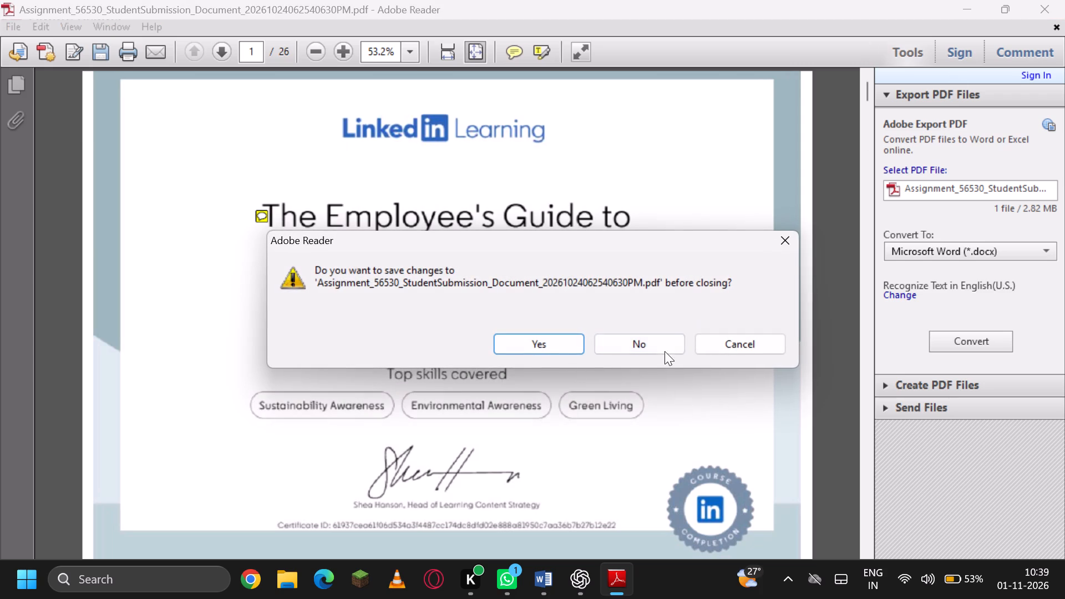
left_click(656, 347)
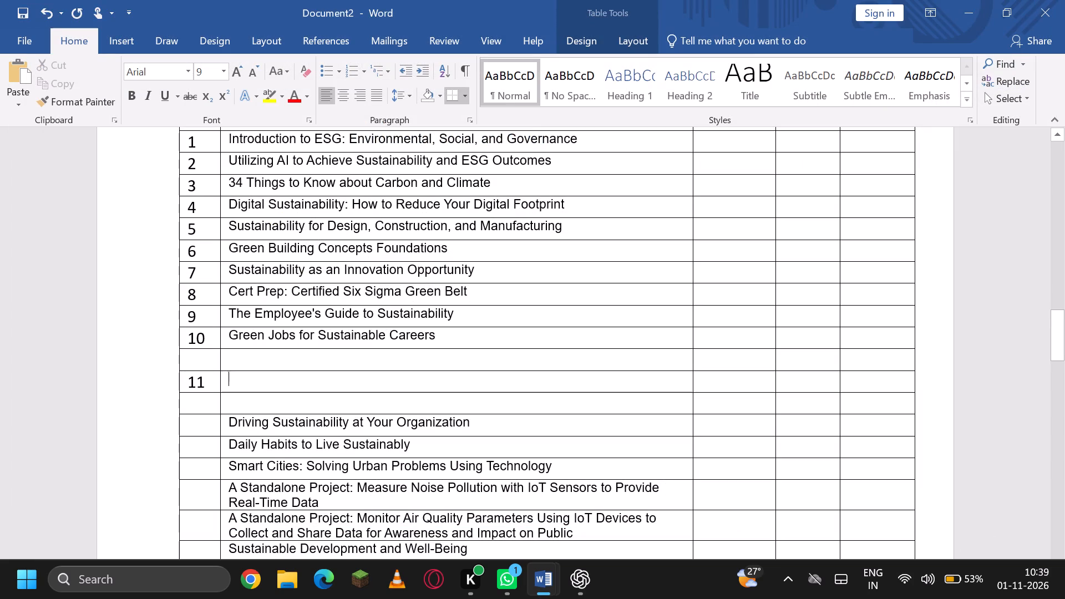
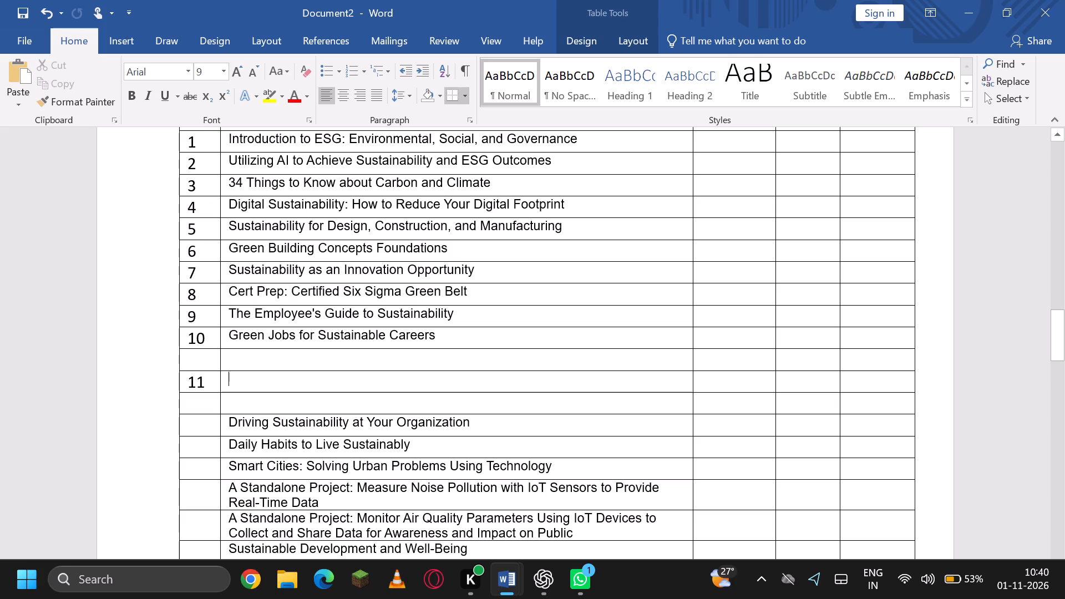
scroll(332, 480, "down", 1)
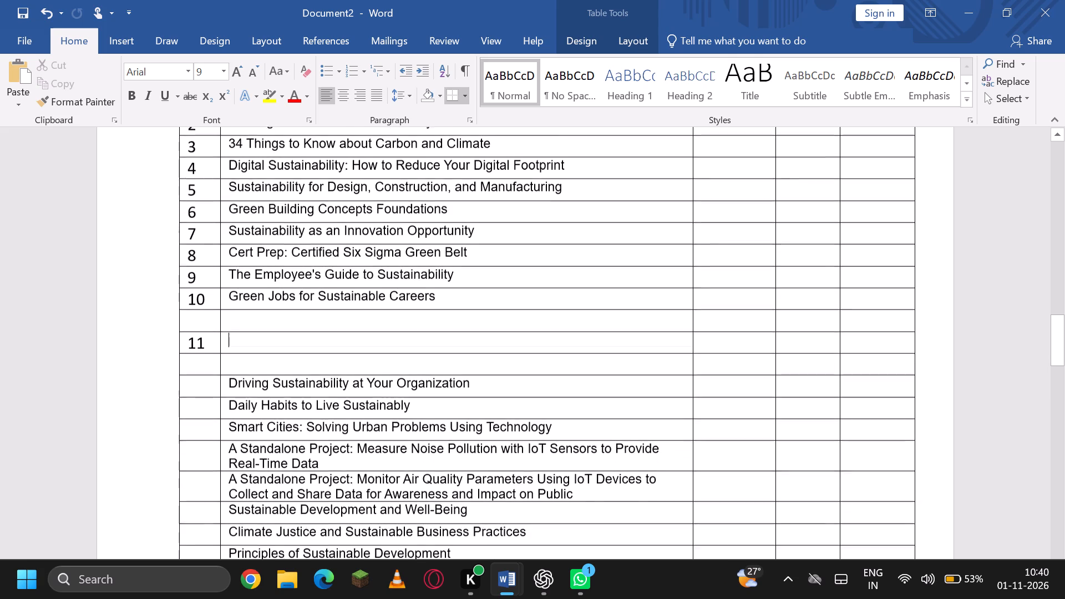
Delete the title "Lean Principles for Environmental Sustainability" from its cell near the end of the certificate table.
scroll(332, 480, "down", 2)
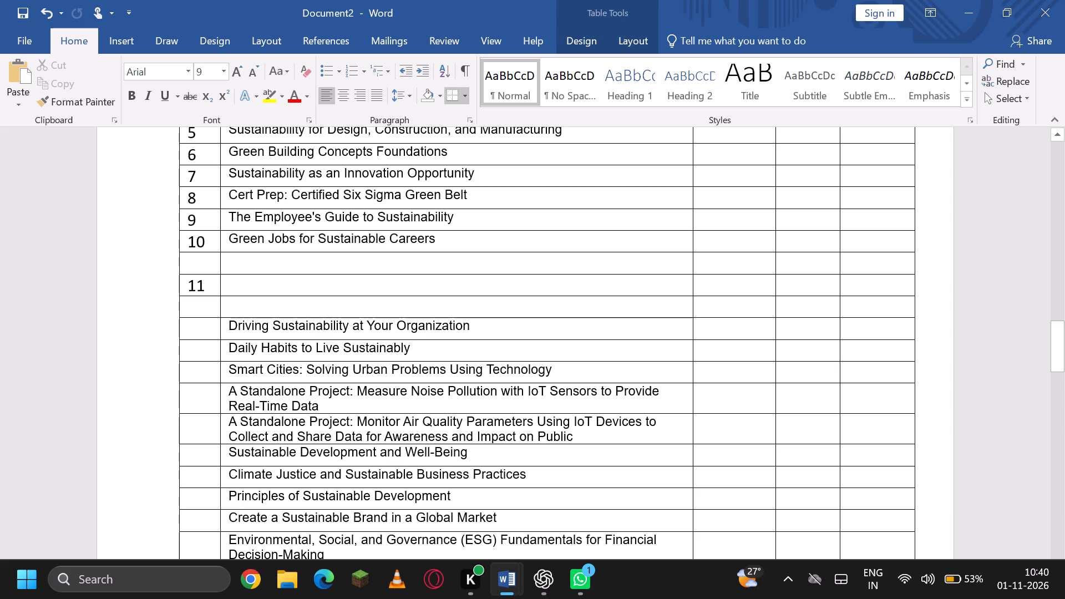
scroll(323, 494, "down", 1)
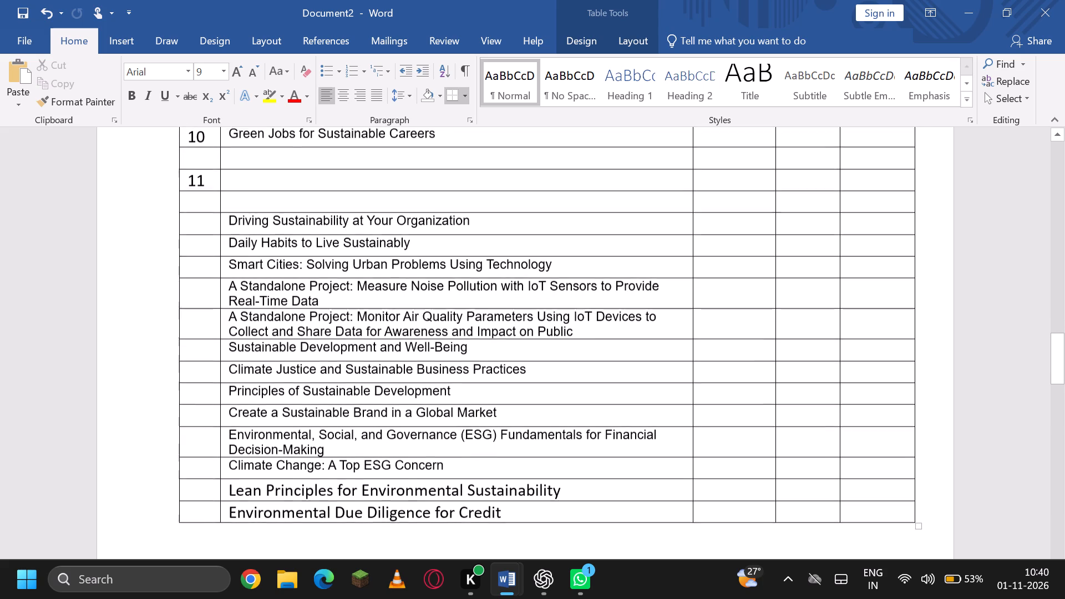
scroll(323, 494, "down", 1)
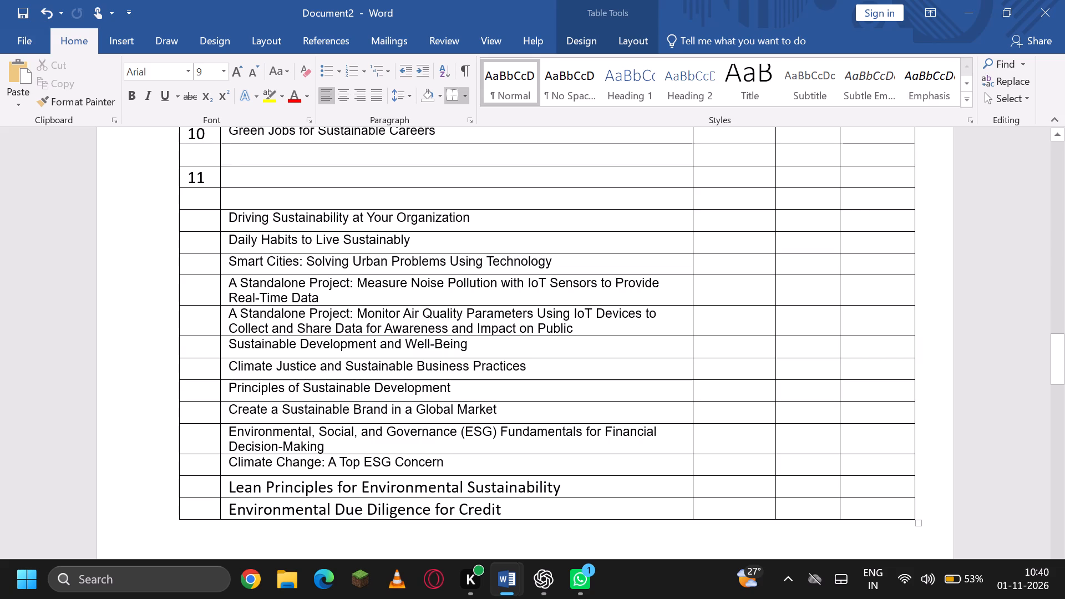
left_click(336, 439)
left_click(351, 469)
left_click(583, 484)
key("BackSpace")
key("BackSpace")
key("BackSpace")
key("BackSpace")
key("BackSpace")
key("BackSpace")
key("BackSpace")
key("BackSpace")
key("BackSpace")
key("BackSpace")
key("BackSpace")
key("BackSpace")
key("BackSpace")
key("BackSpace")
key("BackSpace")
key("BackSpace")
key("BackSpace")
key("BackSpace")
key("BackSpace")
key("BackSpace")
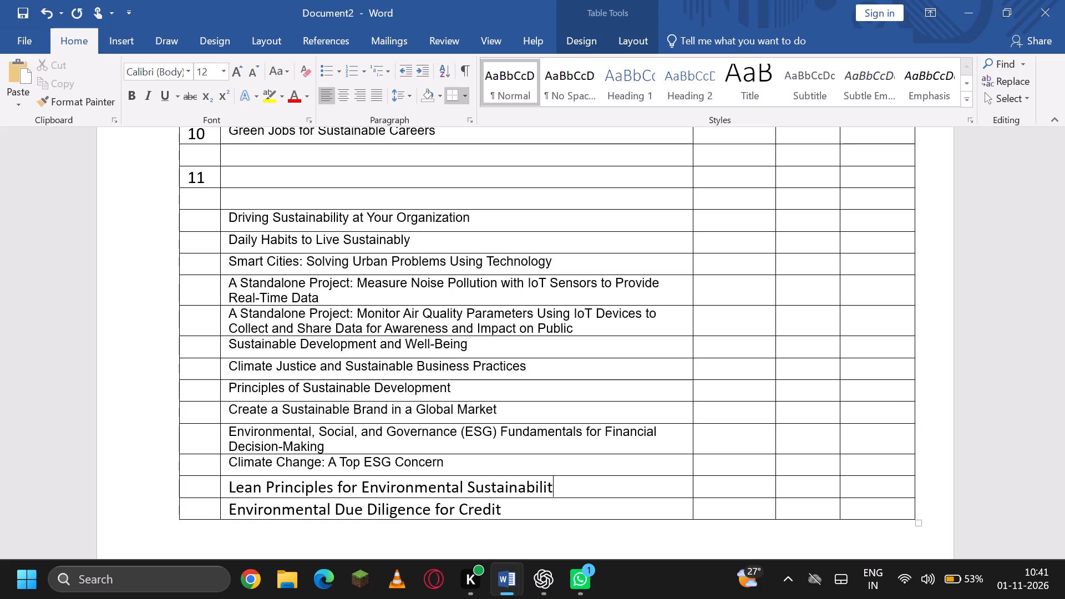
key("BackSpace")
key("BackSpace")
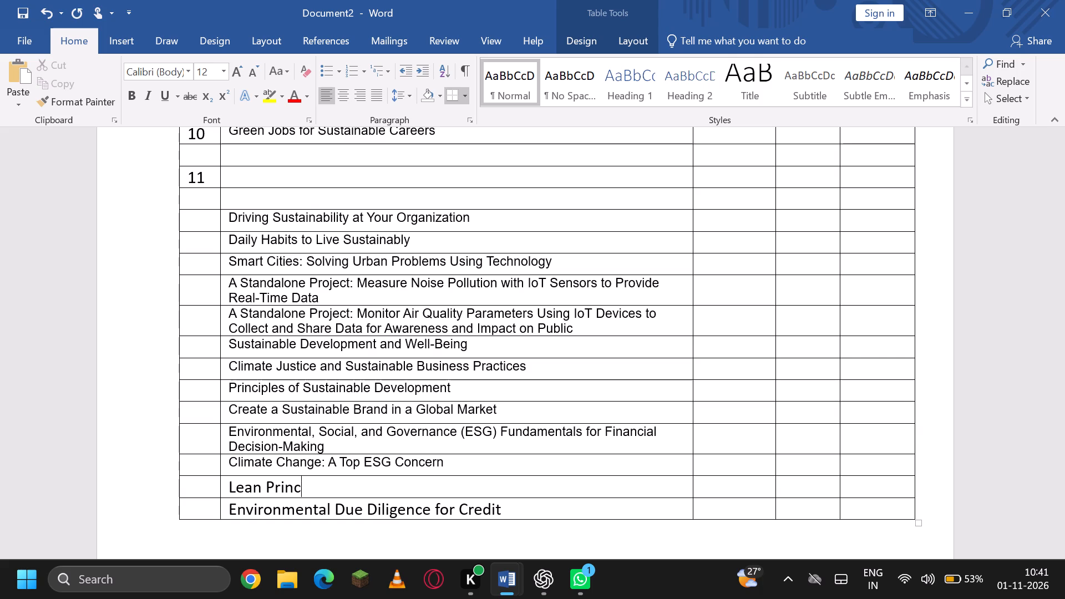
key("BackSpace")
key("BackSpace")
key("BackSpace")
key("BackSpace")
key("BackSpace")
key("BackSpace")
key("BackSpace")
key("BackSpace")
key("BackSpace")
key("BackSpace")
Delete the title "Environmental Due Diligence for Credit" from the last row of the certificate table.
left_click(586, 507)
left_click(586, 507)
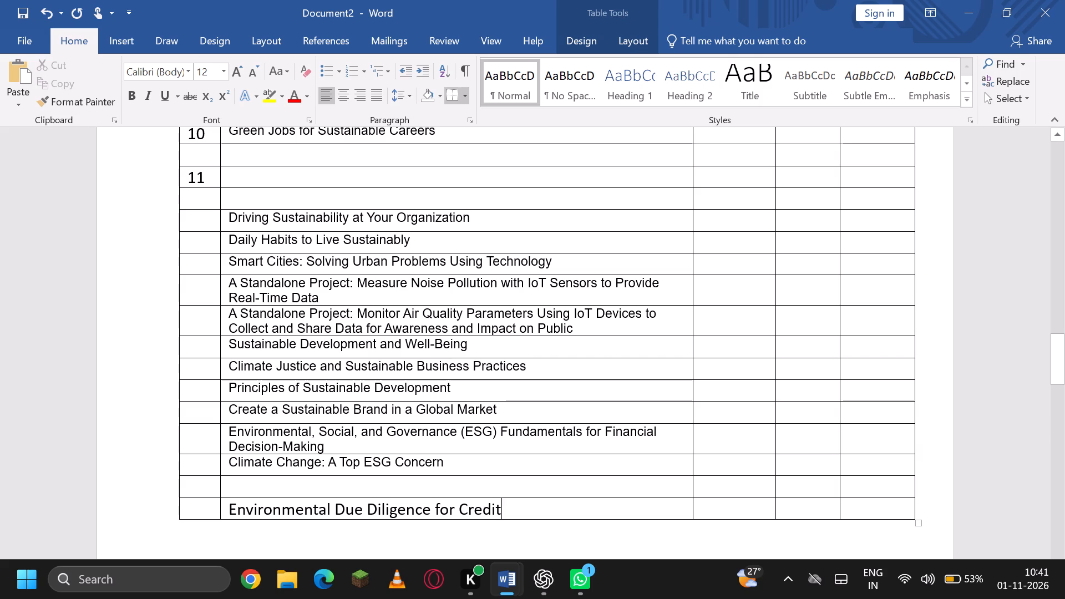
key("BackSpace")
key("BackSpace")
key("BackSpace")
key("BackSpace")
key("BackSpace")
key("BackSpace")
key("BackSpace")
key("BackSpace")
key("BackSpace")
key("BackSpace")
key("BackSpace")
key("BackSpace")
key("BackSpace")
key("BackSpace")
key("BackSpace")
key("BackSpace")
key("BackSpace")
key("BackSpace")
key("BackSpace")
key("BackSpace")
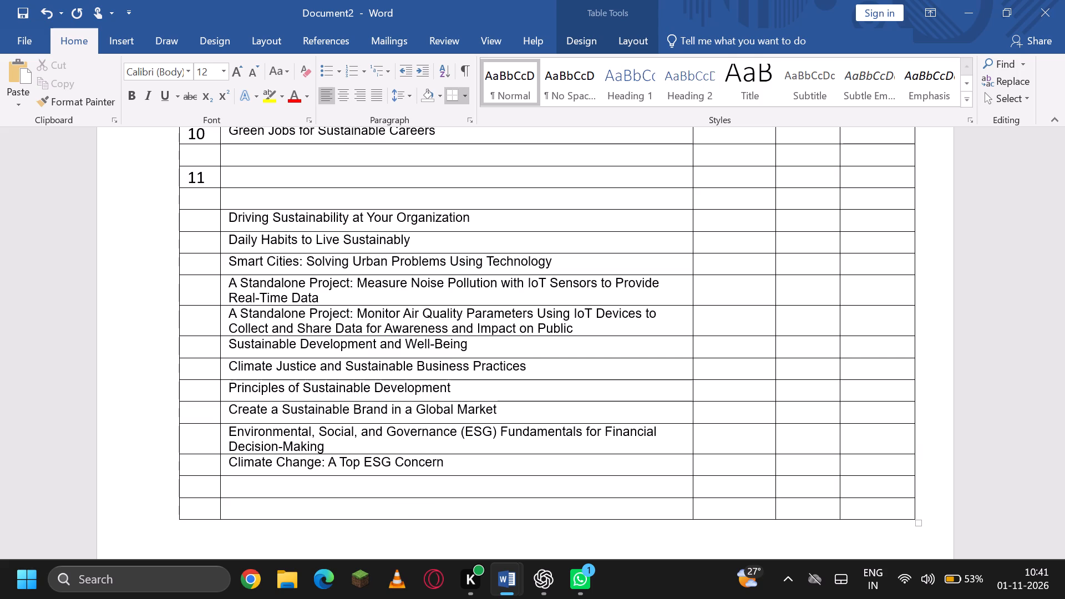
left_click_drag(584, 507, 597, 495)
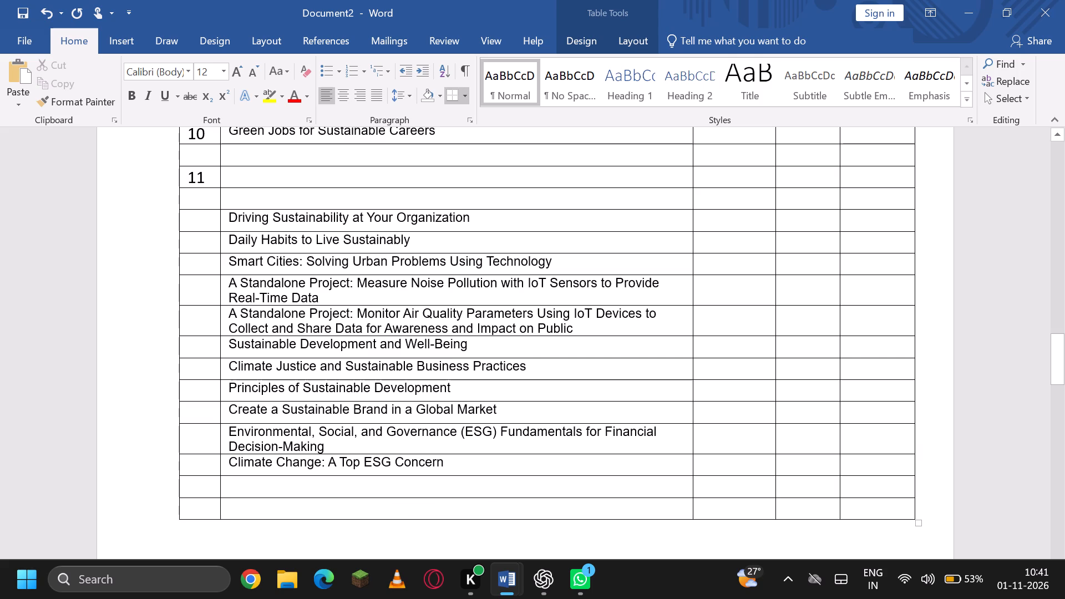
left_click_drag(597, 495, 579, 516)
Enter "The Employee s Guide to Sustanability" as the certificate title in row 11.
left_click(293, 181)
type("The emplo")
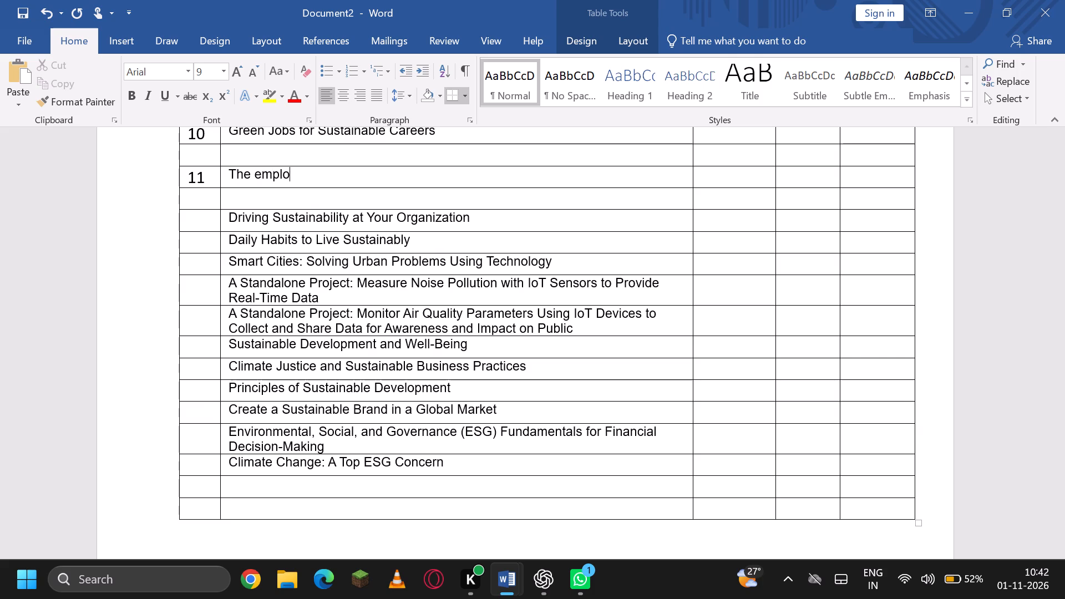
type("ye")
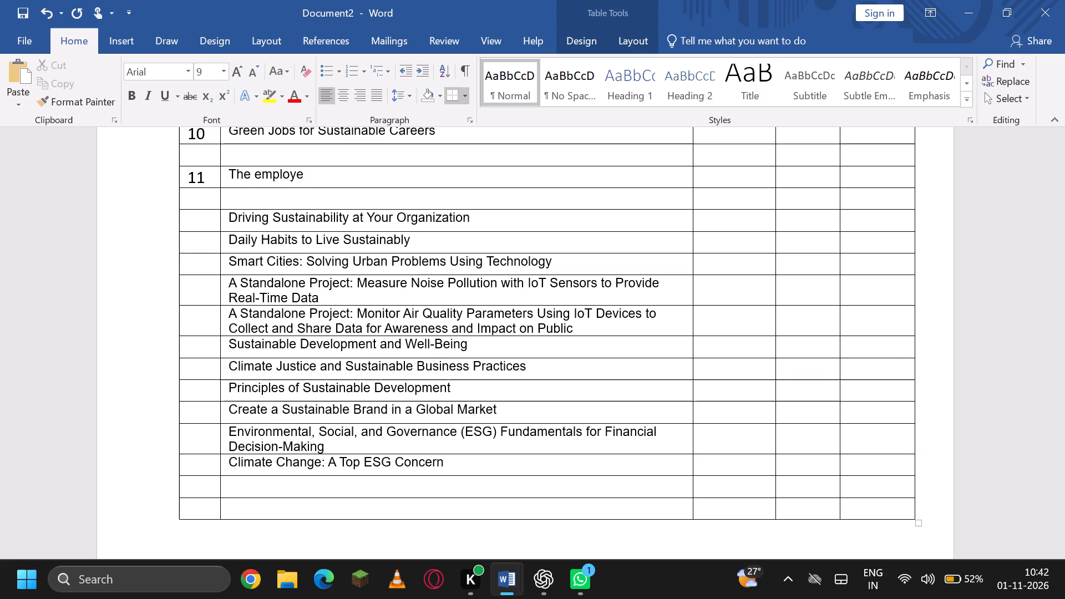
key("s")
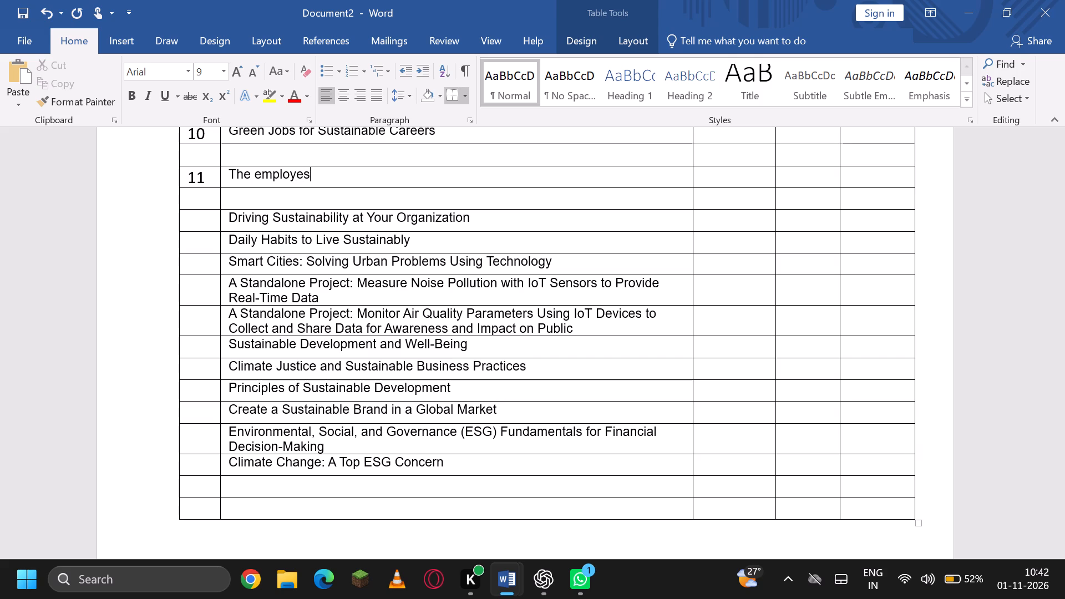
key("space")
key("BackSpace")
key("BackSpace")
key("BackSpace")
key("BackSpace")
key("BackSpace")
key("BackSpace")
key("BackSpace")
key("BackSpace")
key("BackSpace")
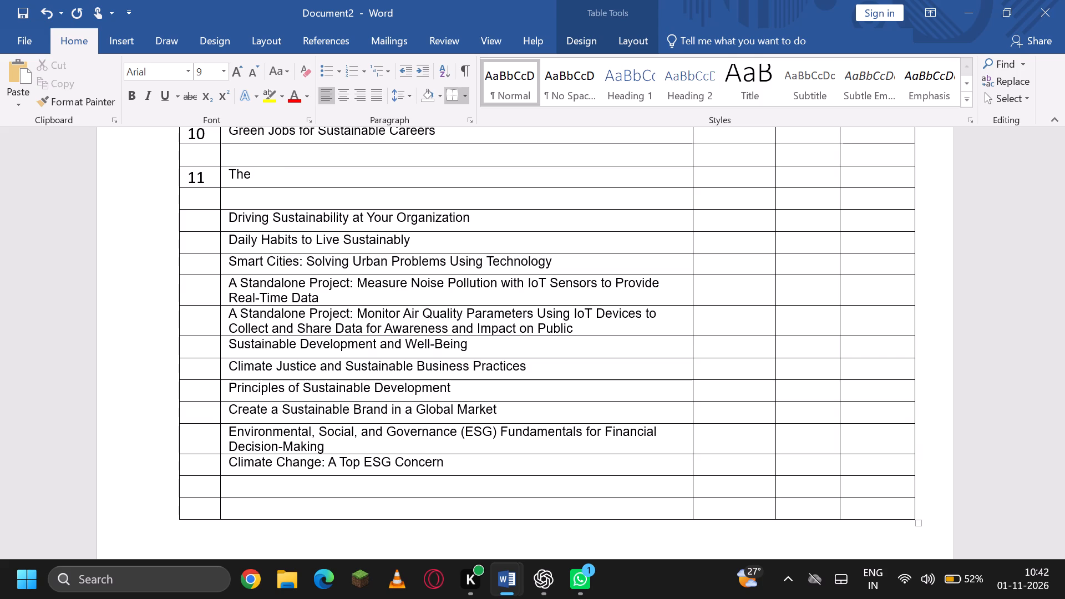
type("Em")
type("ploy")
type("ee")
key("space")
type("s")
key("space")
type("Guide")
key("space")
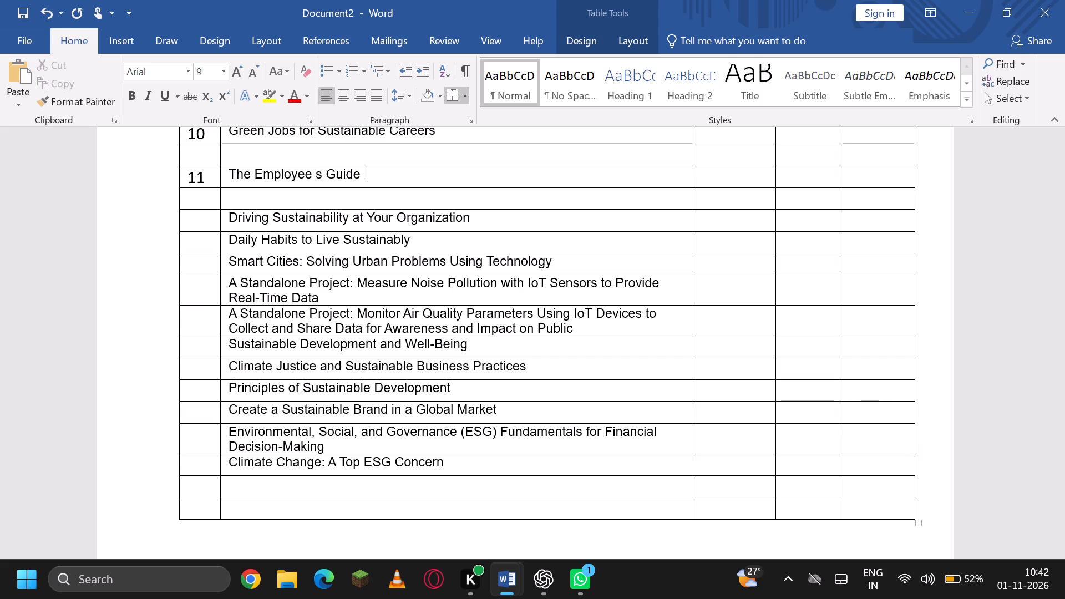
type("to")
key("space")
key("space")
key("BackSpace")
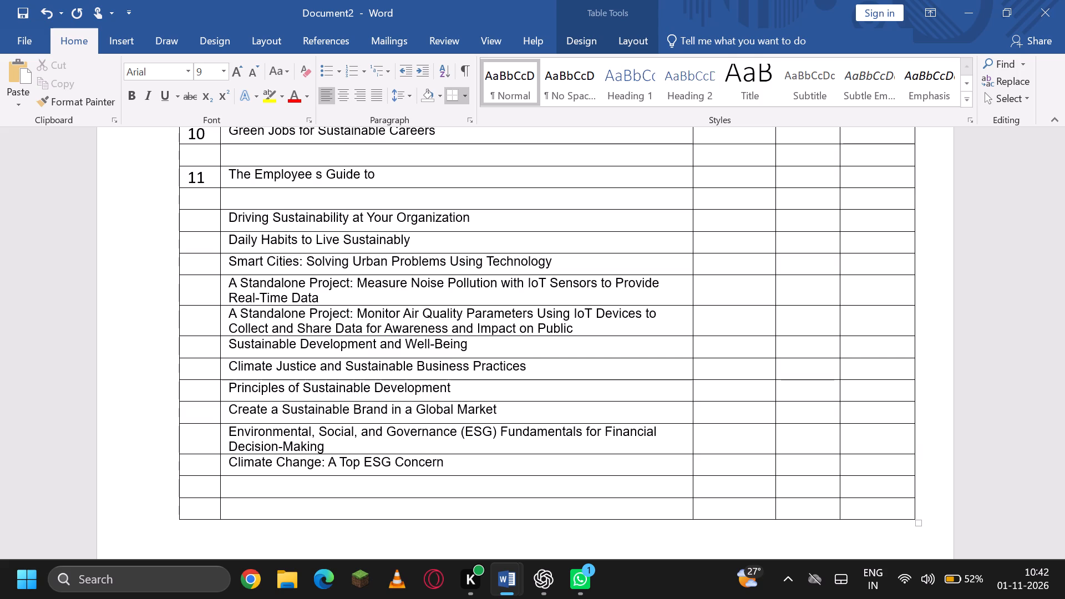
type("Sustanabiliti")
key("BackSpace")
type("y")
key("space")
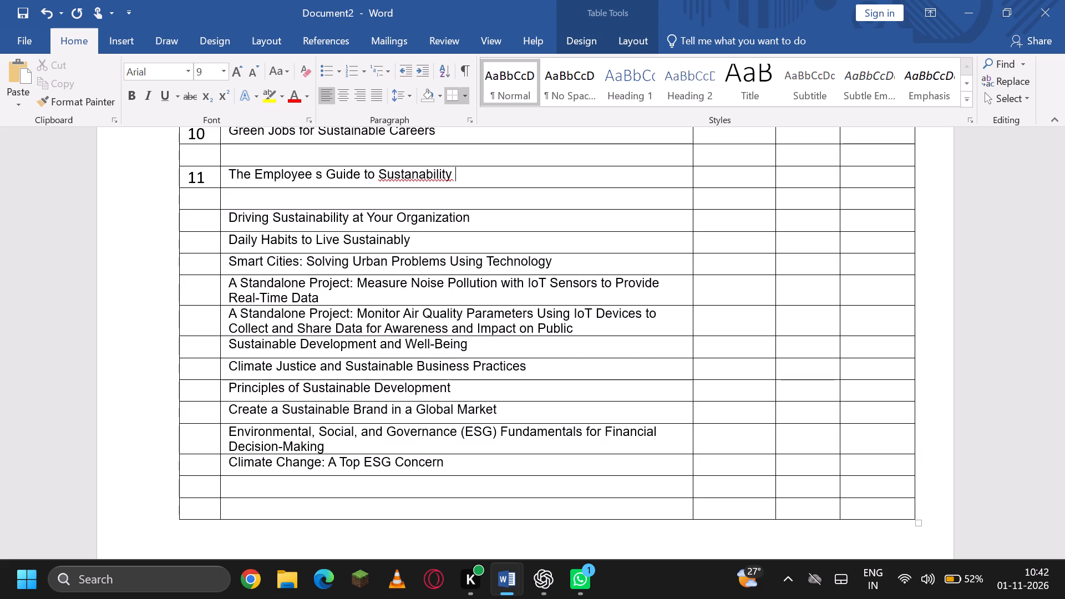
Replace the letters "lo" in the word "Employee" of row 11's title with "io".
left_click(293, 181)
key("BackSpace")
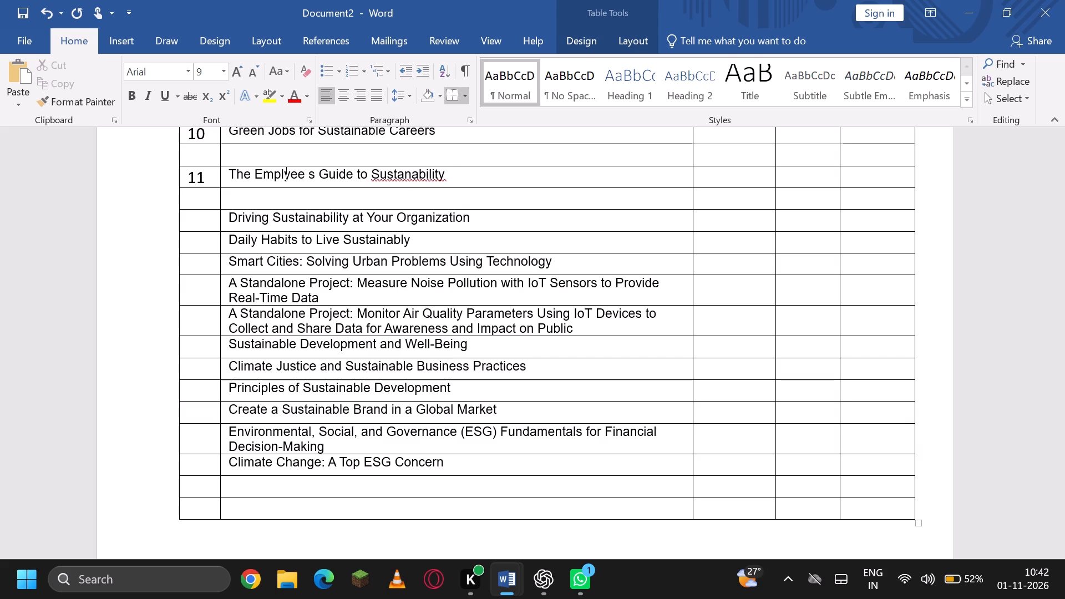
key("BackSpace")
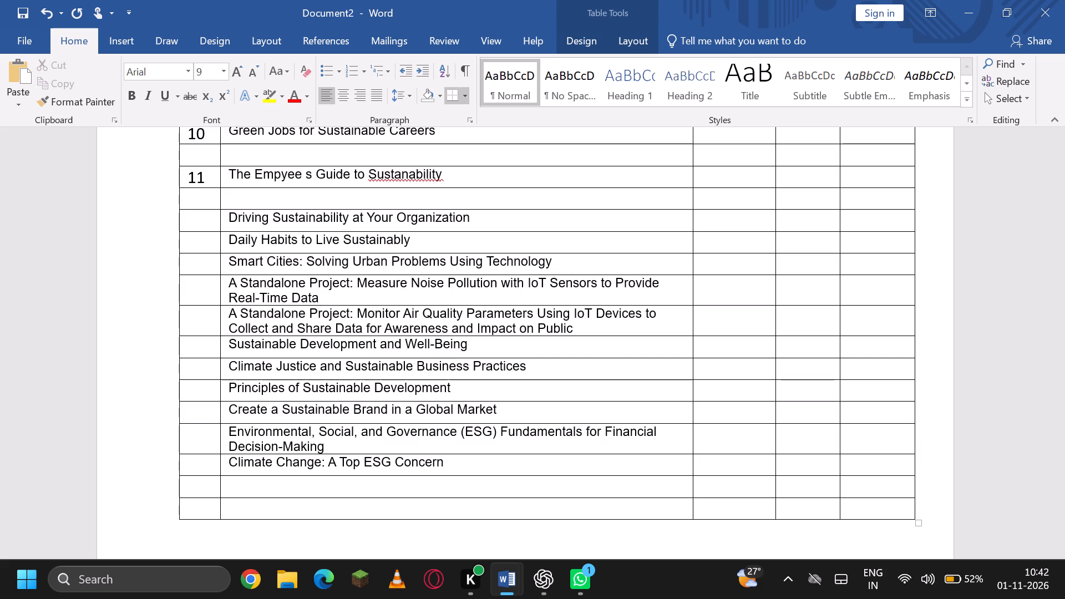
type("io")
Correct the last word of row 11's certificate title to "Sustainability".
left_click(468, 174)
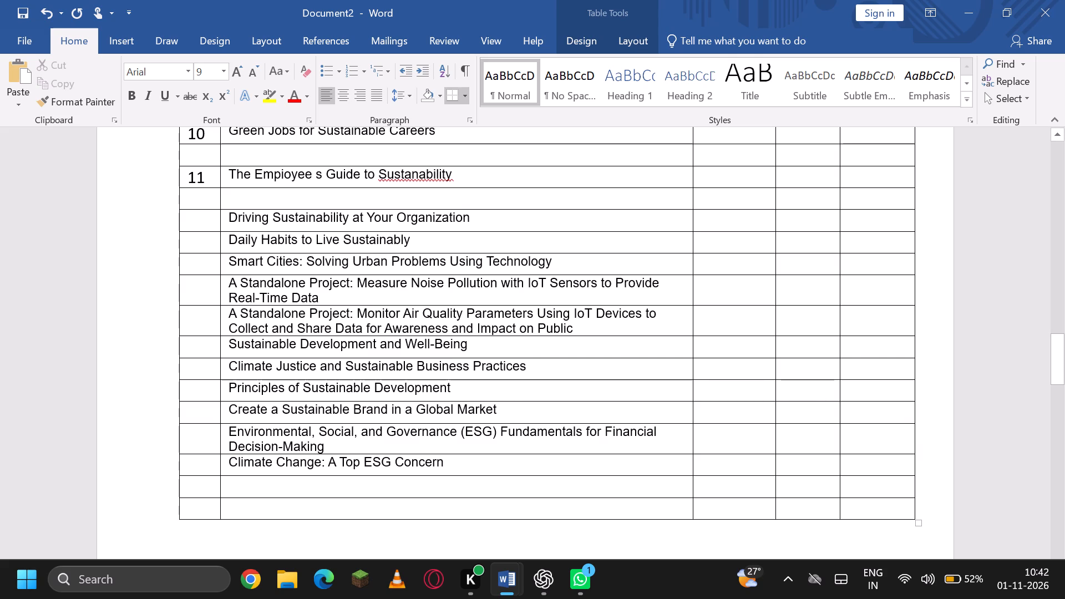
key("BackSpace")
key("BackSpace")
key("BackSpace")
key("BackSpace")
key("BackSpace")
key("BackSpace")
key("BackSpace")
key("BackSpace")
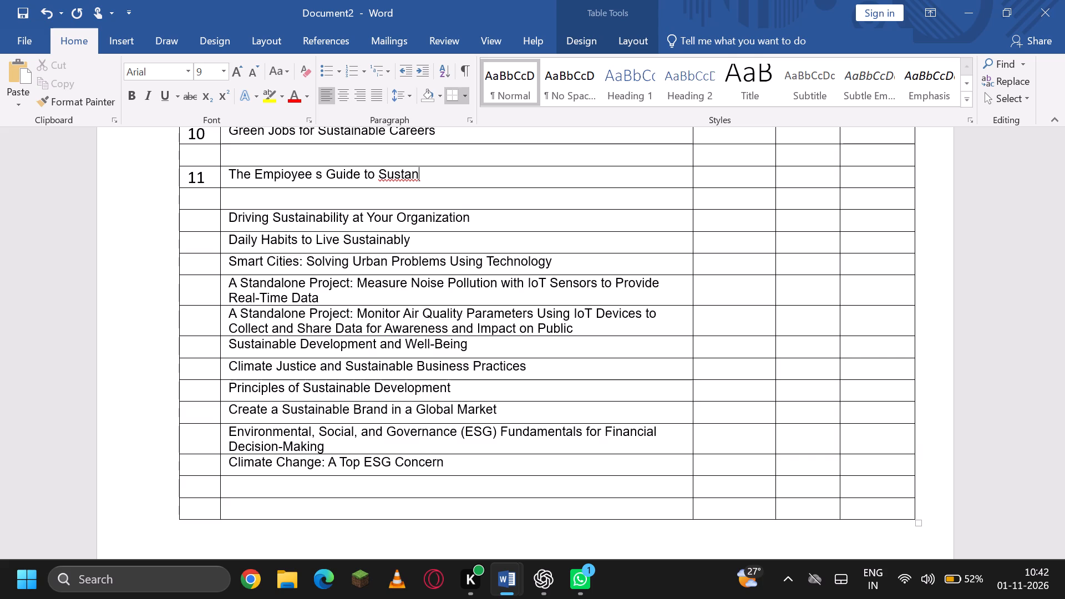
key("BackSpace")
key("i")
type("nability")
Number the empty row below row 11 as 12.
left_click(505, 205)
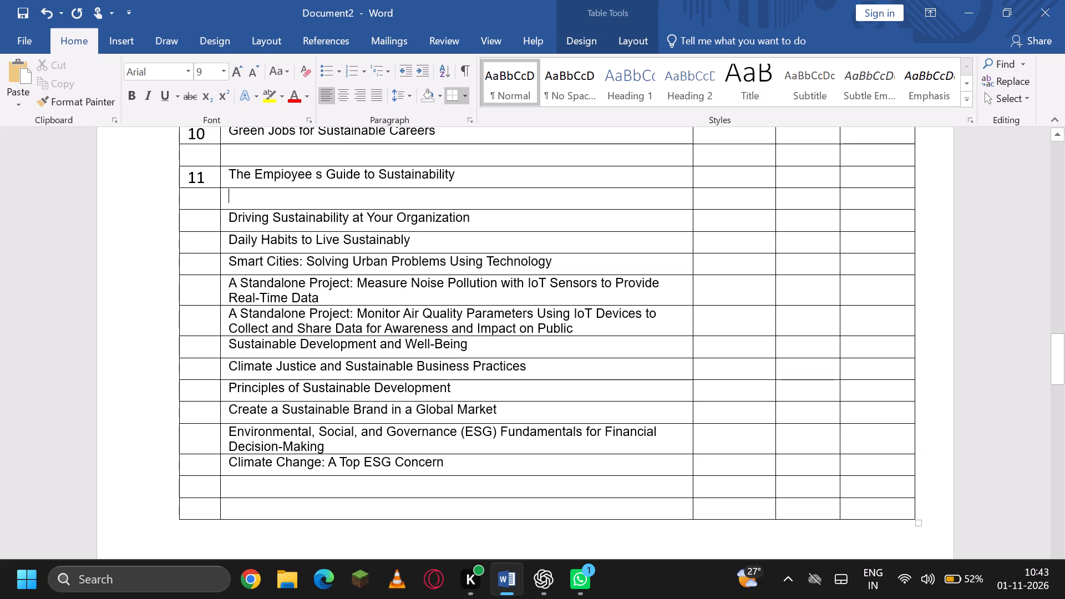
left_click(195, 203)
type("12")
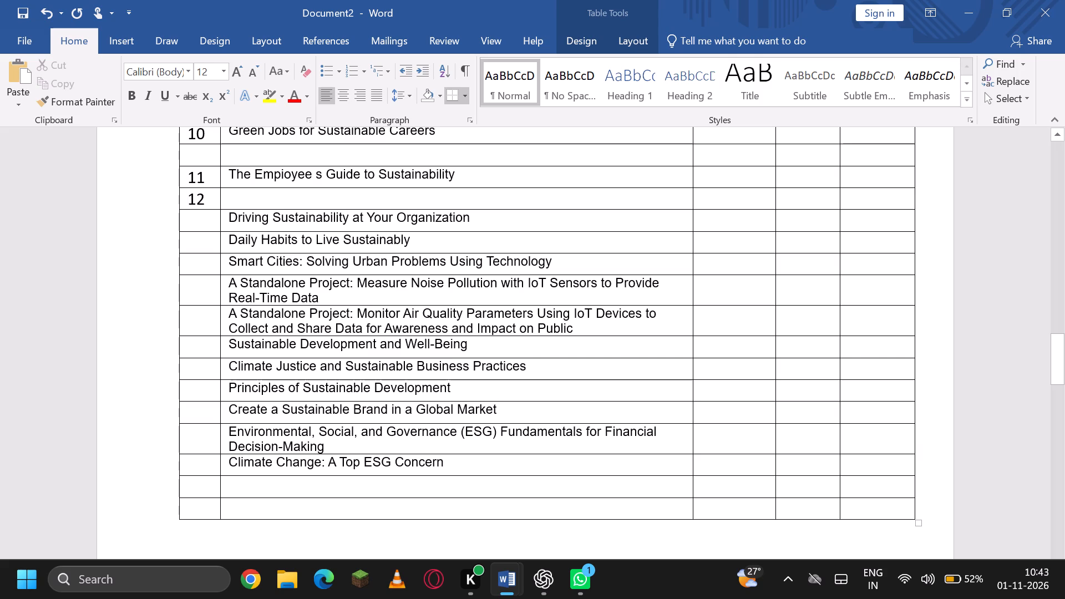
Begin the certificate title in row 12 with the words "Green jobs for", checking it against the other titles in the table.
left_click(273, 202)
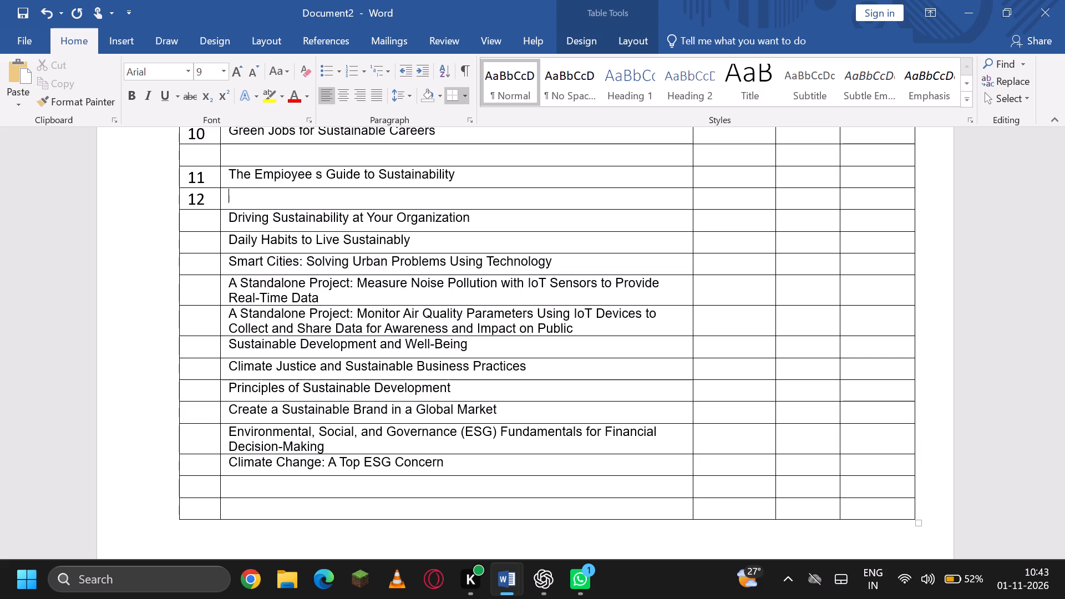
key("shift+g")
type("reen jo")
type("bs for")
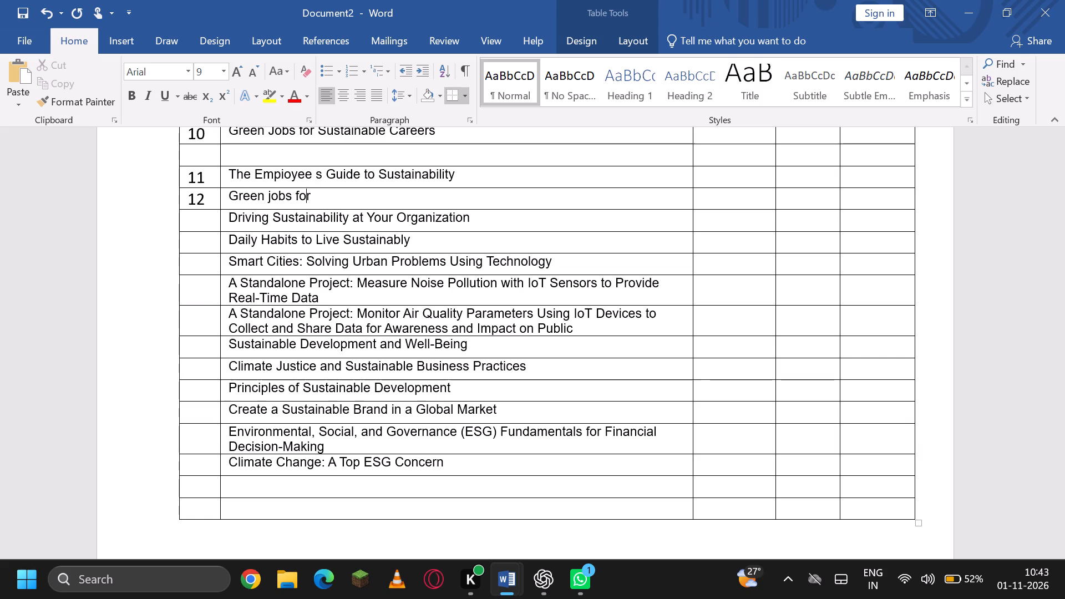
key("space")
scroll(275, 201, "up", 1)
scroll(275, 201, "down", 1)
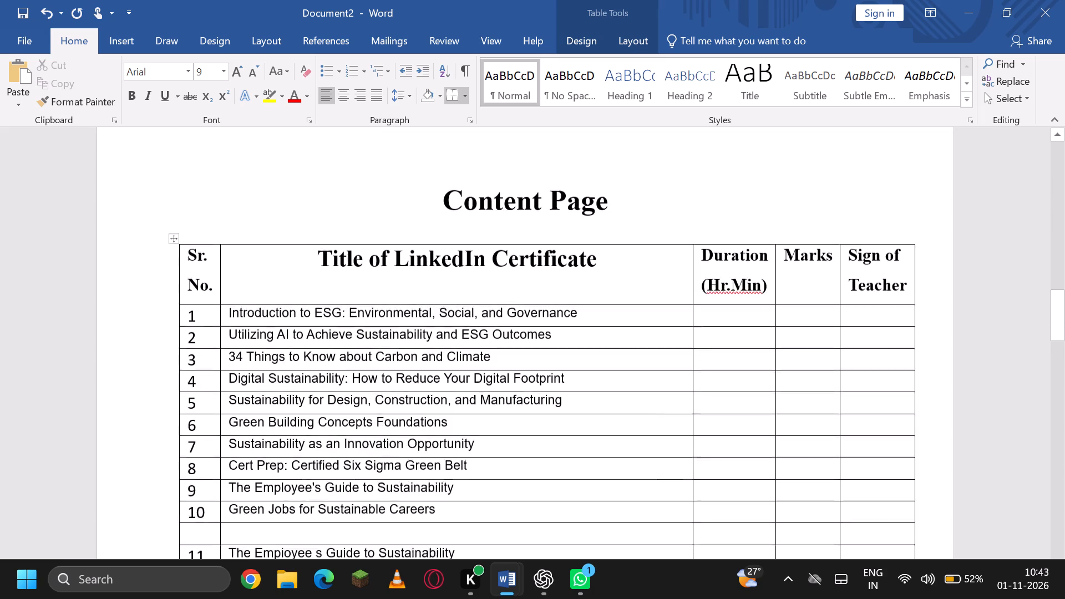
scroll(275, 201, "down", 1)
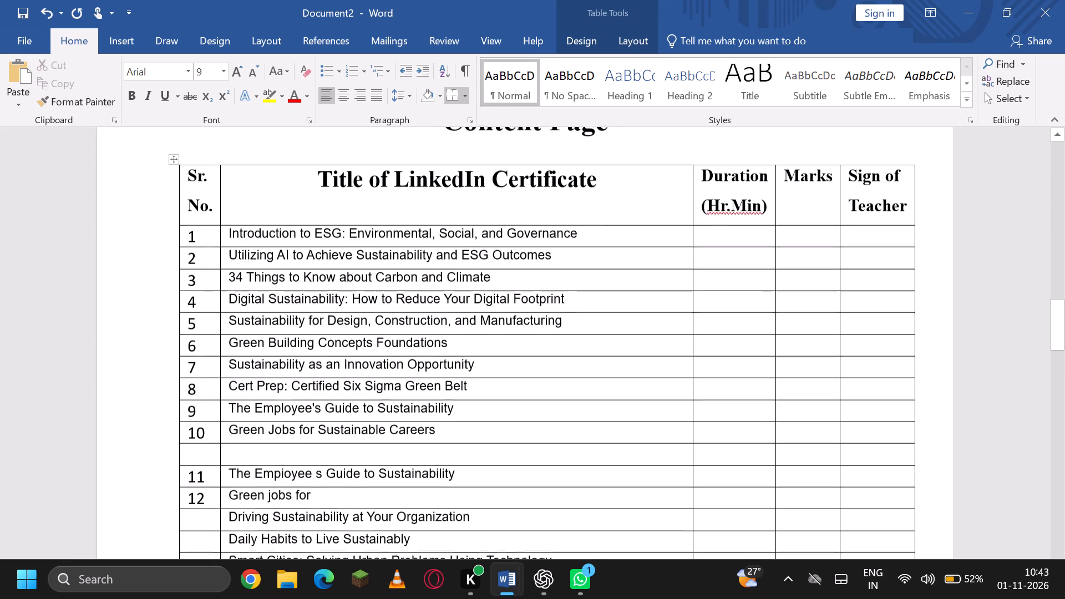
scroll(275, 201, "down", 1)
scroll(275, 201, "right", 1)
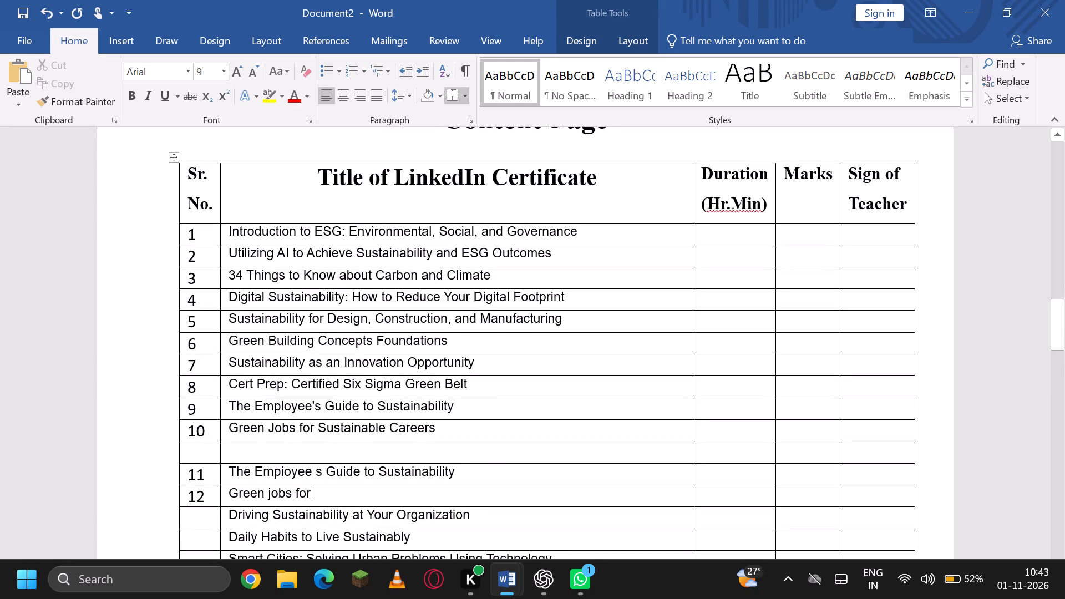
scroll(448, 373, "down", 1)
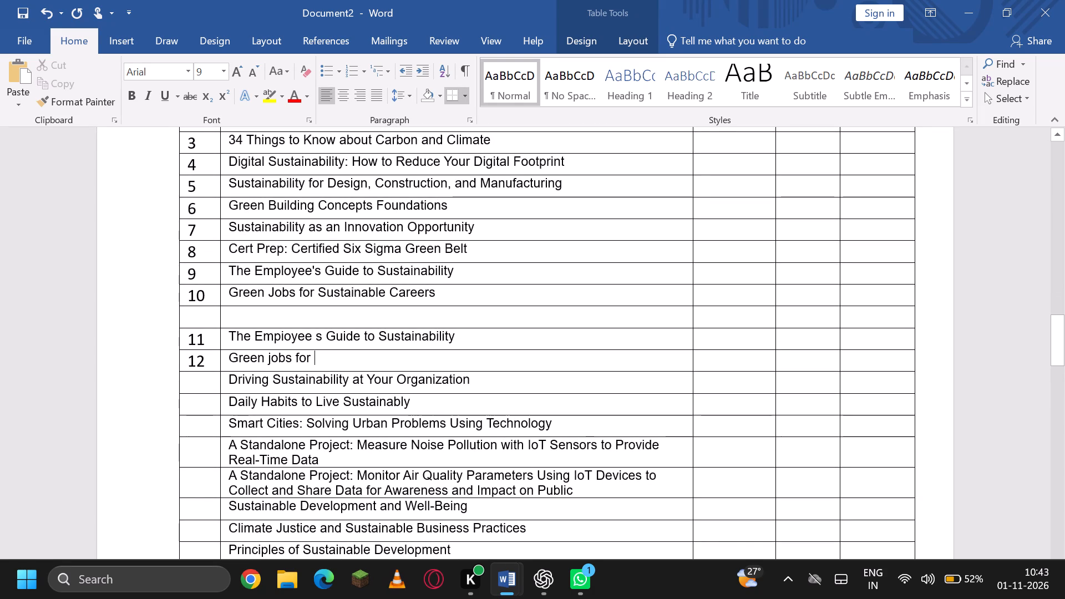
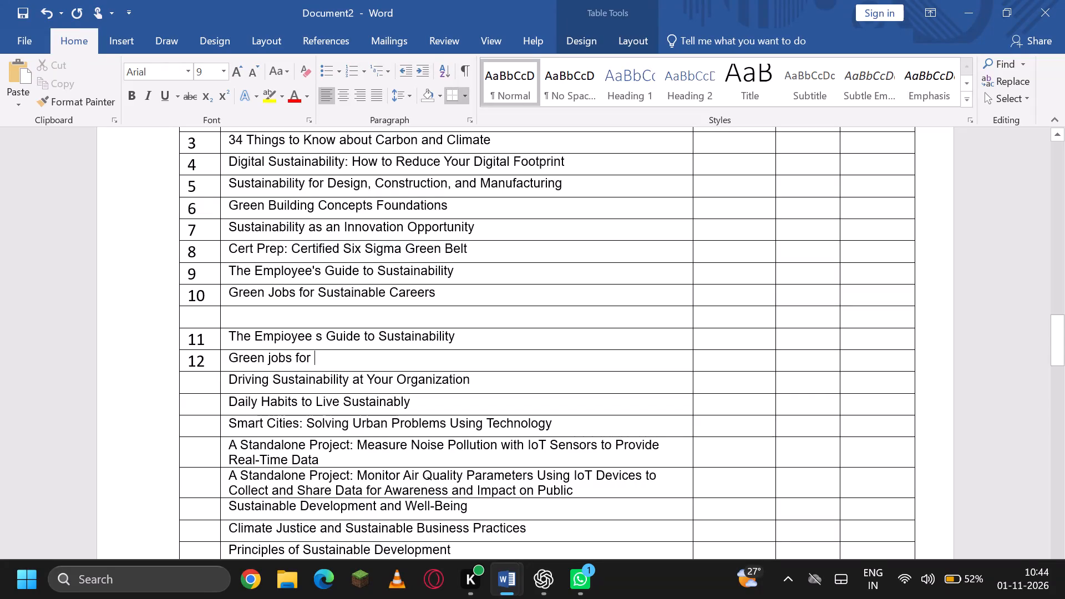
Review the numbered certificate rows of the content table against its Duration, Marks and Sign of Teacher columns.
left_click(308, 369)
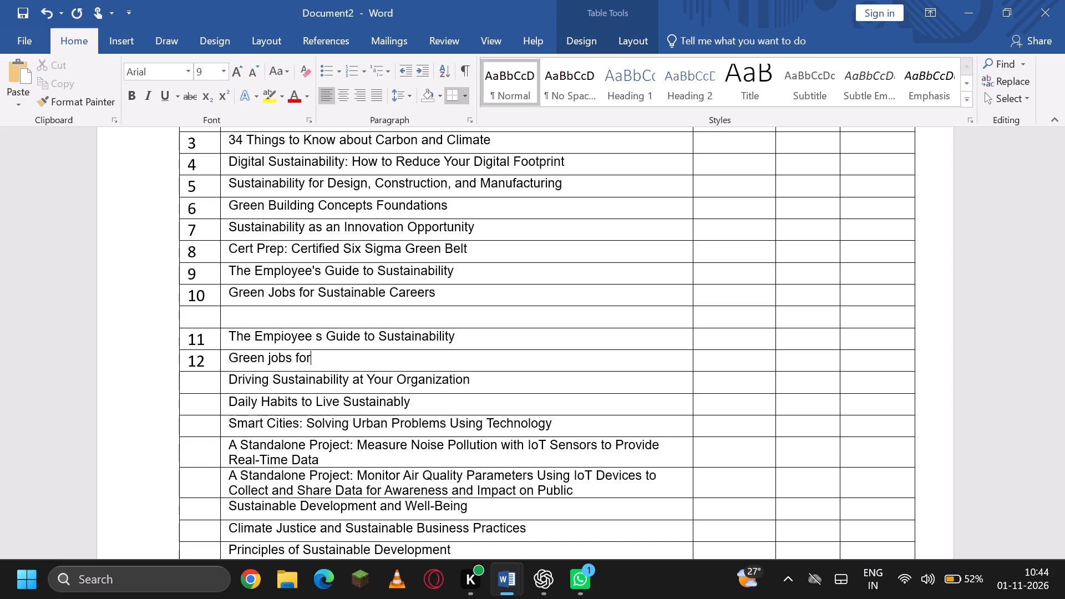
left_click(308, 369)
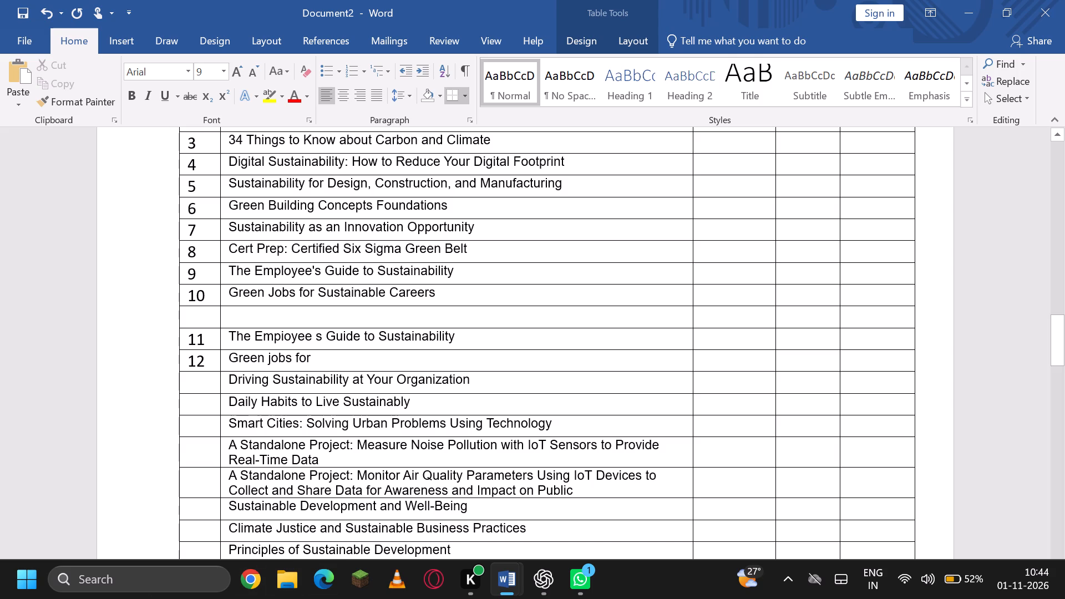
scroll(517, 334, "up", 1)
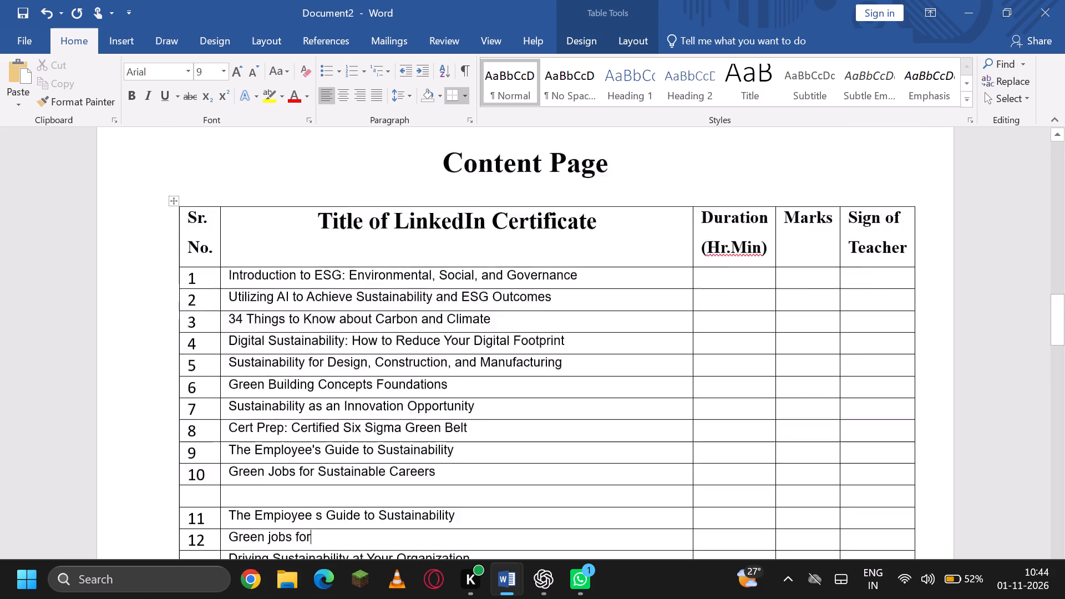
scroll(517, 334, "up", 1)
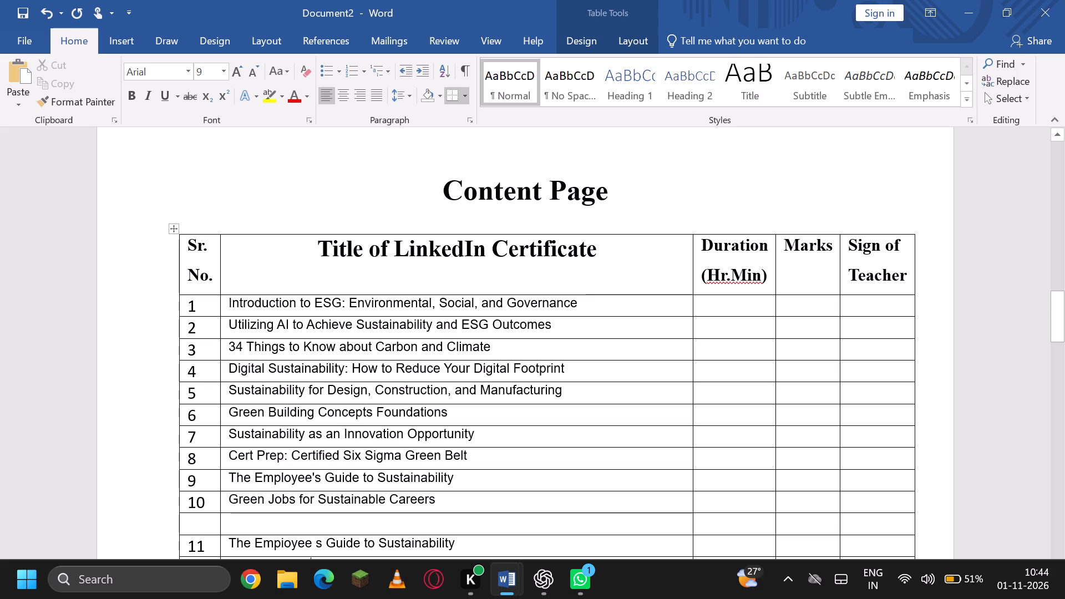
scroll(268, 460, "down", 1)
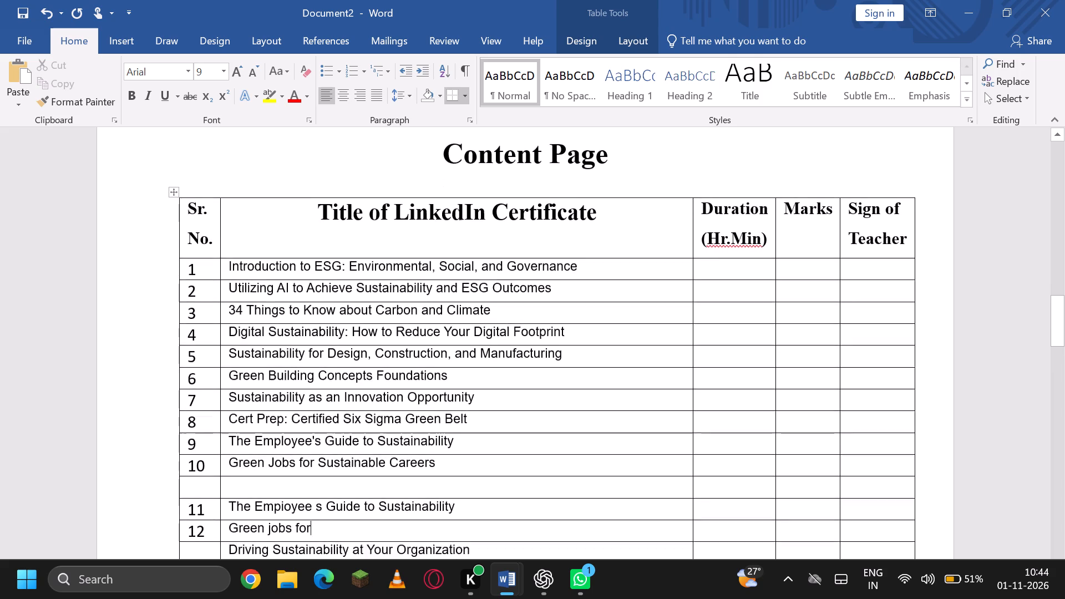
scroll(268, 460, "down", 1)
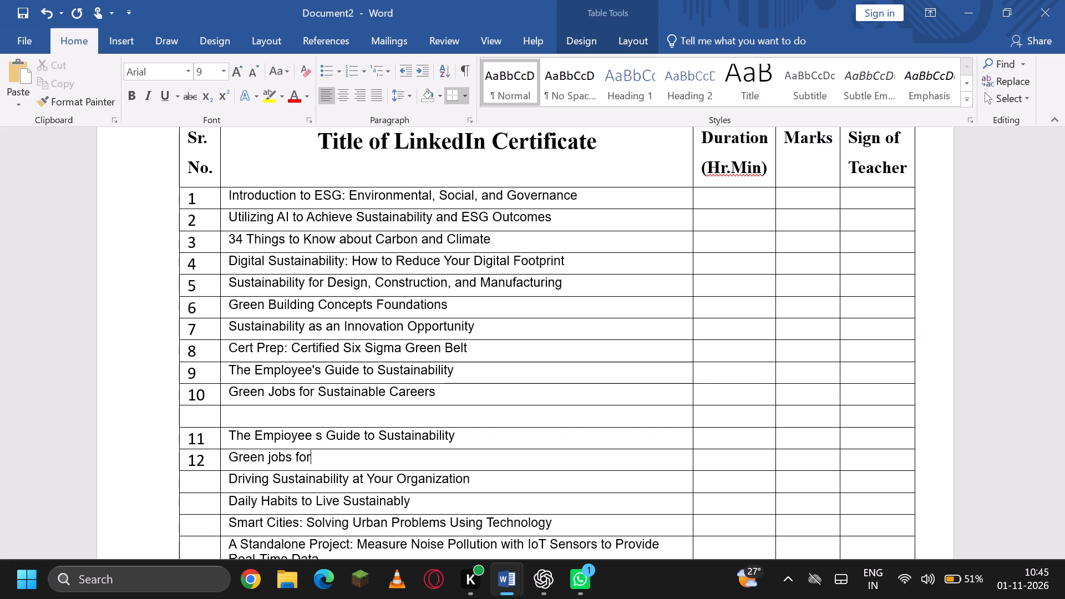
scroll(320, 429, "down", 1)
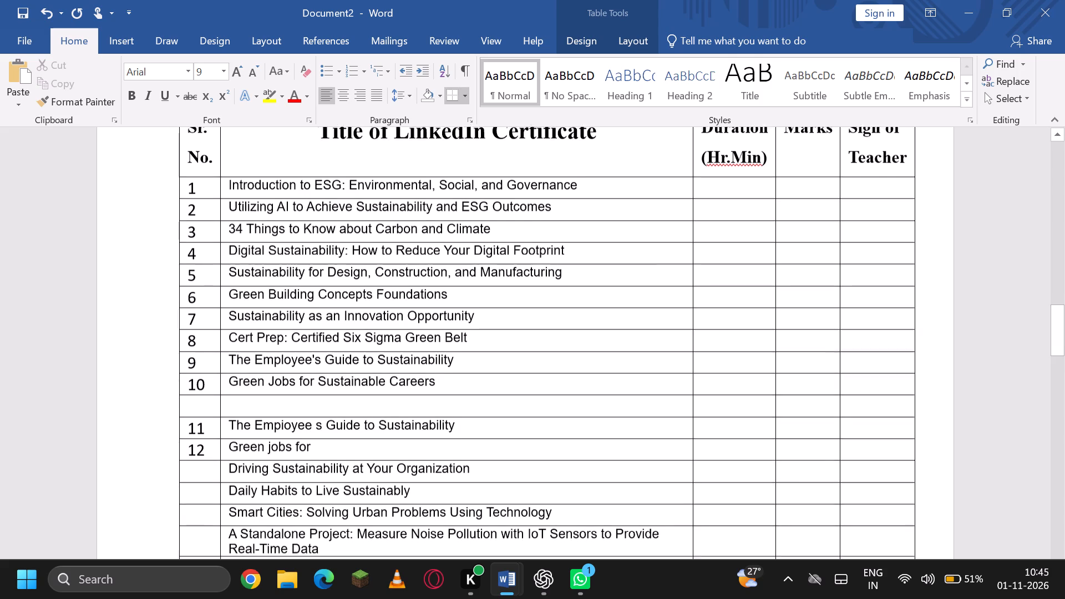
scroll(320, 429, "down", 3)
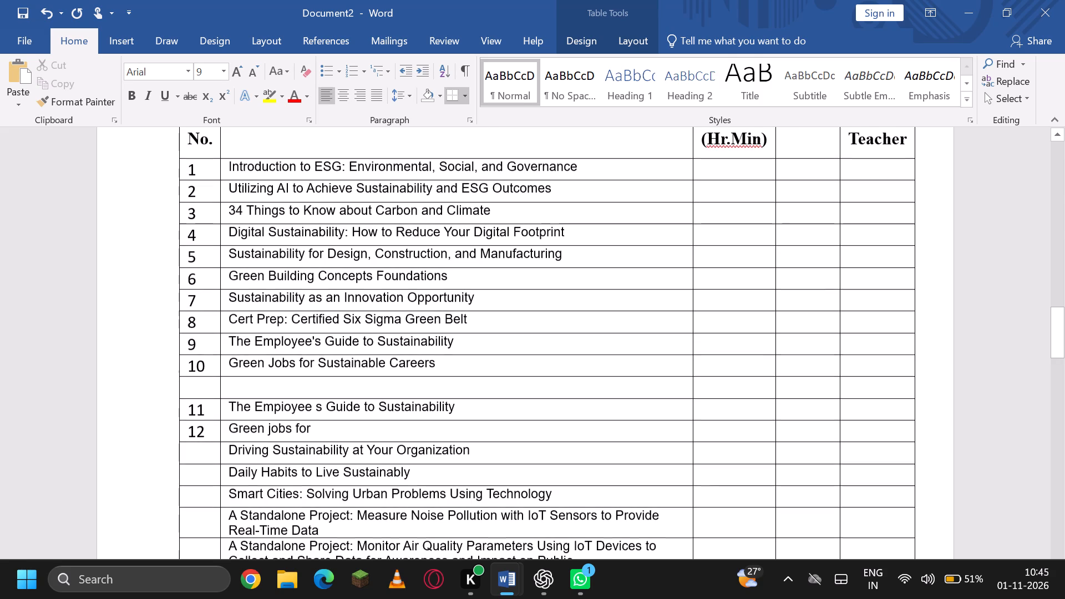
scroll(320, 429, "down", 1)
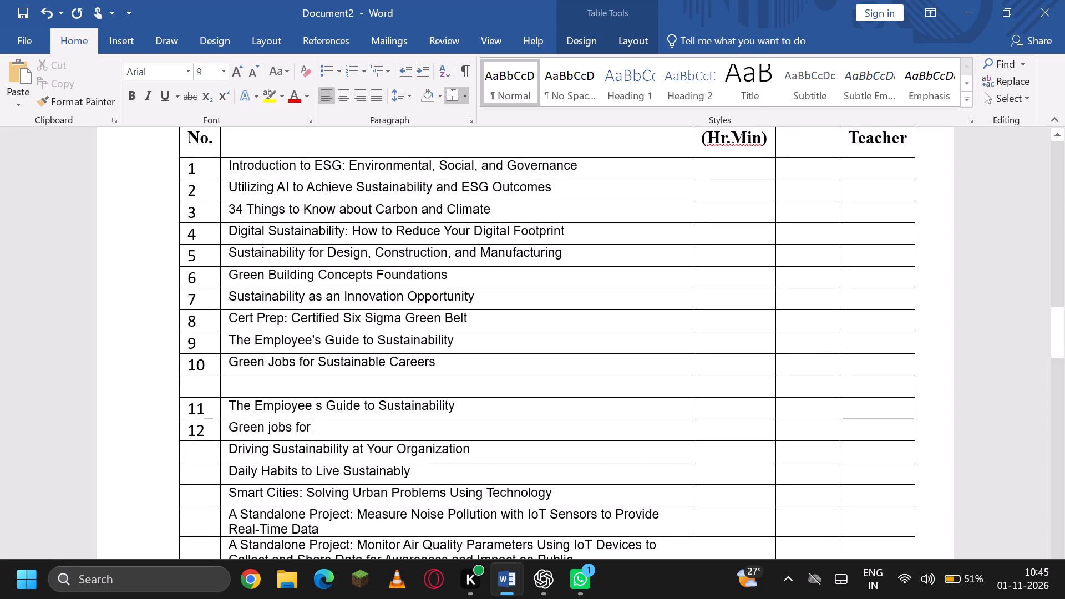
scroll(320, 429, "down", 1)
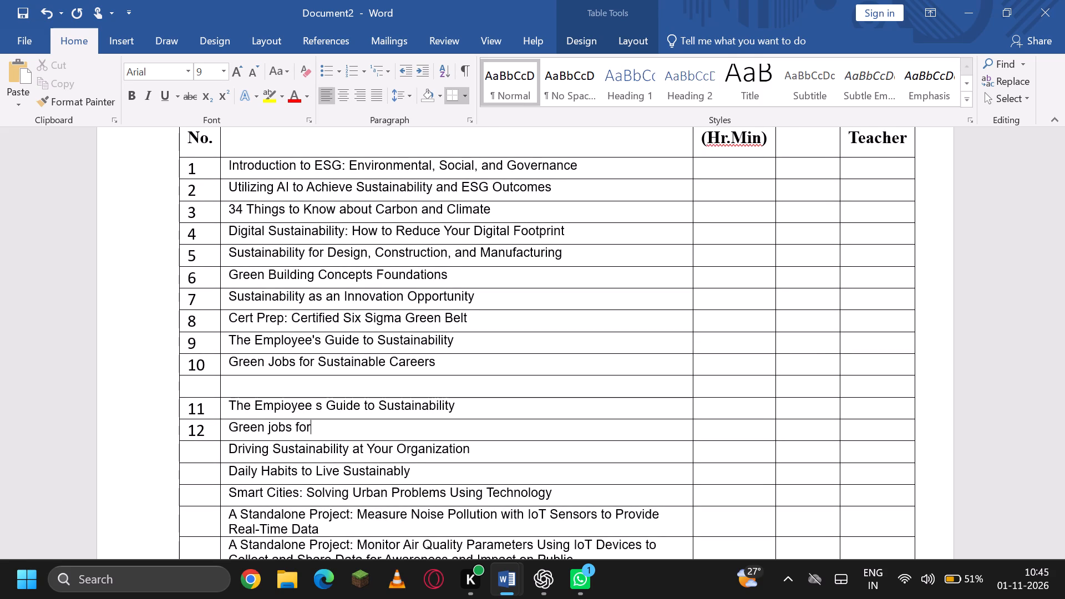
scroll(320, 429, "down", 3)
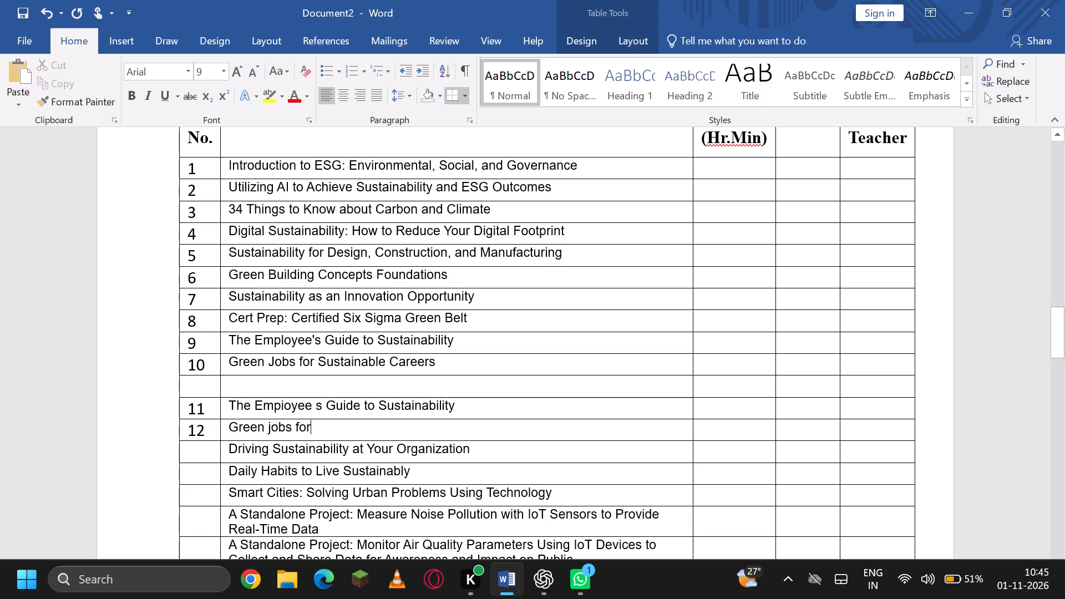
Fill in the Duration (Hr.Min) cells of certificates 1 and 2 with 43 and 25.
left_click(732, 165)
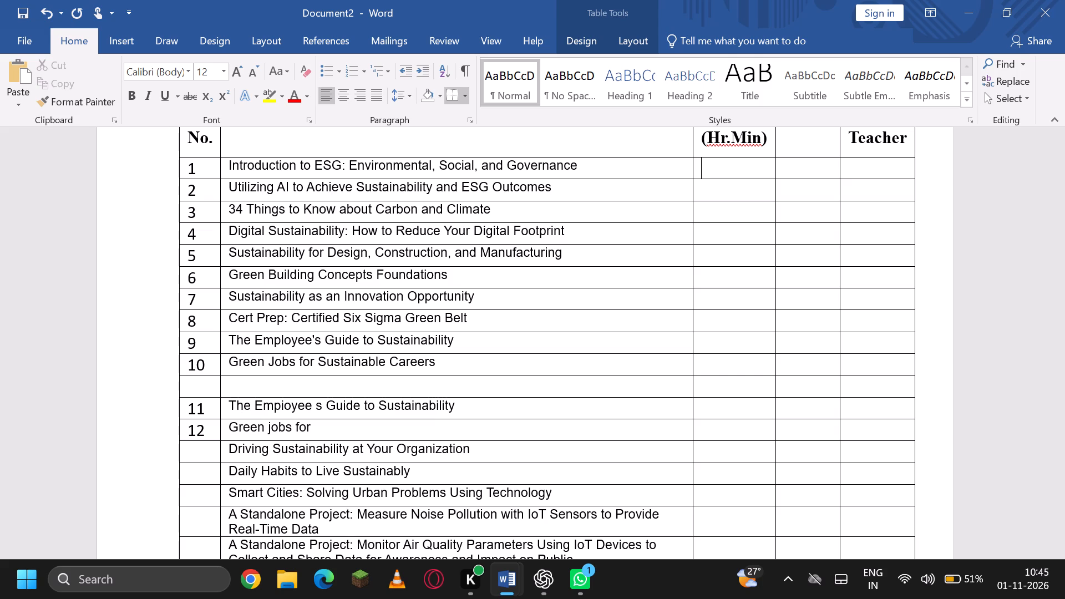
left_click(732, 165)
type("43")
key("Down")
key("Up")
key("m")
key("BackSpace")
key("Down")
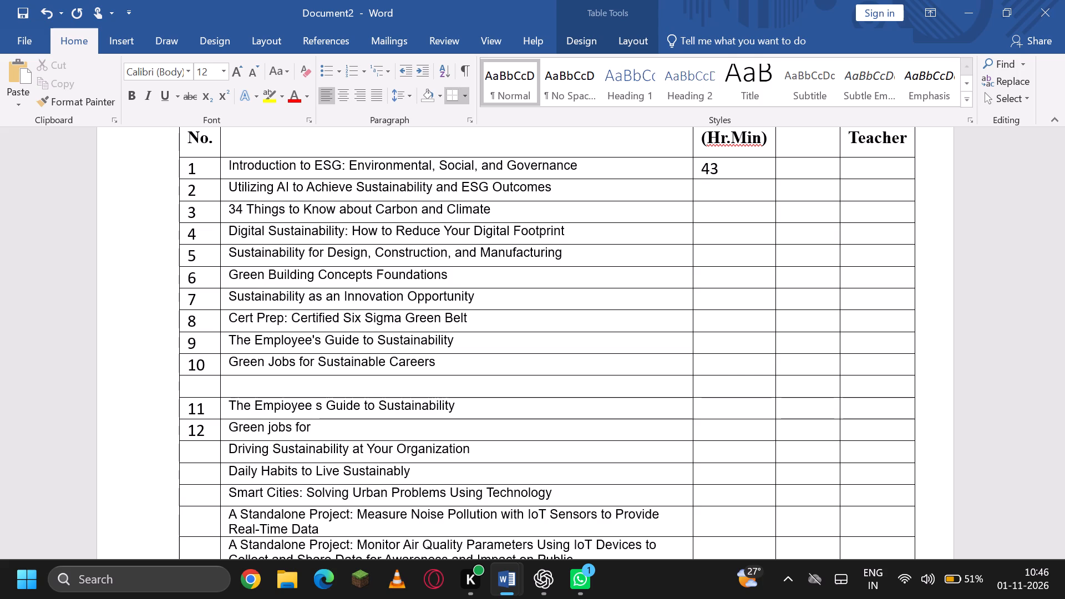
type("25")
key("Down")
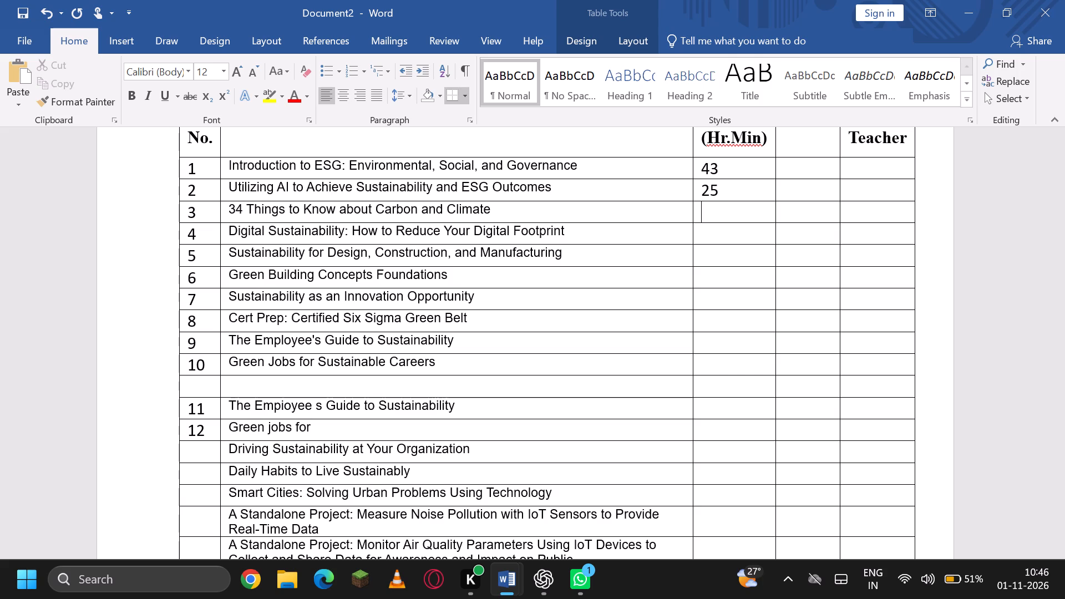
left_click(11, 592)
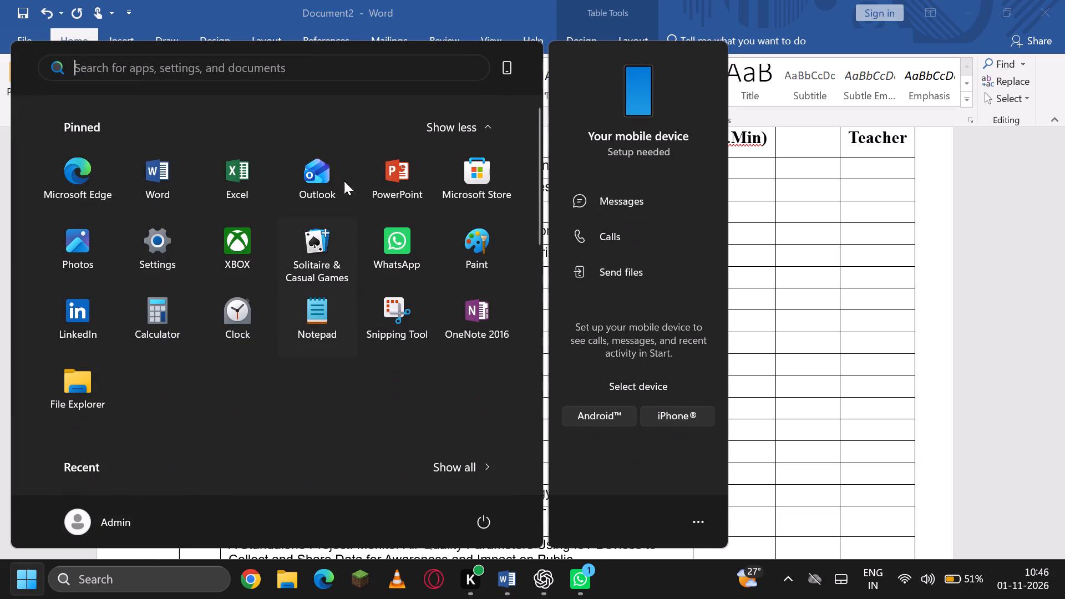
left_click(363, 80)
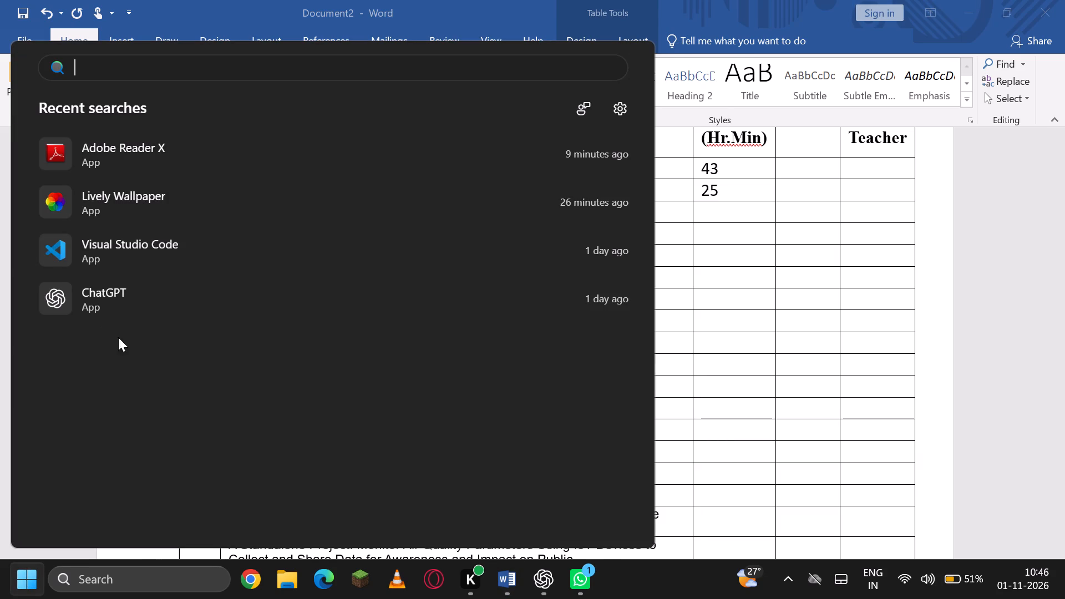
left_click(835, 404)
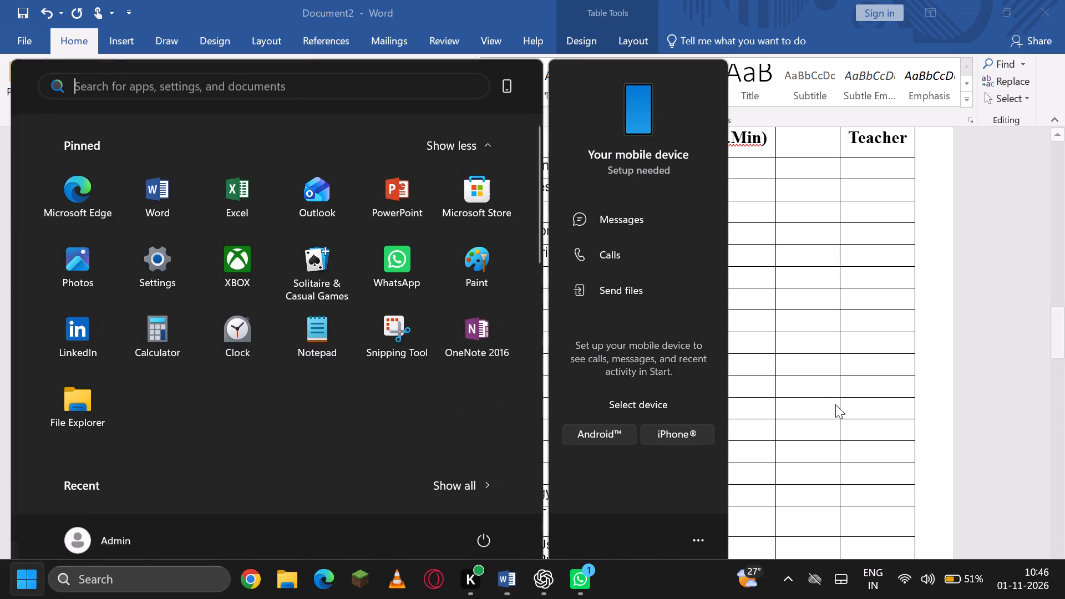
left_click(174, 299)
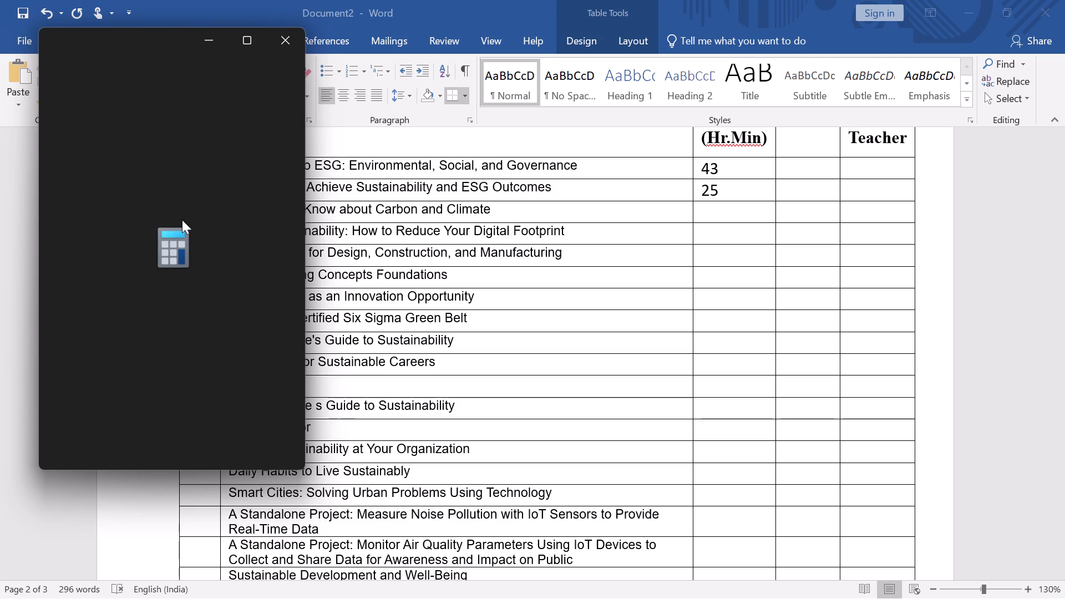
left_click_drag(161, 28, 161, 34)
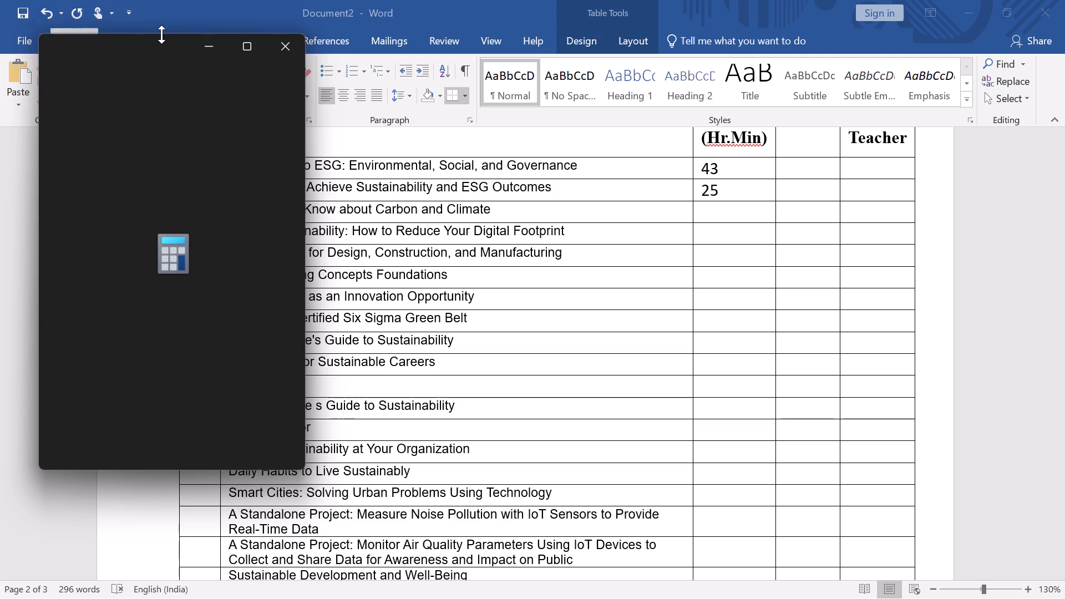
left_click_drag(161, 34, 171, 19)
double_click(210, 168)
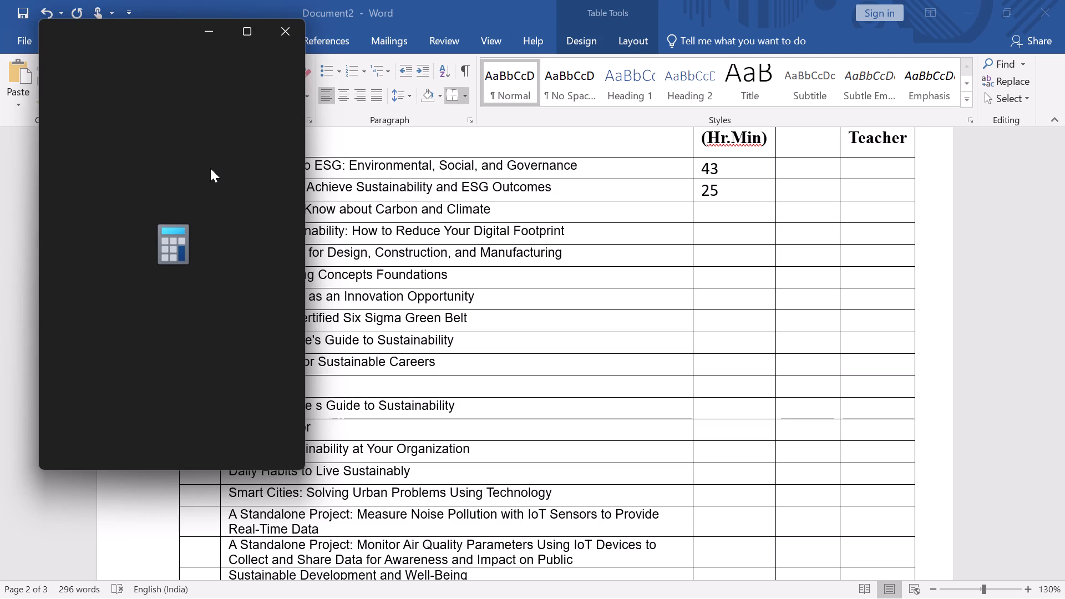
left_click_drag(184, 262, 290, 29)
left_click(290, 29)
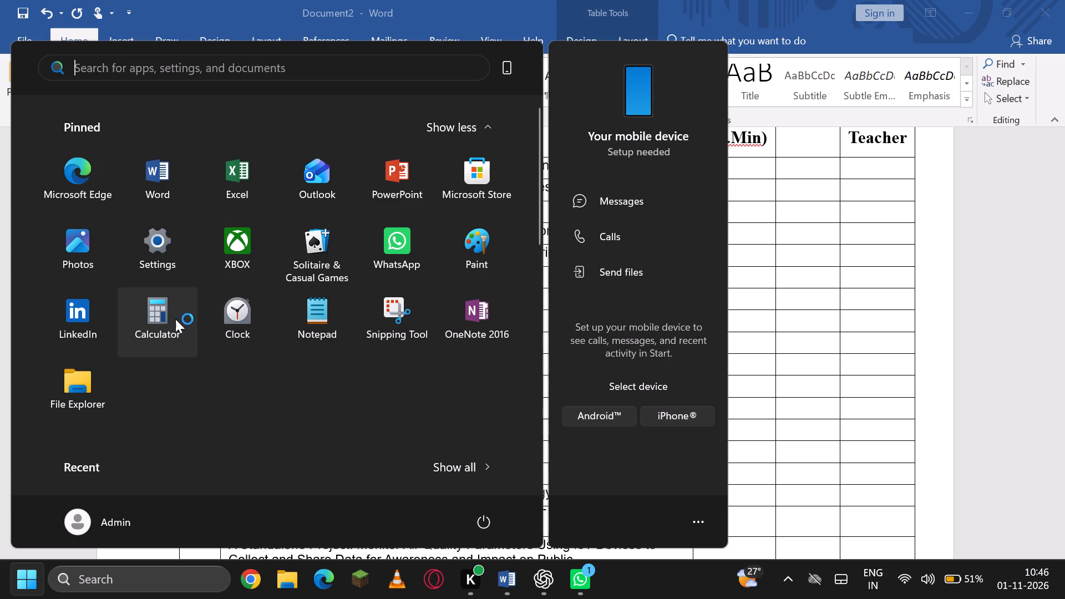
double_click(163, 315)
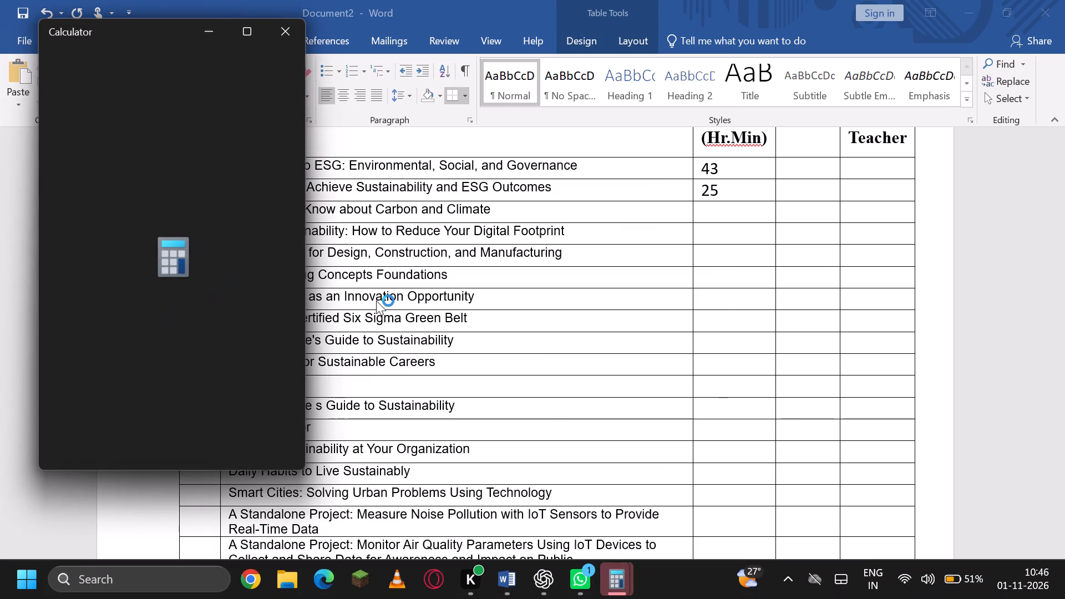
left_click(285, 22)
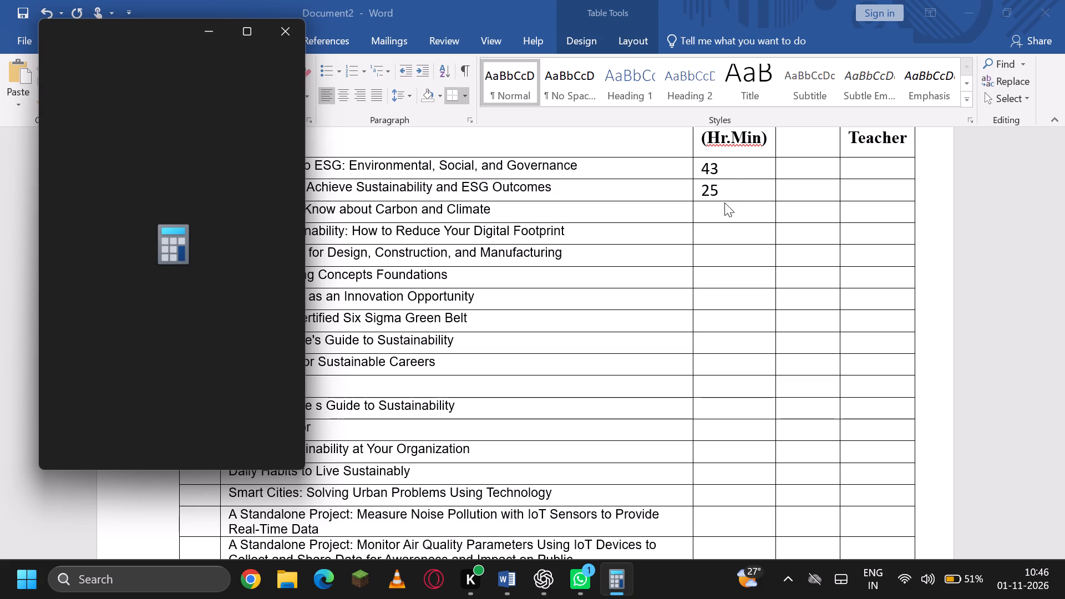
Fill in the Duration (Hr.Min) cells of certificates 3, 4 and 5 with 48, 32 and 1.23.
left_click(711, 209)
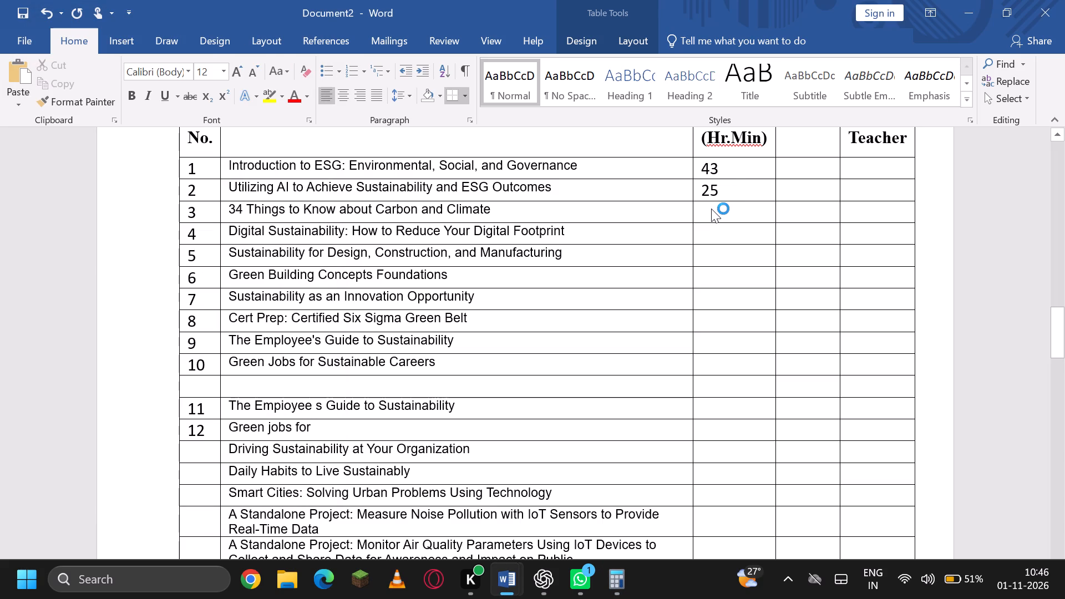
type("48")
key("Down")
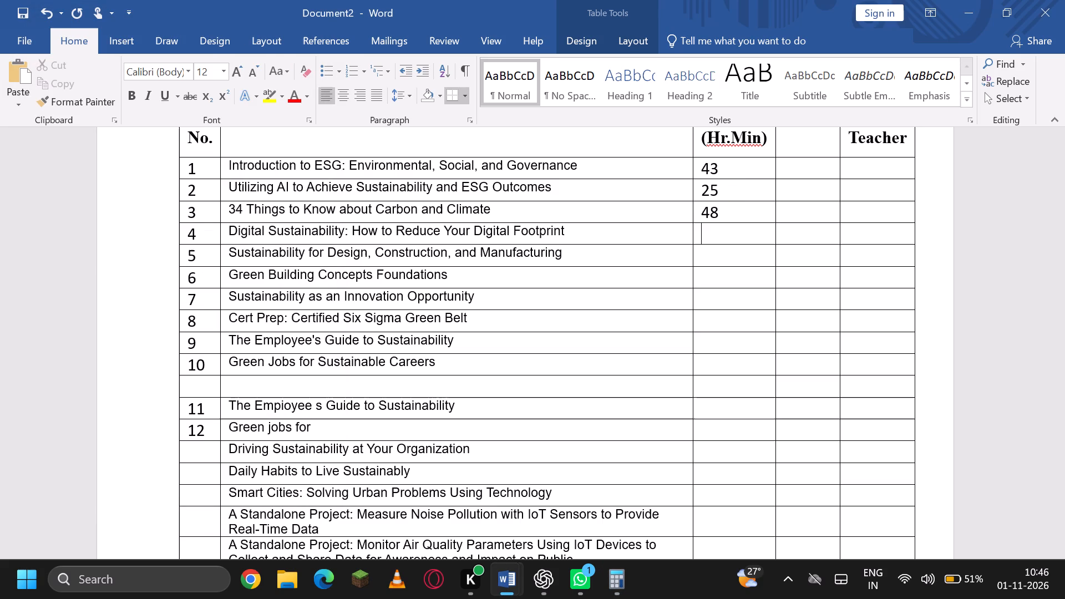
type("32")
key("Down")
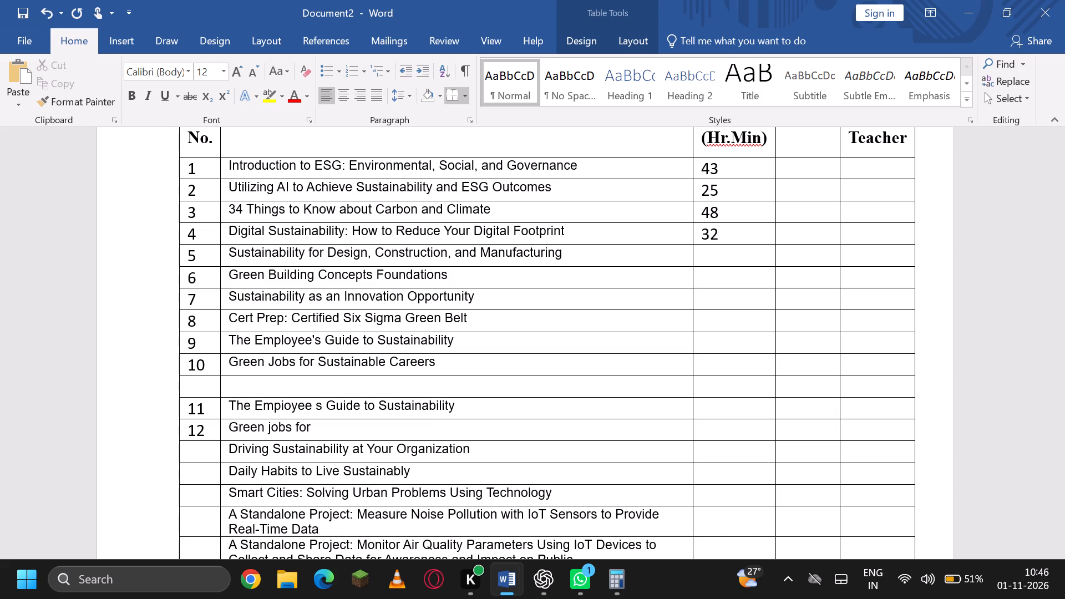
key("1")
type(".23")
key("h")
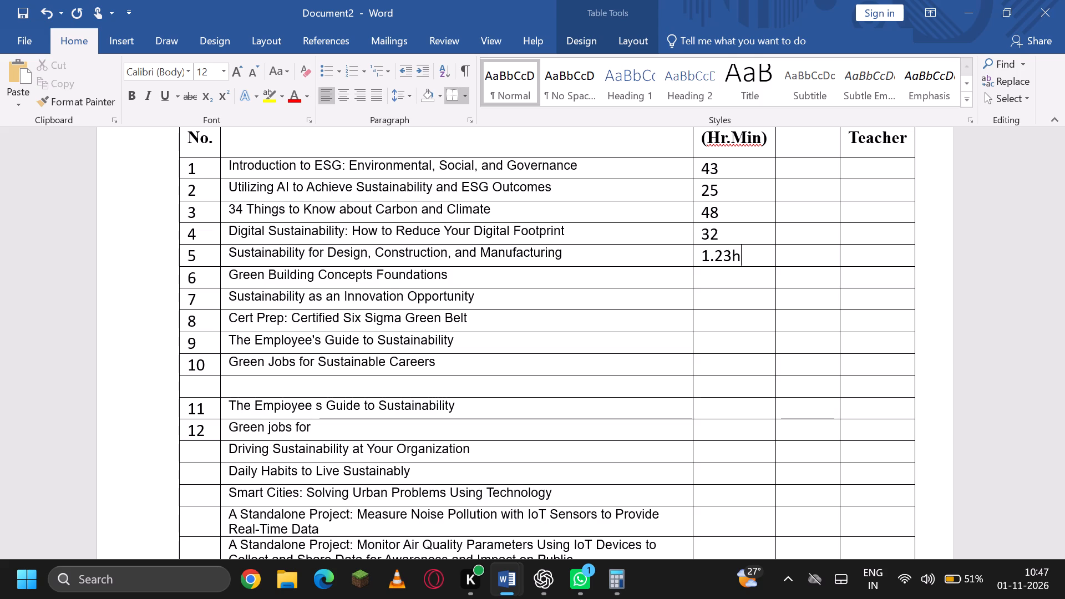
key("BackSpace")
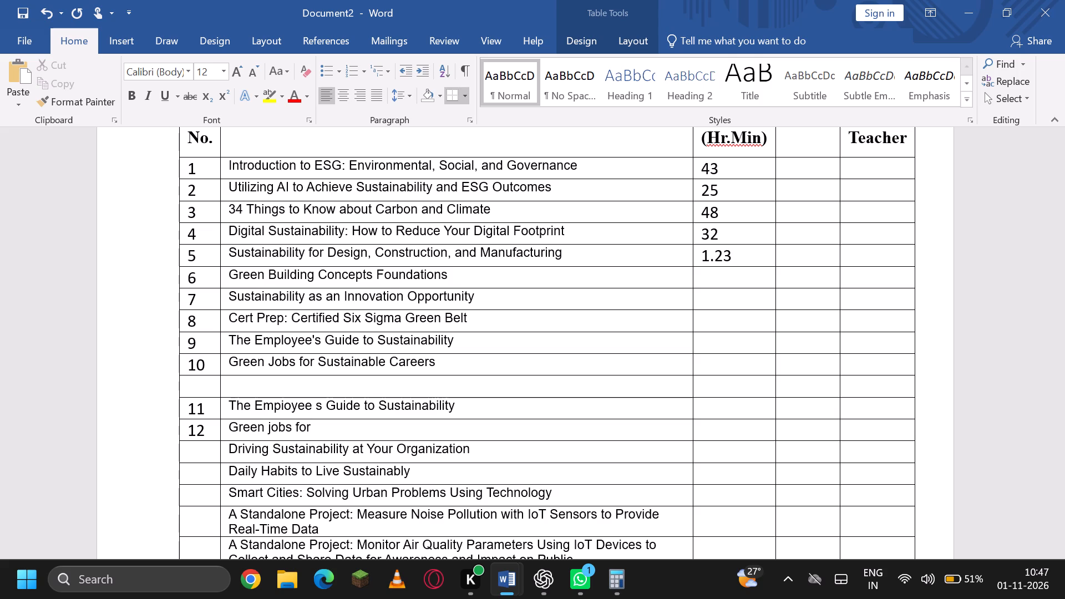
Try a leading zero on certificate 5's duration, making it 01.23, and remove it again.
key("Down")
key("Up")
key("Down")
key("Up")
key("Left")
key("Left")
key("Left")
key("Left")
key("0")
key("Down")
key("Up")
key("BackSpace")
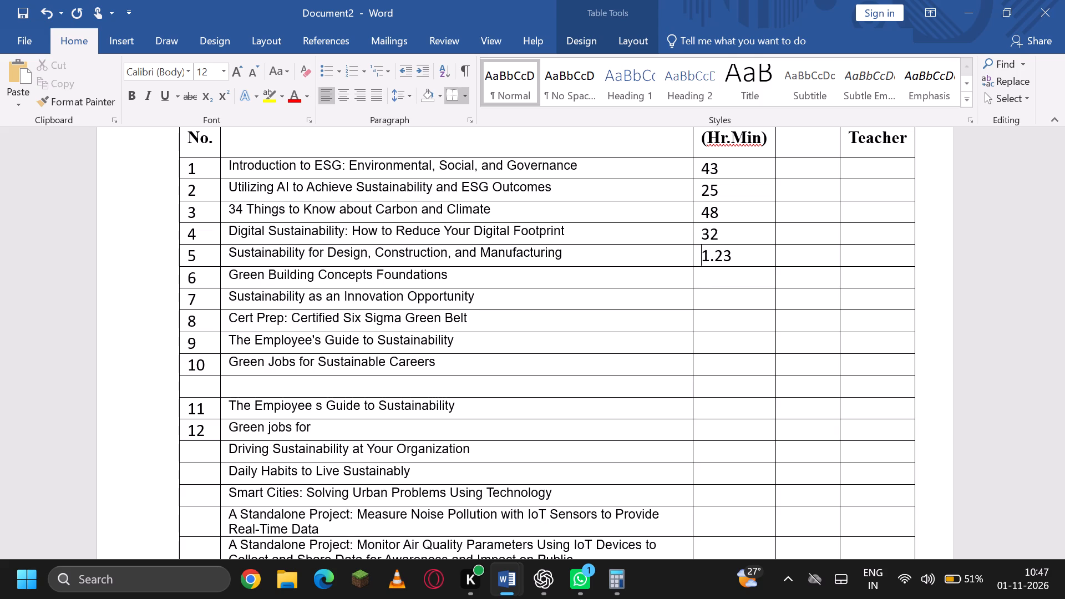
Append the unit m to the durations of certificates 1 to 4 and h to the duration of certificate 5.
key("Right")
key("Right")
key("Right")
key("Right")
key("Up")
key("Up")
key("Up")
key("Up")
key("Up")
key("Down")
key("m")
key("Down")
key("m")
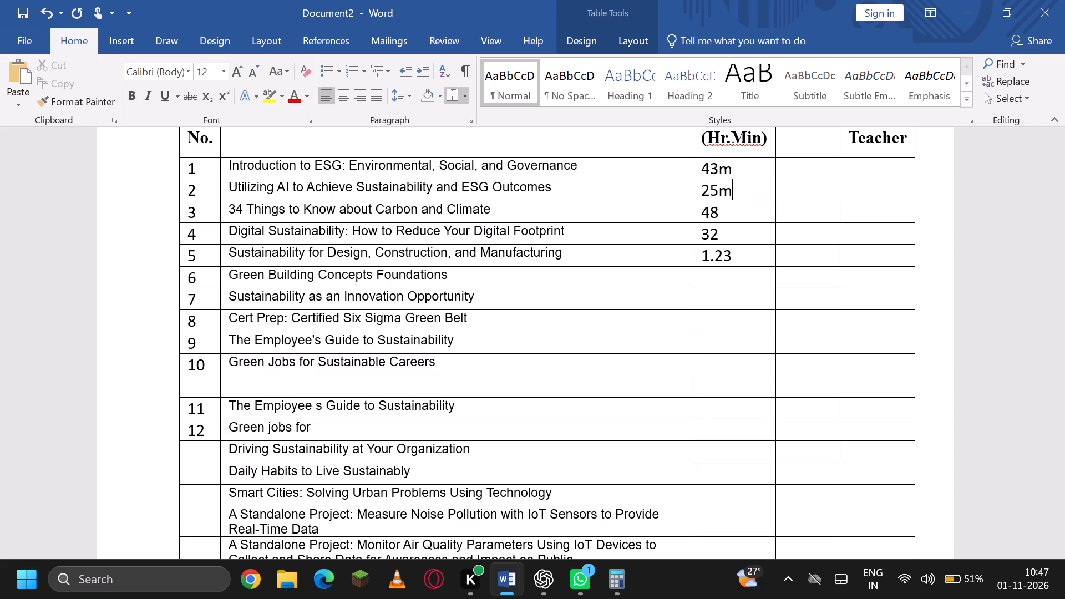
key("Down")
key("m")
key("Down")
key("m")
key("Down")
key("h")
Fill in the Duration (Hr.Min) cells of certificates 6, 7 and 8 with 1.33h, 55m and 5.6h.
key("Down")
key("1")
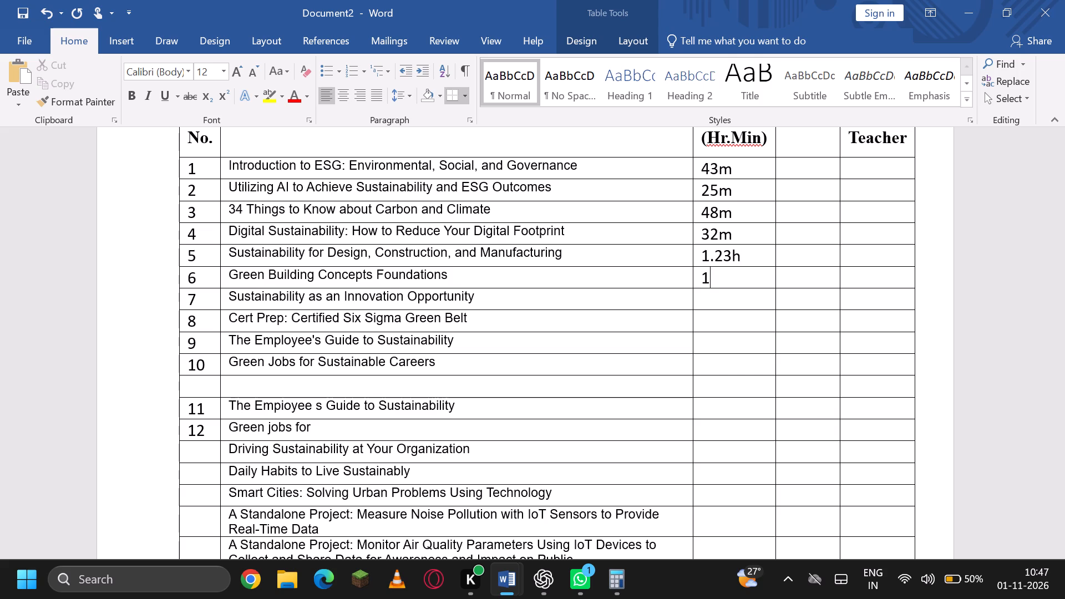
key("period")
type("33")
key("h")
key("Down")
type("55")
key("m")
key("Down")
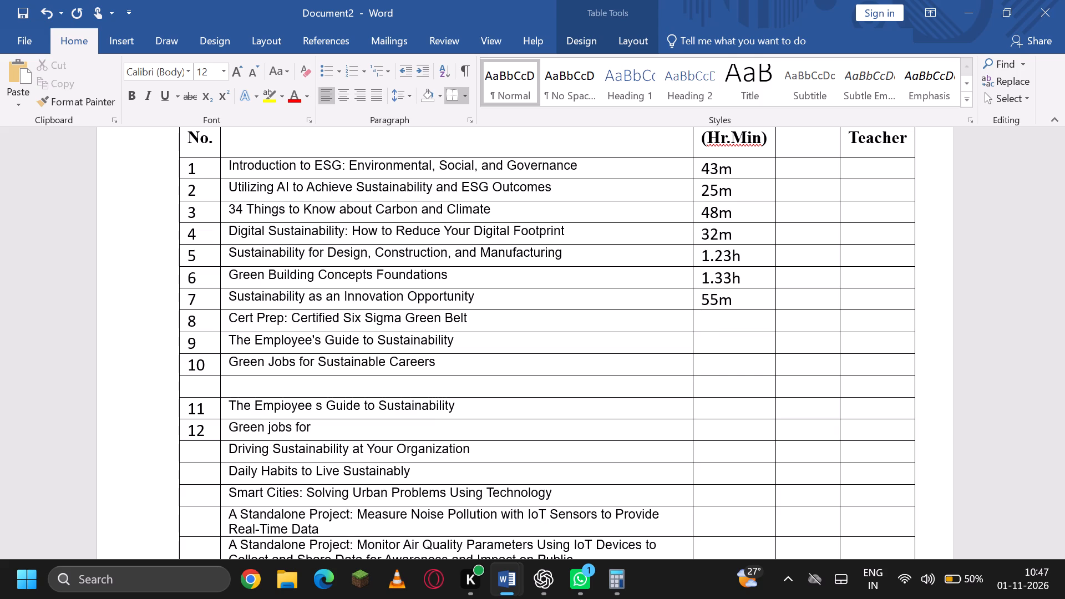
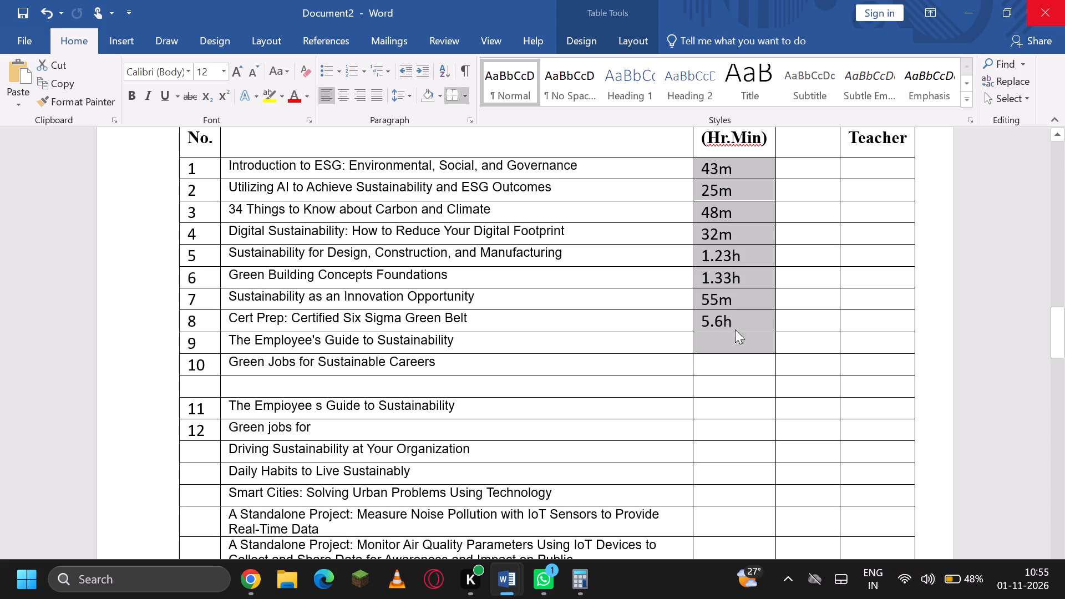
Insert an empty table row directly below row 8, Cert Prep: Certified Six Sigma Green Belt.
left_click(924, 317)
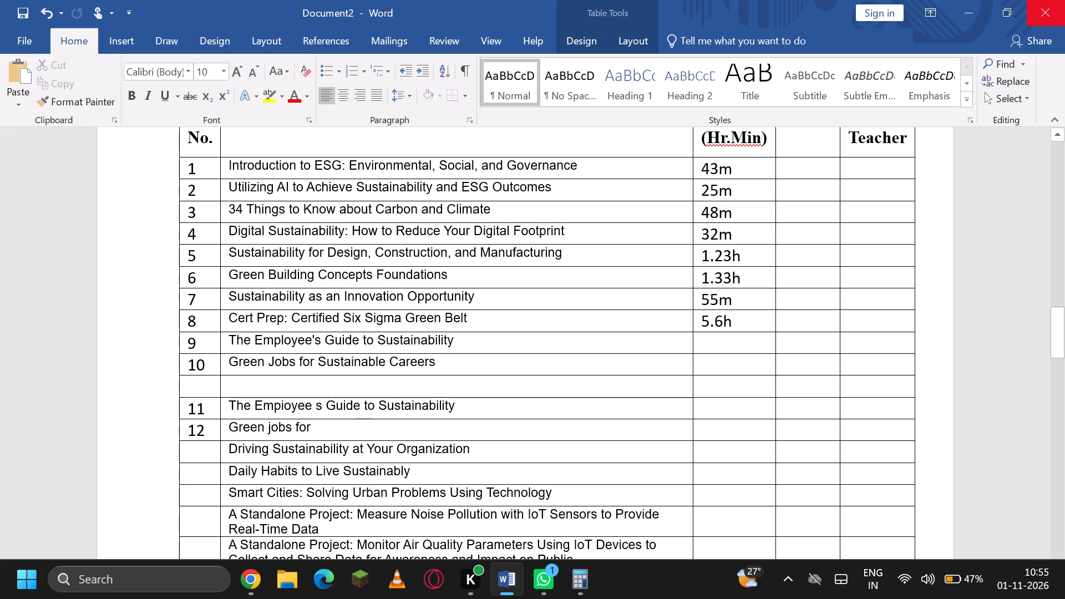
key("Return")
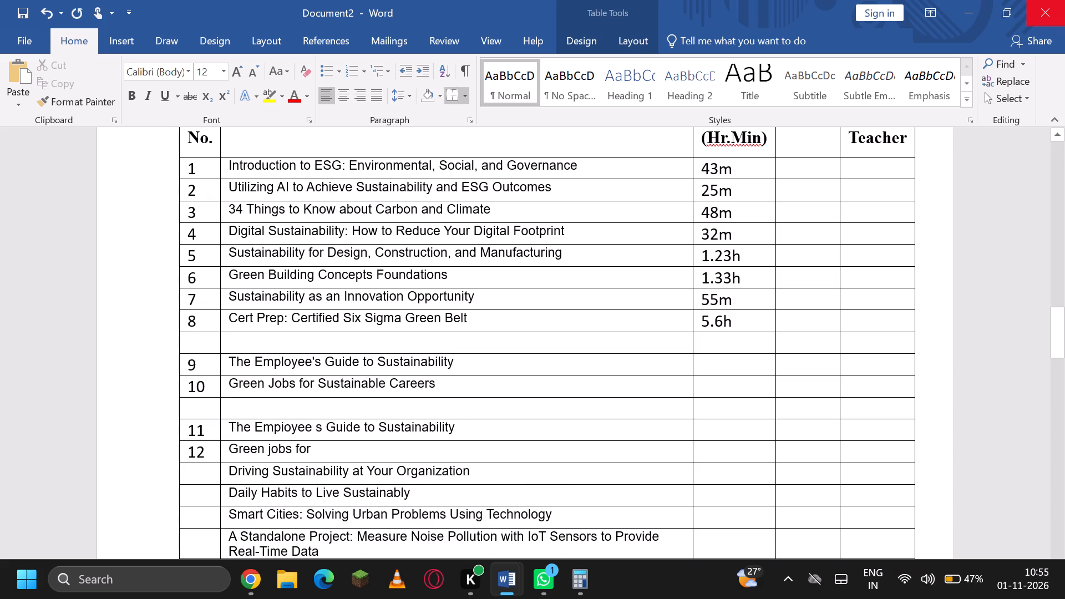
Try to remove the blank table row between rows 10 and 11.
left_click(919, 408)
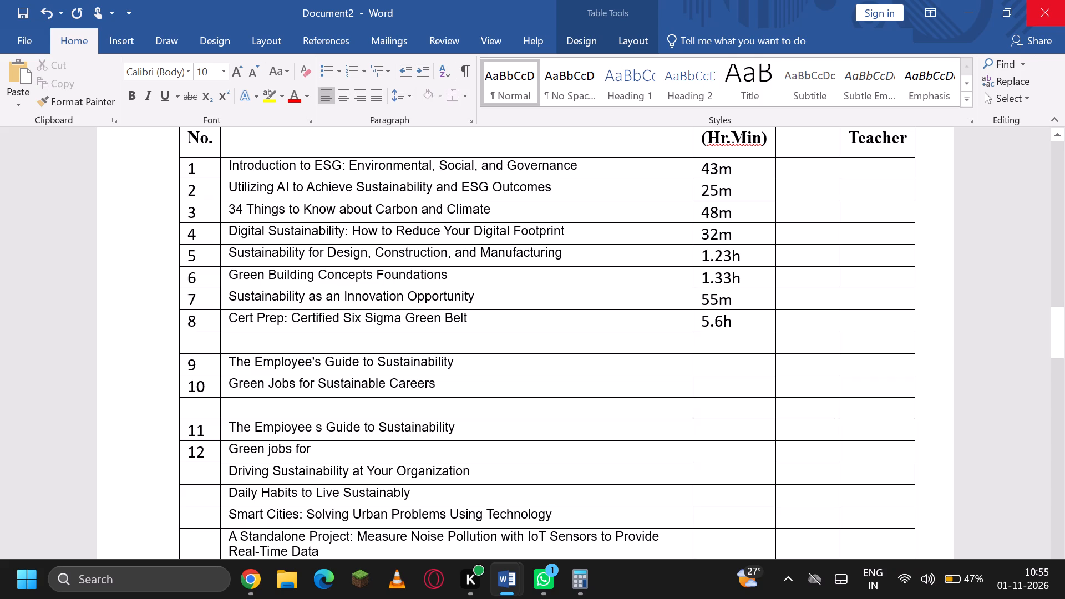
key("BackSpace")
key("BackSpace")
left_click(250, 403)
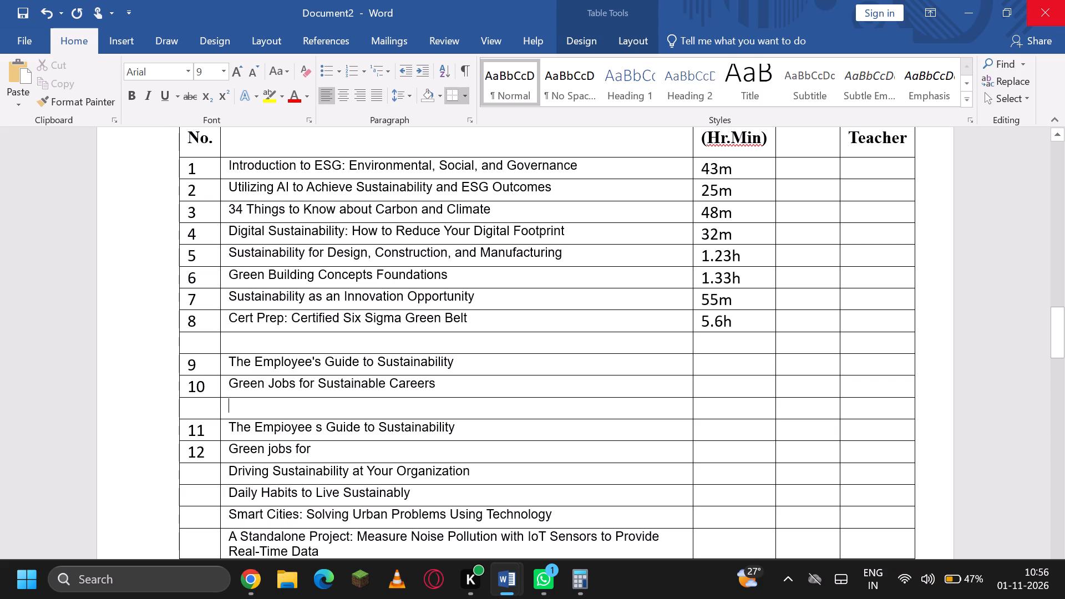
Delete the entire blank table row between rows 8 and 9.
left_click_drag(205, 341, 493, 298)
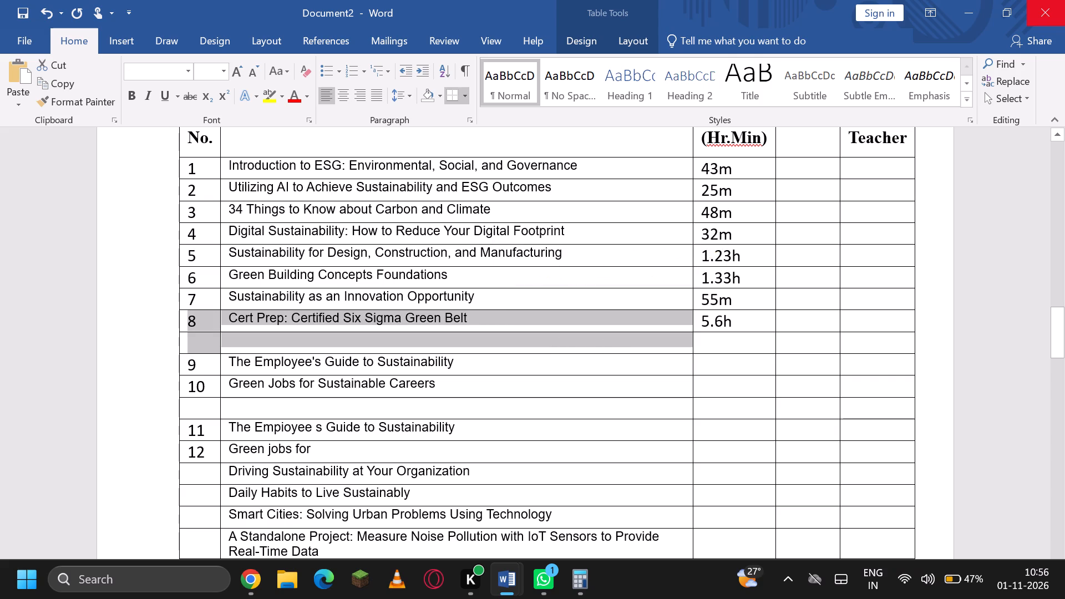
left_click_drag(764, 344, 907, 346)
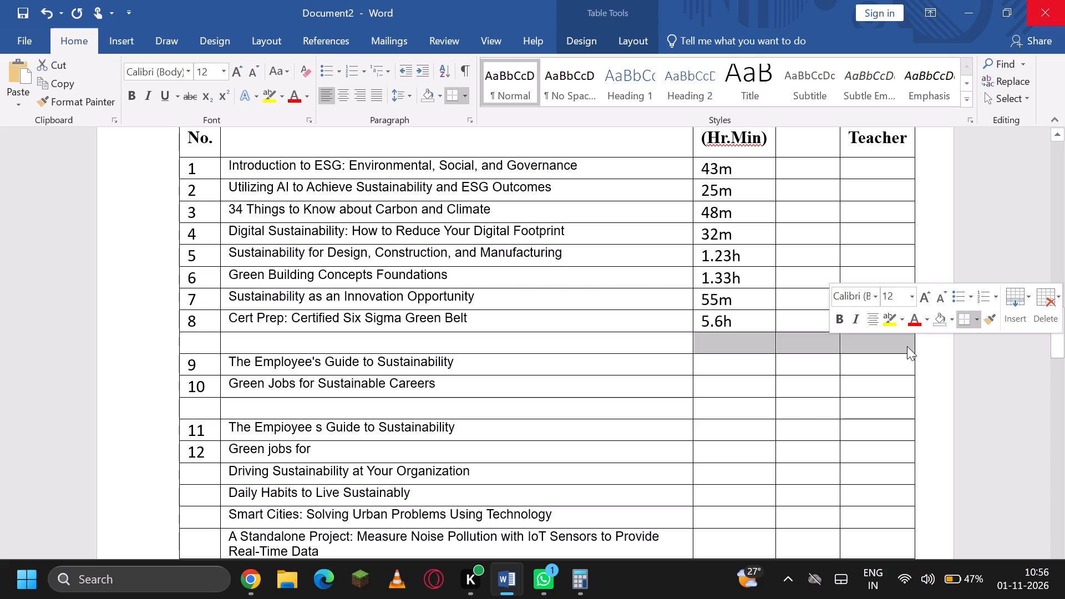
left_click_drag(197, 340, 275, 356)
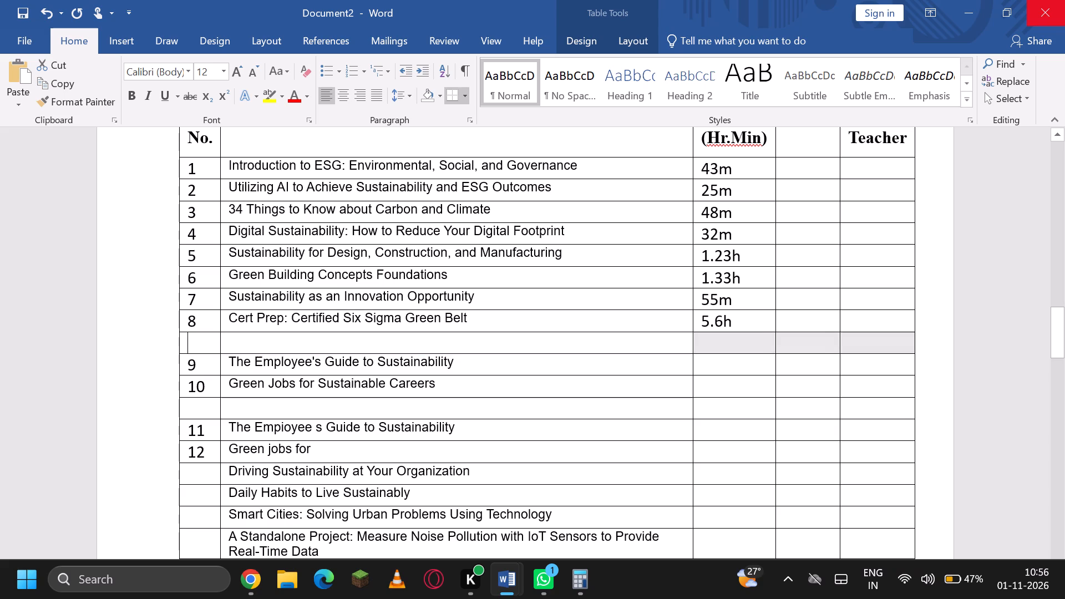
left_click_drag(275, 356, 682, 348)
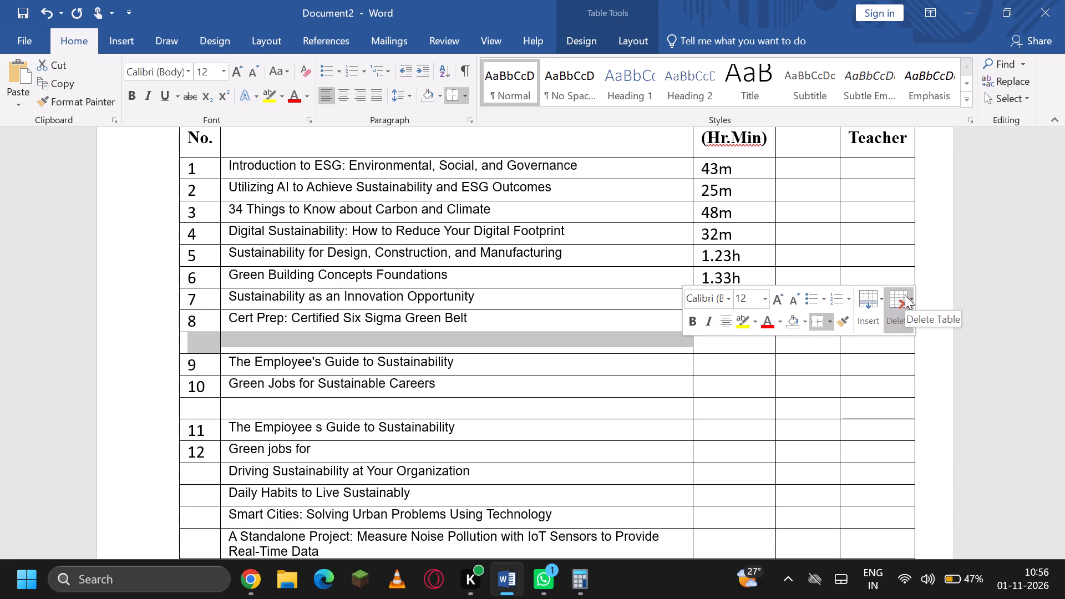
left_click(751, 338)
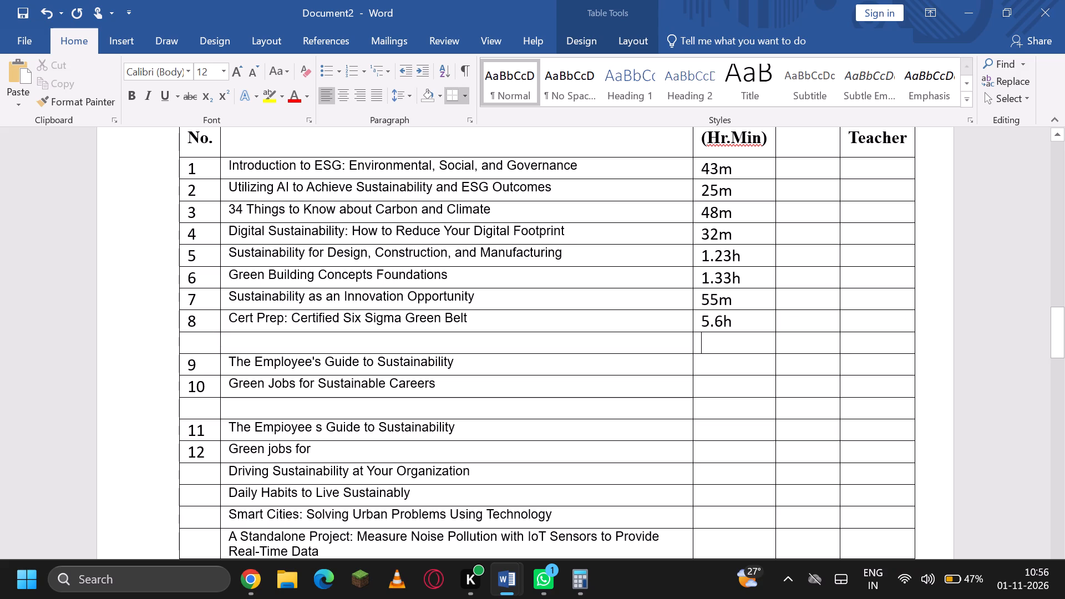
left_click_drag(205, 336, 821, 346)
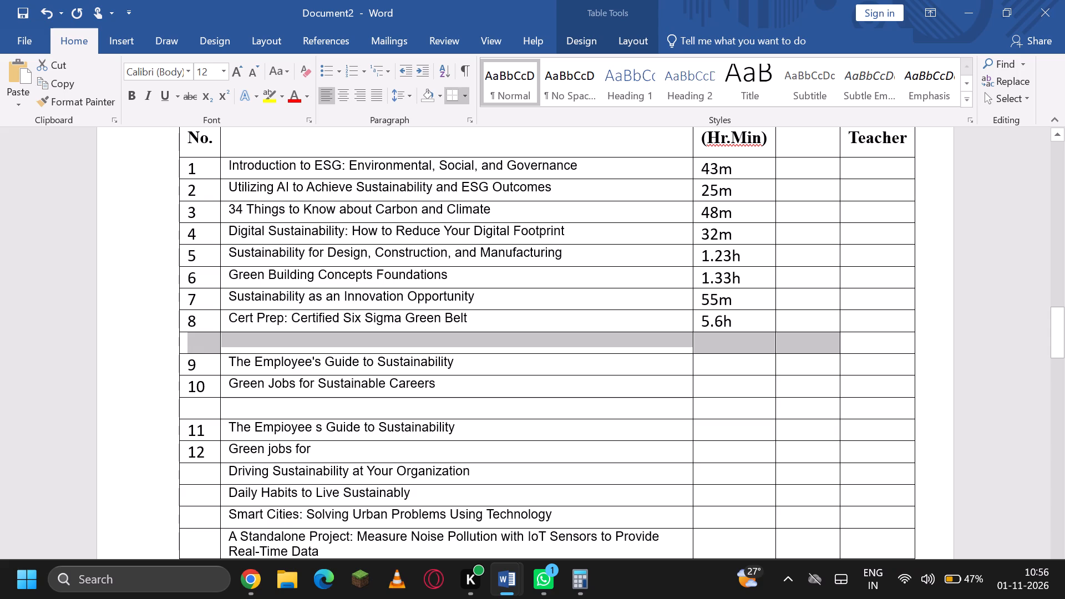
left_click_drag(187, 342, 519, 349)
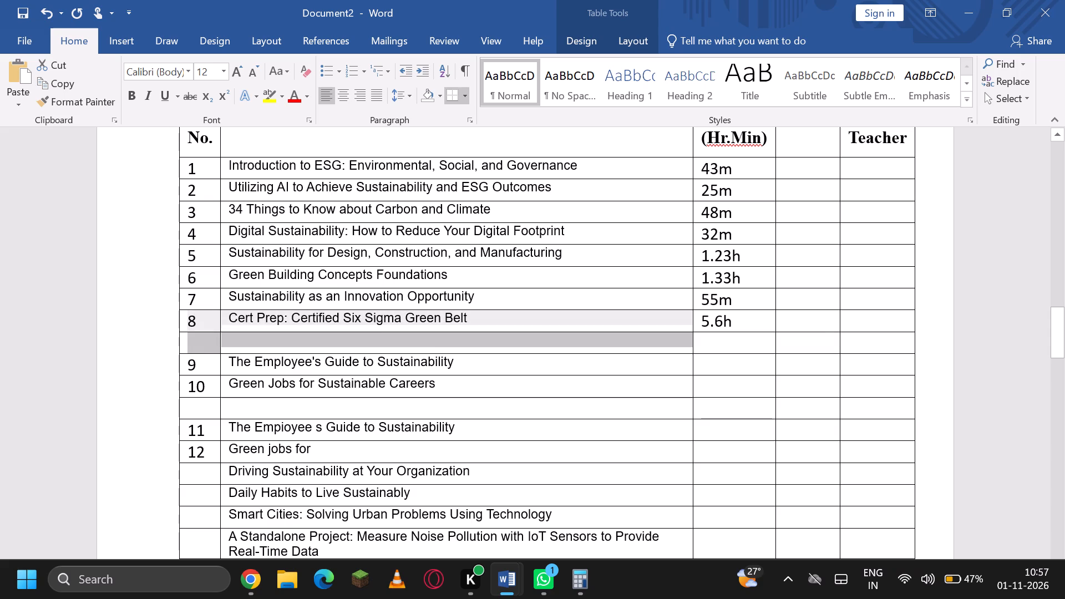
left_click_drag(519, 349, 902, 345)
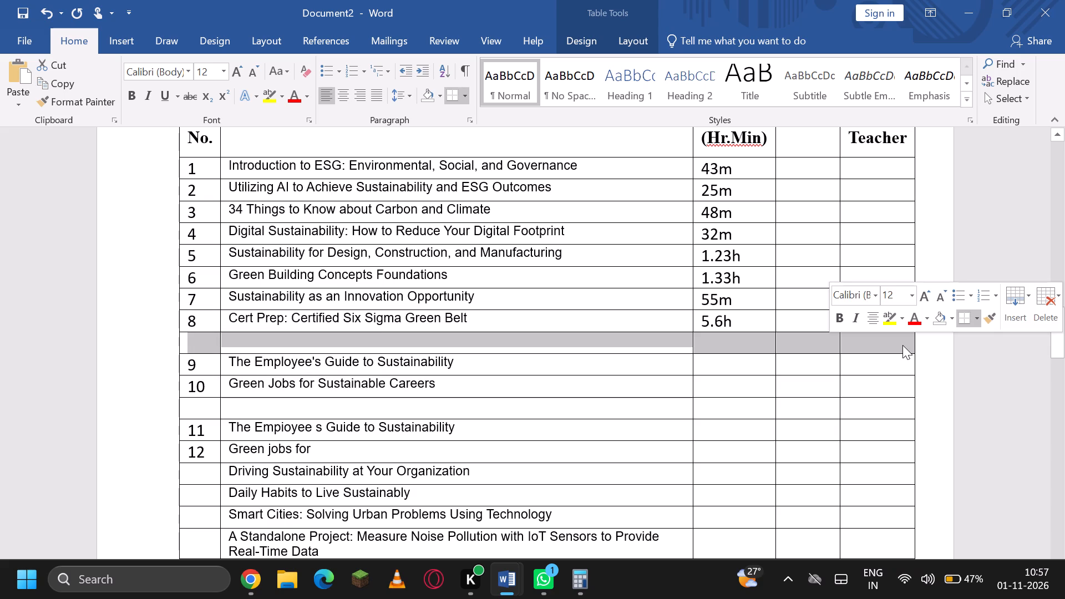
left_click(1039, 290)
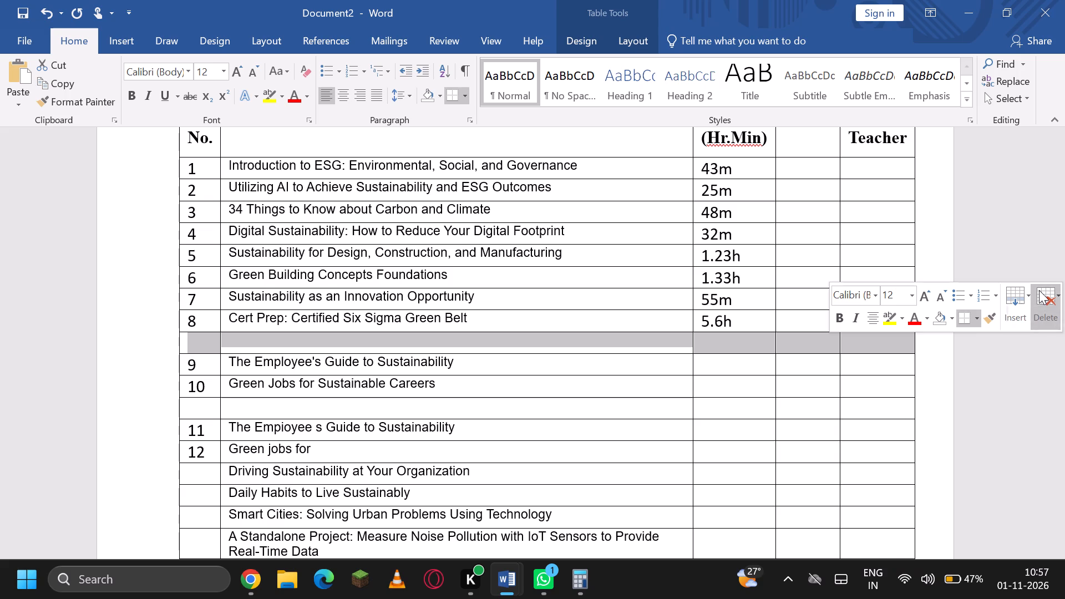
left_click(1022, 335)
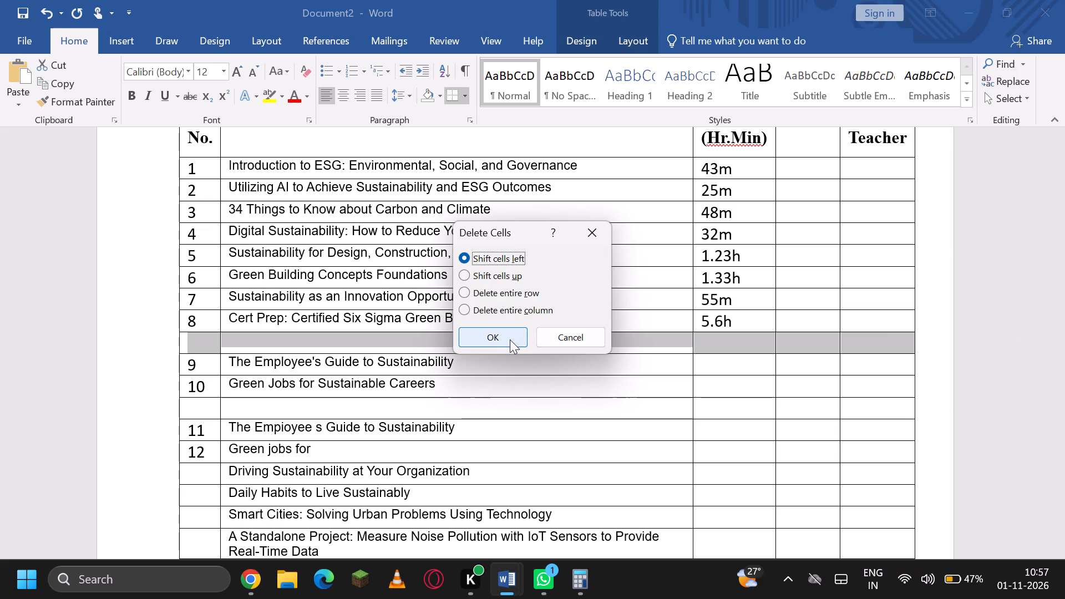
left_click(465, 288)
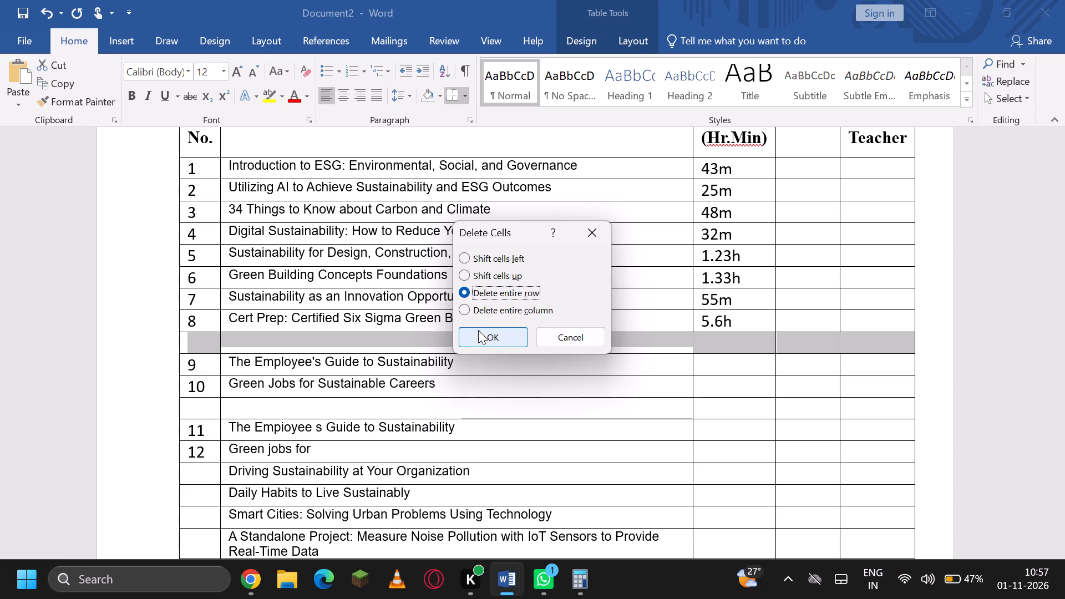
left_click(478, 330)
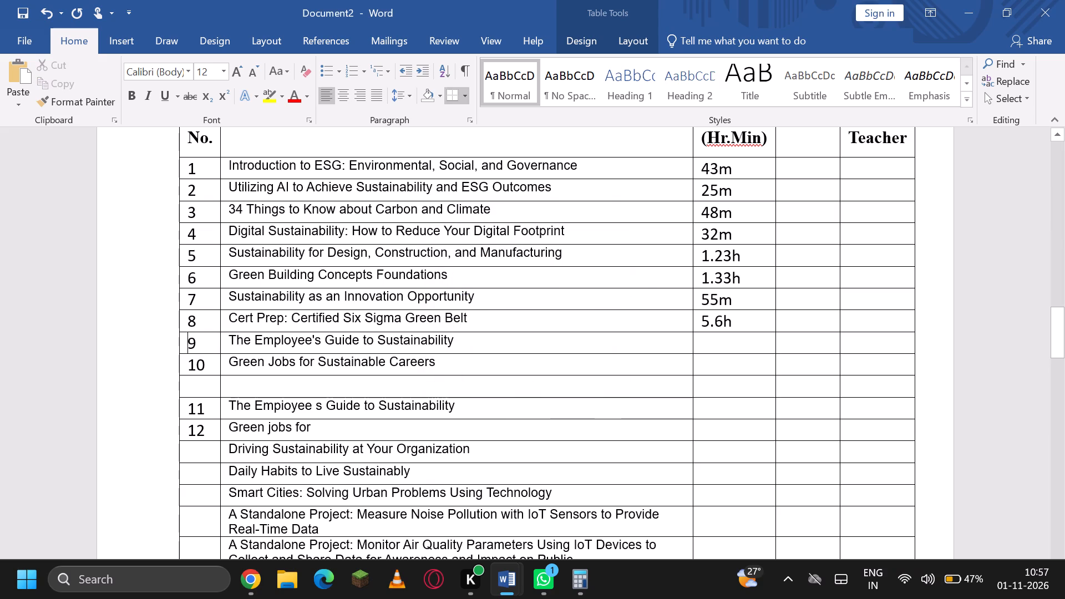
Insert an empty table row between row 8, Cert Prep: Certified Six Sigma Green Belt, and row 9.
left_click(919, 318)
key("Return")
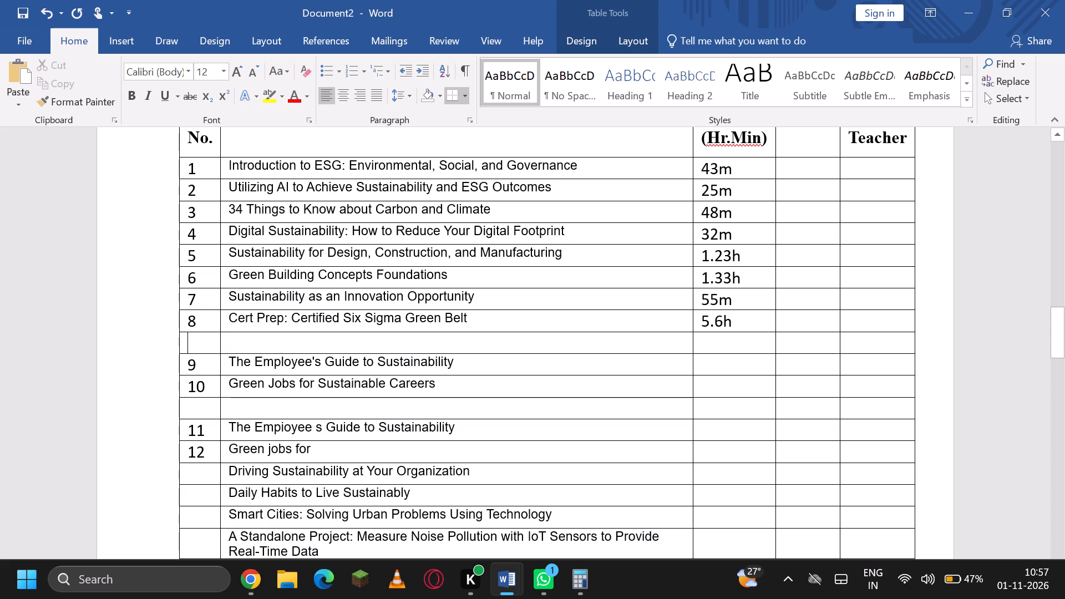
Delete the blank table row between row 10, Green Jobs for Sustainable Careers, and row 11.
left_click_drag(195, 409, 788, 418)
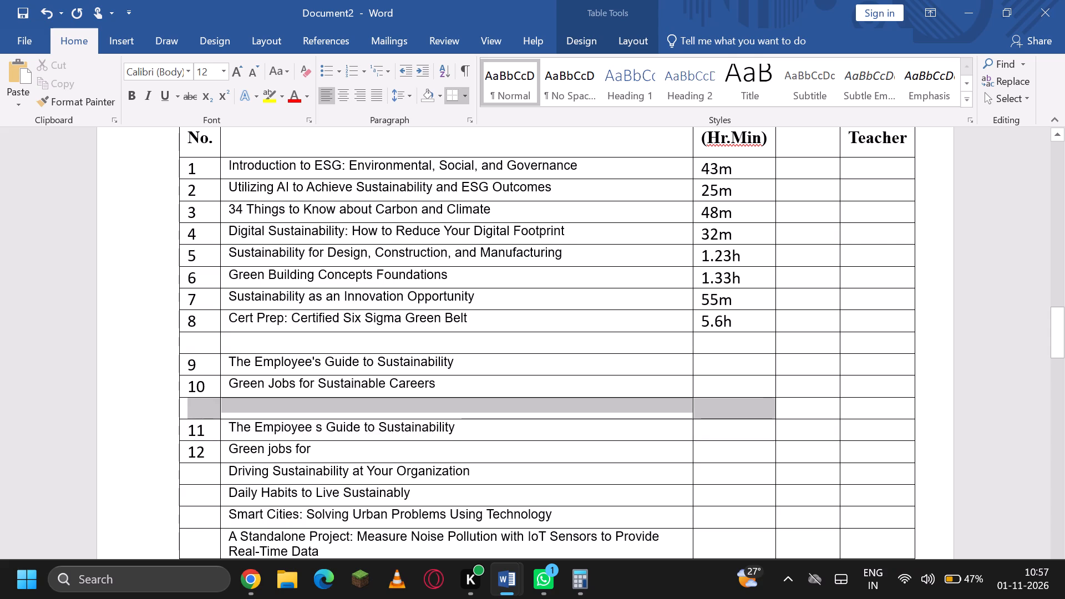
left_click_drag(788, 418, 869, 413)
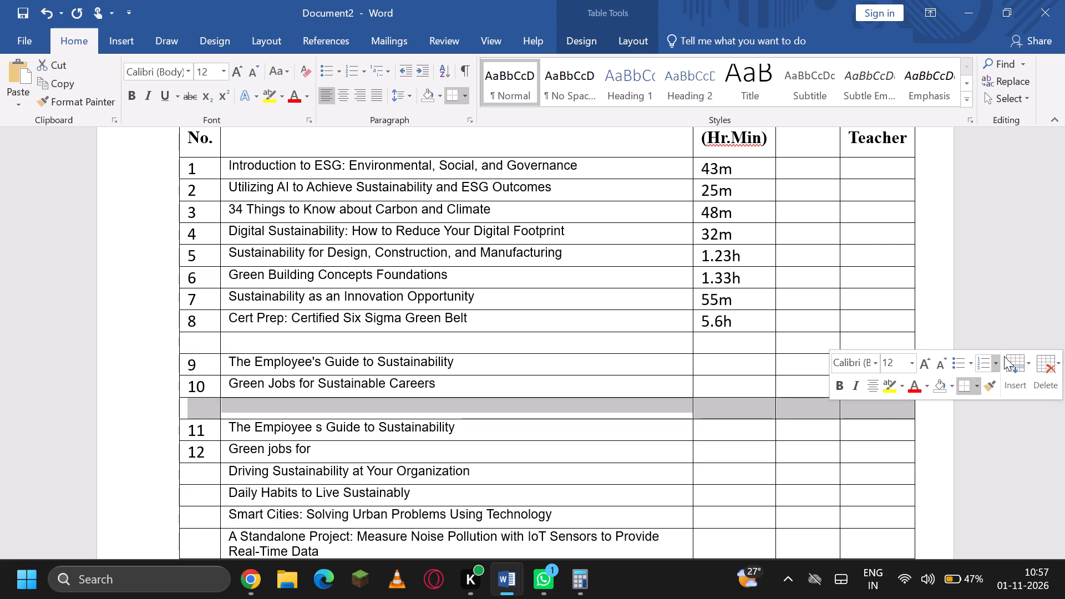
left_click(1043, 368)
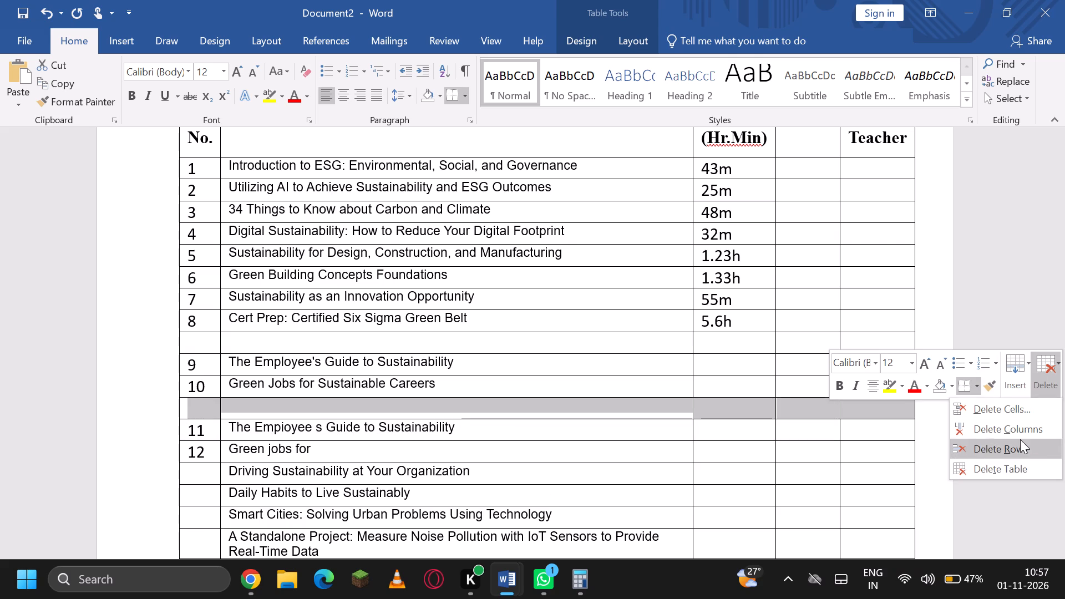
left_click(1020, 439)
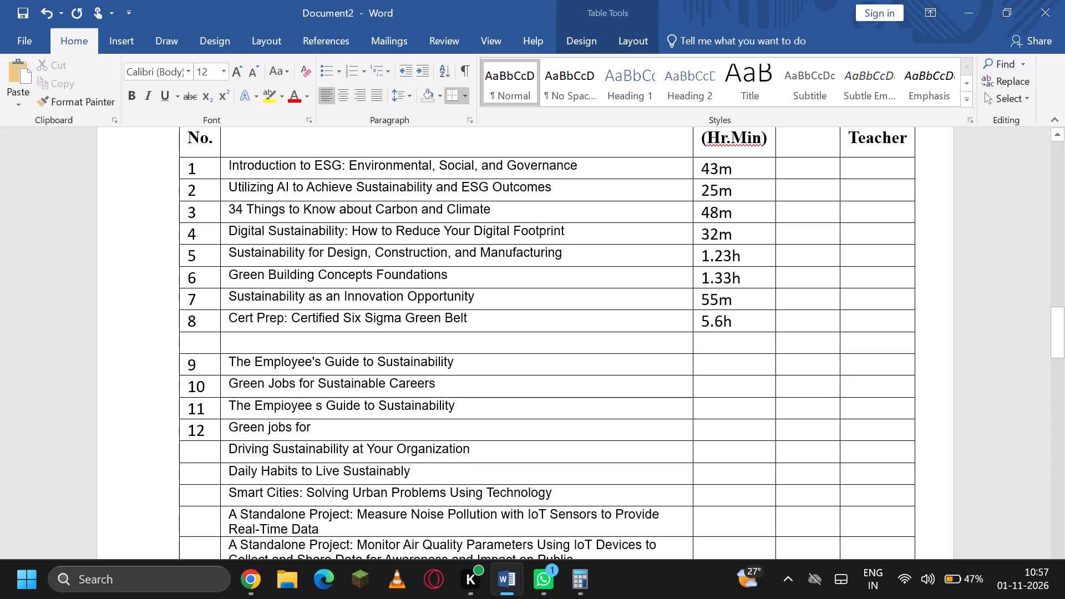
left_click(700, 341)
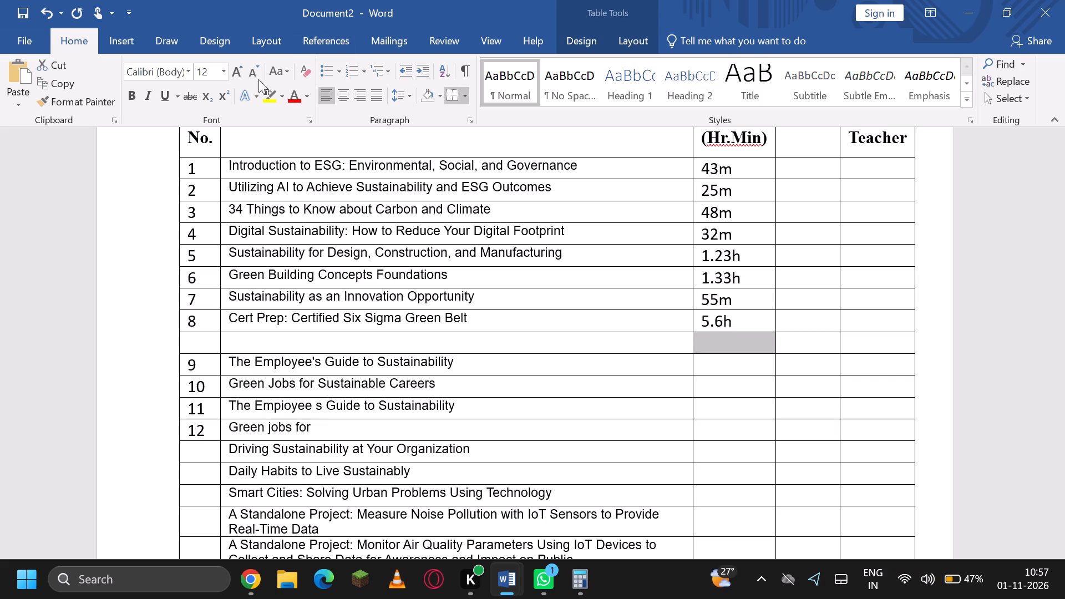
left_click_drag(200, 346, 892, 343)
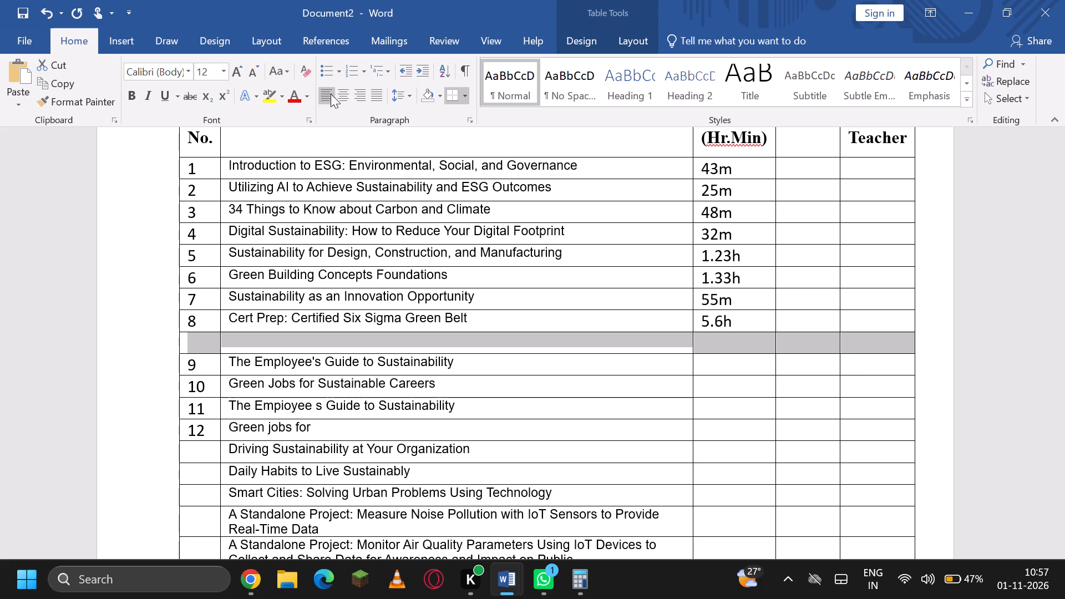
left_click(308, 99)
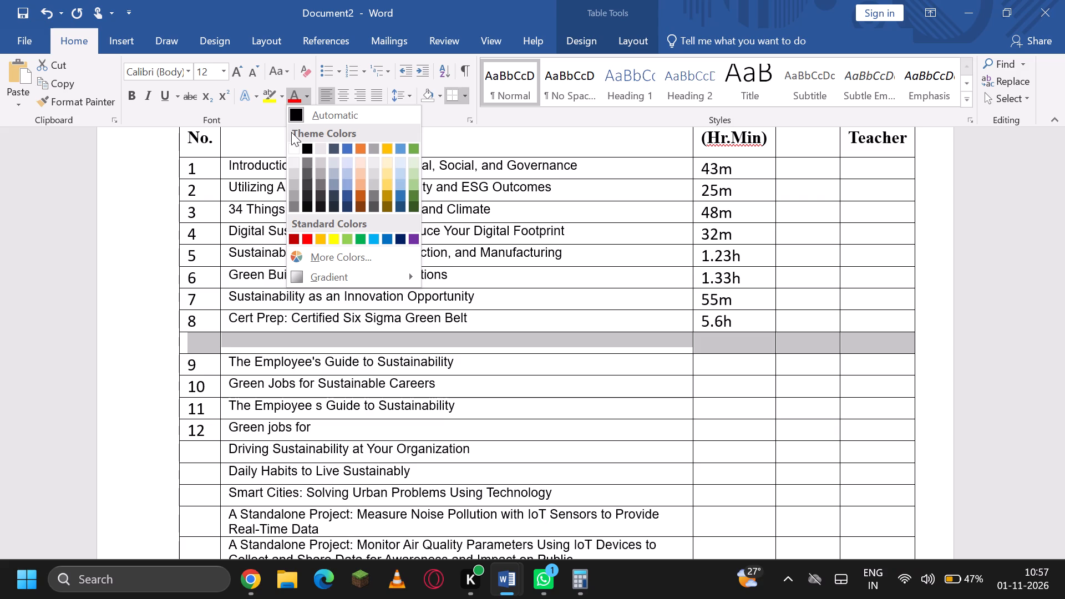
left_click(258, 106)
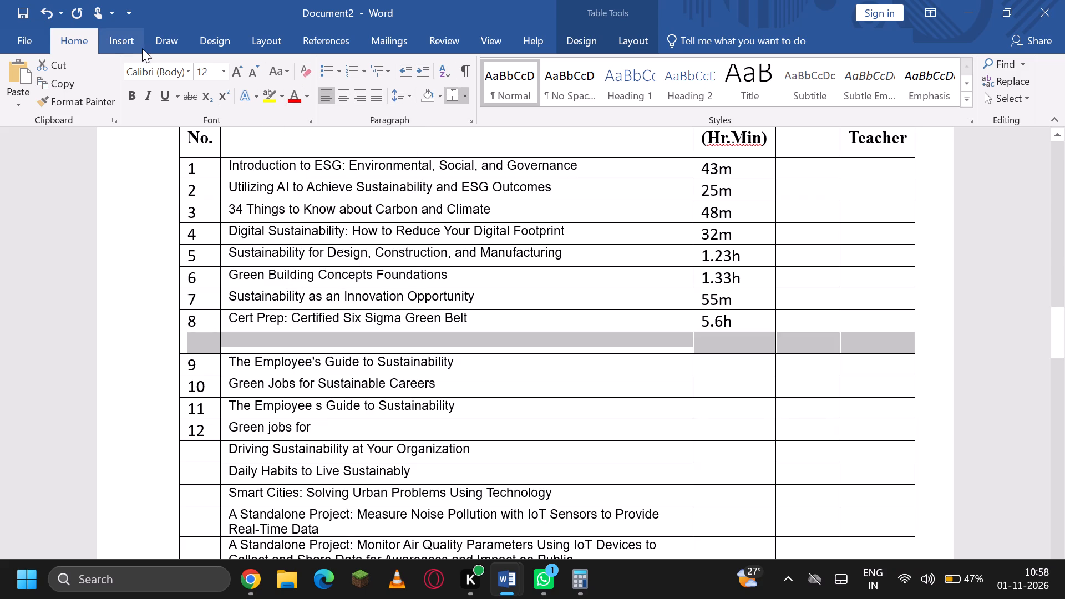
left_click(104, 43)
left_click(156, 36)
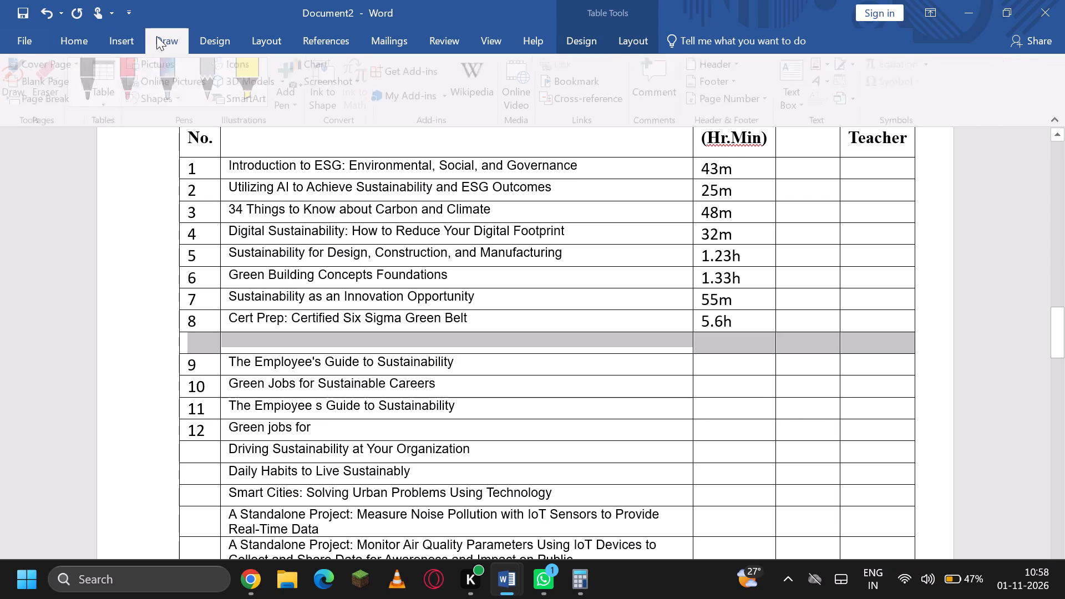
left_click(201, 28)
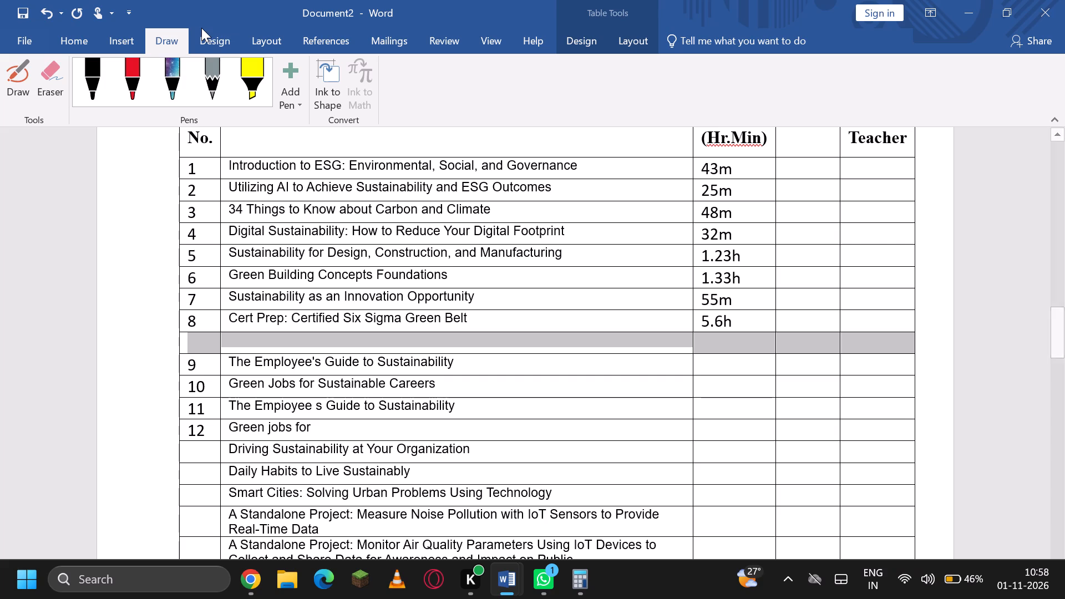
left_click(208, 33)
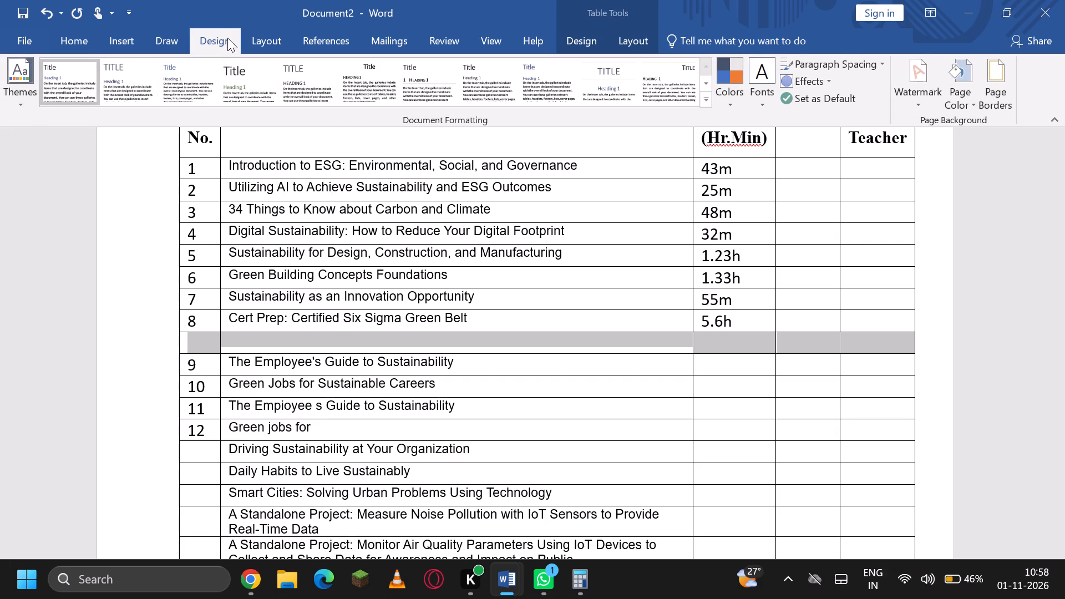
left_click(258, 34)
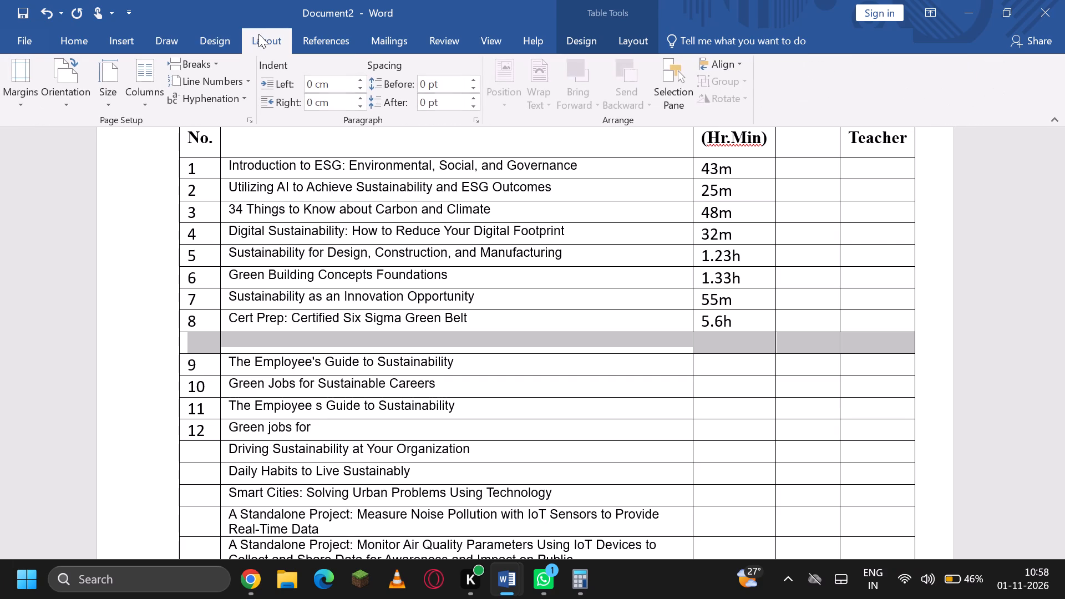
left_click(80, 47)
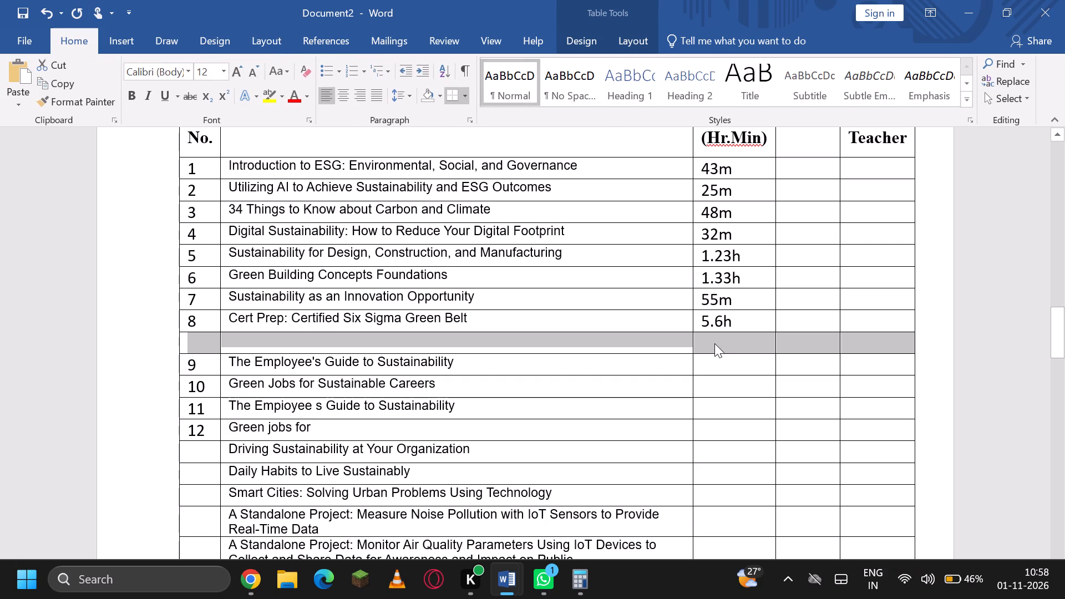
Set the font of the Duration cells in rows 1 to 8 and the blank row below them to Agency FB.
left_click_drag(701, 169, 704, 172)
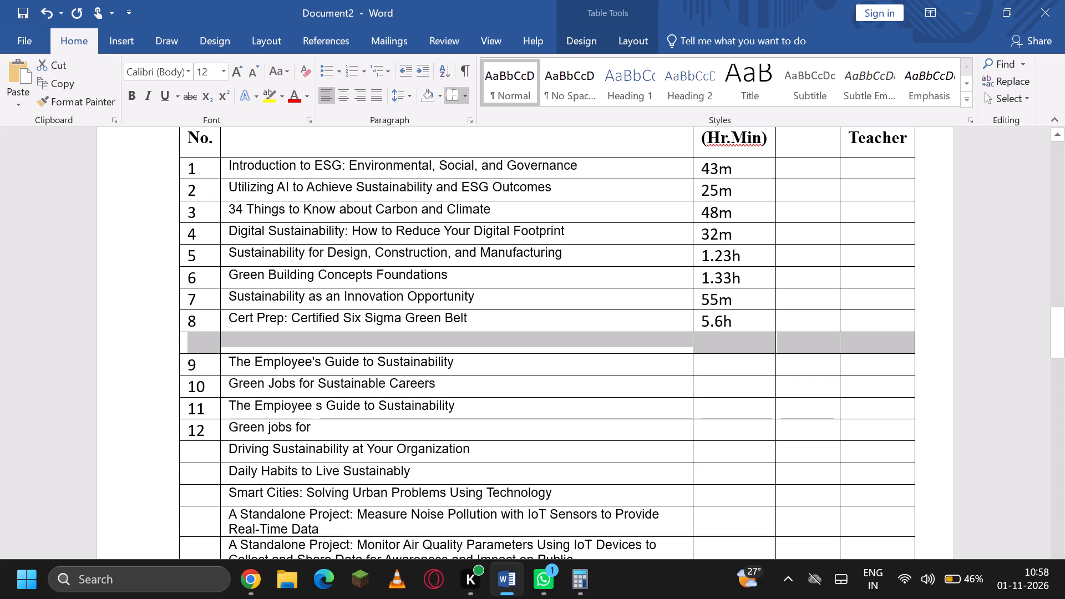
left_click_drag(704, 172, 740, 344)
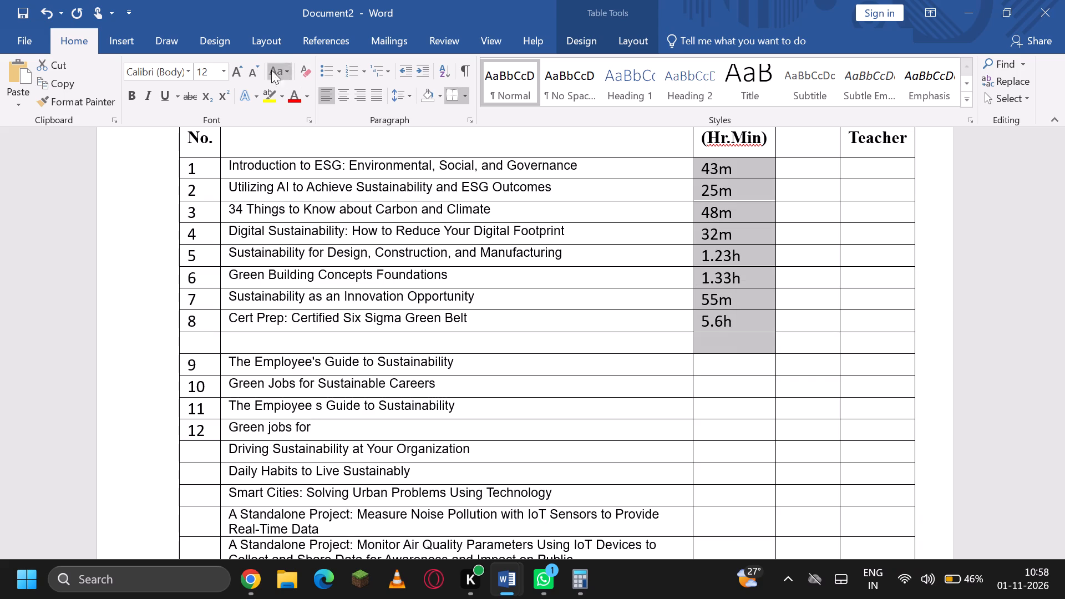
left_click(182, 67)
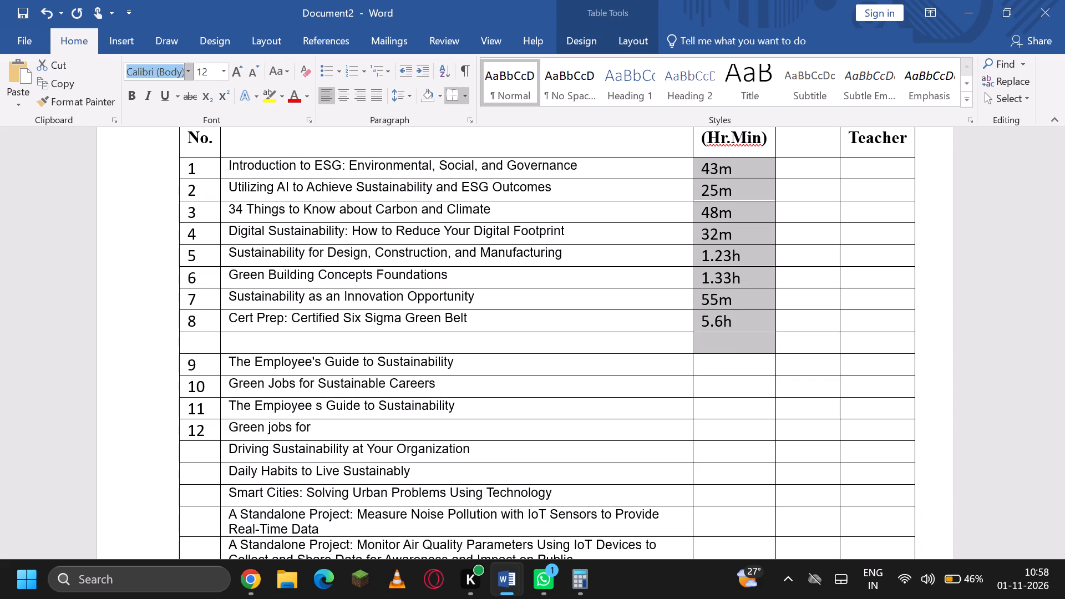
left_click(187, 70)
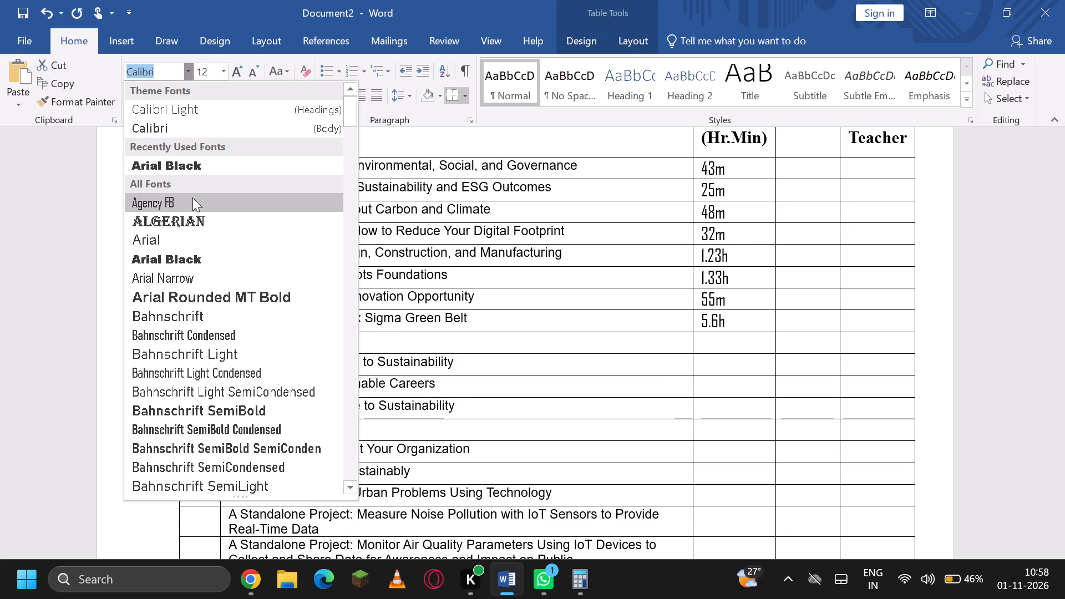
left_click(192, 197)
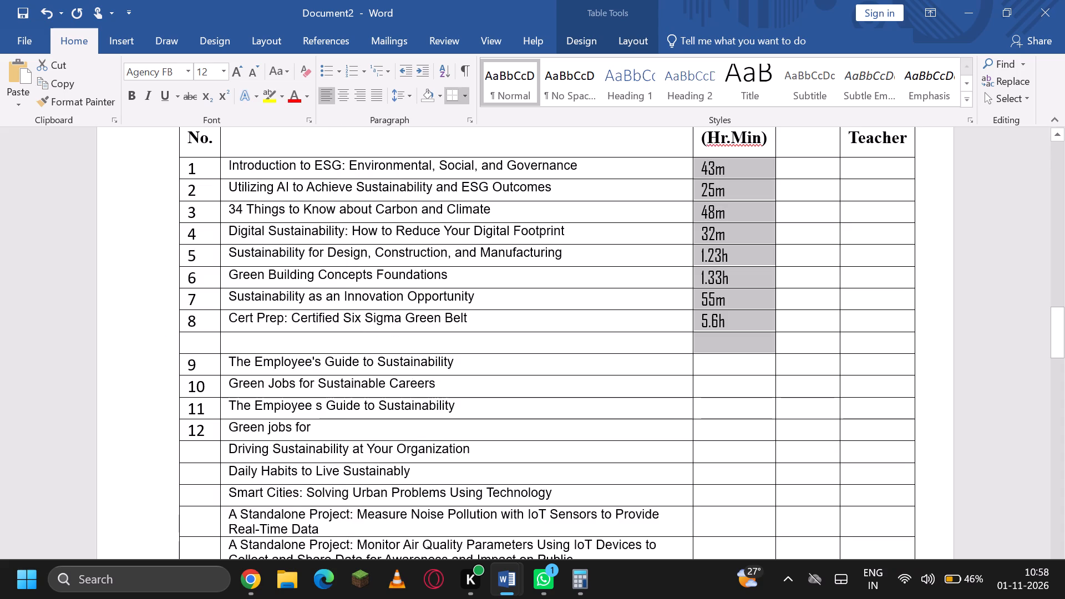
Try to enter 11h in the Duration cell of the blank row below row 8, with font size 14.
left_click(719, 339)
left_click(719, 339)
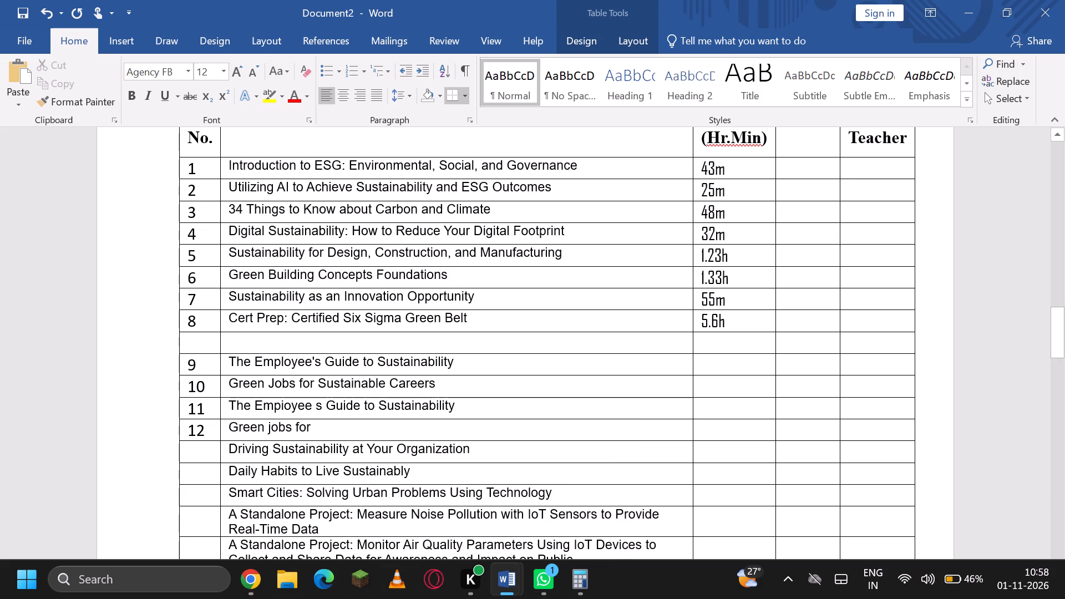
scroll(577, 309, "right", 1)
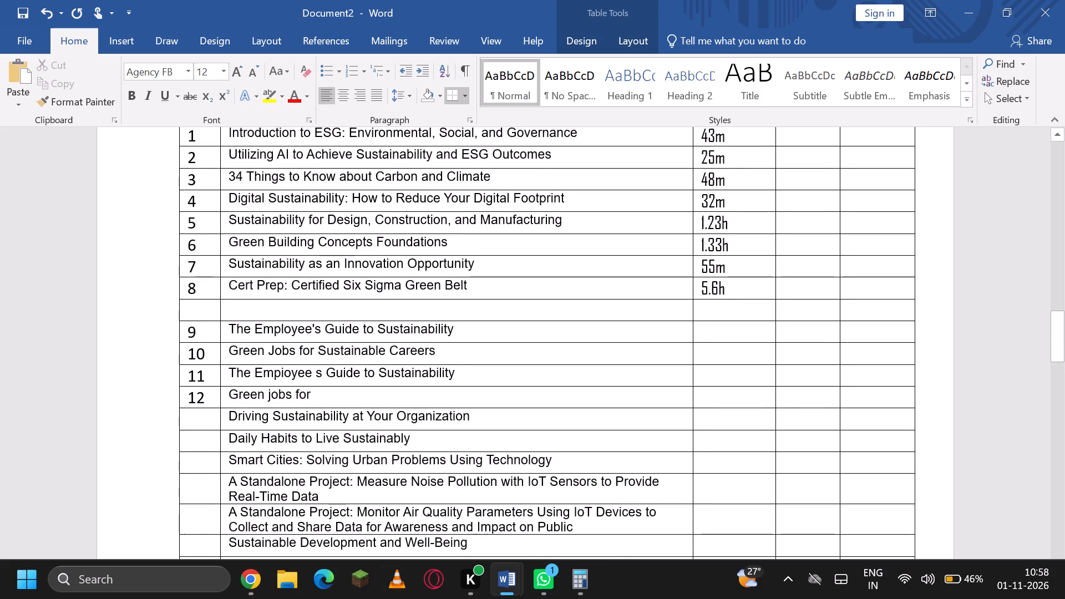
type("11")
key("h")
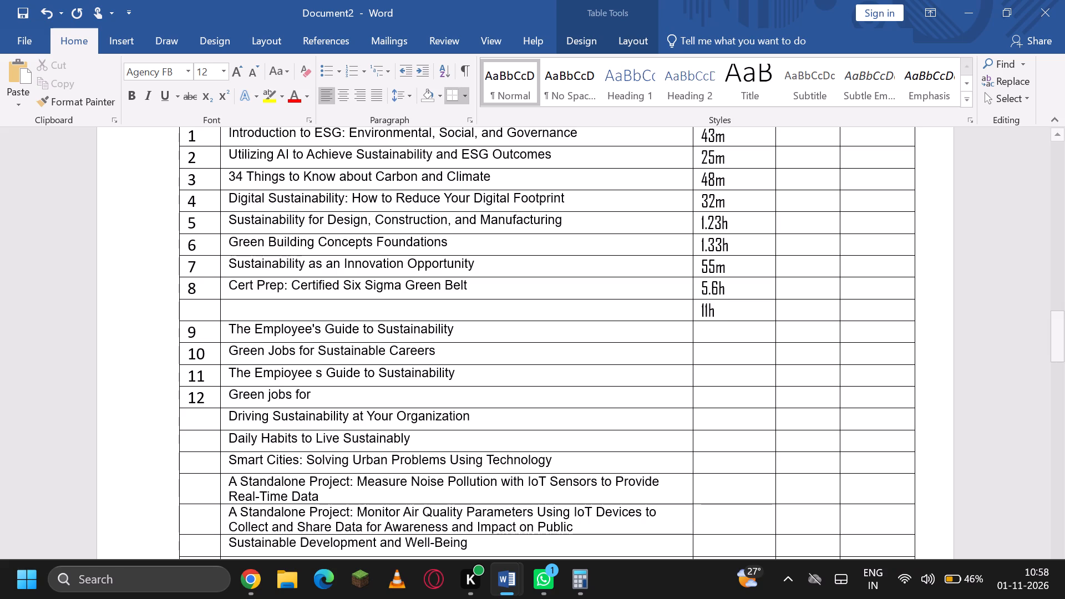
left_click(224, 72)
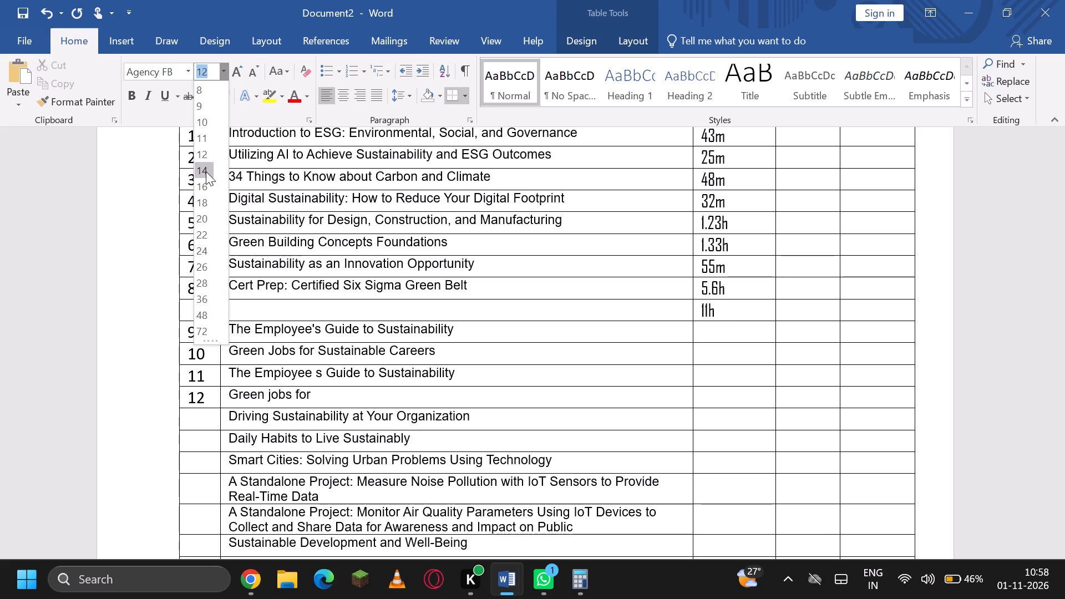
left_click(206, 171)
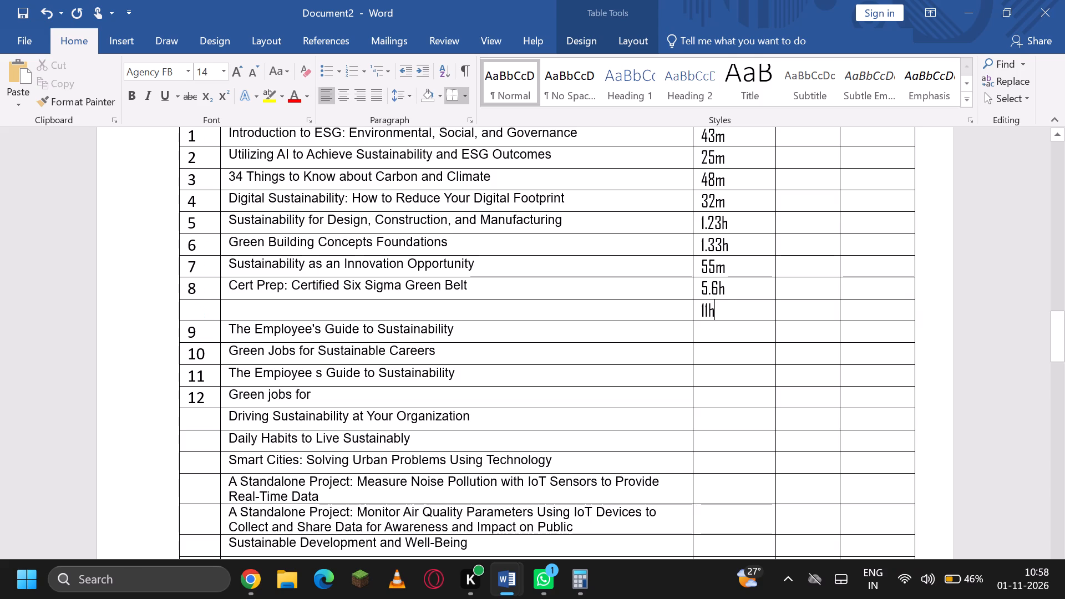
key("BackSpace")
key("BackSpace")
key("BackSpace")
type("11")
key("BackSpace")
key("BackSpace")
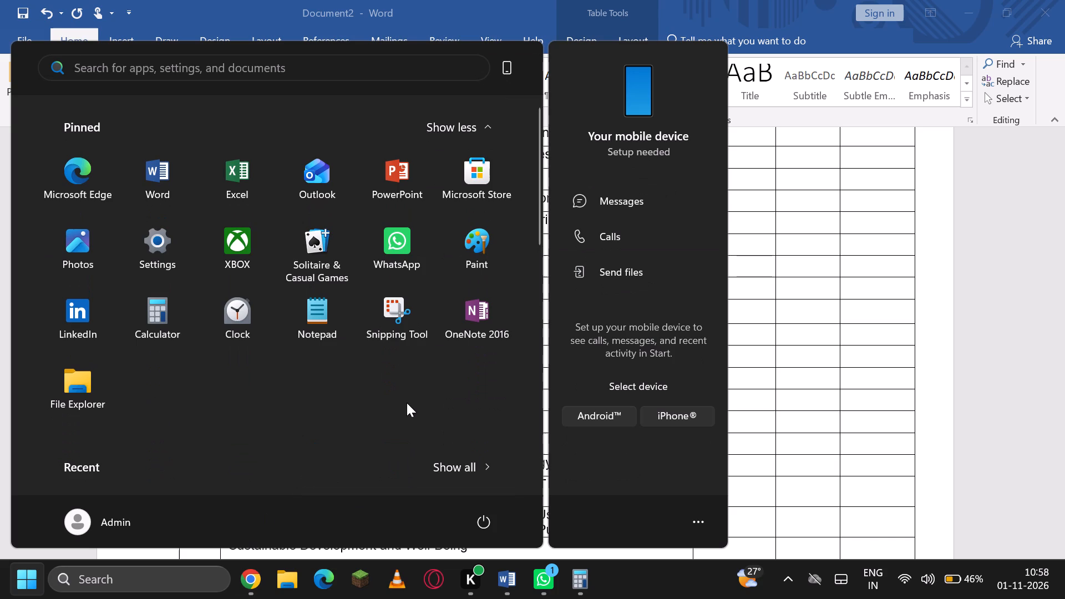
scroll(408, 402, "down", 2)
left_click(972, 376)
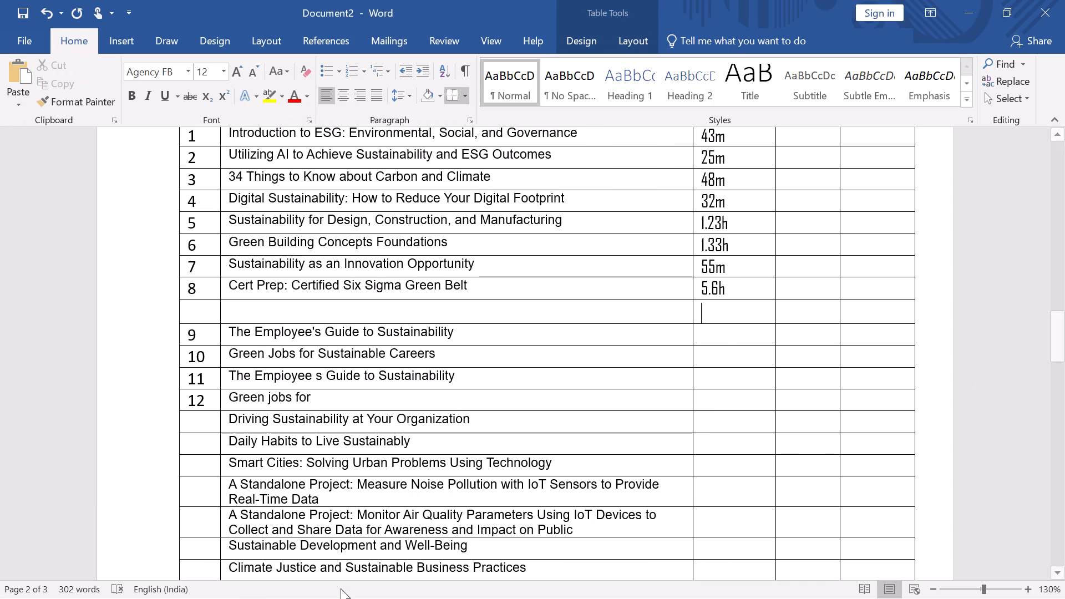
left_click(250, 581)
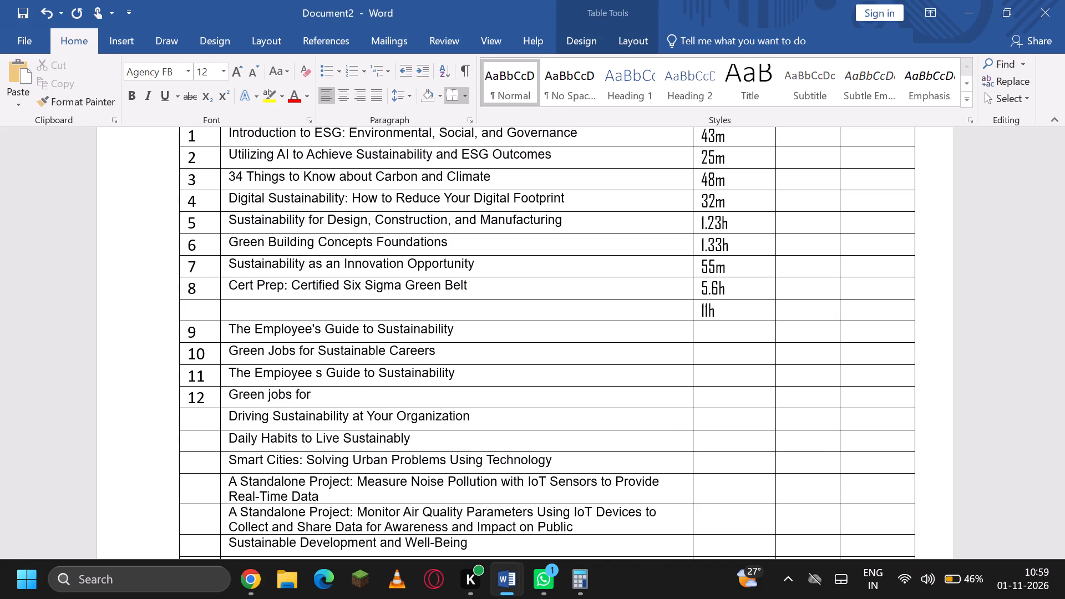
key("space")
type("2")
key("5")
key("m")
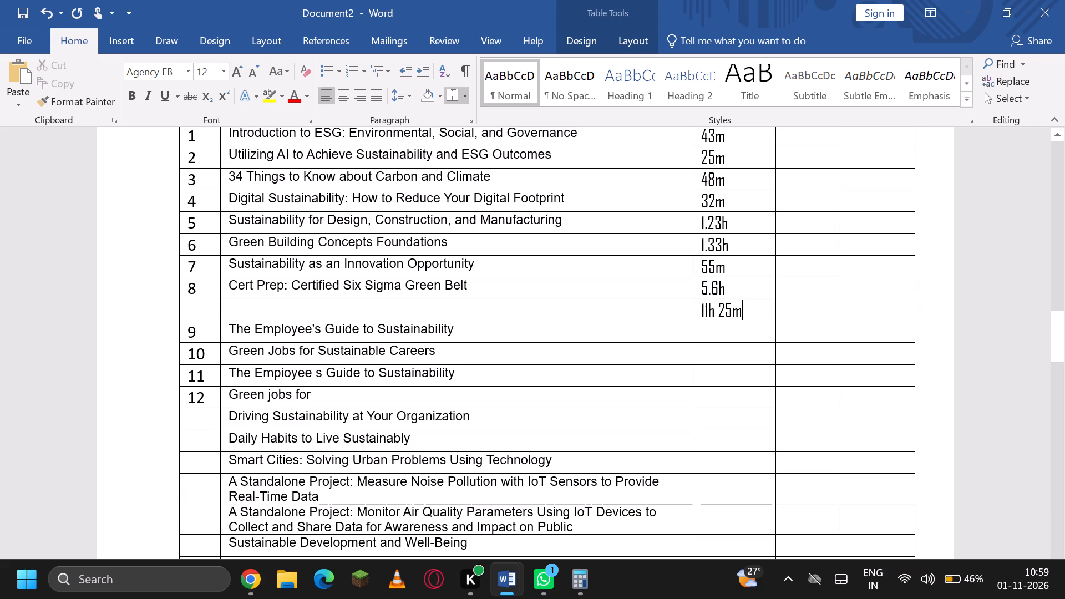
Make the 11h 25m total bold and increase its font size to 14.
left_click_drag(701, 309, 755, 314)
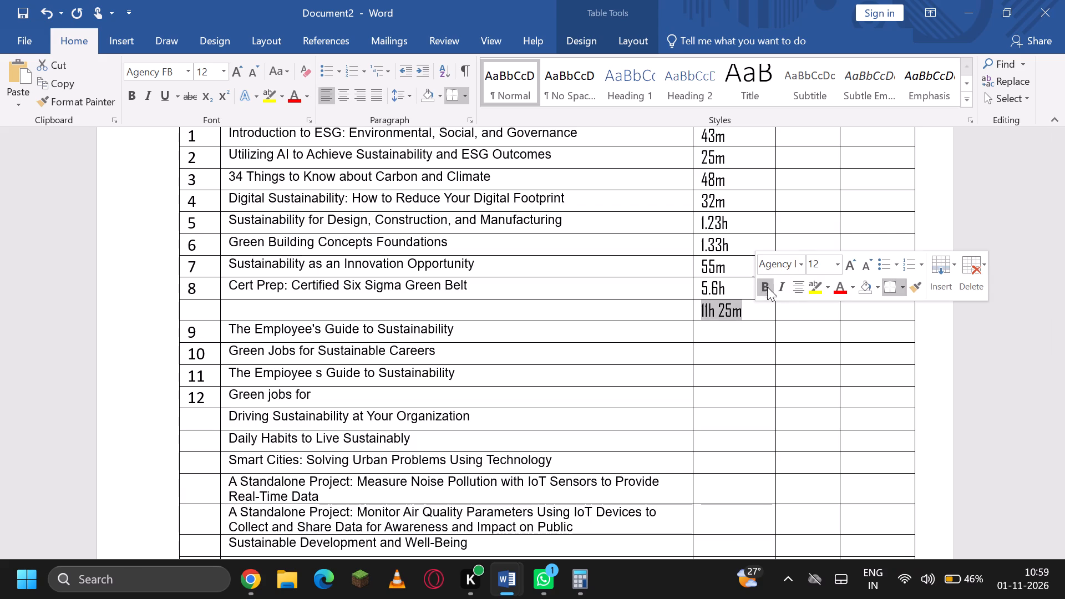
left_click(763, 284)
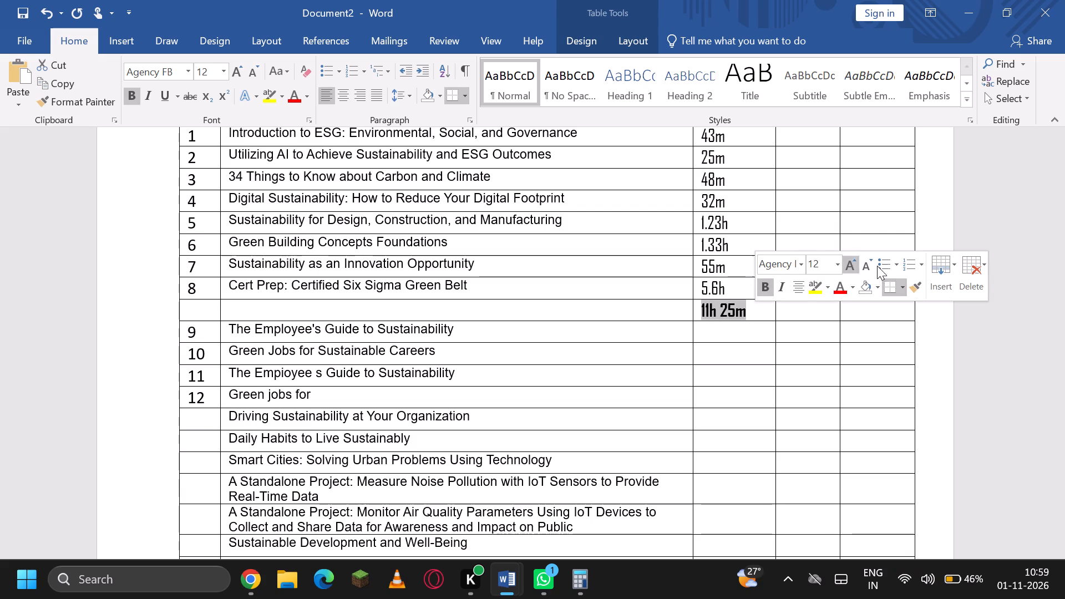
left_click(854, 262)
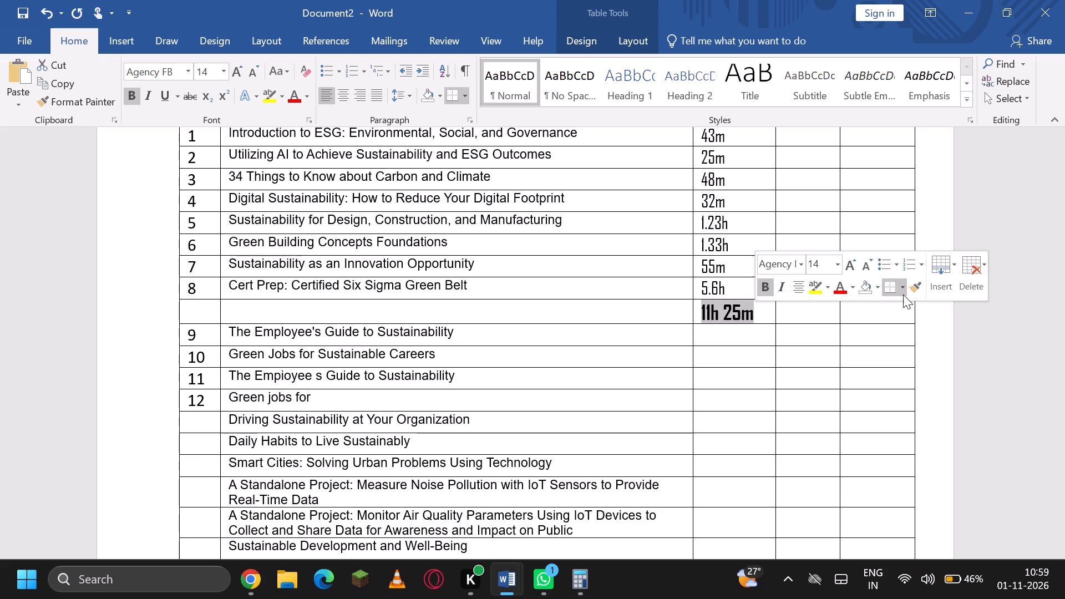
left_click(983, 359)
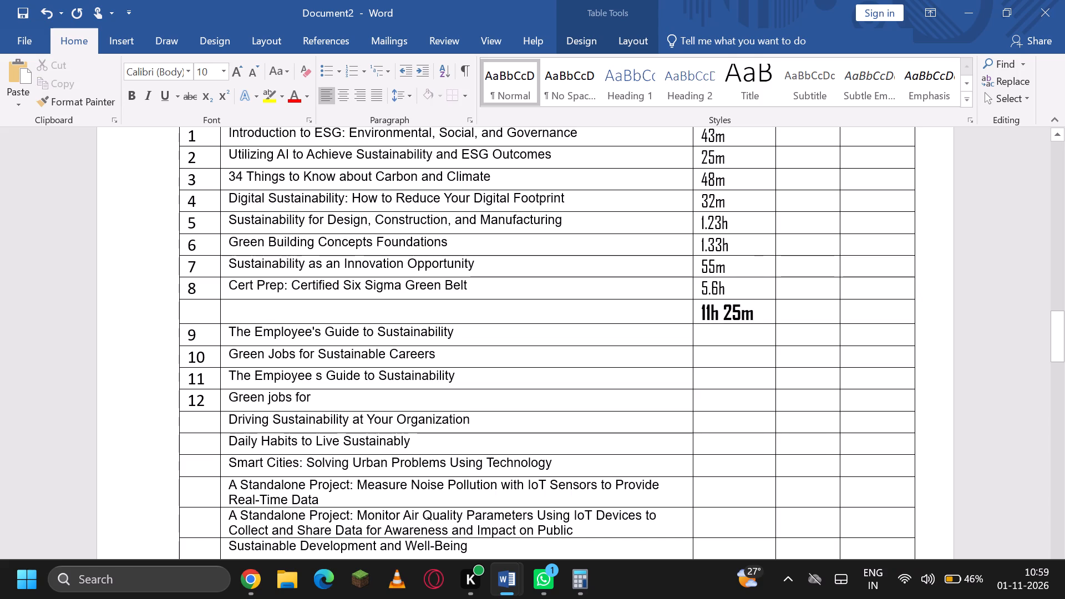
Delete table rows 11 and 12, The Empioyee s Guide to Sustainability and Green jobs for.
scroll(843, 334, "down", 1)
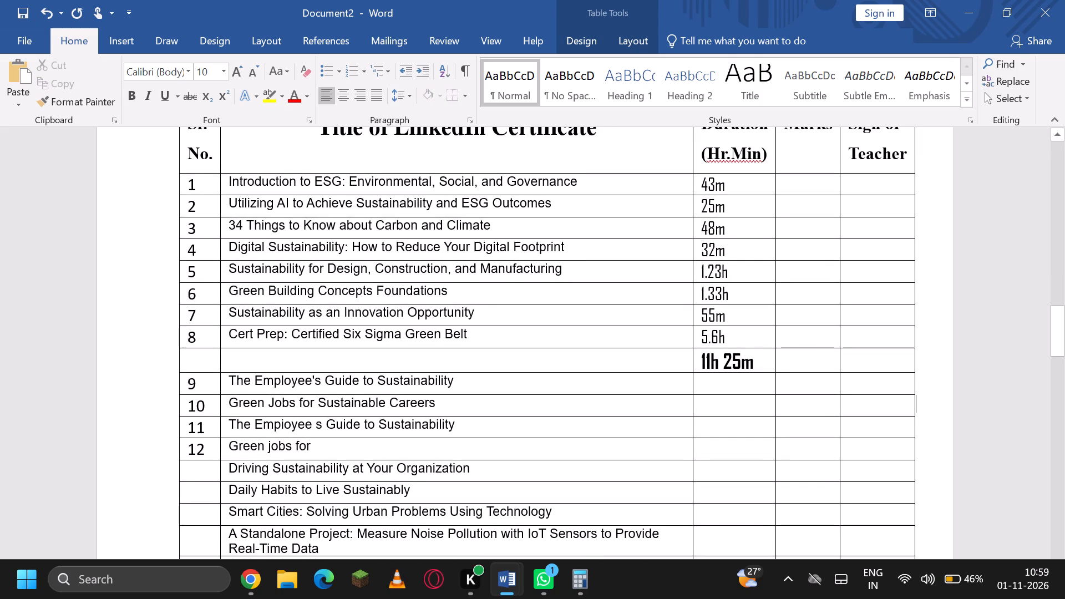
scroll(843, 334, "down", 1)
scroll(774, 351, "down", 1)
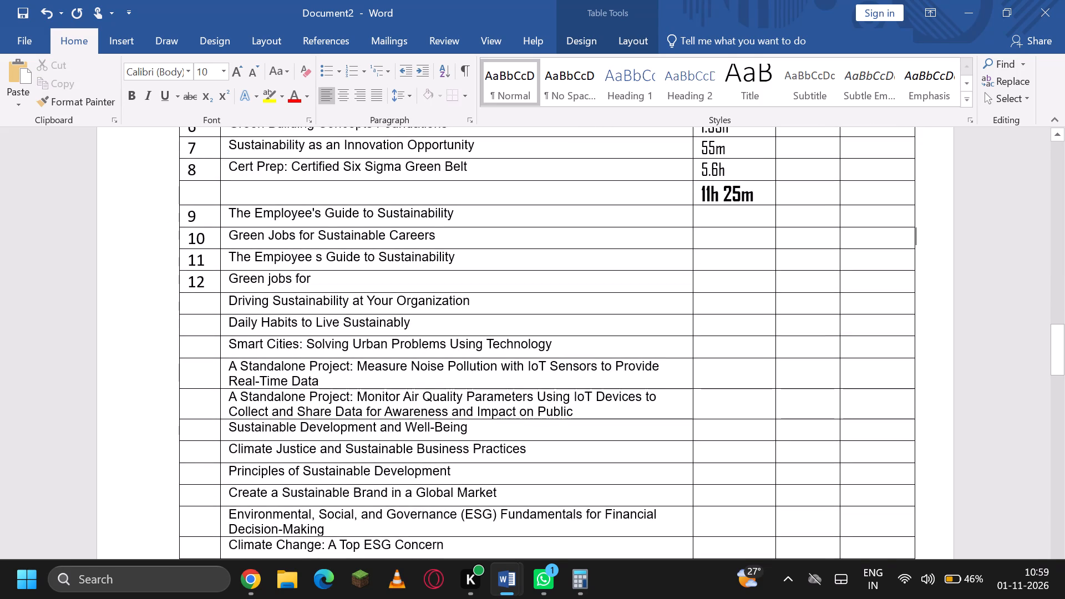
left_click(719, 219)
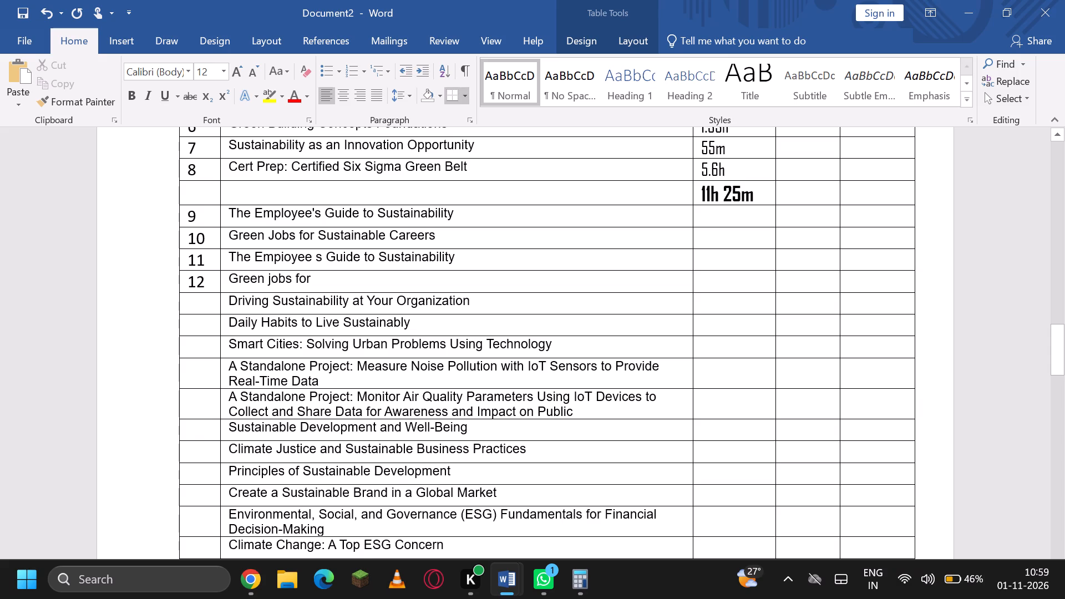
left_click(501, 265)
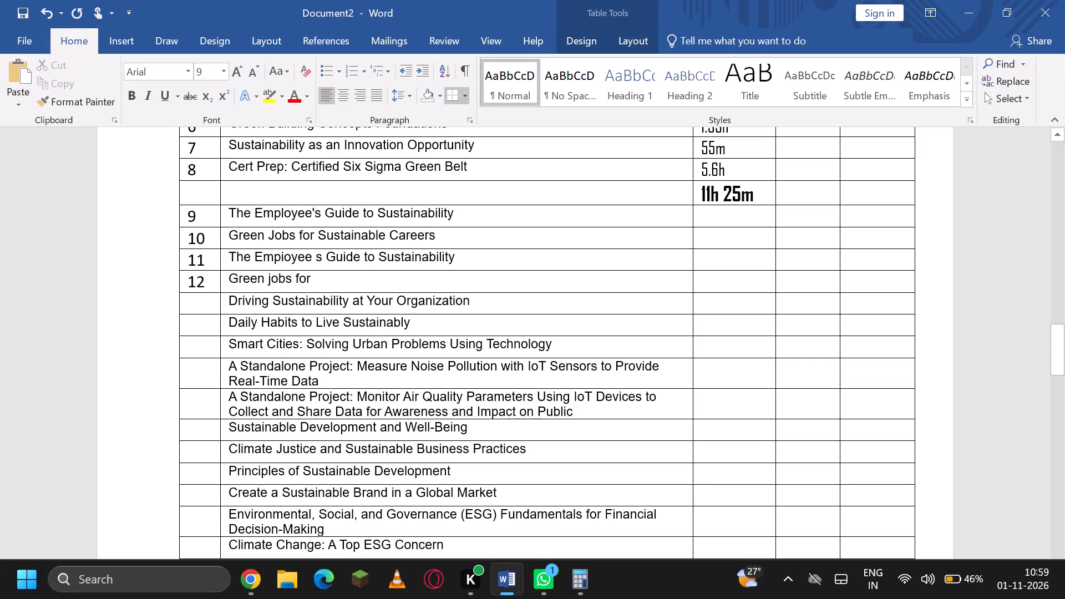
left_click_drag(206, 258, 233, 262)
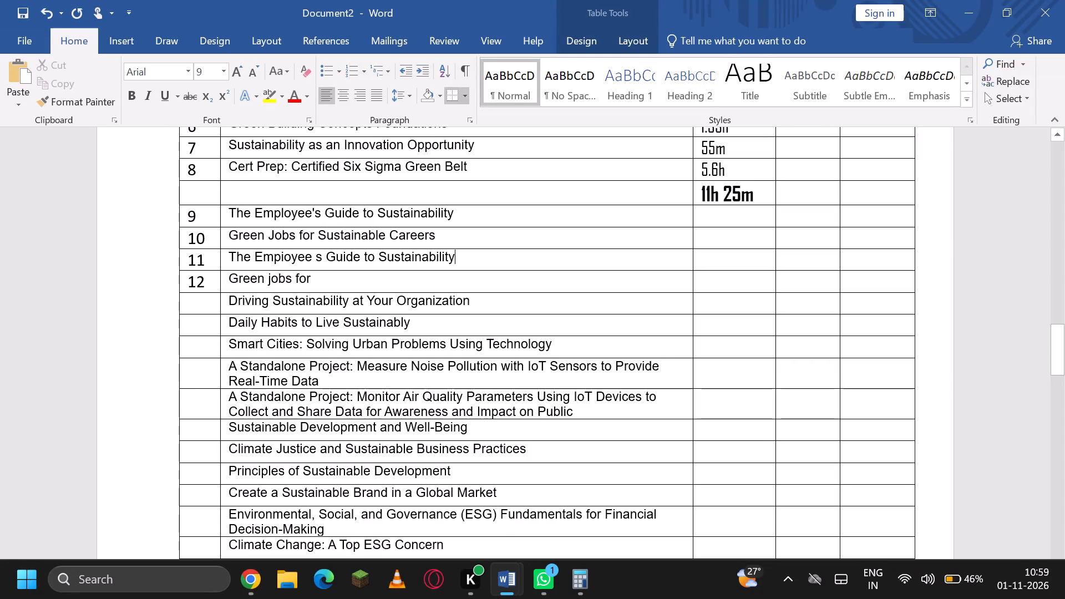
left_click_drag(233, 262, 893, 287)
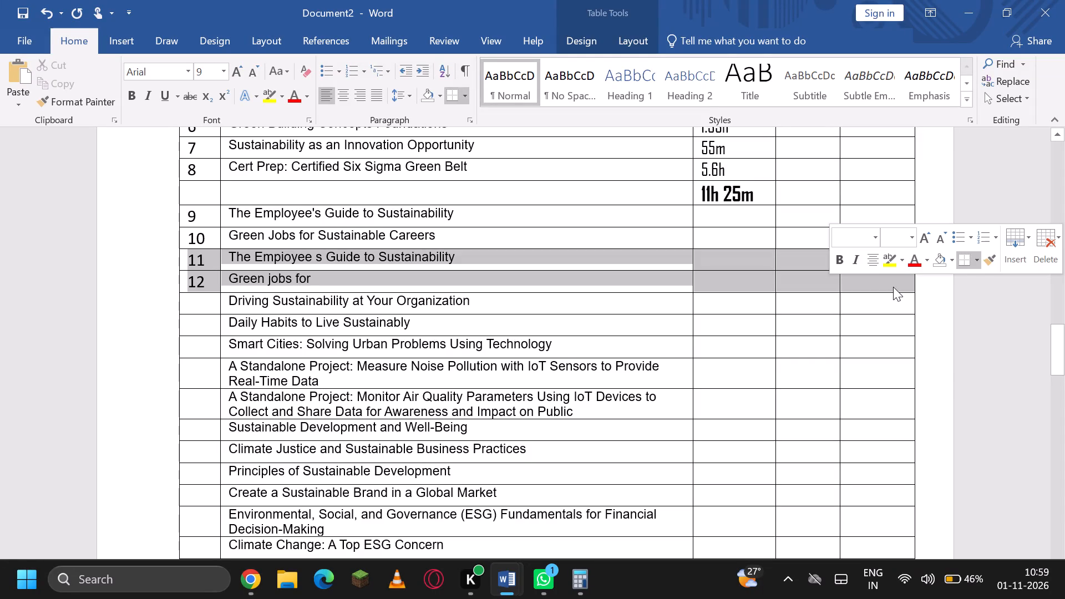
left_click(1046, 240)
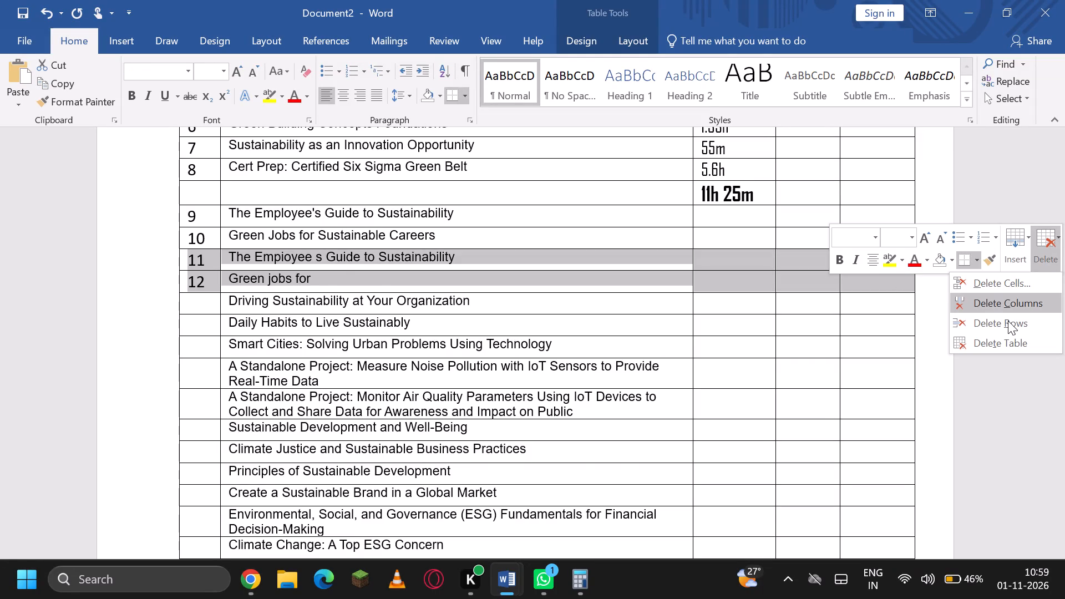
left_click(1008, 321)
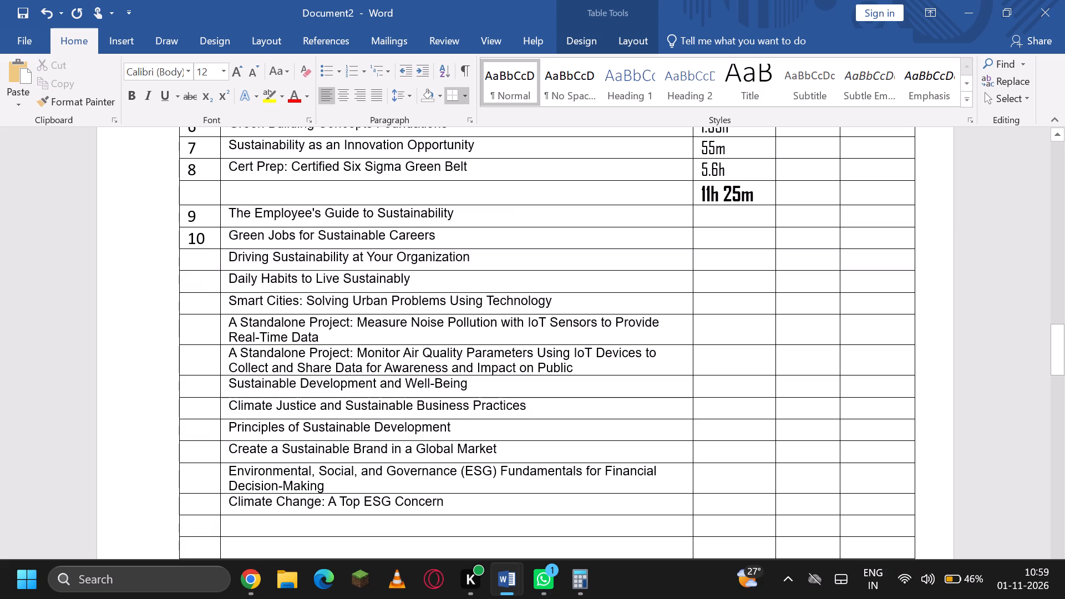
Number the certificate rows from Driving Sustainability at Your Organization to Sustainable Development and Well-Being as 11 to 16.
type("11")
left_click(197, 285)
type("12")
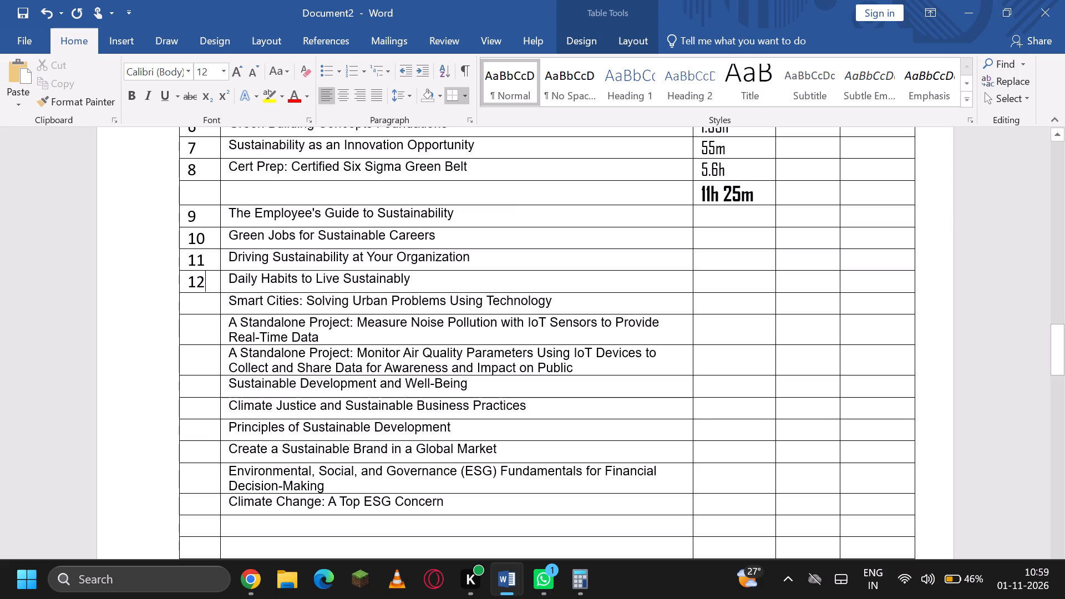
left_click(201, 311)
type("13")
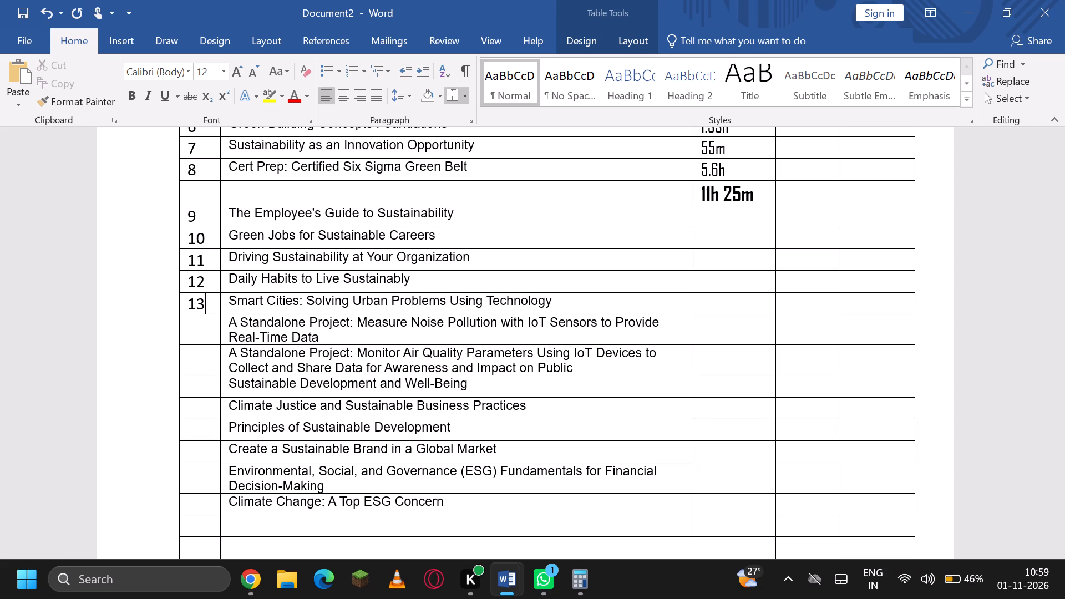
left_click(205, 326)
type("14")
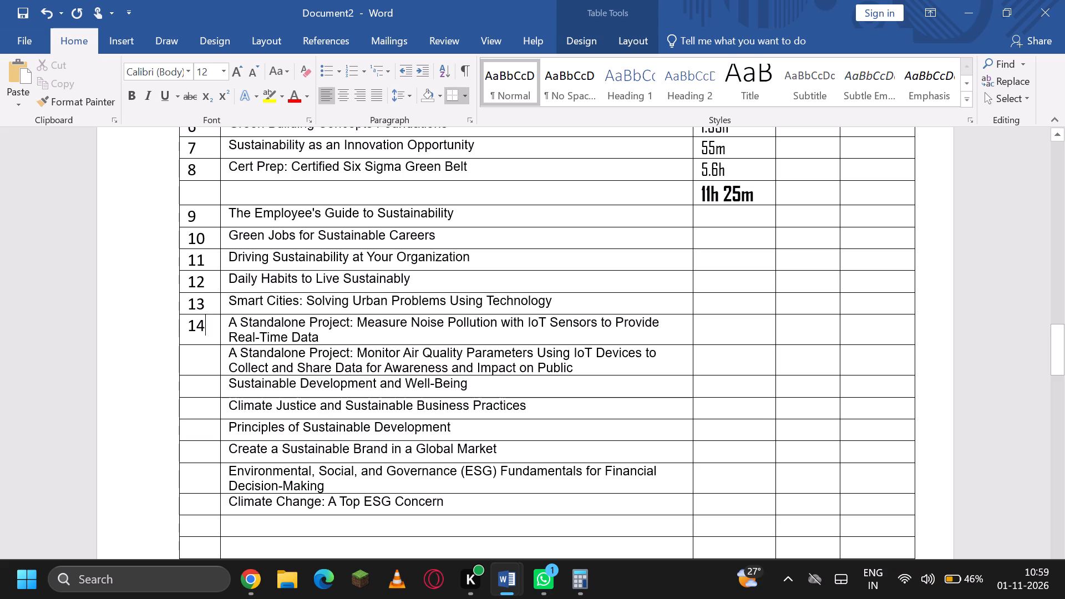
left_click(195, 359)
type("15")
left_click(201, 391)
type("16")
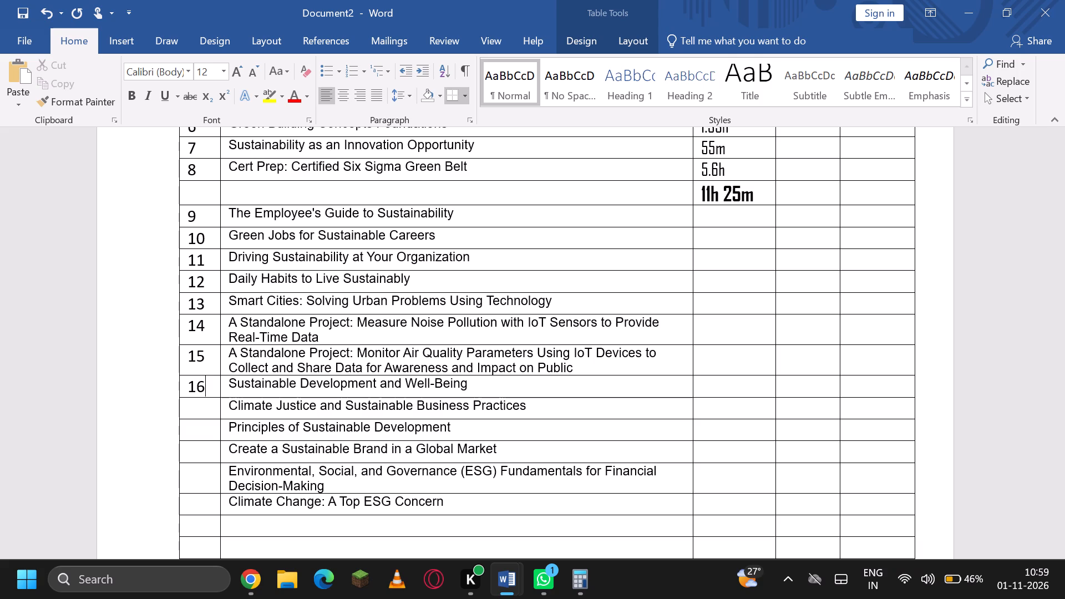
Number the rows from Climate Justice and Sustainable Business Practices to Climate Change: A Top ESG Concern as 17 to 21.
left_click(209, 407)
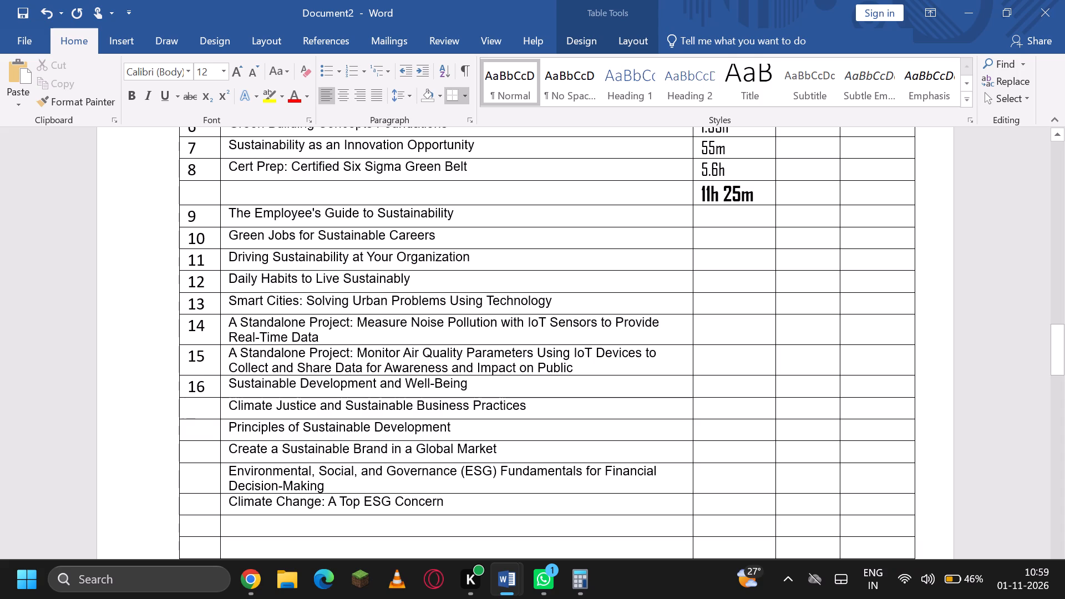
type("17")
key("Down")
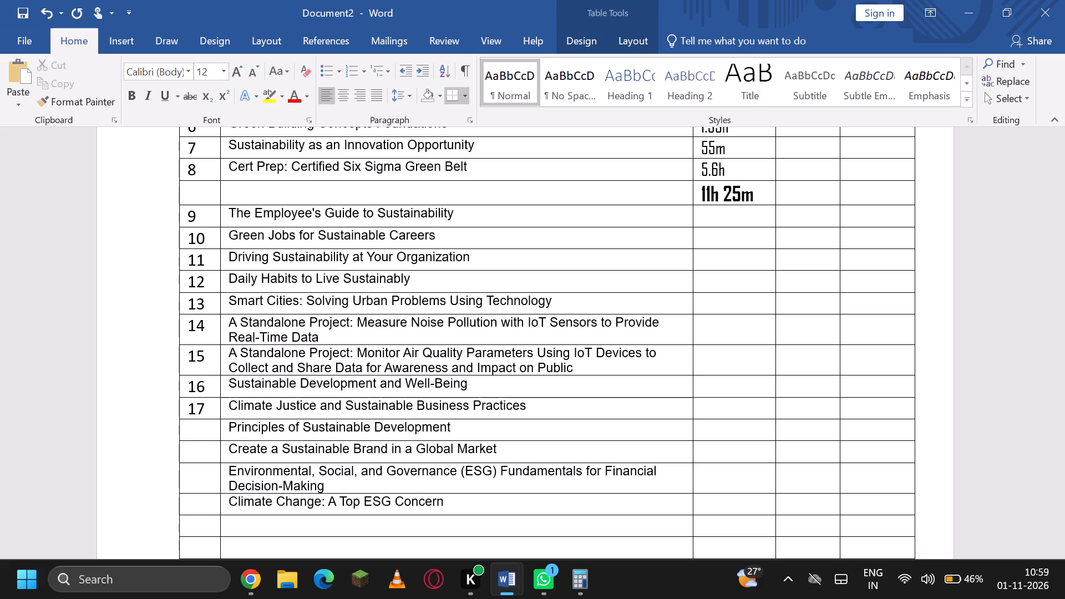
type("18")
key("Down")
type("19")
key("Down")
type("20")
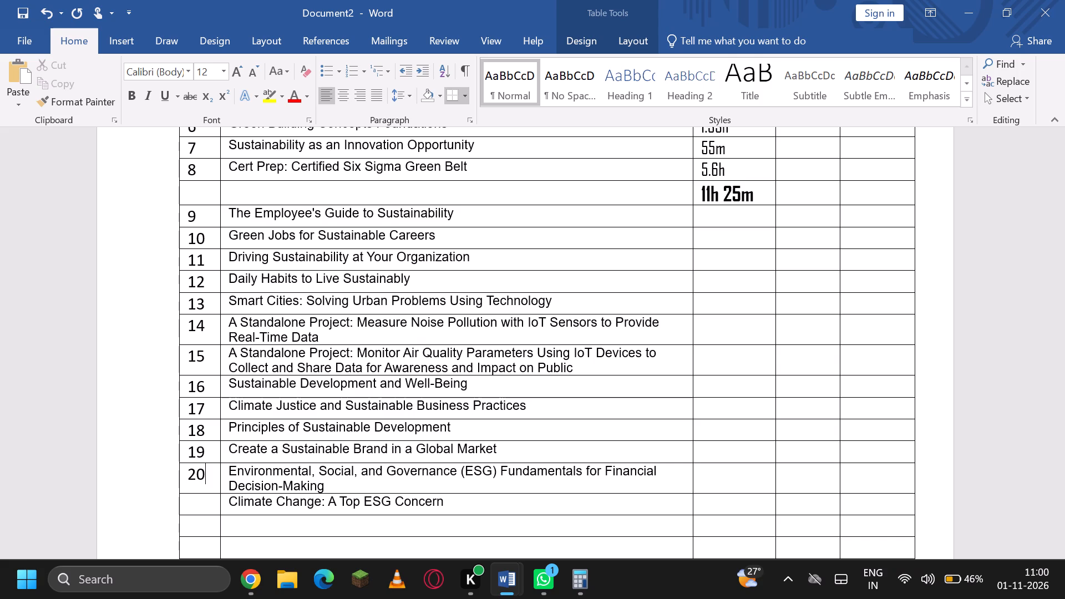
key("Down")
type("21")
Number the certificate table's last row 22, leaving one blank row between it and row 21.
scroll(209, 402, "down", 1)
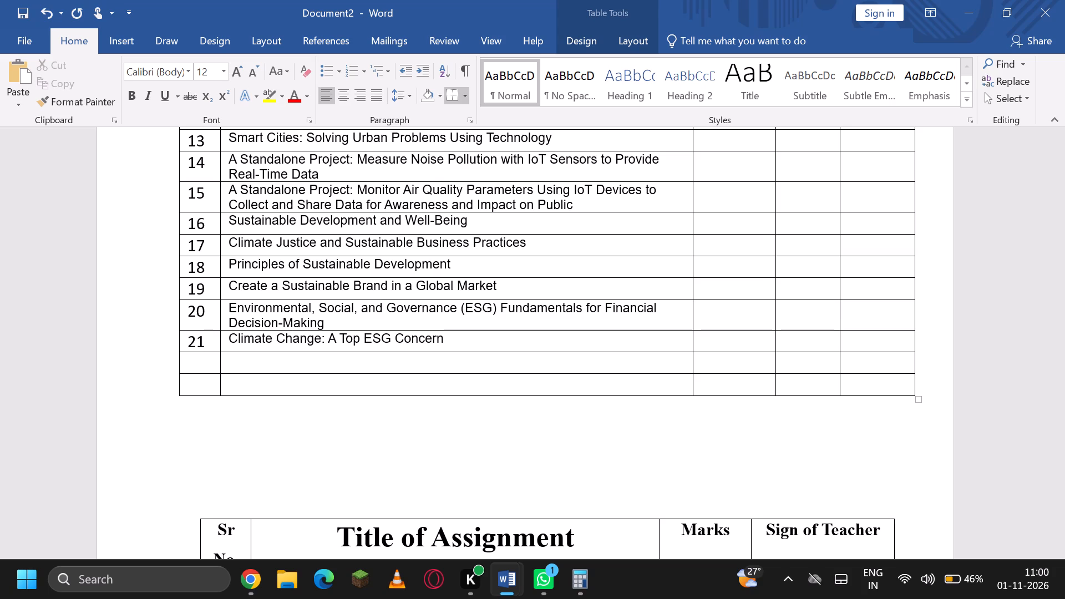
scroll(315, 337, "up", 1)
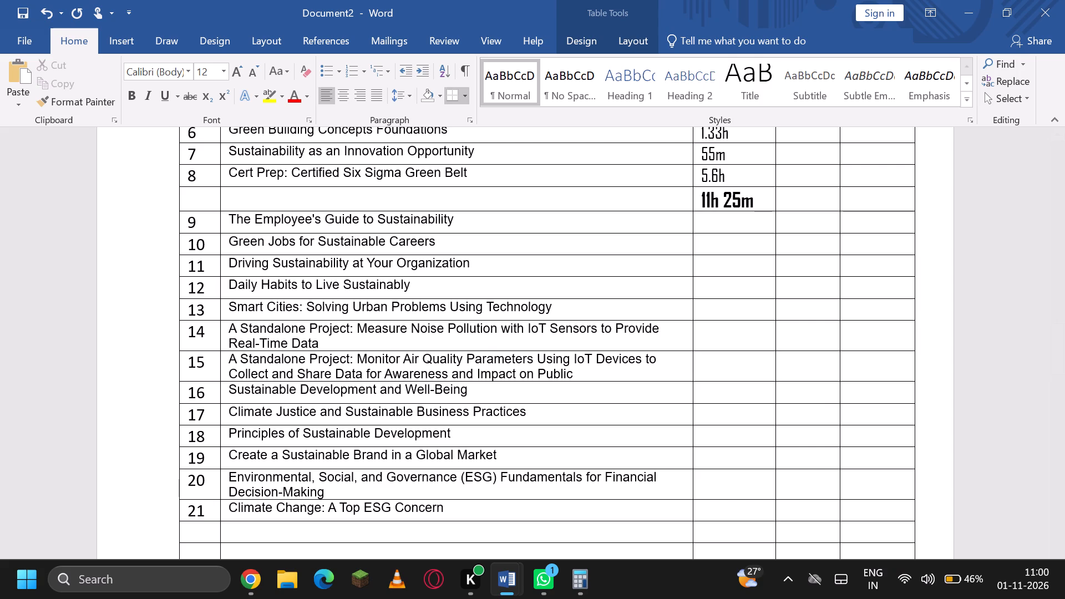
scroll(315, 337, "right", 1)
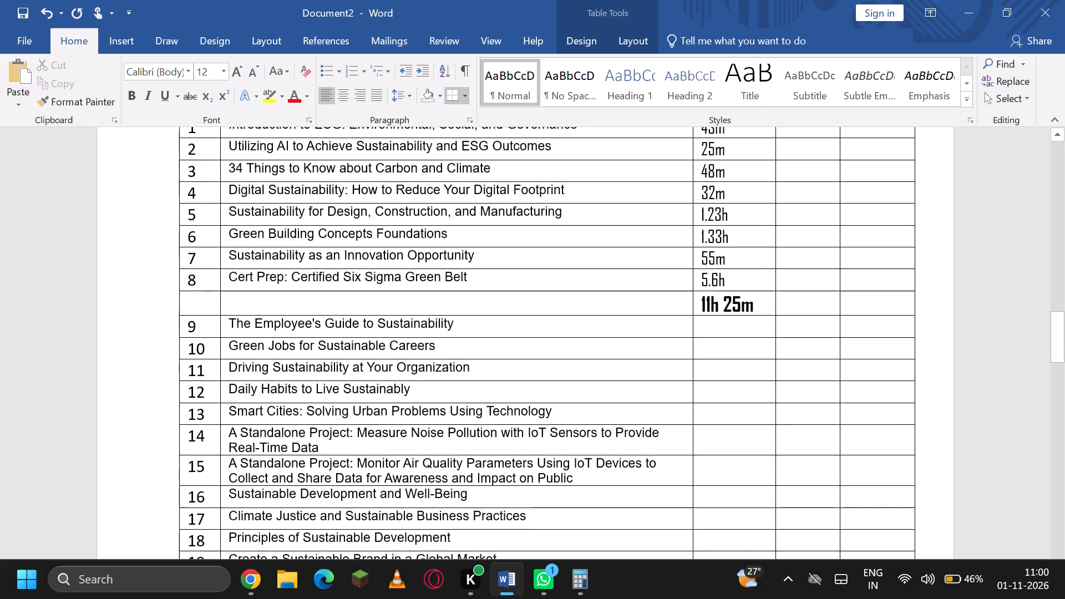
scroll(315, 337, "right", 1)
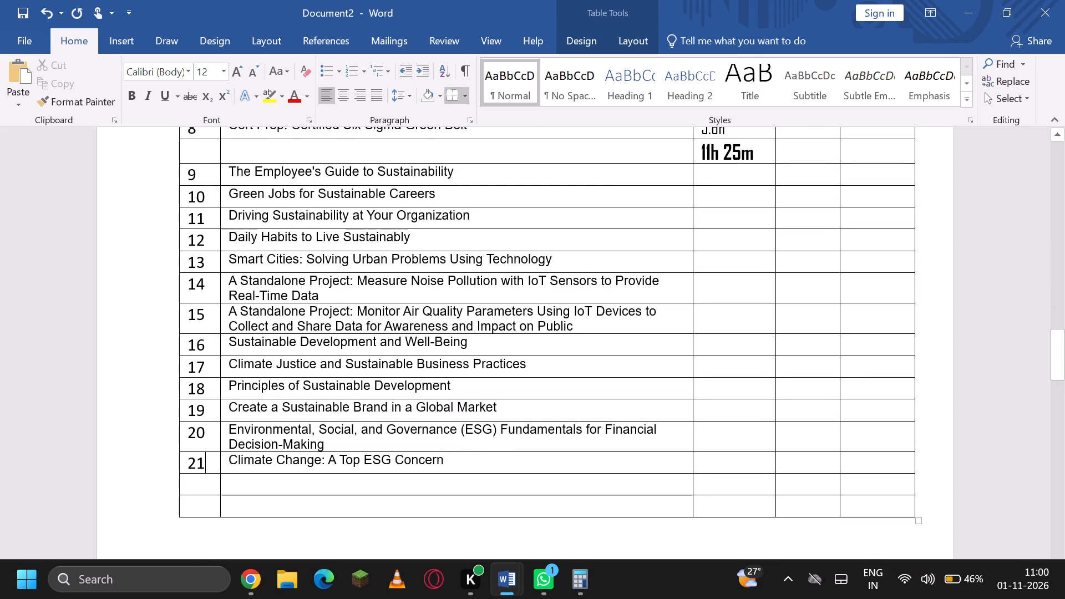
left_click(209, 506)
type("22")
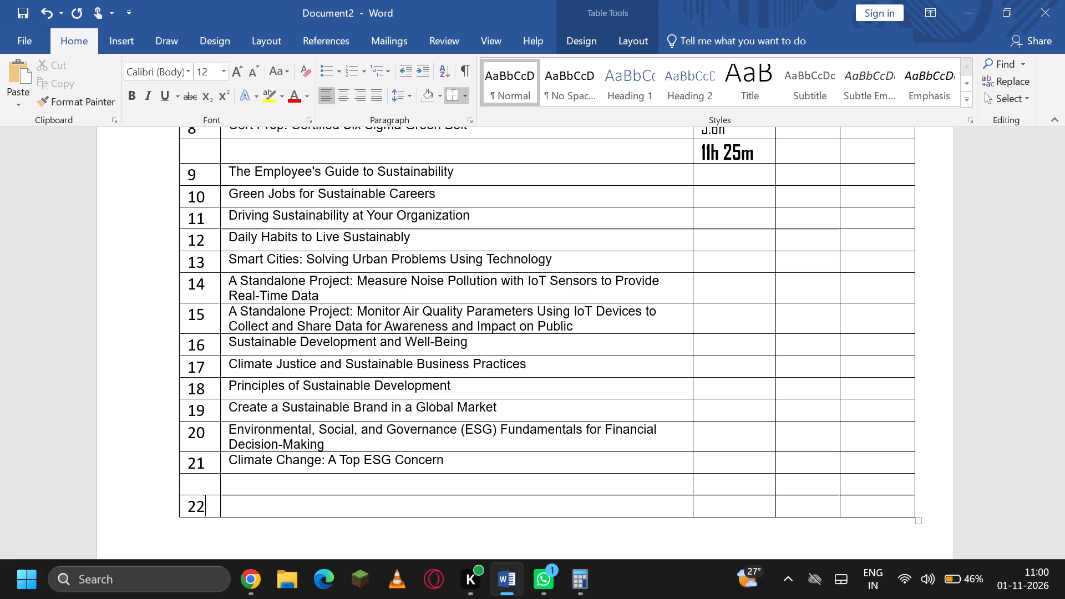
key("Down")
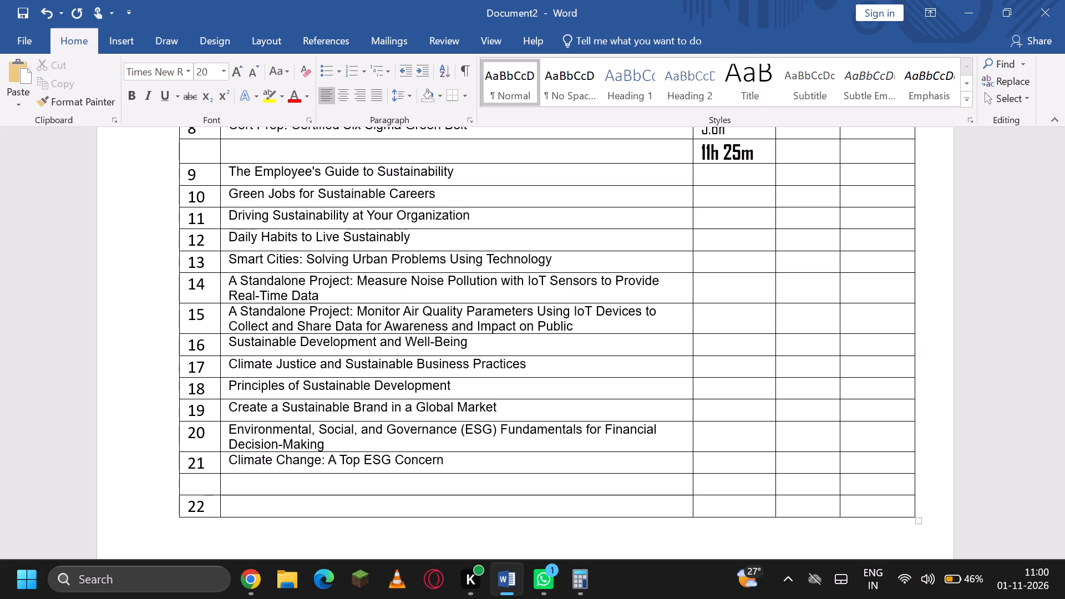
key("Up")
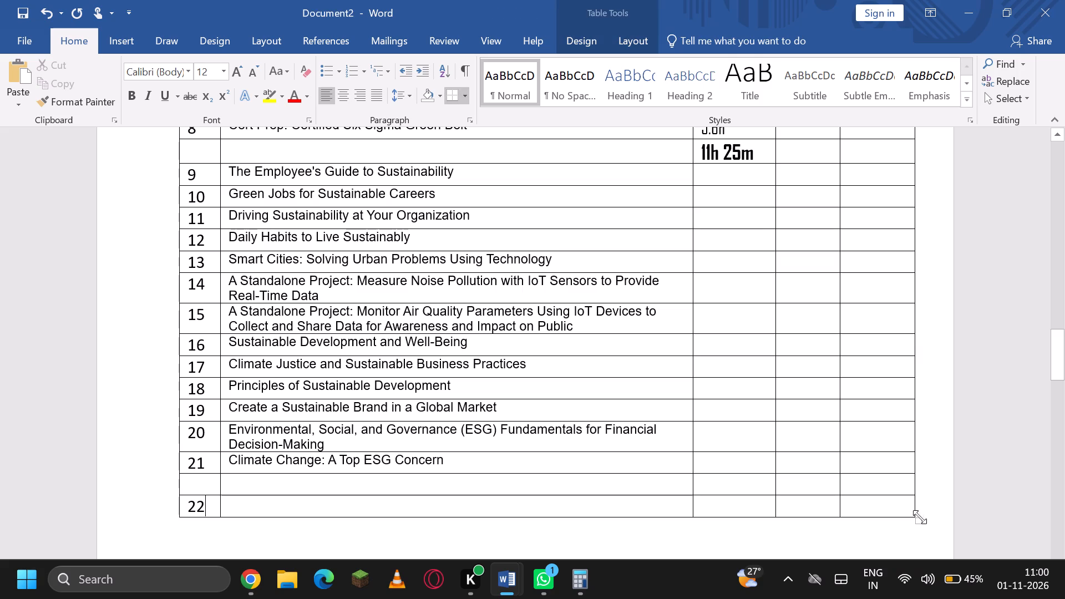
Enlarge the whole certificate table slightly in width and height from its bottom corner.
left_click_drag(918, 522, 930, 534)
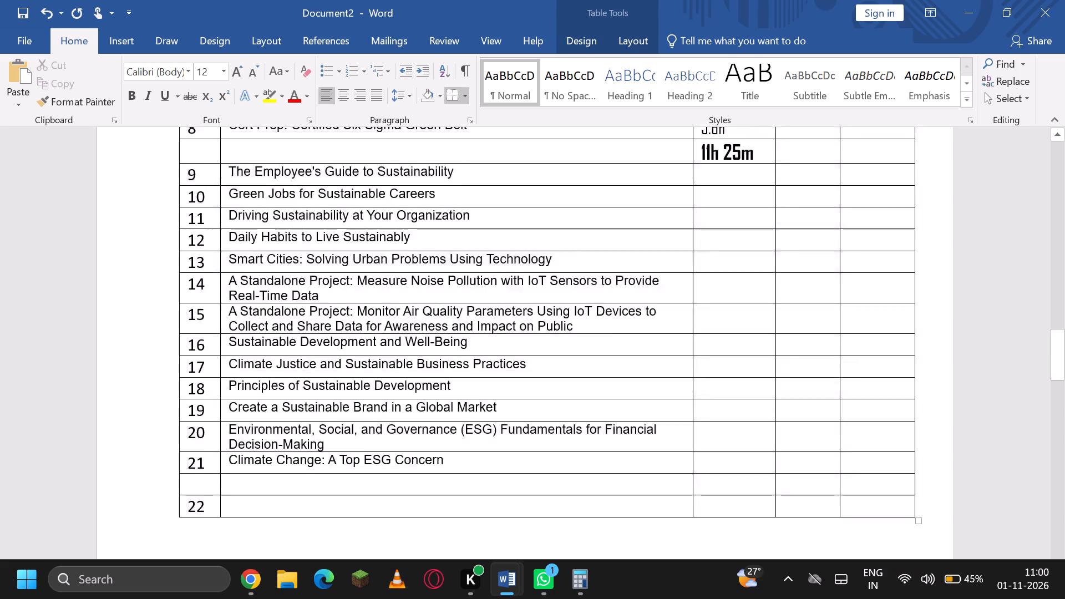
left_click_drag(930, 534, 929, 531)
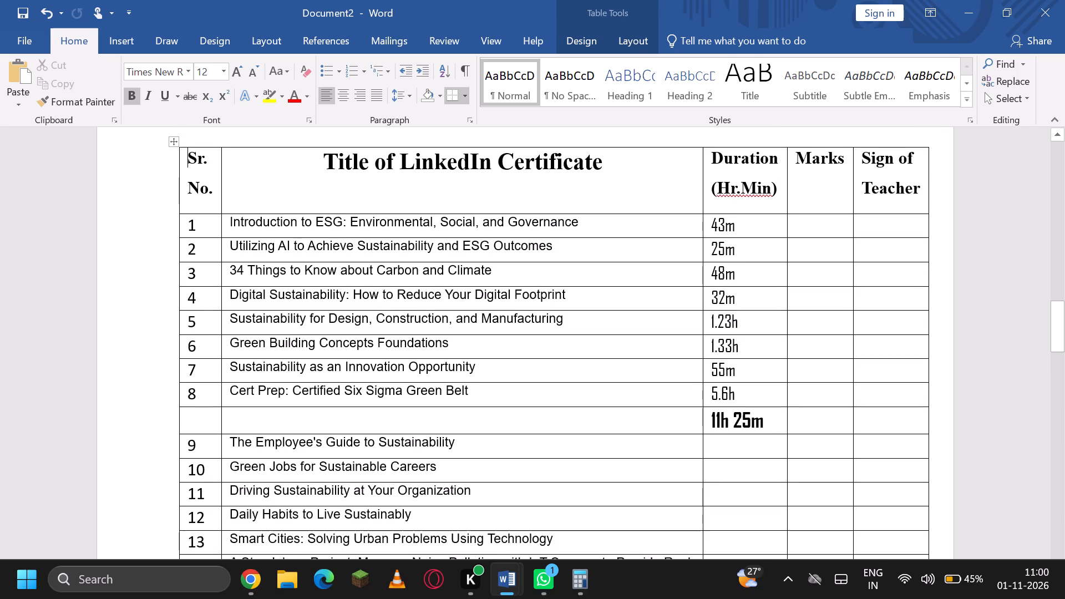
Add four blank rows below row 22 at the end of the certificate table.
scroll(929, 388, "down", 4)
scroll(929, 388, "up", 3)
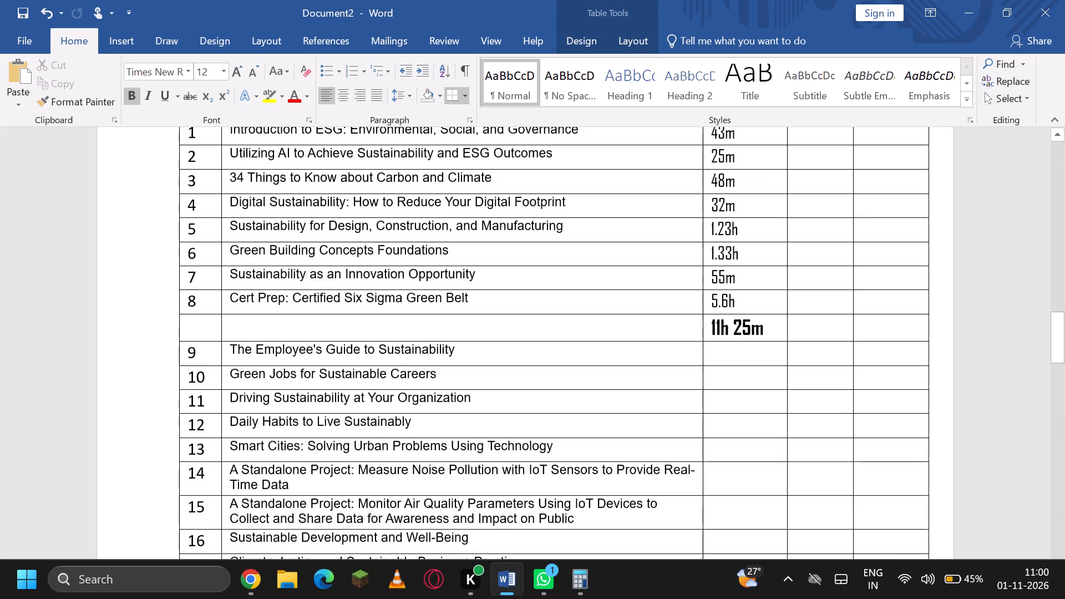
scroll(929, 388, "down", 1)
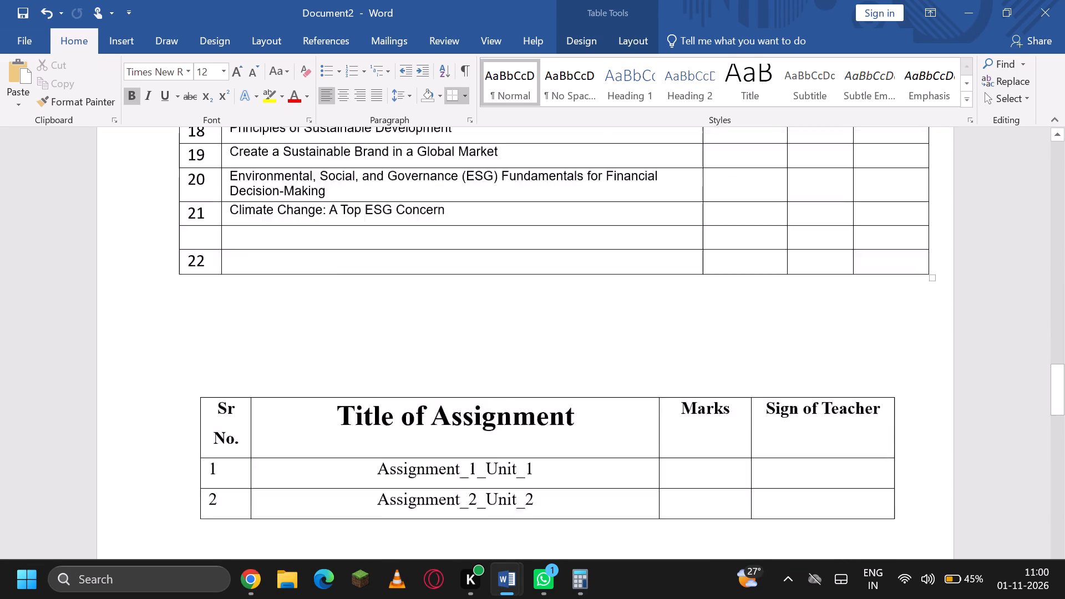
scroll(929, 388, "down", 1)
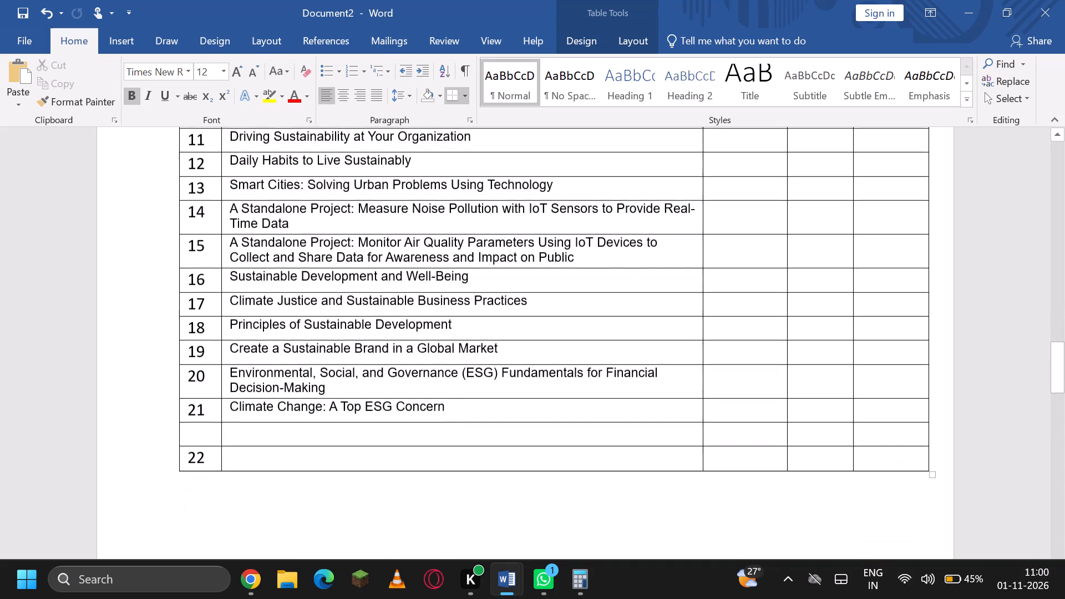
left_click(934, 459)
key("Return")
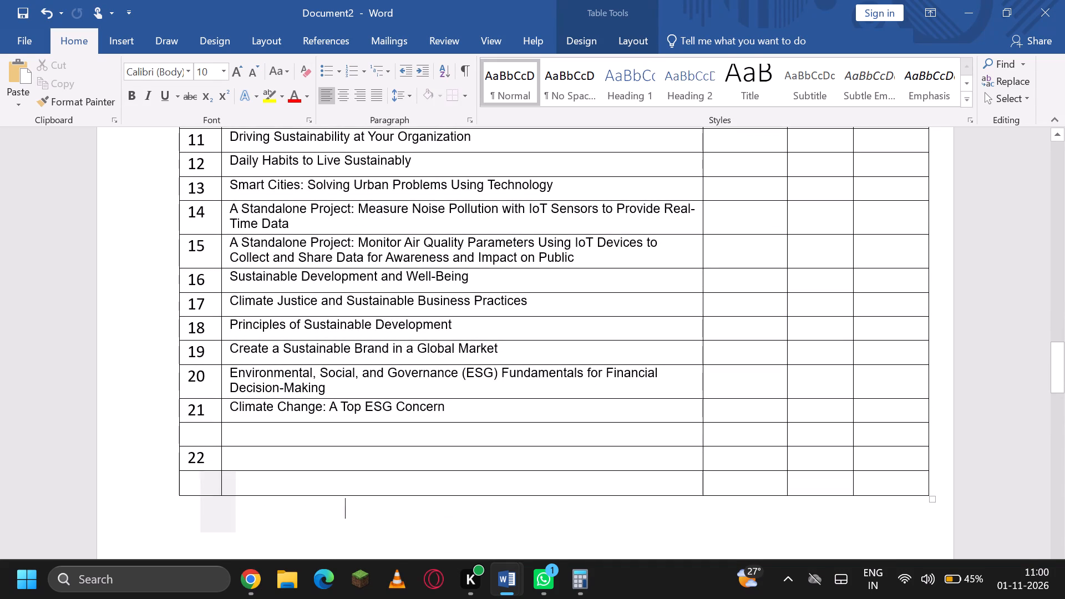
left_click(934, 484)
key("Return")
left_click(932, 509)
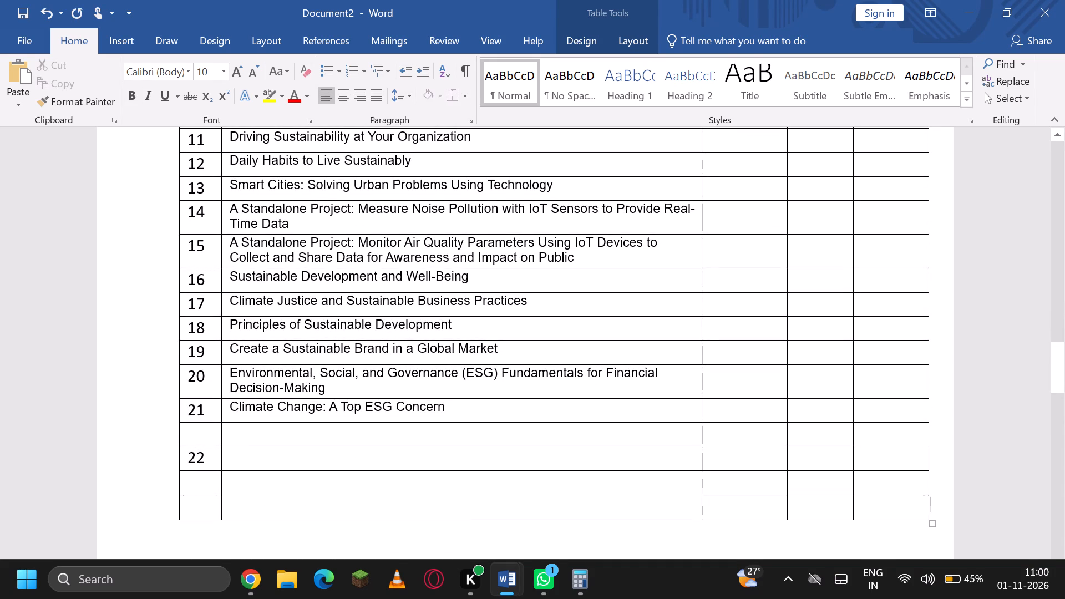
key("Return")
scroll(932, 509, "down", 1)
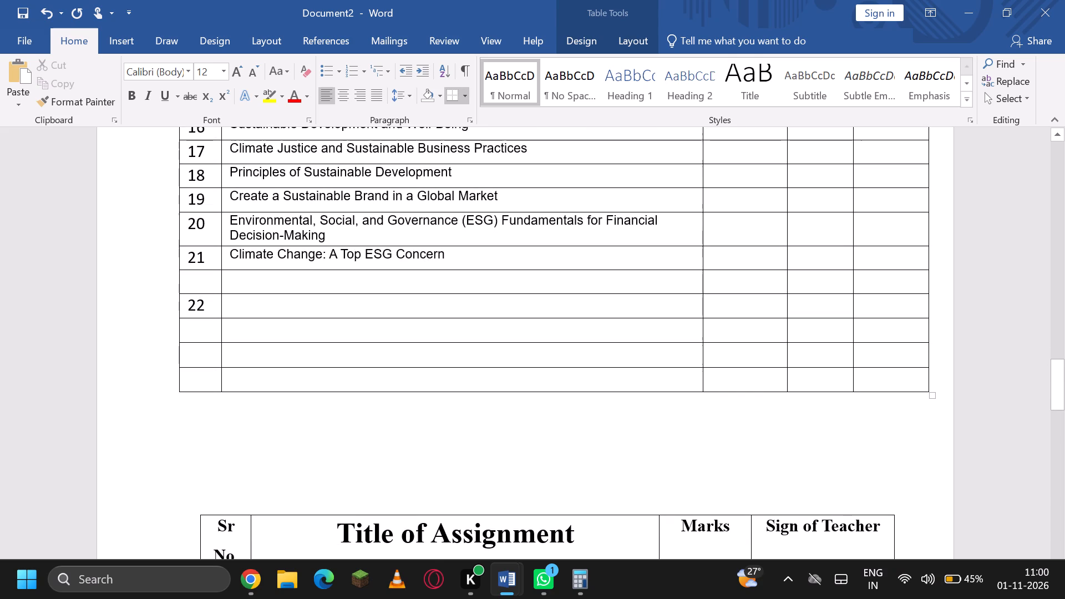
left_click(933, 380)
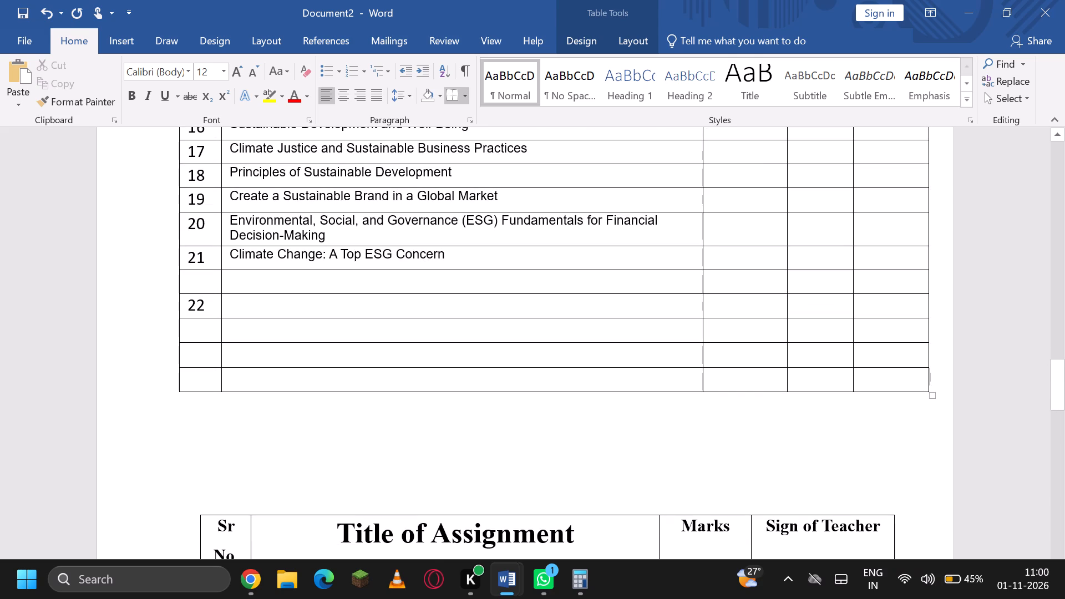
key("Return")
Add two more blank rows at the end of the certificate table.
key("Right")
key("Right")
key("Right")
key("Right")
key("Right")
key("Right")
key("Right")
key("Right")
key("Right")
key("Right")
key("Right")
key("Right")
key("Right")
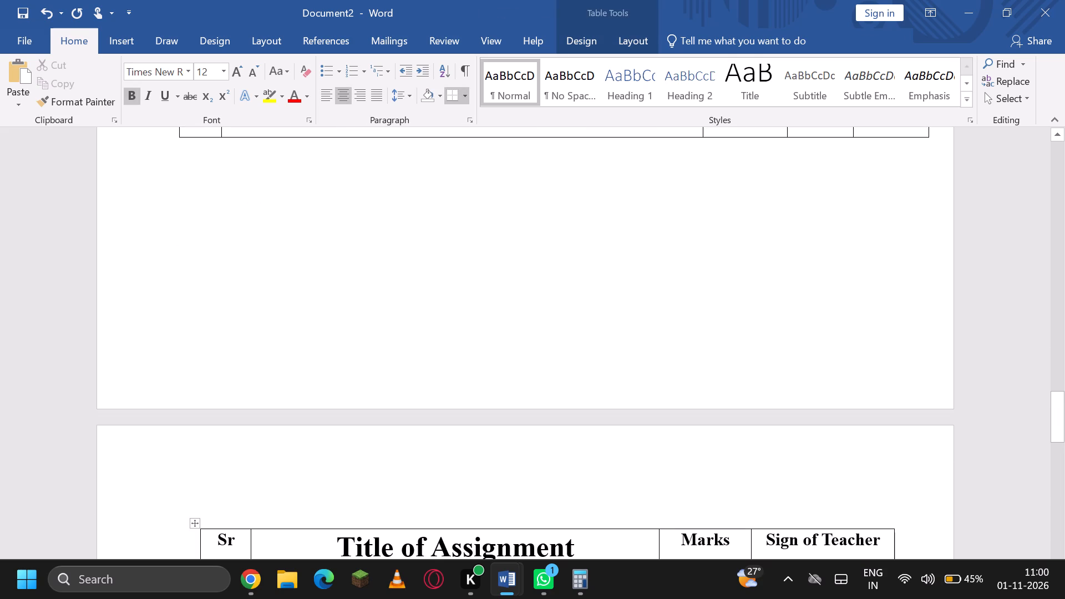
scroll(906, 310, "up", 1)
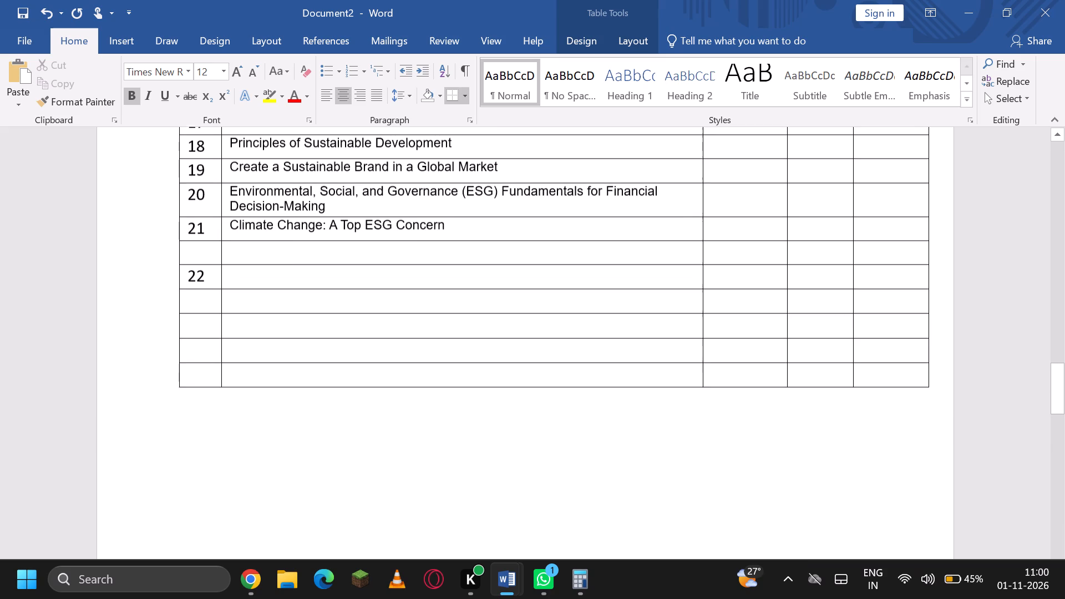
scroll(906, 310, "up", 1)
left_click(932, 384)
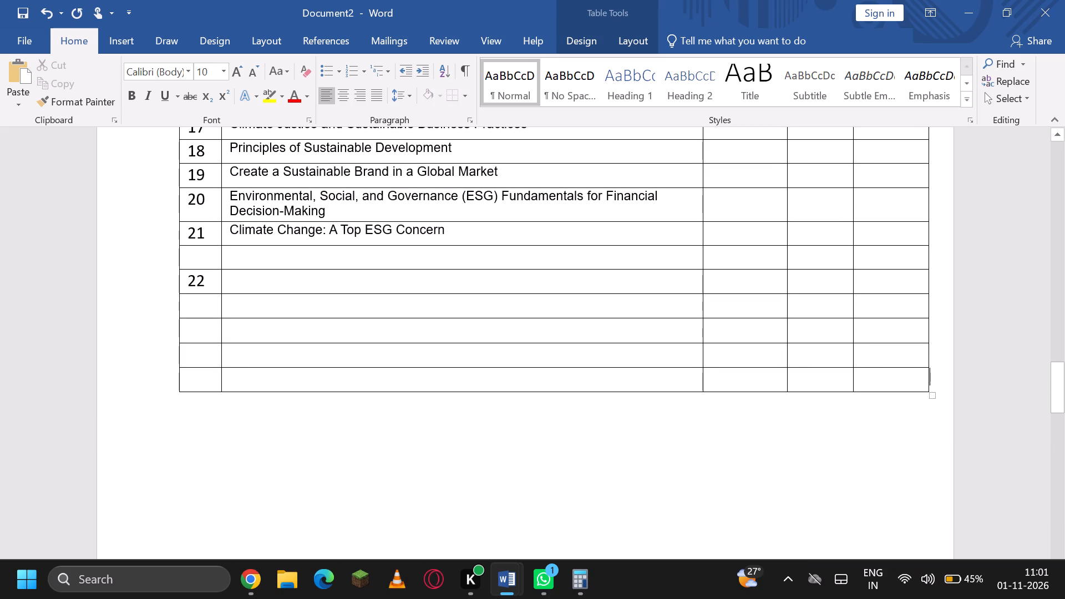
key("Return")
key("Right")
key("Right")
key("Right")
key("Right")
key("Right")
key("Right")
key("Right")
key("Right")
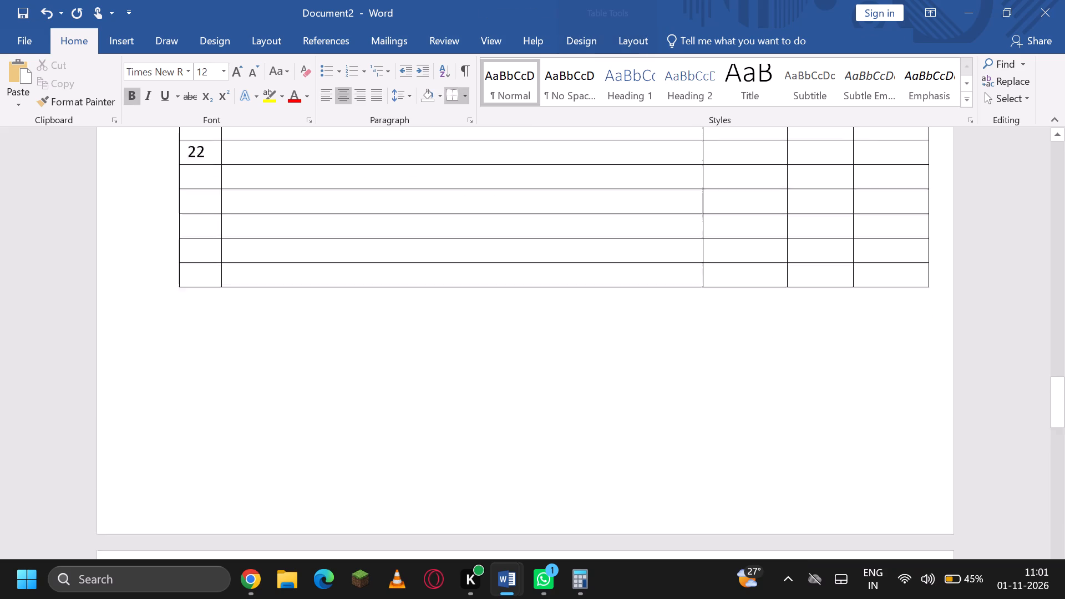
key("Left")
key("Left")
key("Left")
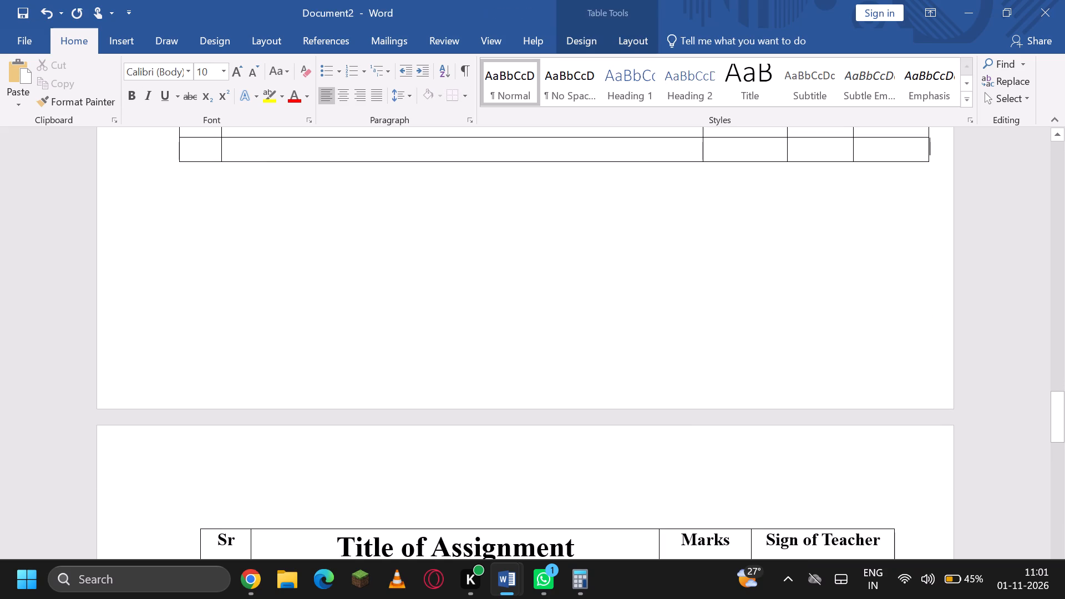
key("Return")
Add two more blank rows at the end of the LinkedIn certificate table.
key("Right")
key("Right")
key("Right")
key("Right")
key("Right")
key("Right")
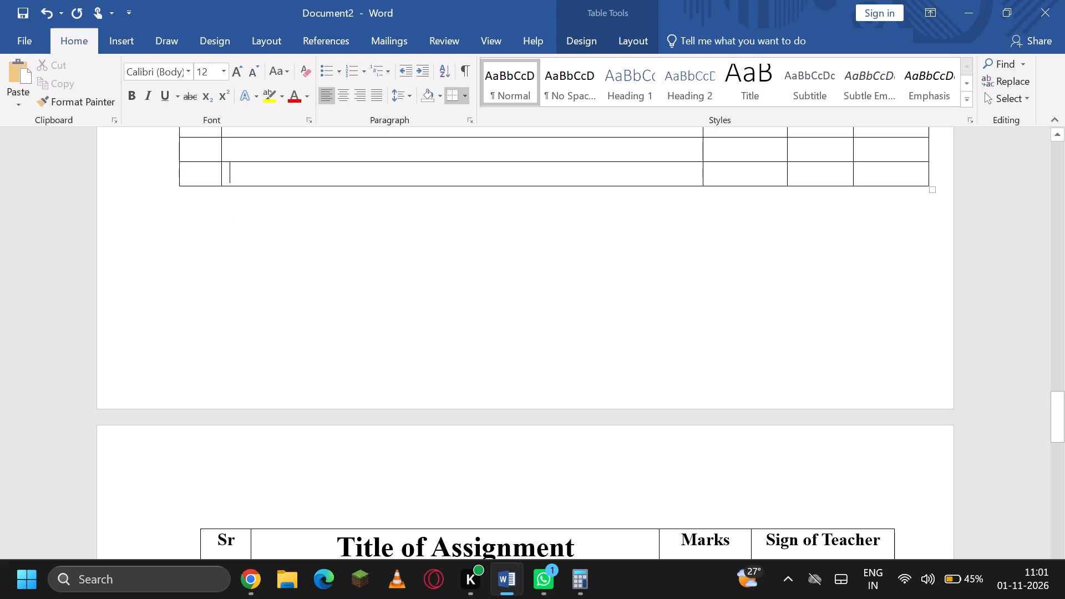
key("Left")
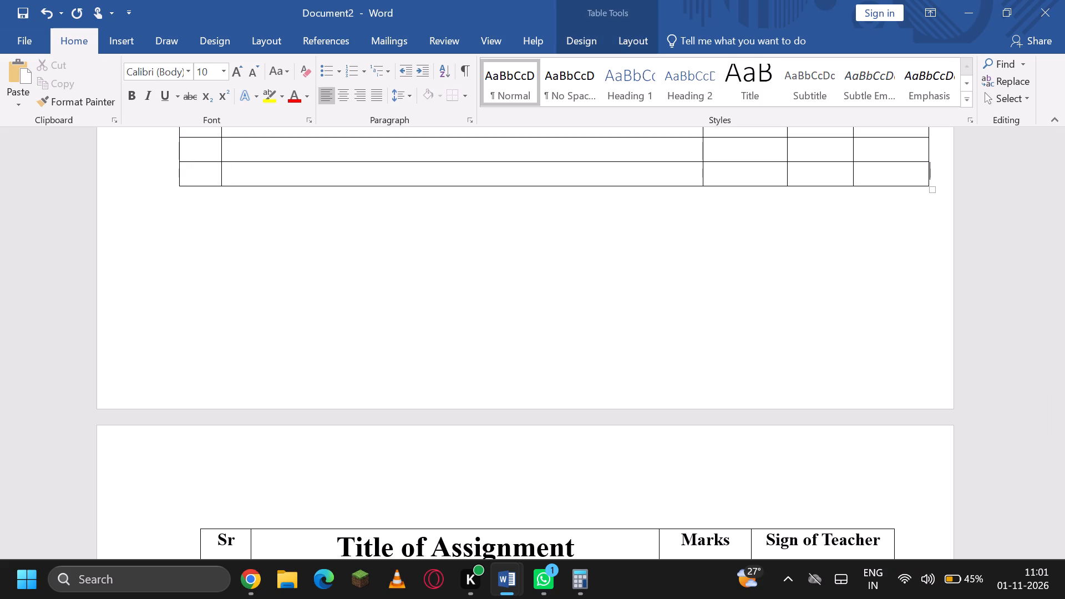
key("Left")
key("Right")
key("Return")
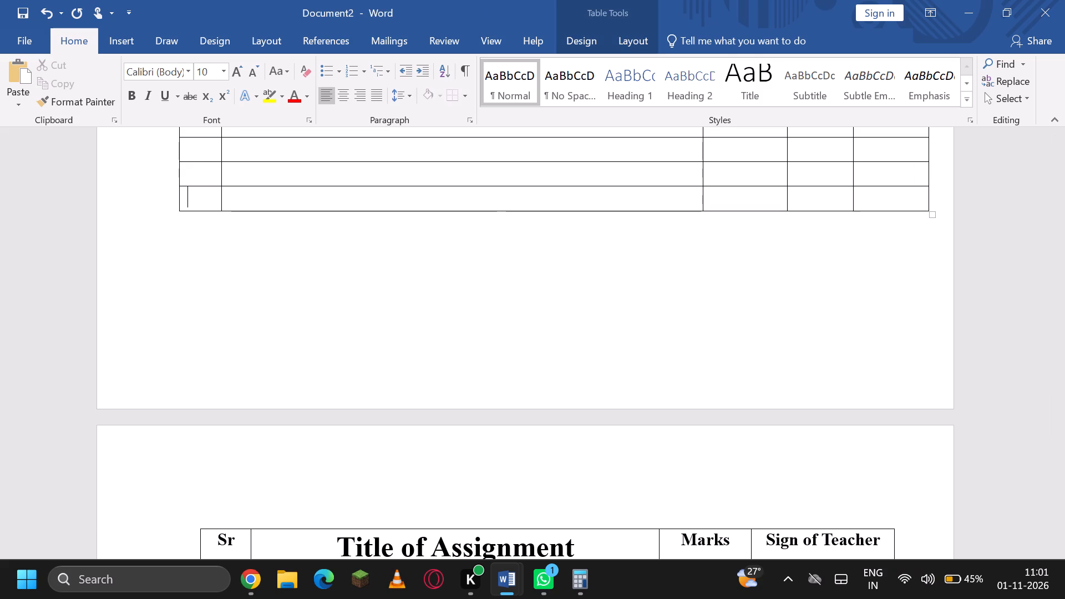
key("Right")
key("Right")
key("Right")
key("Right")
key("Right")
key("Return")
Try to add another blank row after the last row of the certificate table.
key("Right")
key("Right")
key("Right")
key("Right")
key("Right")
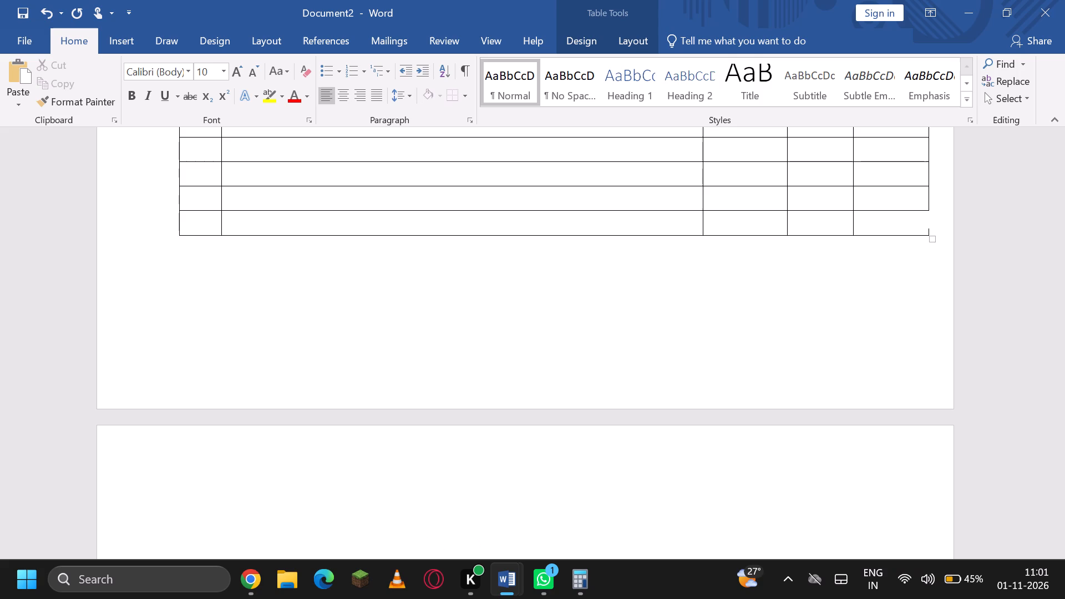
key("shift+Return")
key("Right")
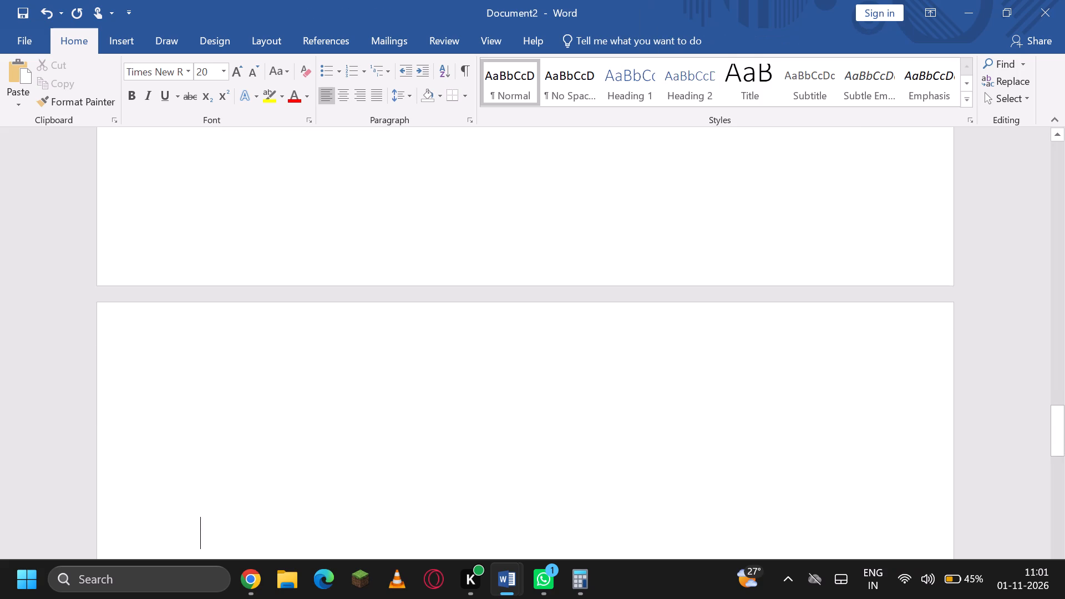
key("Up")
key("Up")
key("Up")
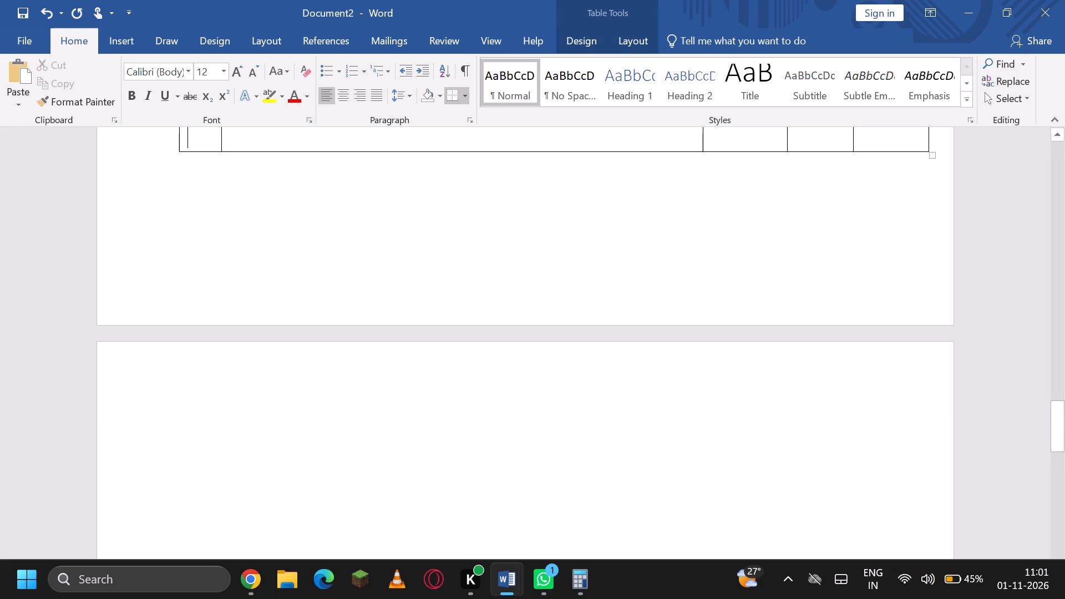
Add four further blank rows at the end of the certificate table, continuing it onto the following page.
scroll(932, 486, "down", 2)
scroll(932, 486, "up", 2)
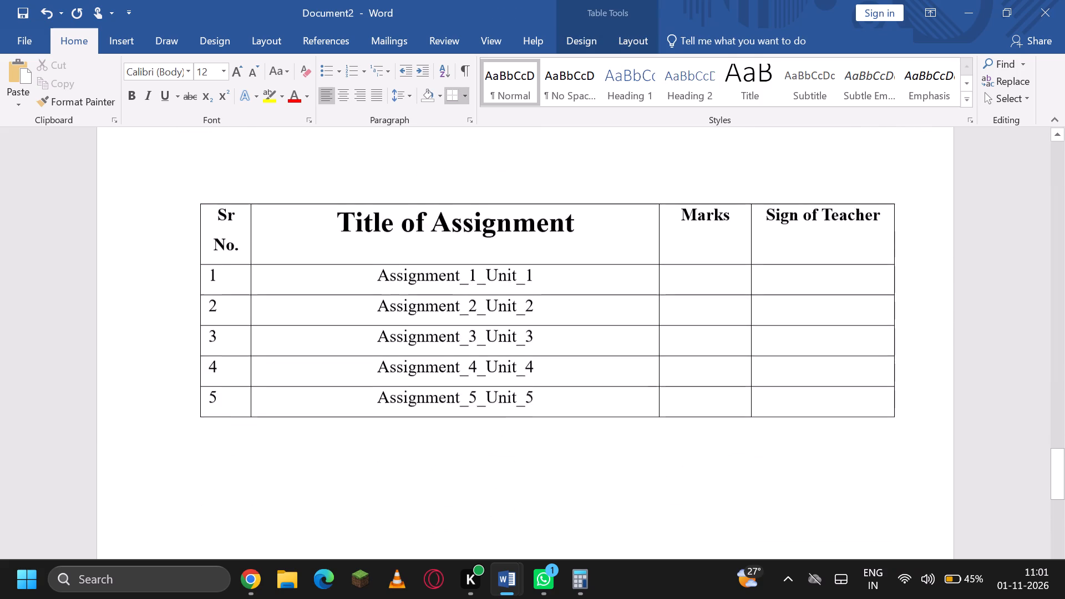
scroll(932, 486, "up", 3)
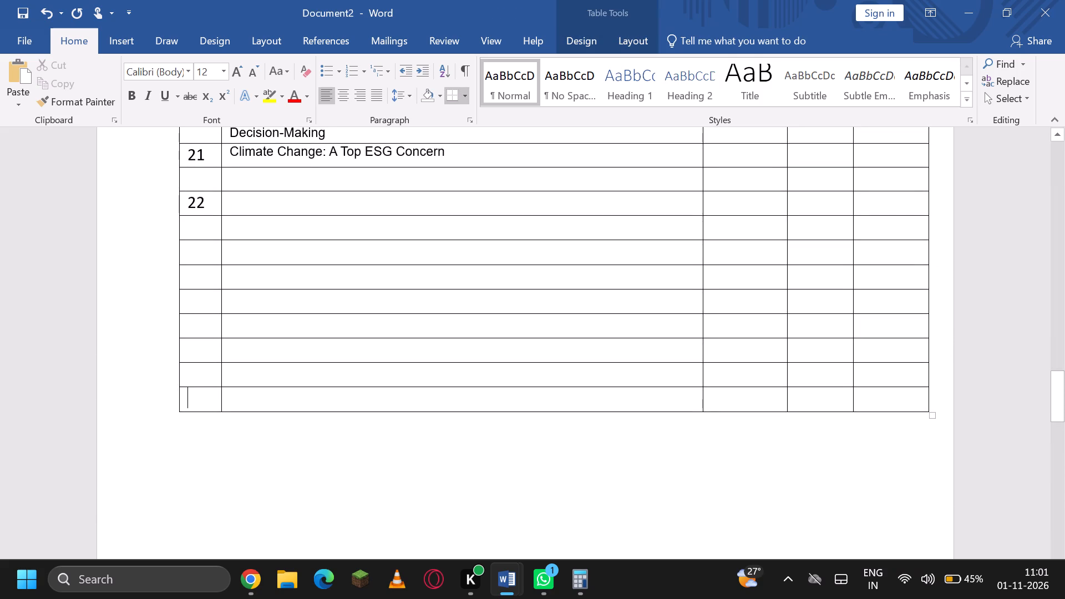
scroll(876, 448, "up", 1)
scroll(876, 448, "down", 1)
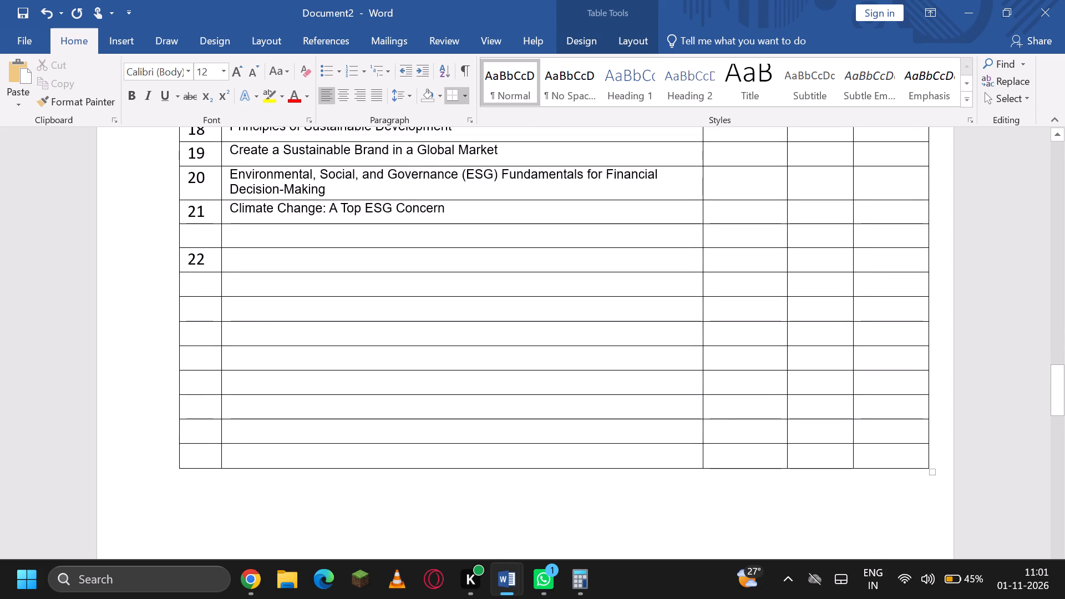
left_click(930, 457)
key("Return")
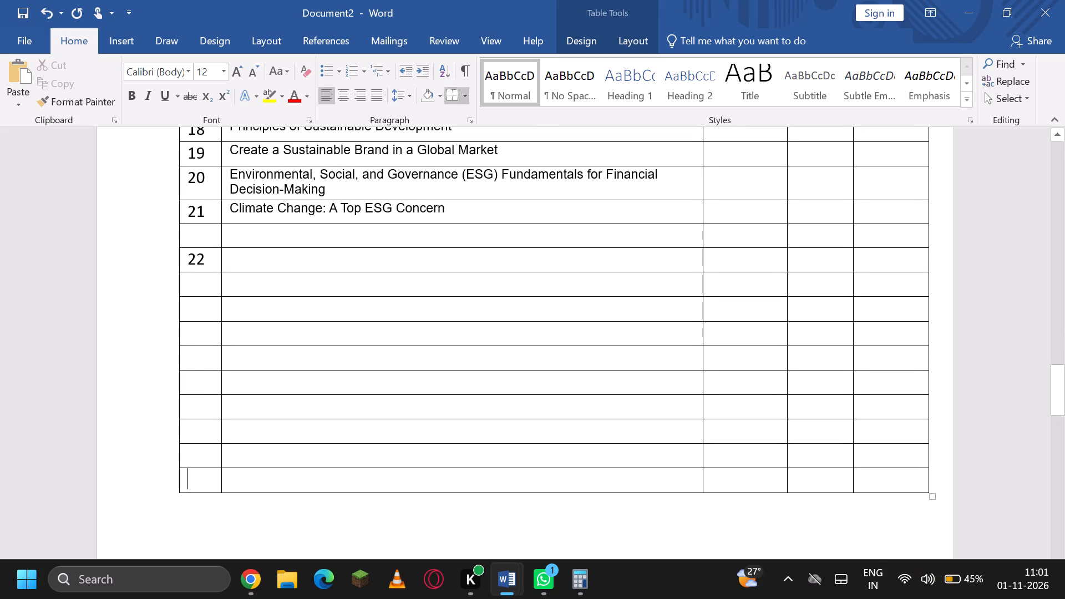
left_click(932, 471)
key("Return")
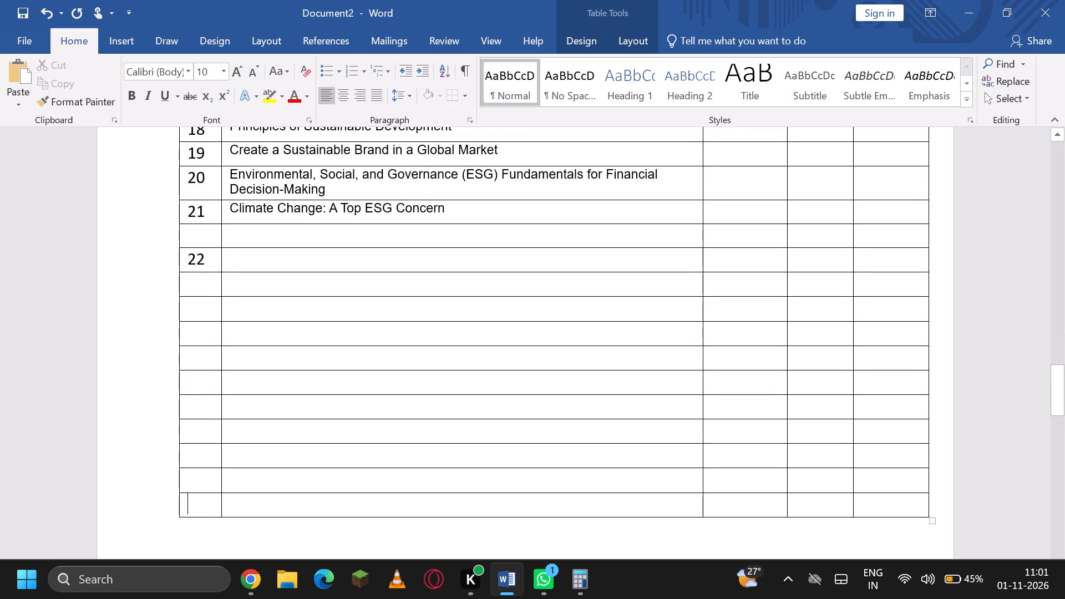
left_click(933, 501)
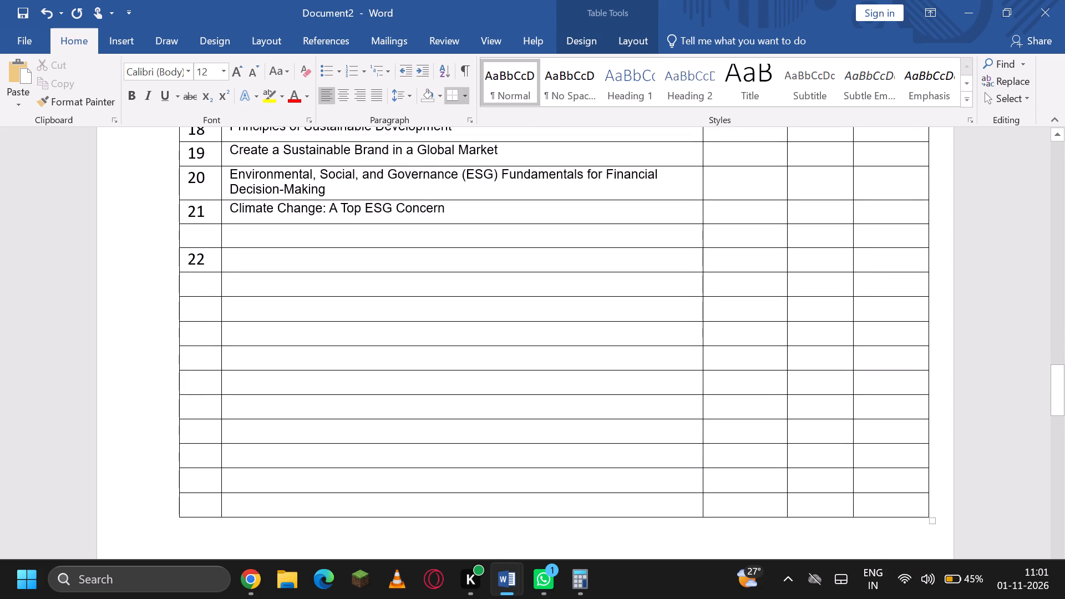
key("Return")
scroll(933, 501, "down", 1)
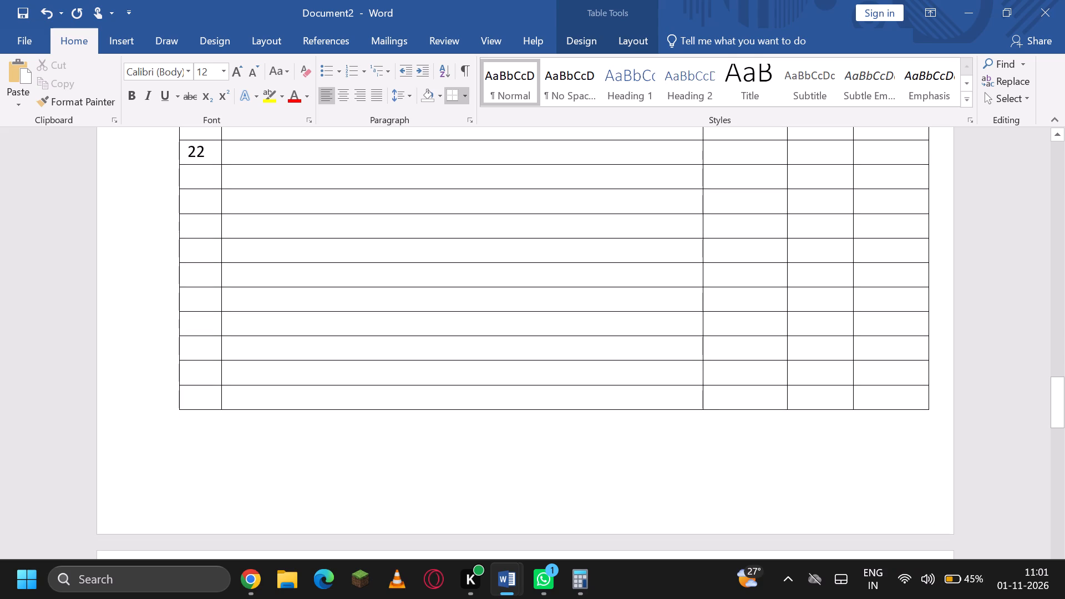
left_click(931, 399)
key("Return")
Number the blank rows below row 22 consecutively from 23 to 32 in the Sr. No. column.
scroll(931, 399, "down", 1)
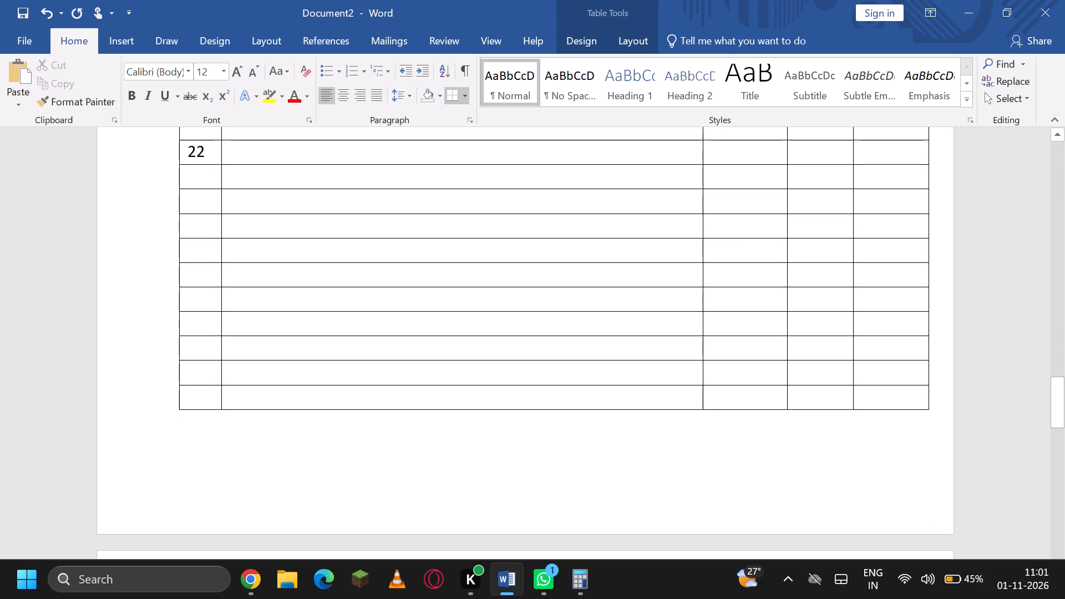
scroll(931, 399, "down", 2)
scroll(928, 380, "up", 1)
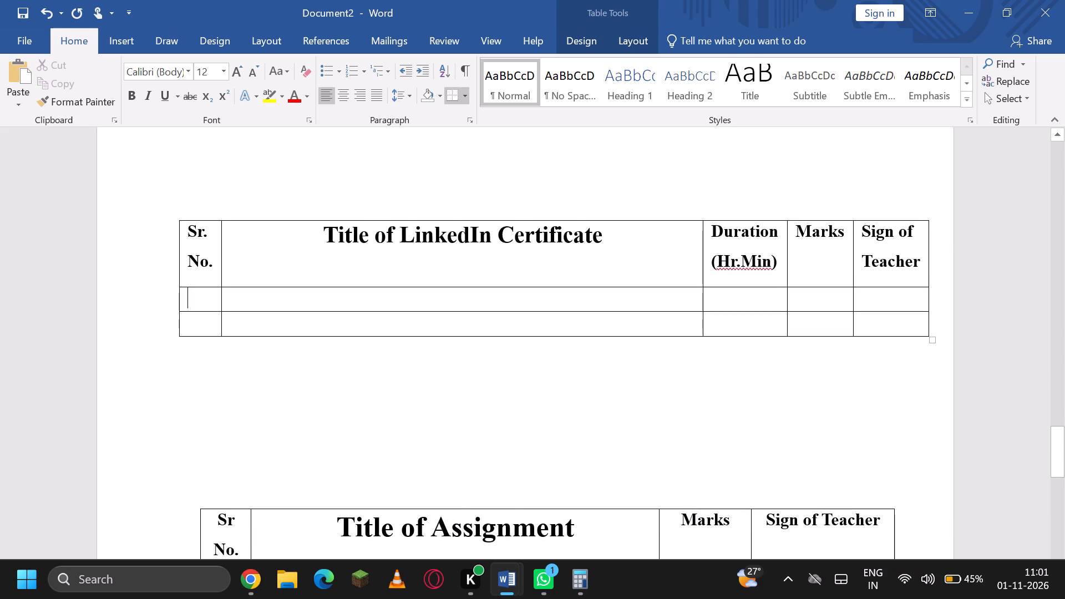
scroll(928, 380, "up", 1)
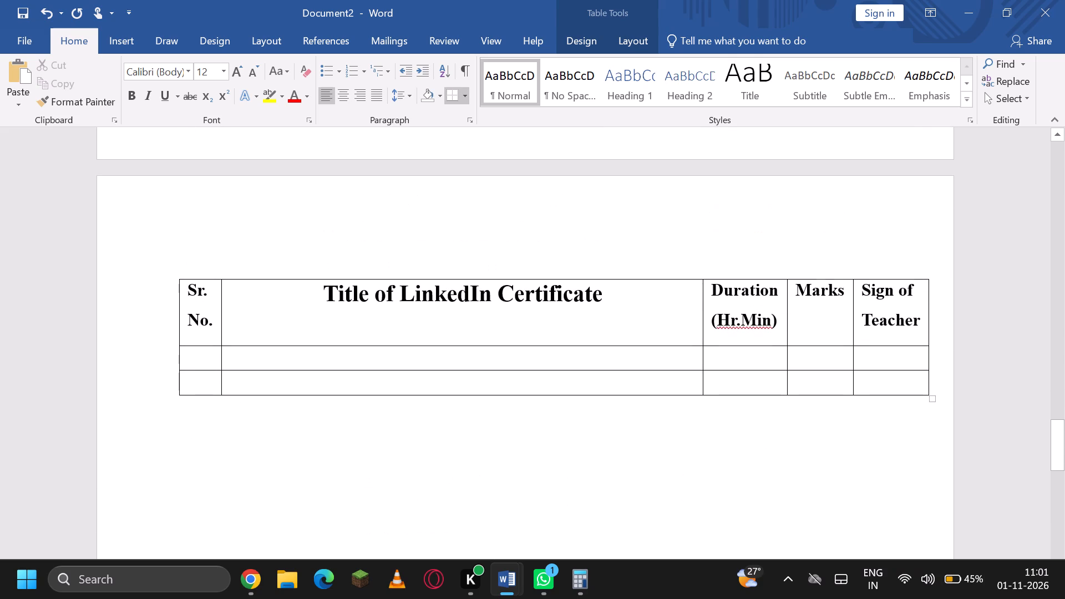
scroll(833, 227, "up", 2)
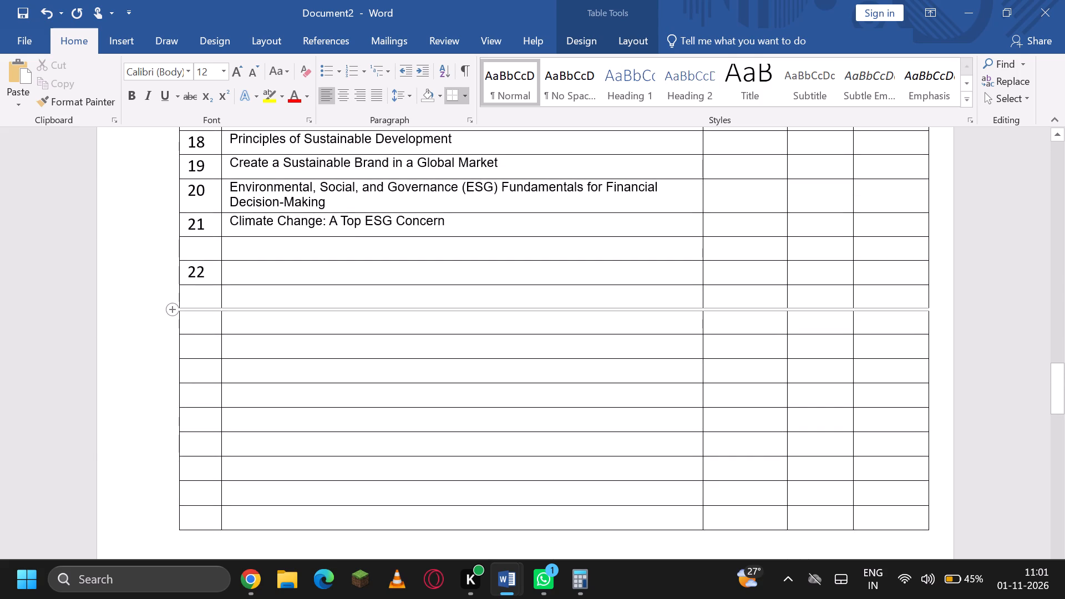
left_click(212, 298)
type("23")
key("Down")
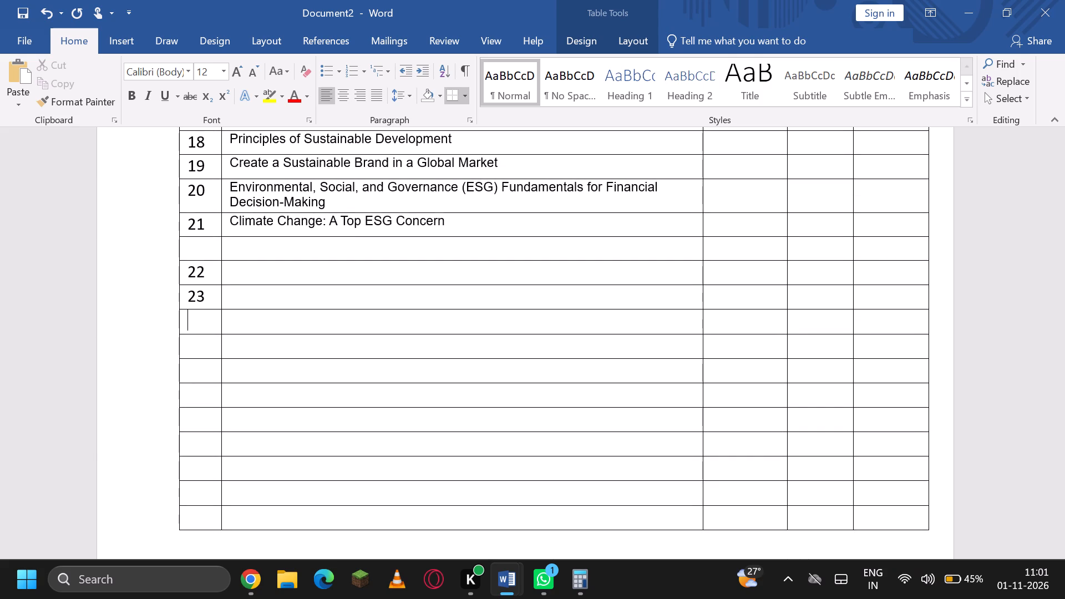
type("24")
key("Down")
type("25")
key("Down")
type("26")
key("Down")
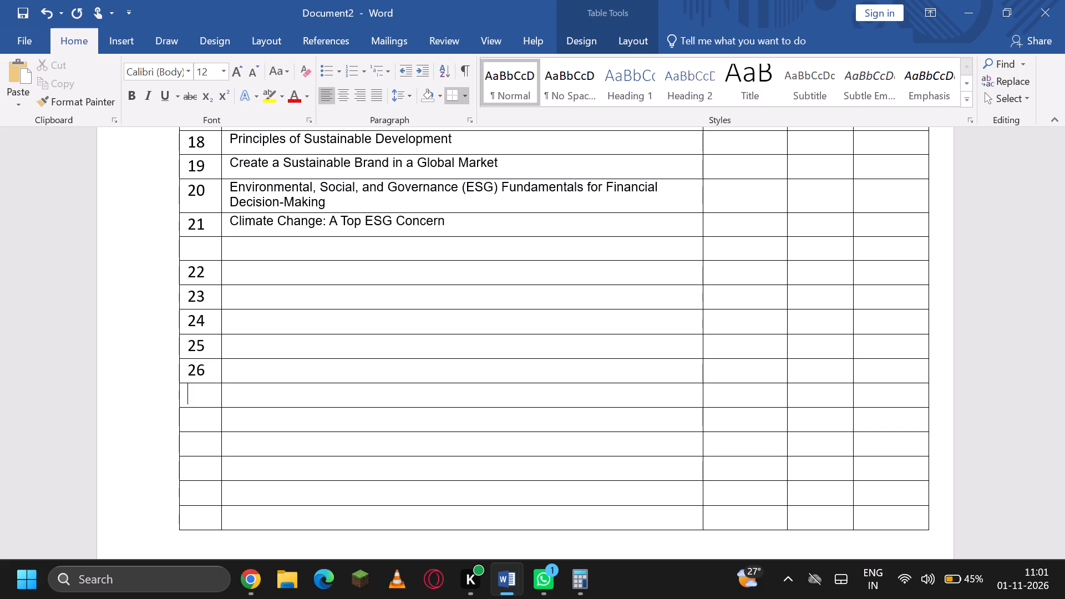
type("27")
key("Down")
type("28")
key("Down")
key("2")
key("9")
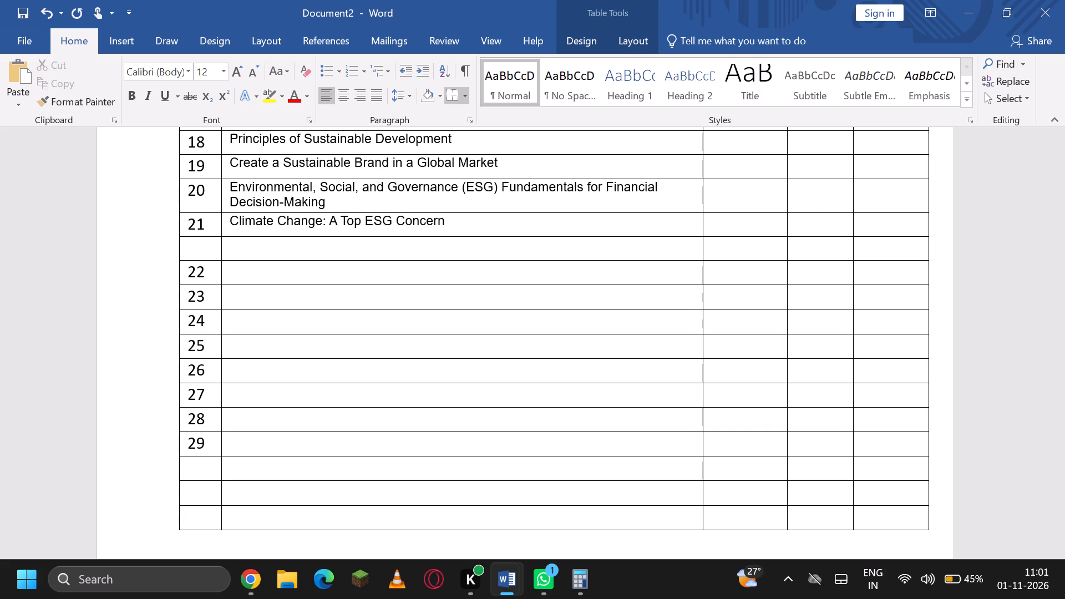
key("Down")
type("30")
key("Down")
type("31")
key("Down")
type("32")
Insert a blank row between the 11h 25m total row and certificate row 9.
scroll(402, 307, "up", 1)
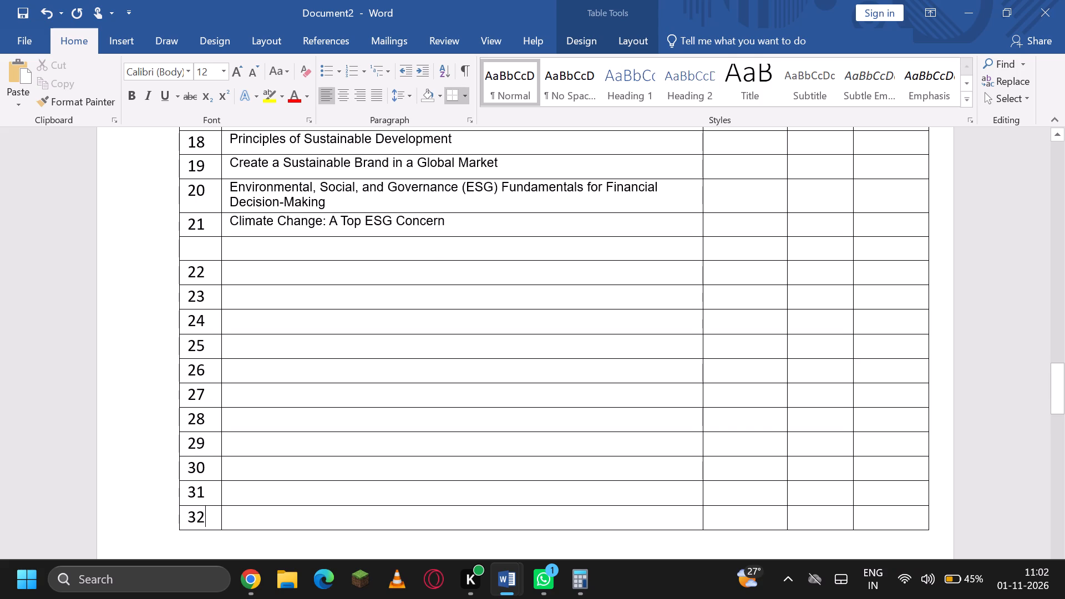
scroll(402, 307, "up", 1)
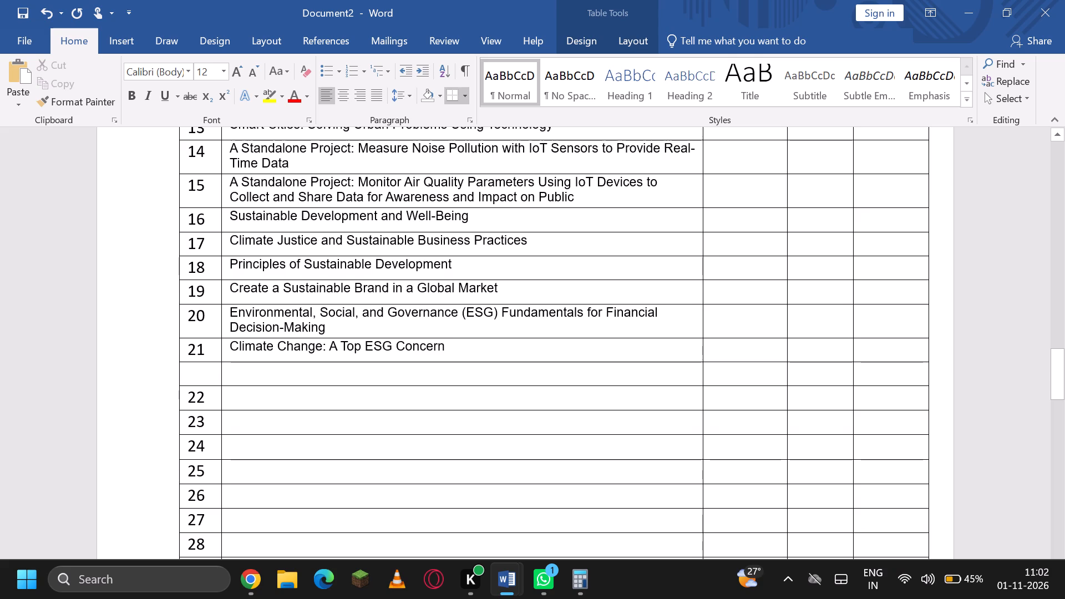
scroll(508, 240, "up", 1)
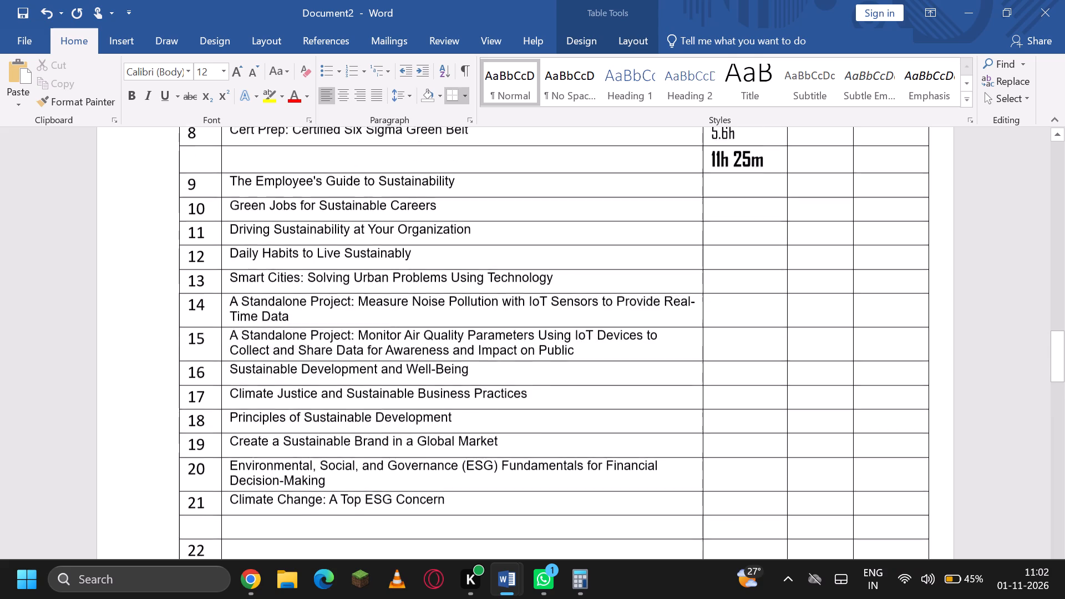
scroll(508, 240, "up", 1)
left_click(726, 241)
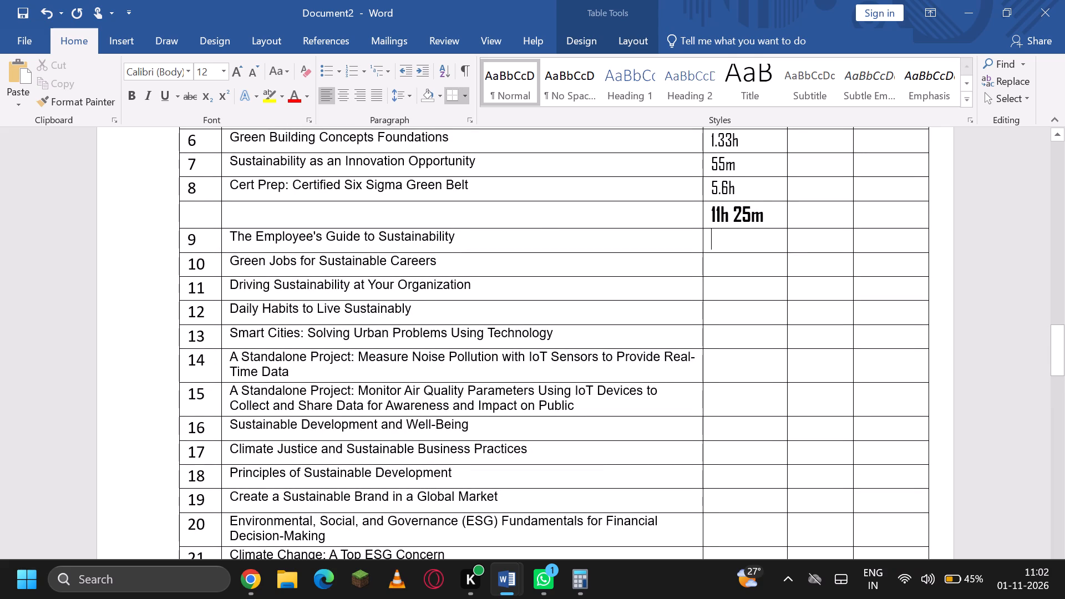
left_click(935, 216)
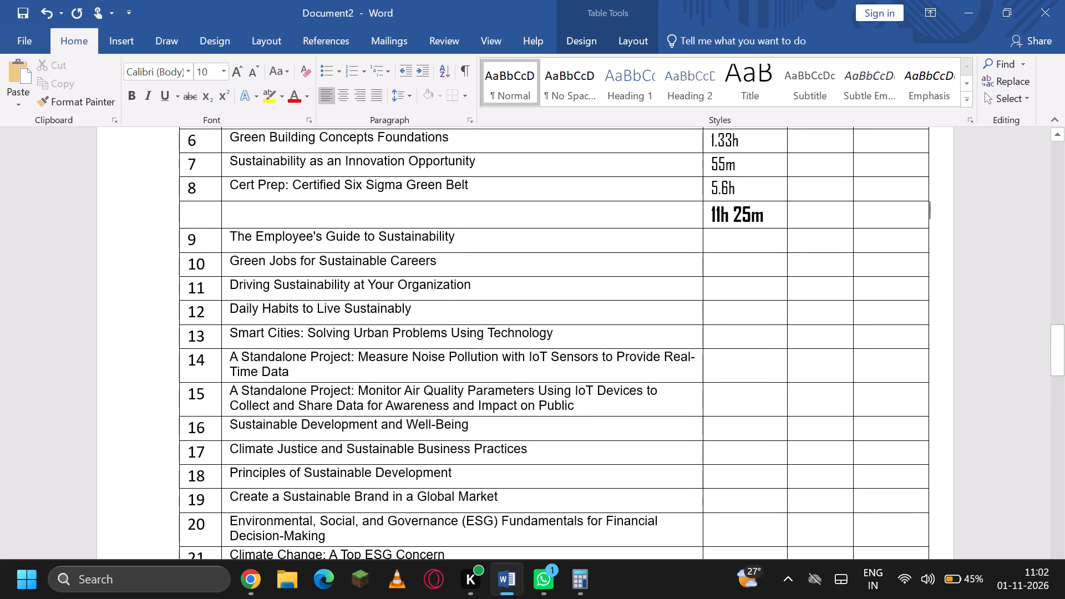
key("Return")
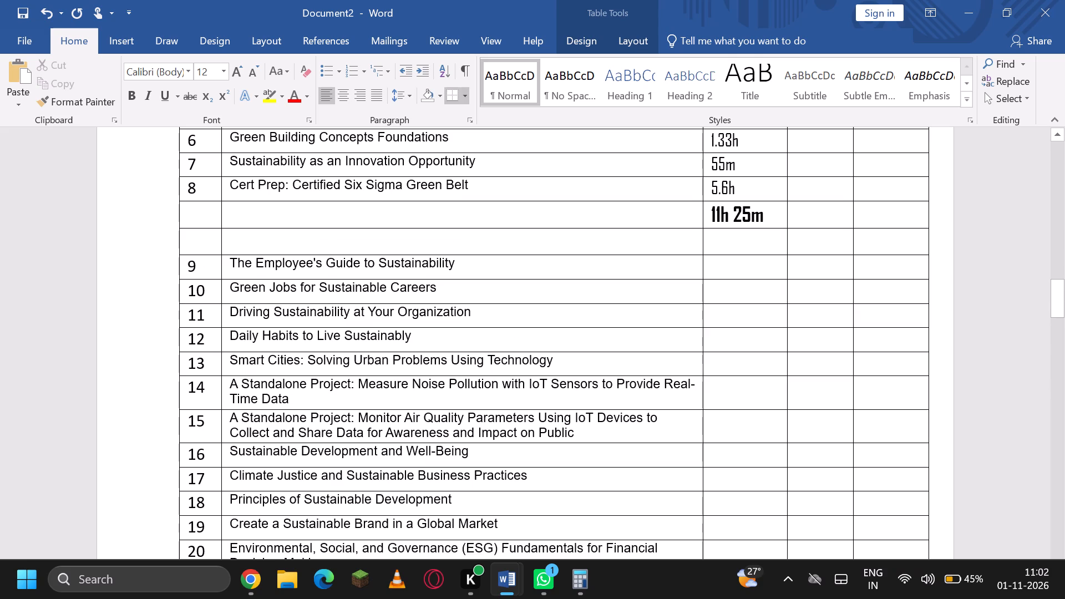
Enter the durations for certificate rows 9 to 12 as 50m, 54m, 53m and 28m.
left_click(738, 274)
type("50")
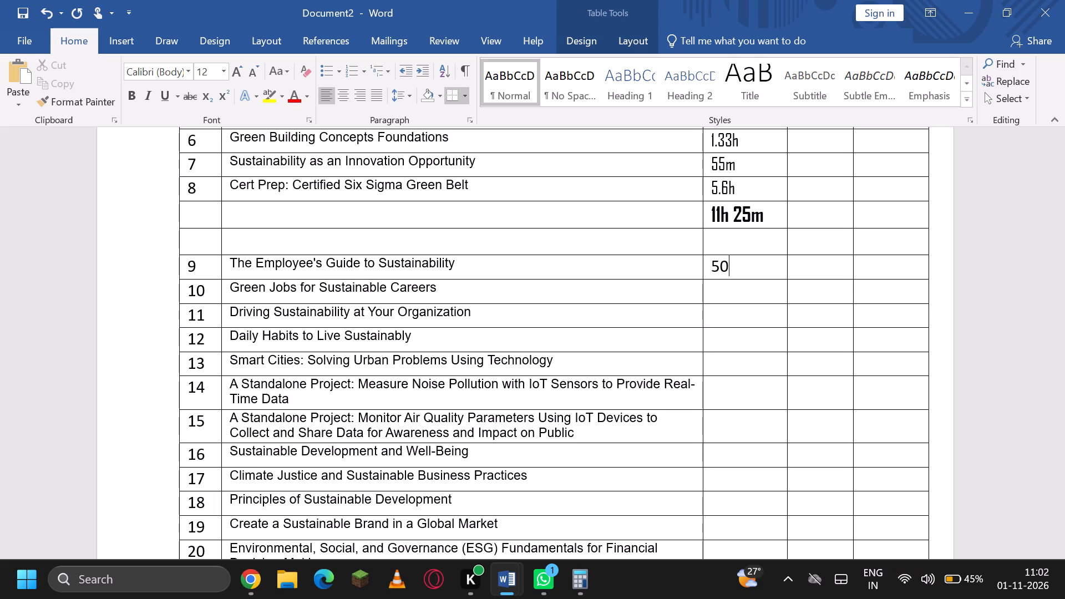
key("m")
key("Down")
type("54")
key("m")
key("Down")
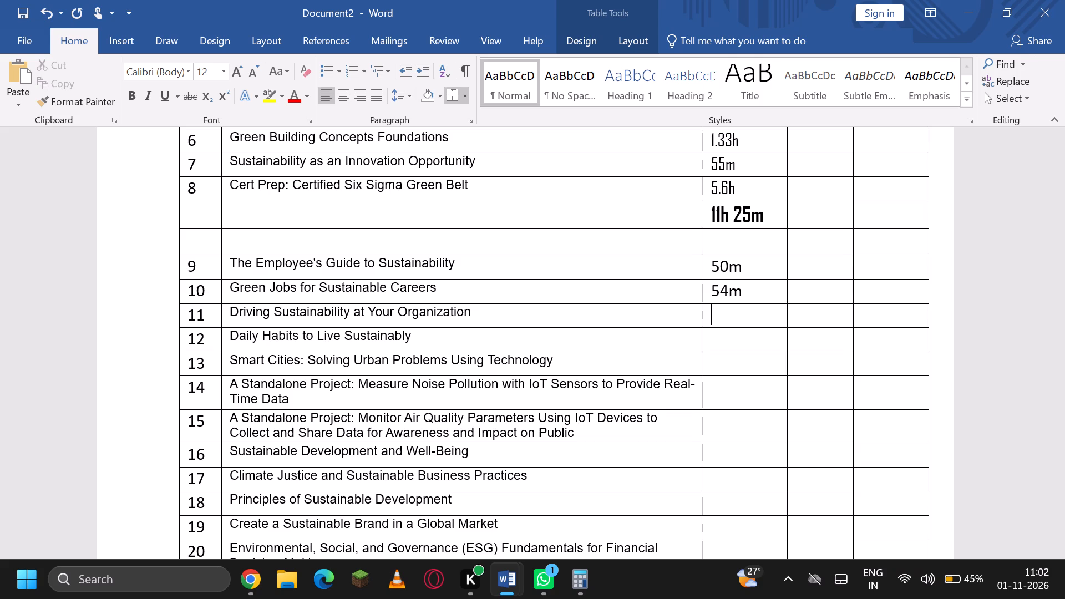
type("53")
key("m")
key("Down")
type("28")
key("m")
key("Down")
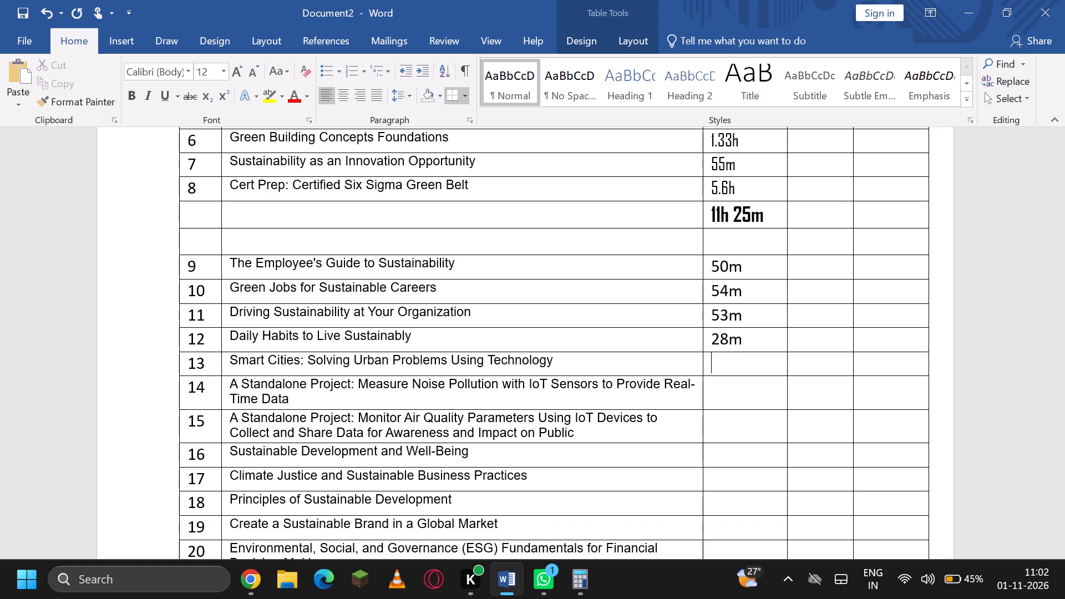
Enter the durations for certificate rows 13 to 17 as 14m, 13m, 14m, 37m and 29m.
type("14")
key("m")
key("Down")
type("13m")
key("Down")
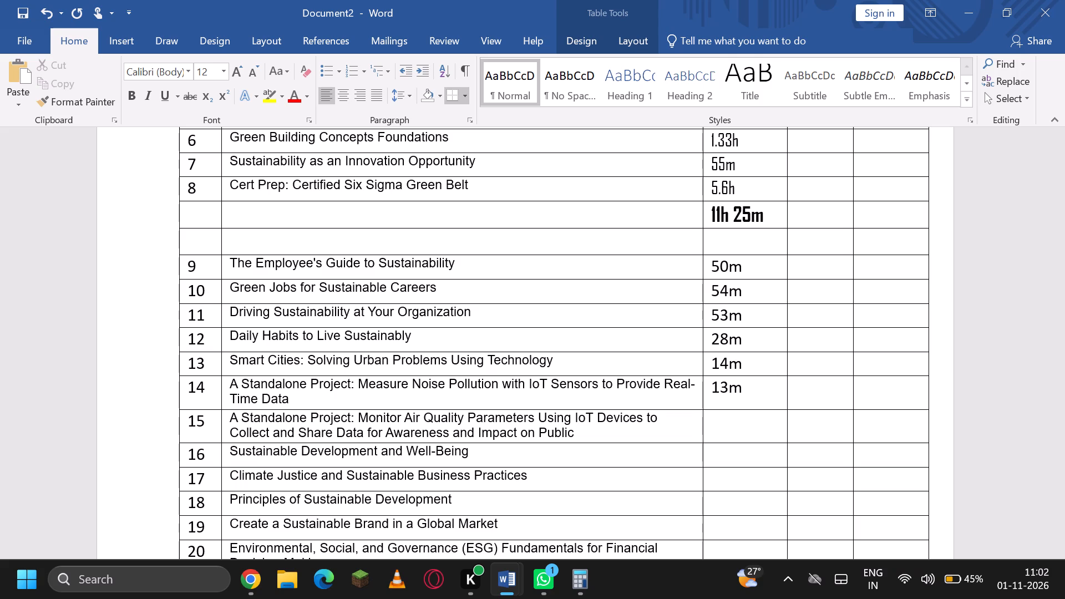
type("14")
key("m")
key("Down")
type("37m")
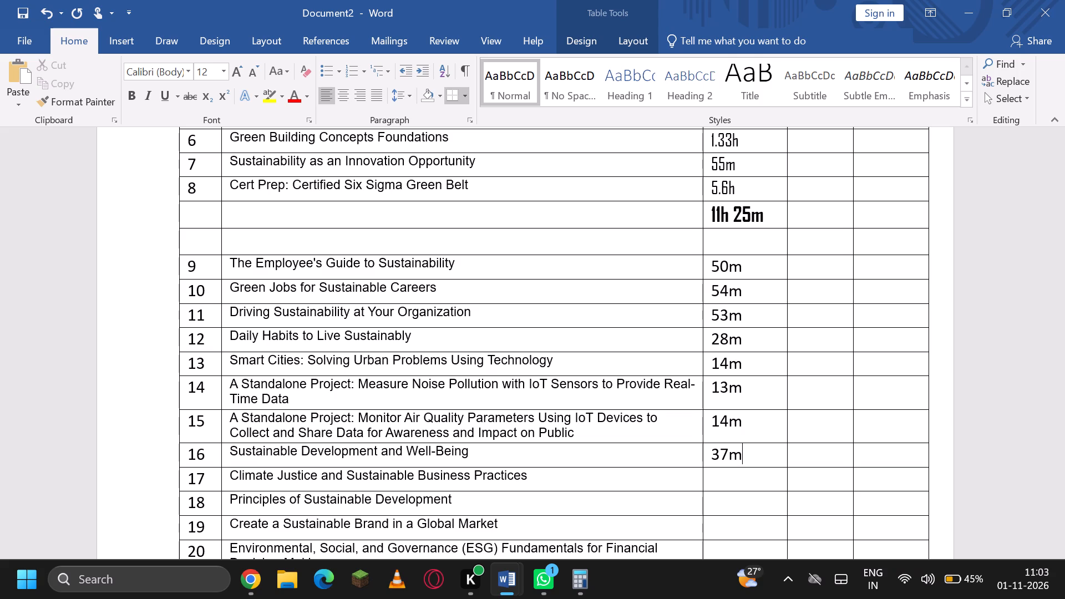
key("Down")
key("2")
type("9m")
key("Down")
Enter 1.4h as the duration of certificate row 18, Principles of Sustainable Development.
key("1")
key("h")
key("period")
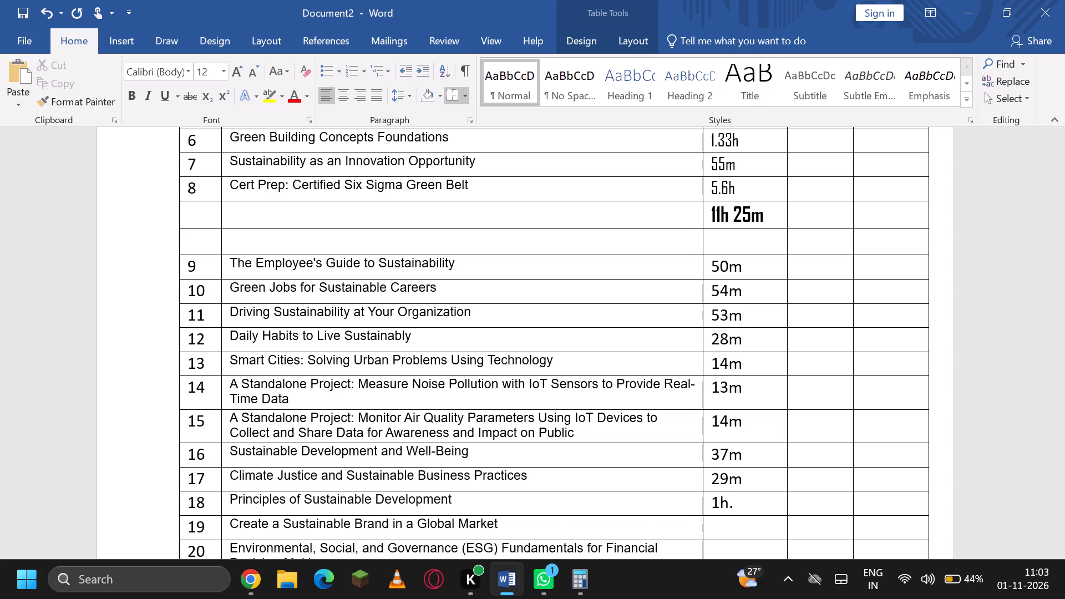
type("4m")
key("BackSpace")
key("BackSpace")
key("BackSpace")
key("BackSpace")
type(".4")
key("h")
key("Down")
Enter the durations for certificate rows 19 to 21 as 26m, 1.50h and 1.5h.
scroll(358, 261, "down", 1)
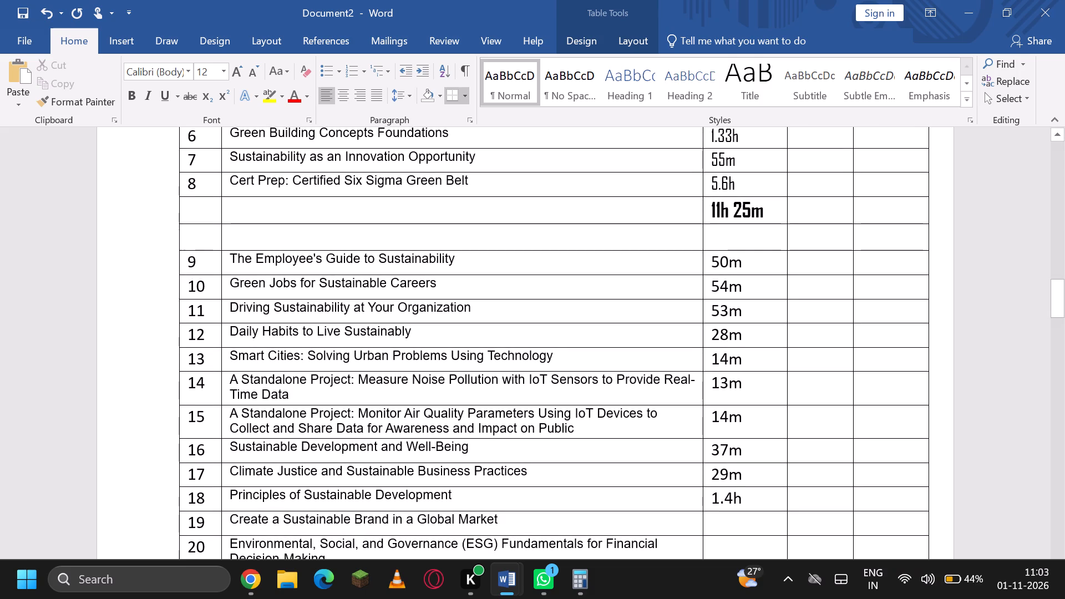
scroll(413, 277, "down", 1)
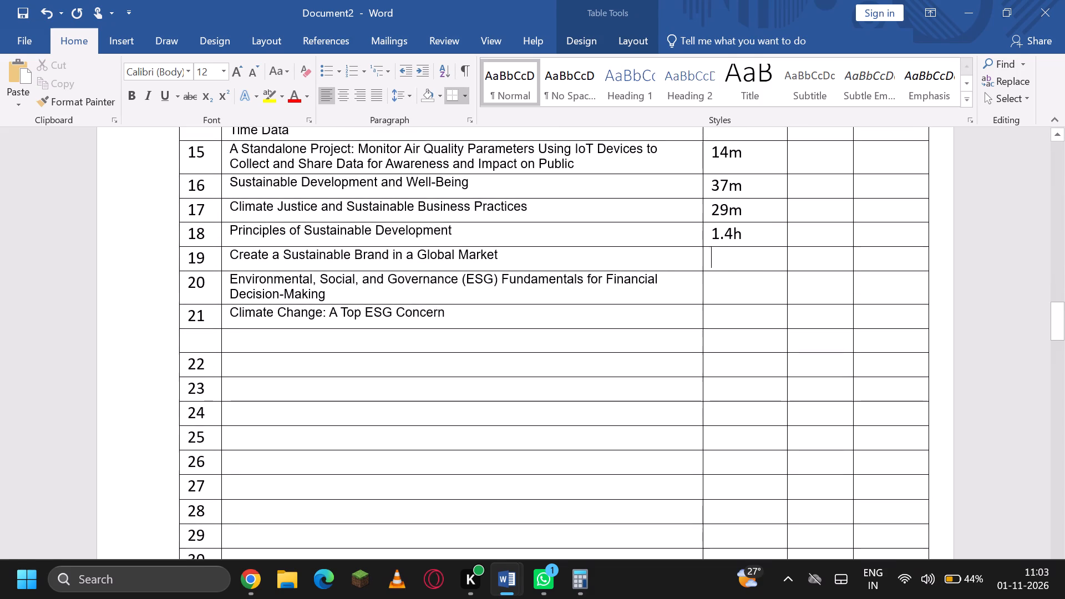
type("26")
key("m")
key("Down")
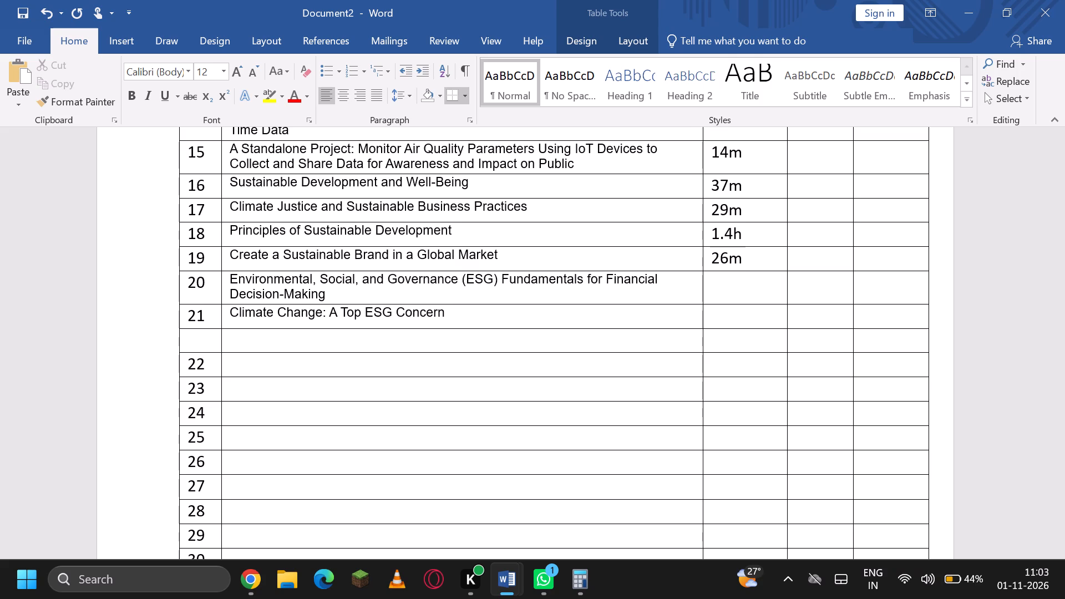
key("1")
type(".50")
key("h")
key("Down")
key("1")
type(".5")
key("h")
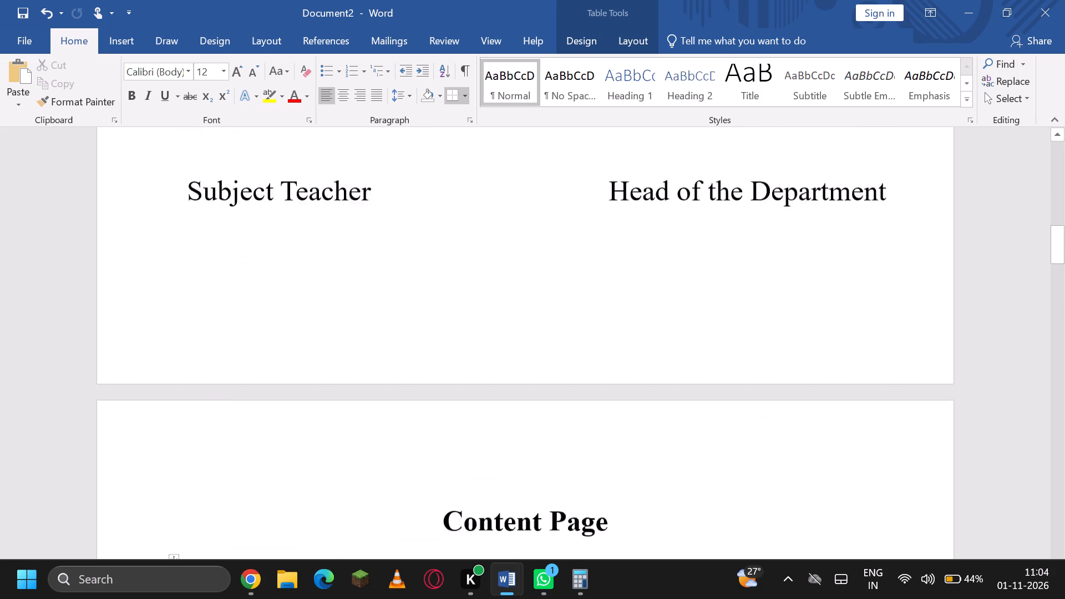
Review the document's page layout, including the certificate page, the LinkedIn certificate table and the assignment and quiz tables.
scroll(752, 266, "down", 3)
scroll(752, 266, "down", 6, "ctrl")
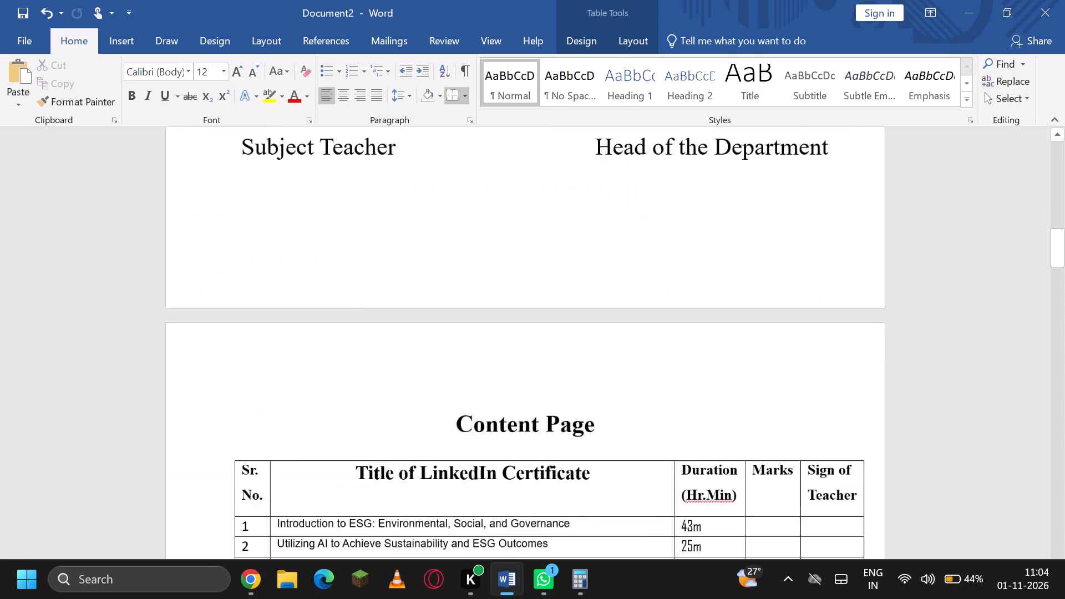
scroll(752, 266, "down", 5)
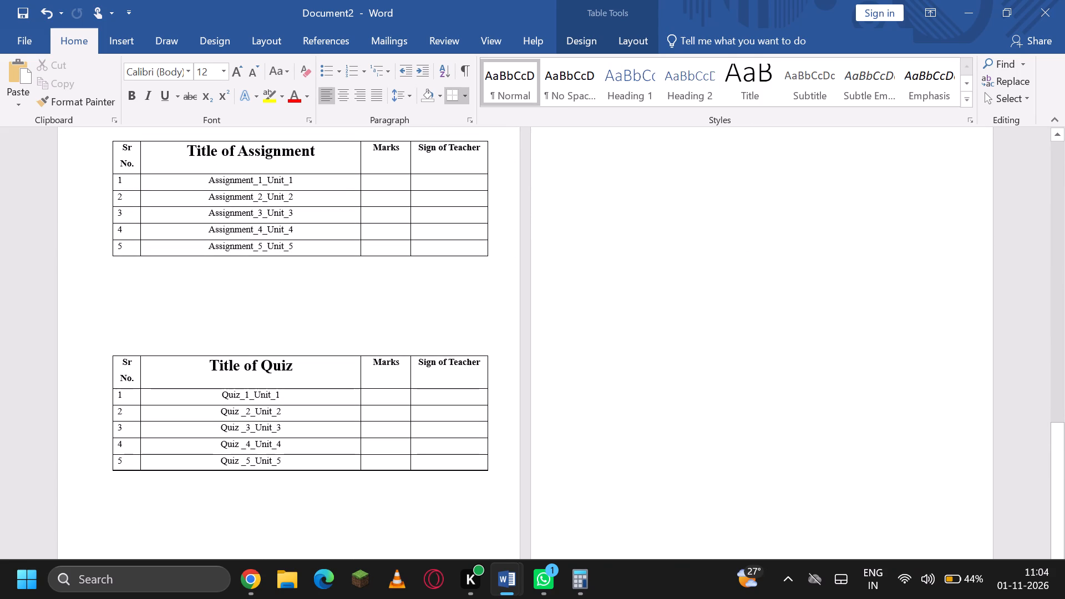
scroll(656, 300, "up", 2)
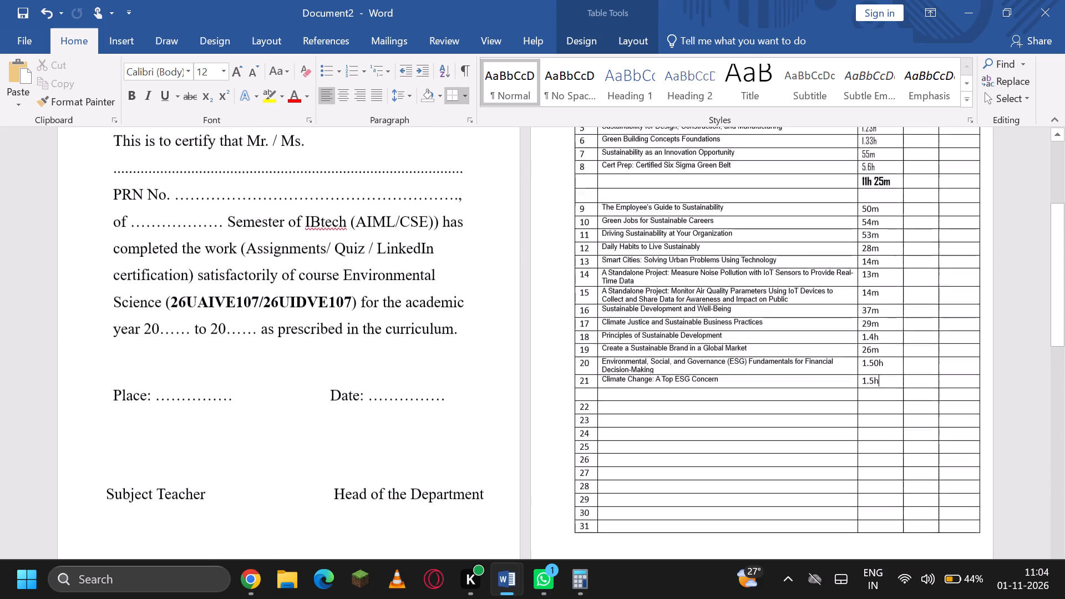
scroll(656, 300, "up", 3)
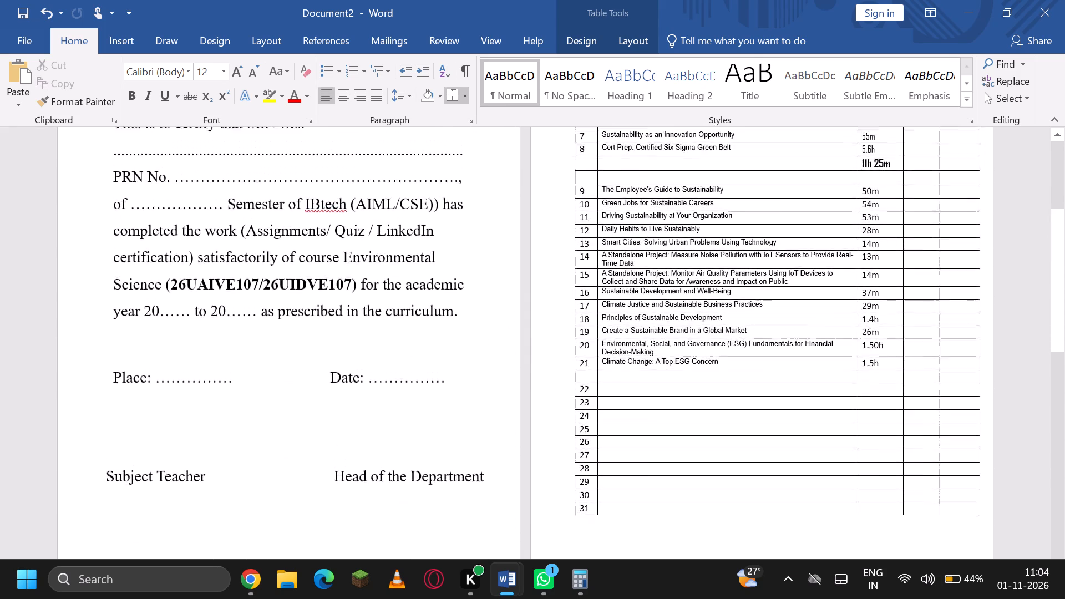
scroll(656, 300, "up", 3)
scroll(650, 169, "left", 1)
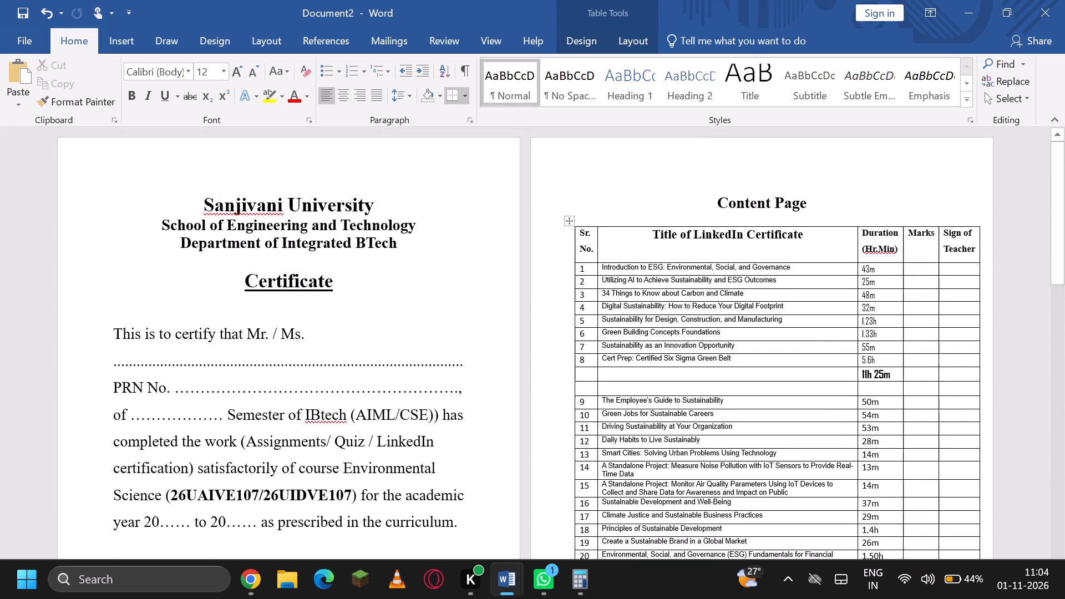
scroll(579, 185, "up", 1, "ctrl")
scroll(479, 299, "up", 1)
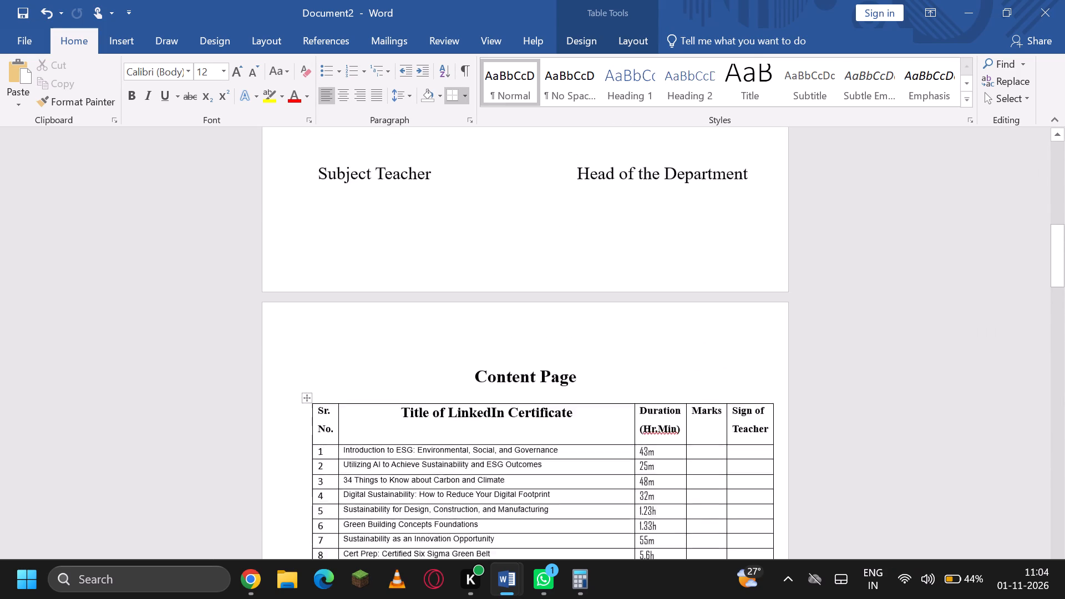
scroll(479, 299, "up", 1)
scroll(479, 299, "down", 4)
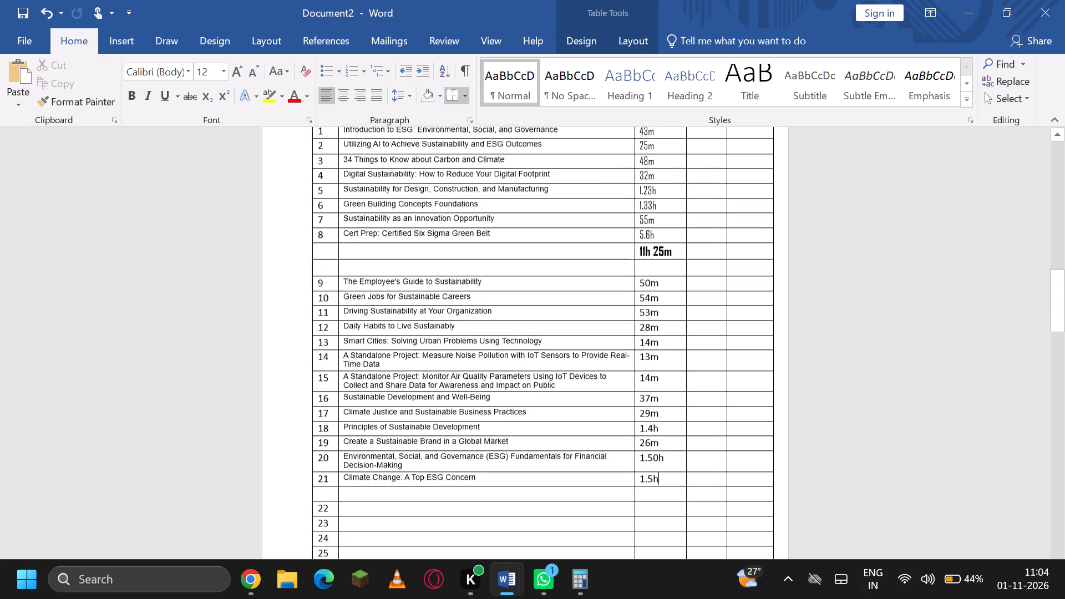
scroll(499, 251, "down", 2)
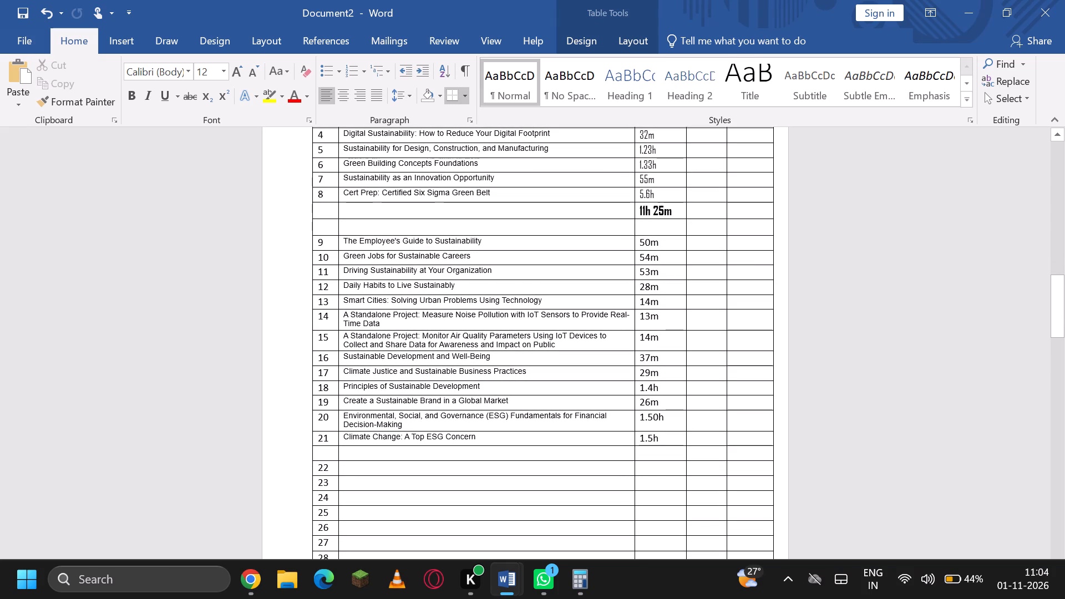
Place the text cursor in the blank row between certificate rows 21 and 22.
left_click(331, 451)
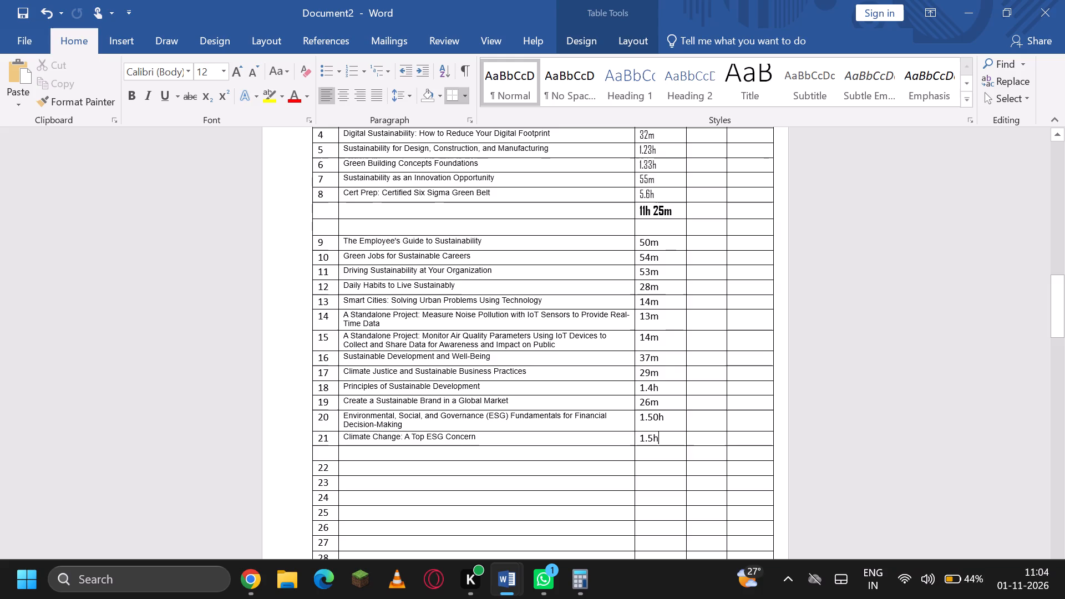
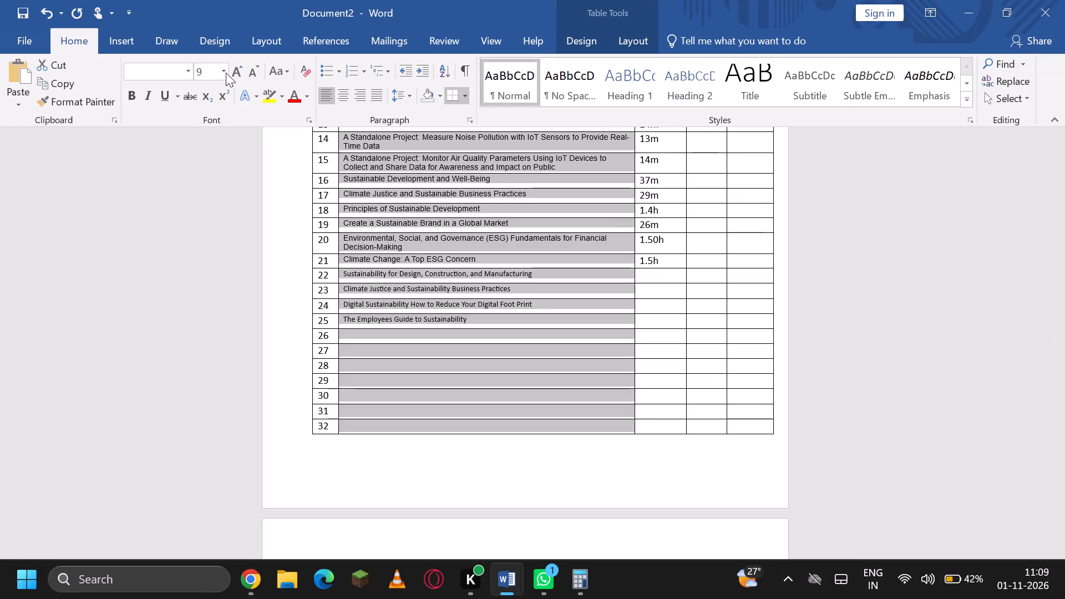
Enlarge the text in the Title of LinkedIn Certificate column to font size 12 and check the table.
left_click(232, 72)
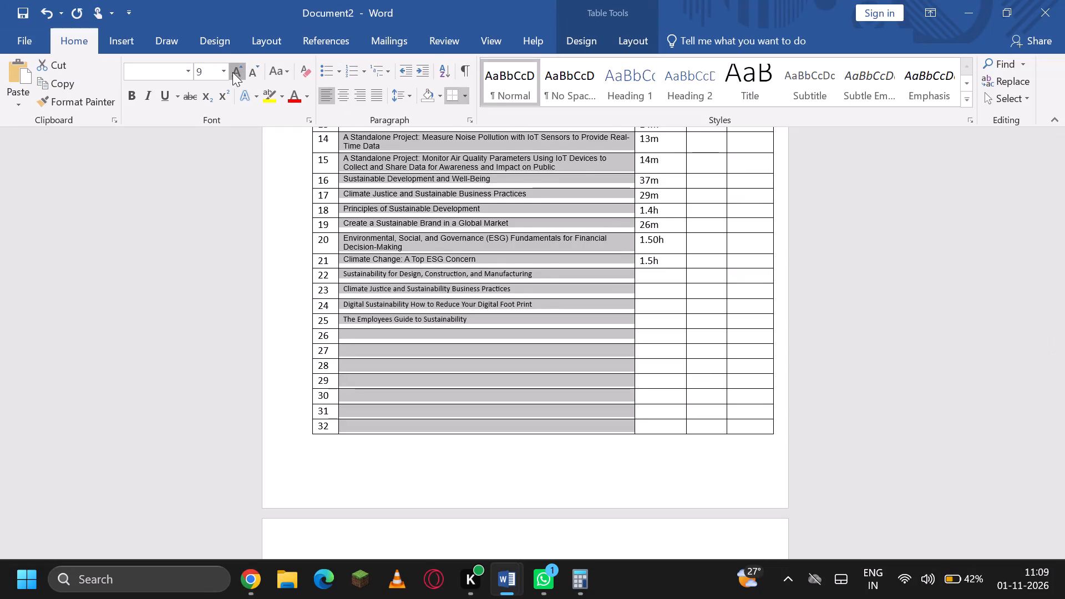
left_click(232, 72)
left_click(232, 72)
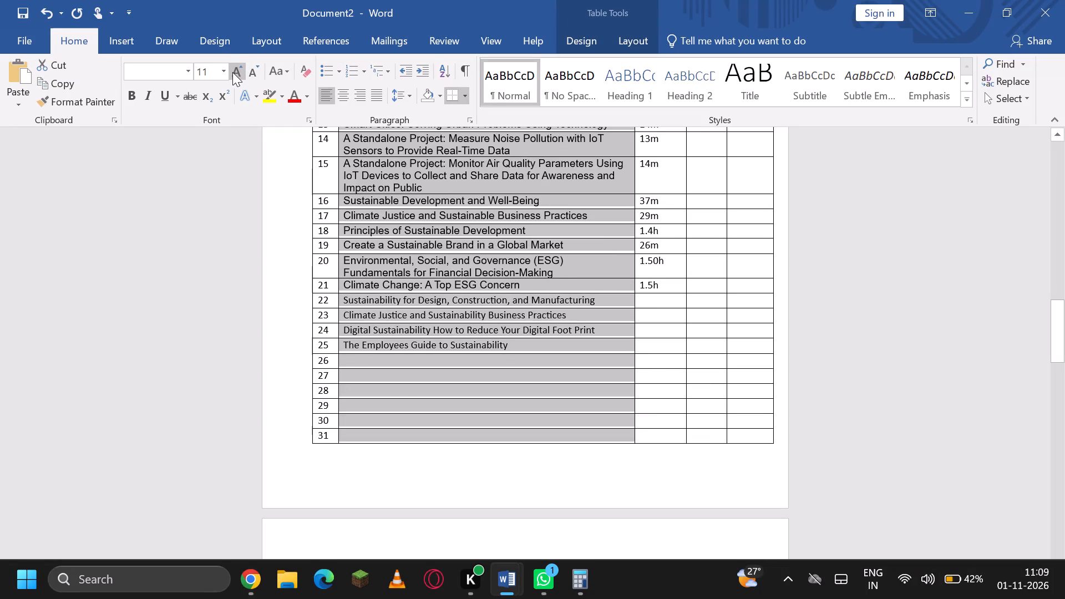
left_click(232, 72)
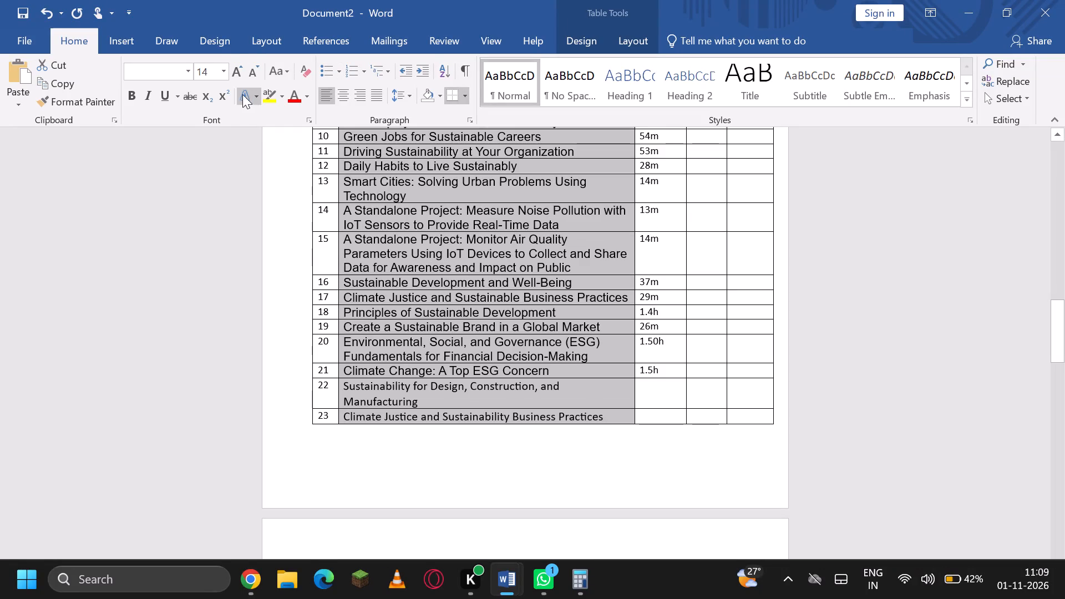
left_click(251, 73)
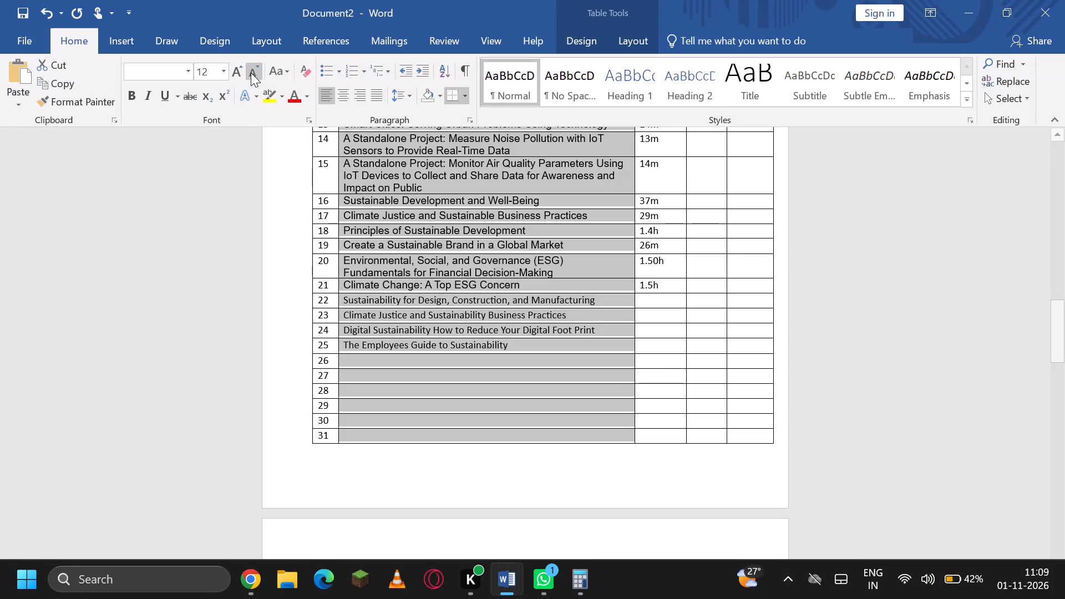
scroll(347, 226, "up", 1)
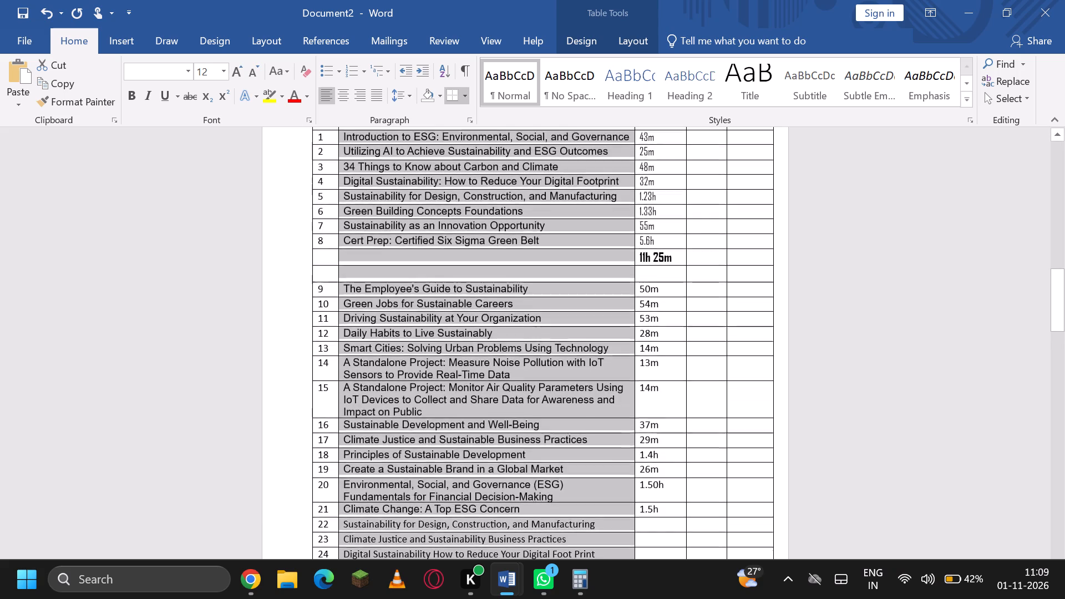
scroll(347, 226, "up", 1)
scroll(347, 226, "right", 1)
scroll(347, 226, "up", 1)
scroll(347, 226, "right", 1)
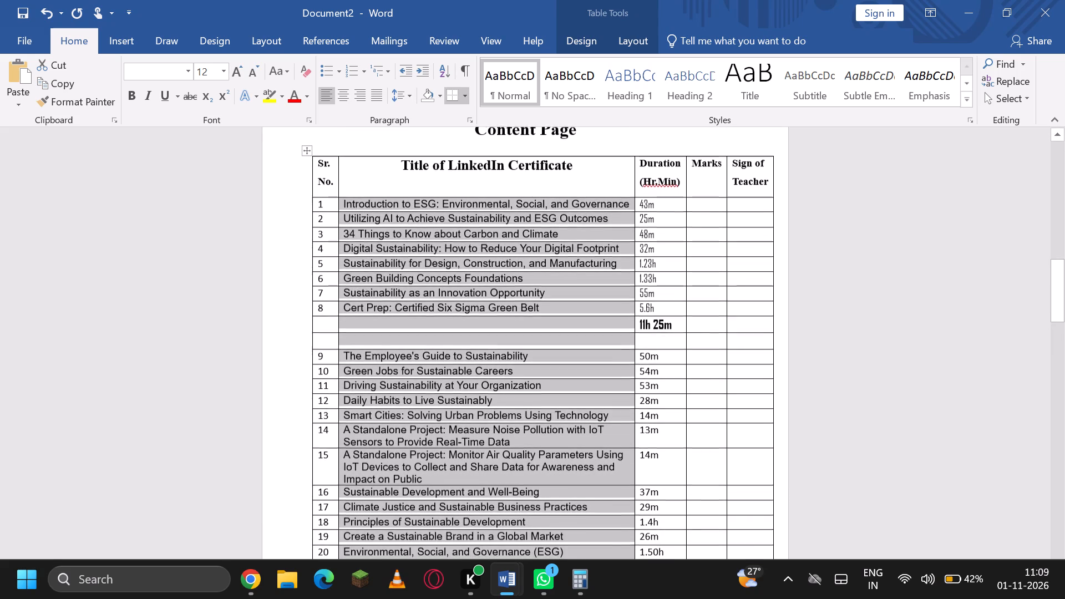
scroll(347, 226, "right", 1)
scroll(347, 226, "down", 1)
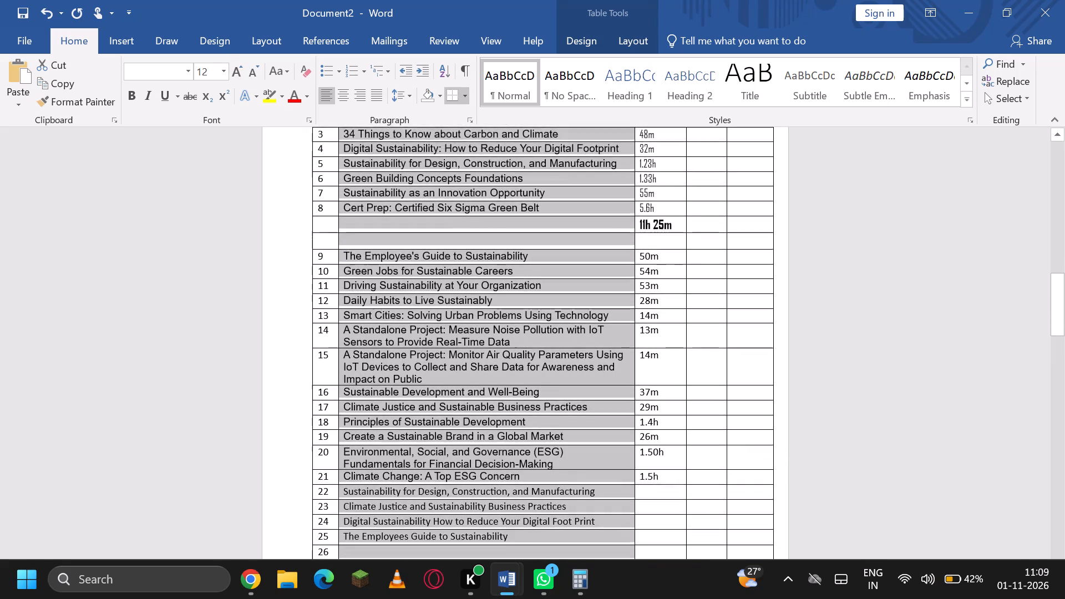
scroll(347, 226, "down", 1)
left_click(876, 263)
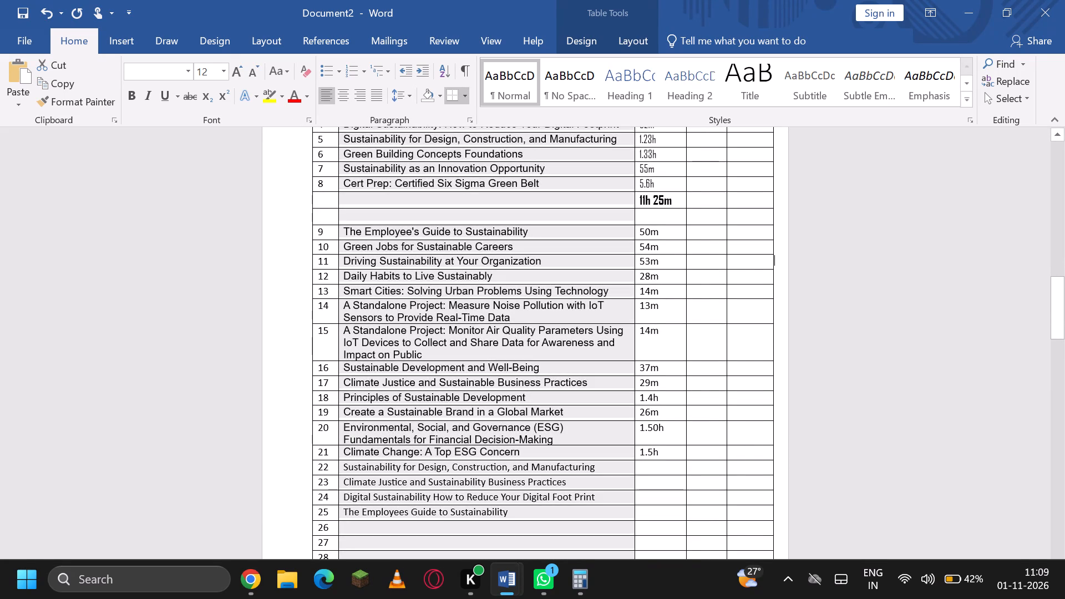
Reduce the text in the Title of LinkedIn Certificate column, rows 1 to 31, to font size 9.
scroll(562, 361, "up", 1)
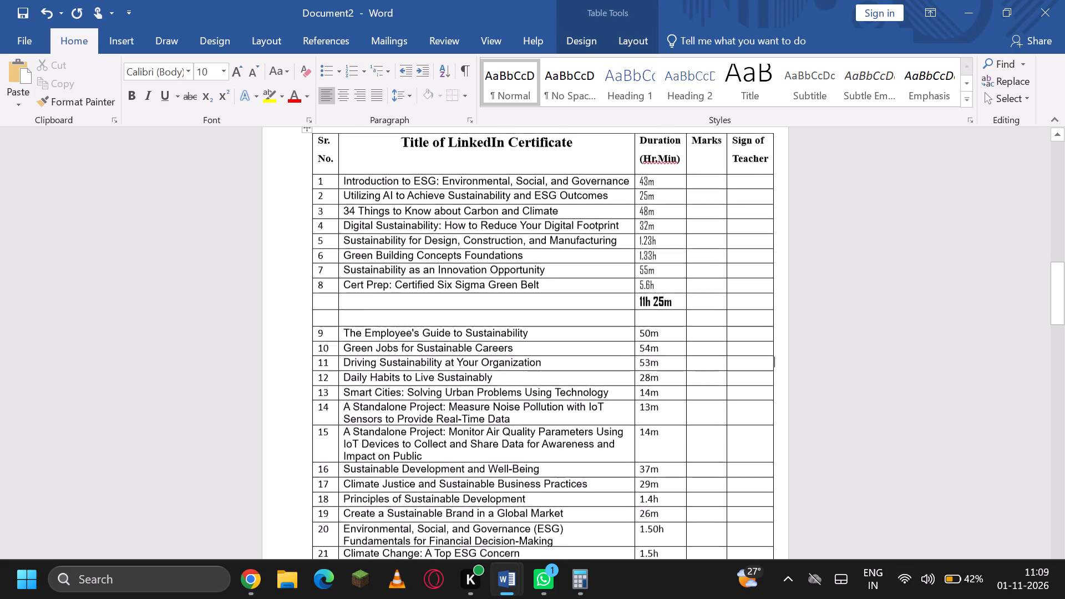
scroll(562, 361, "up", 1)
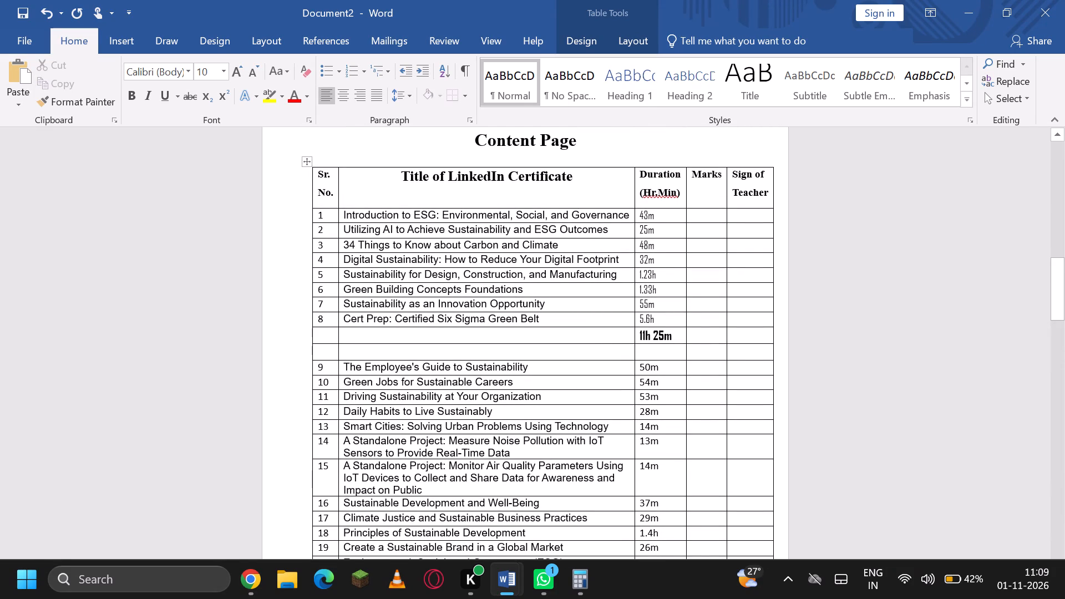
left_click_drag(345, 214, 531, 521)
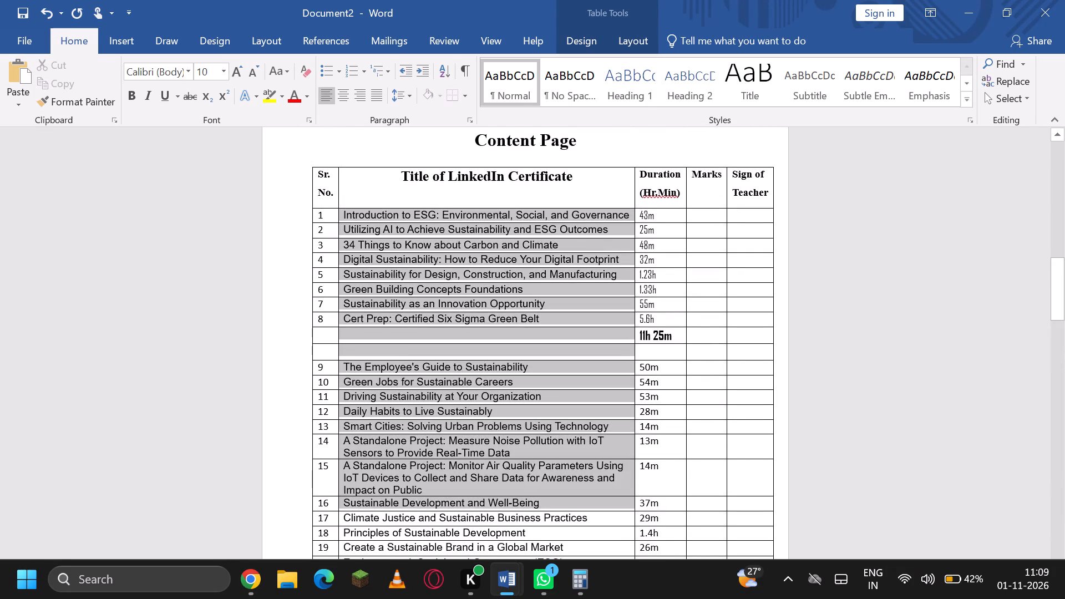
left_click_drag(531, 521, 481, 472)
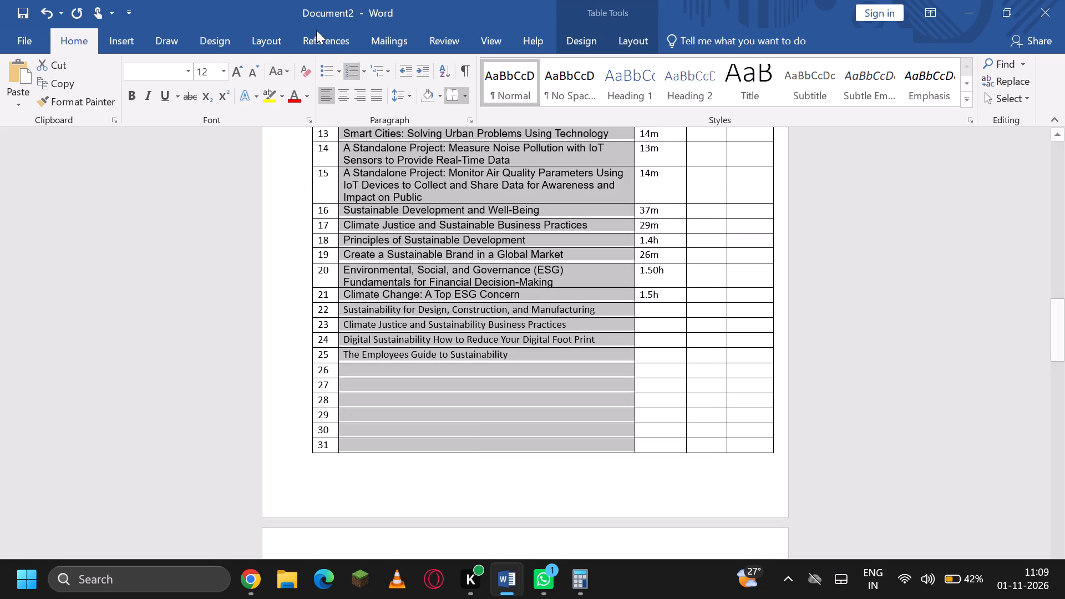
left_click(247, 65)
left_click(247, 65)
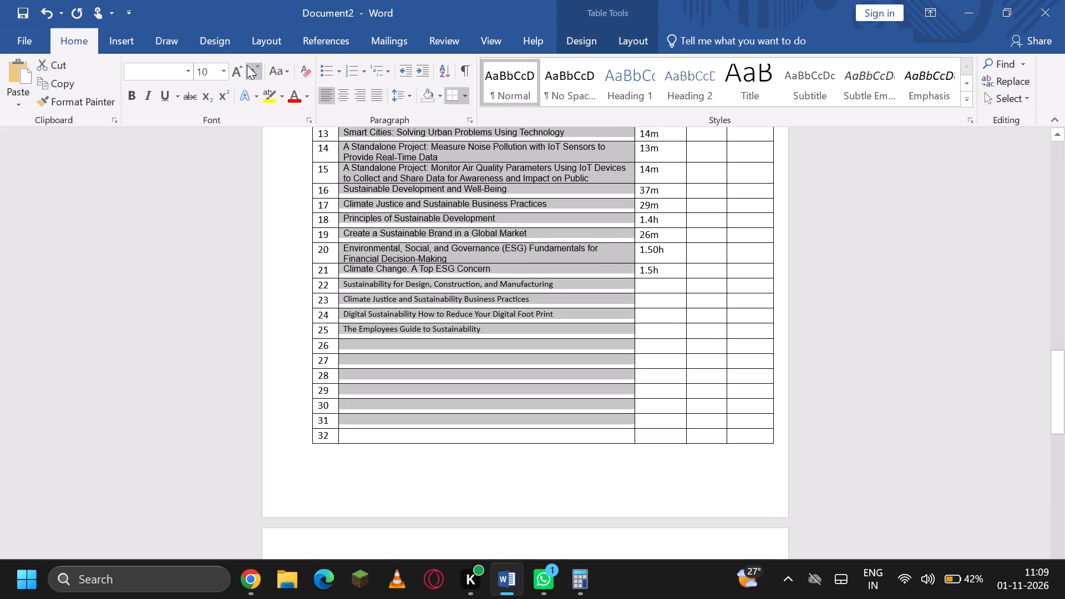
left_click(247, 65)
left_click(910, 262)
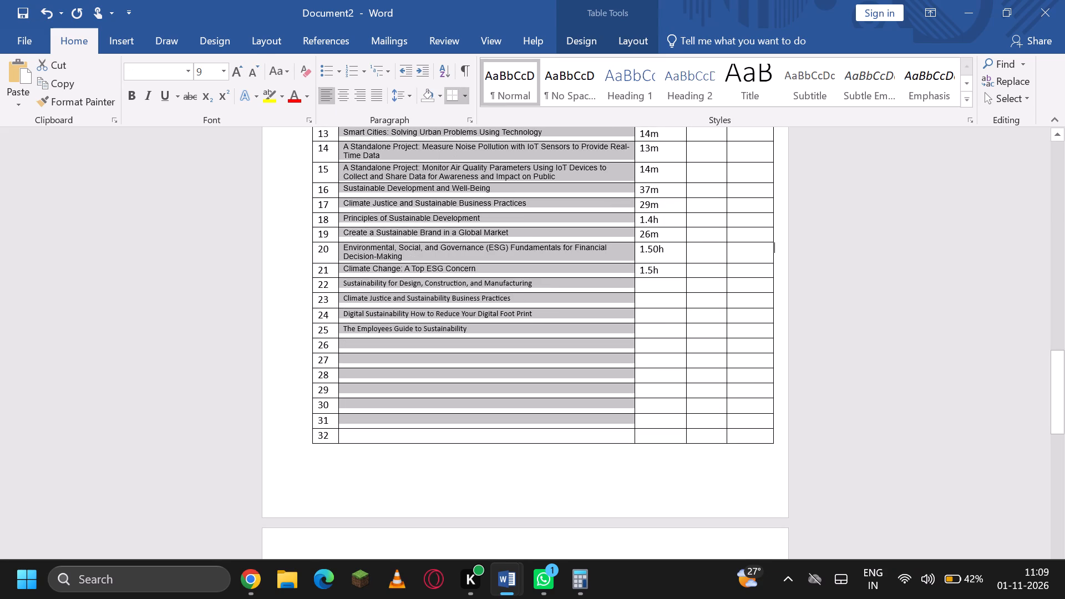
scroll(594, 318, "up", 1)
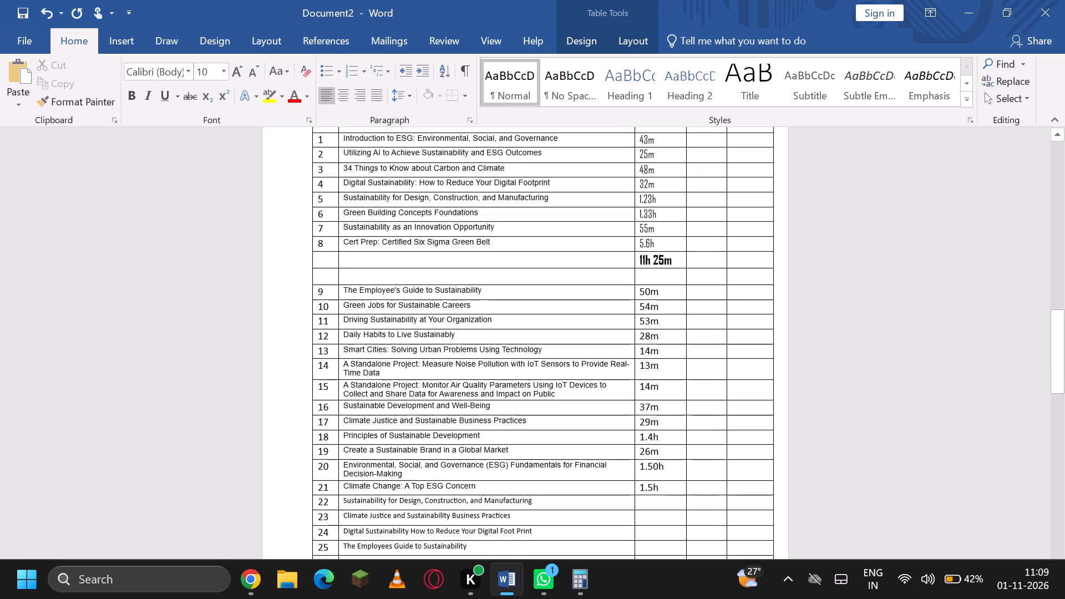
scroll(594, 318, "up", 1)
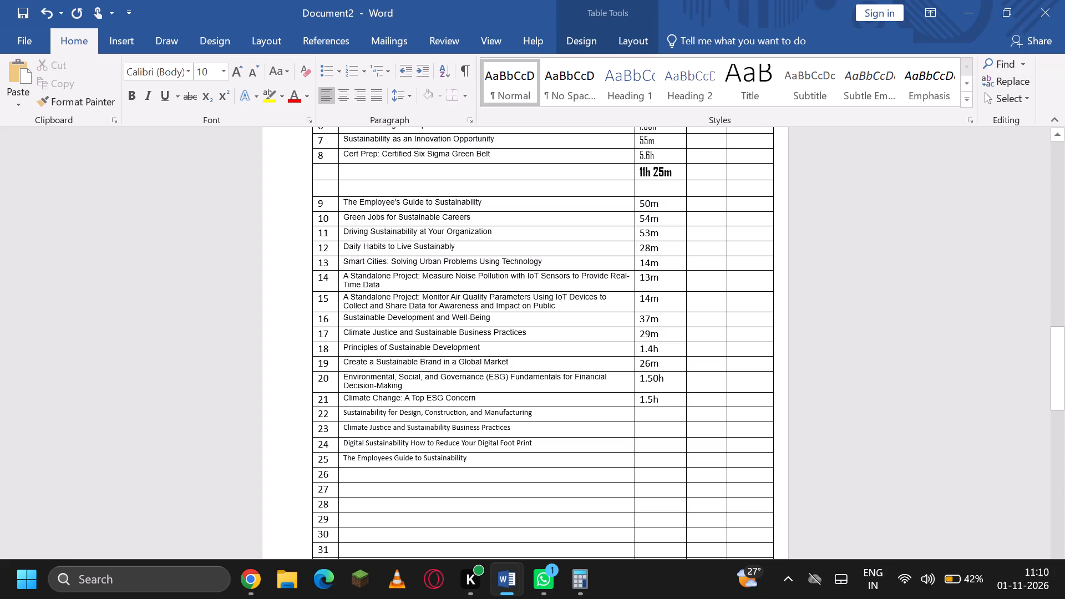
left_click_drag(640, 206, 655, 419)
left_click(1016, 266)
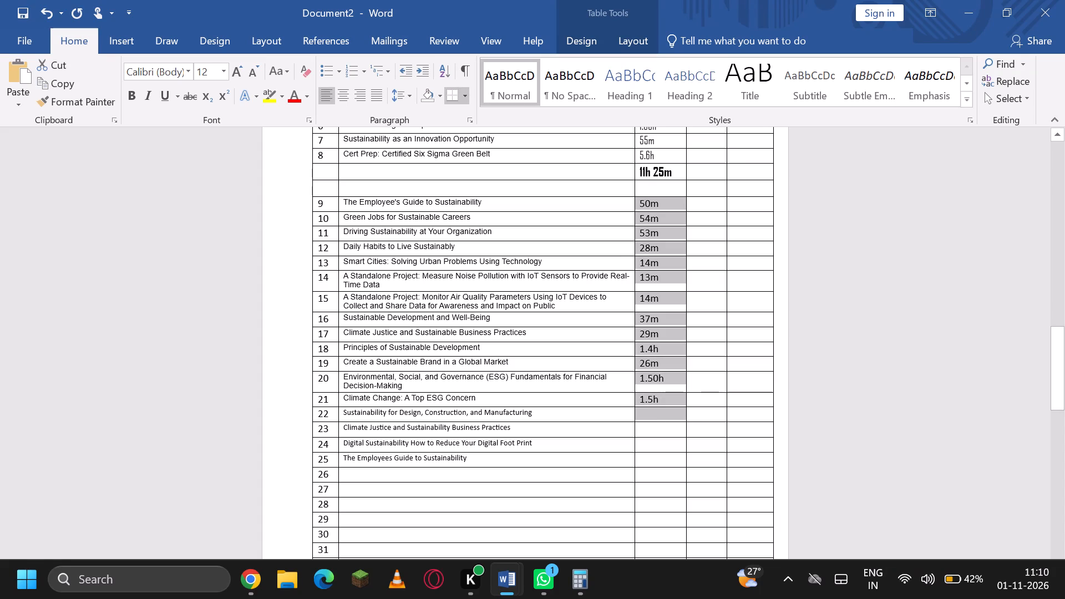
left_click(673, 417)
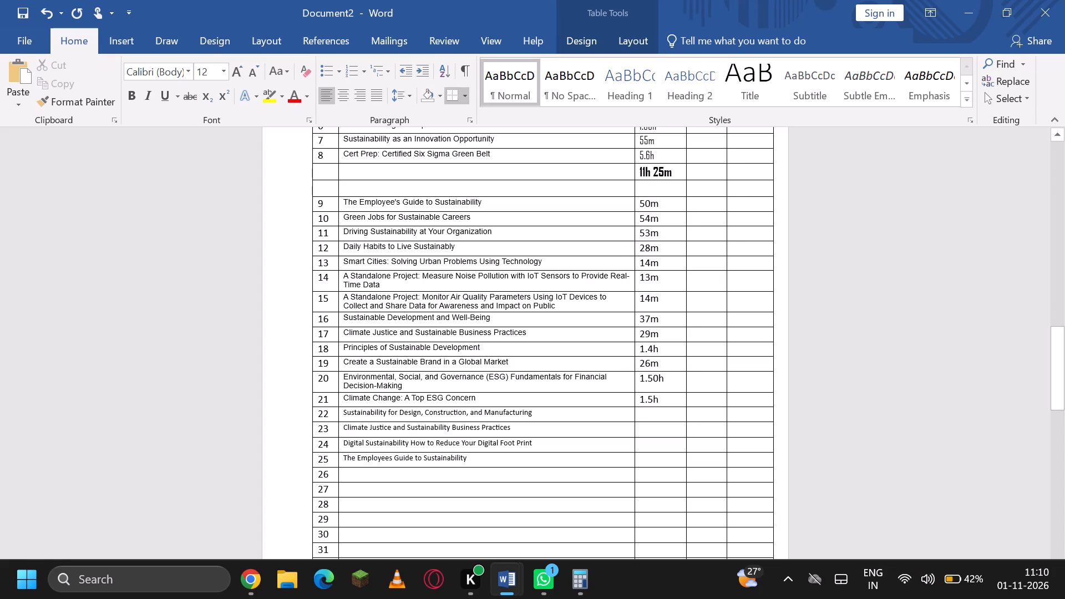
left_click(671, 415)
Set the font size of the title cells in certificate rows 22 to 26 to 10.
left_click_drag(344, 411, 443, 467)
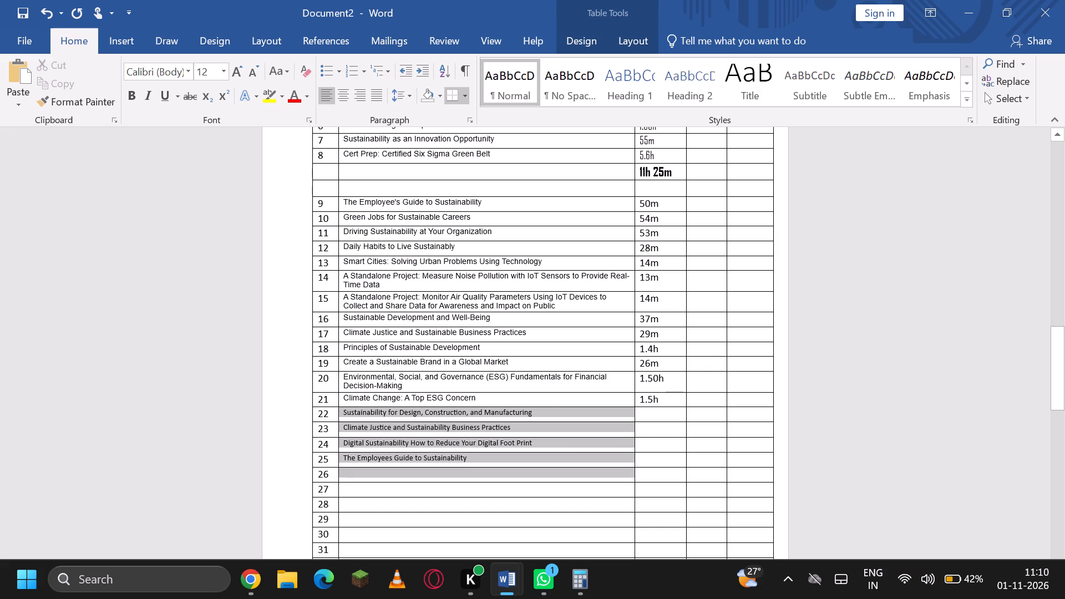
left_click(539, 414)
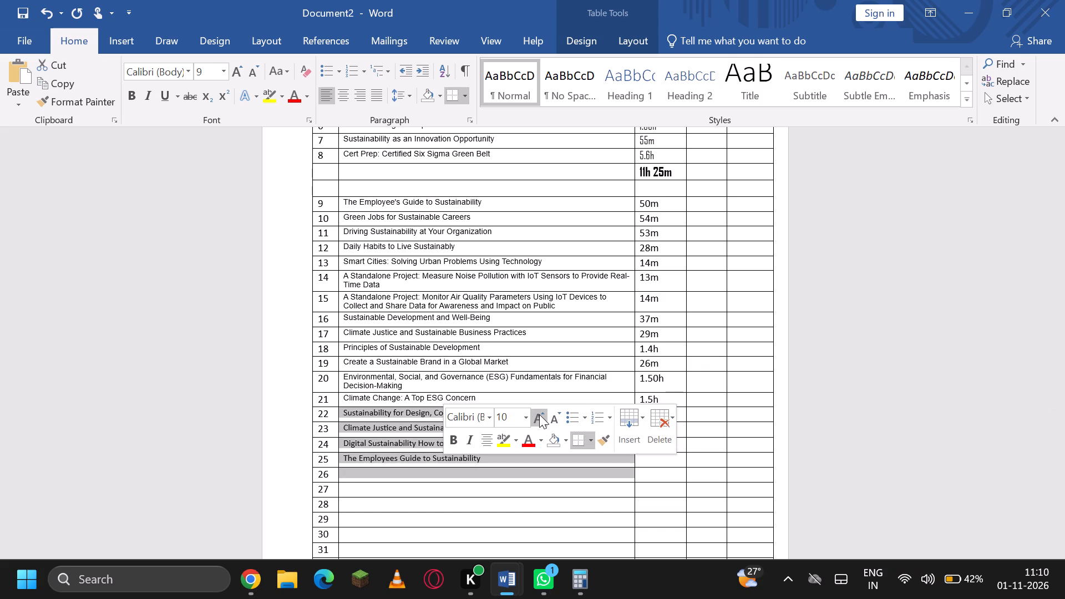
left_click(914, 324)
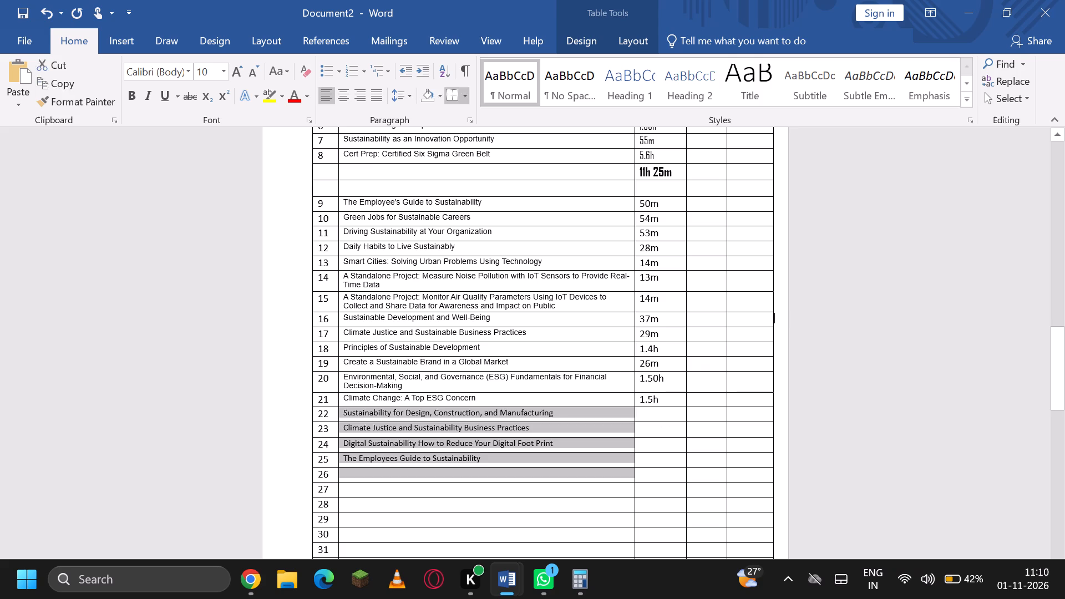
Enter the durations for certificate rows 22 to 25 as 1.23h, 29m, 32m and 50m.
left_click(648, 414)
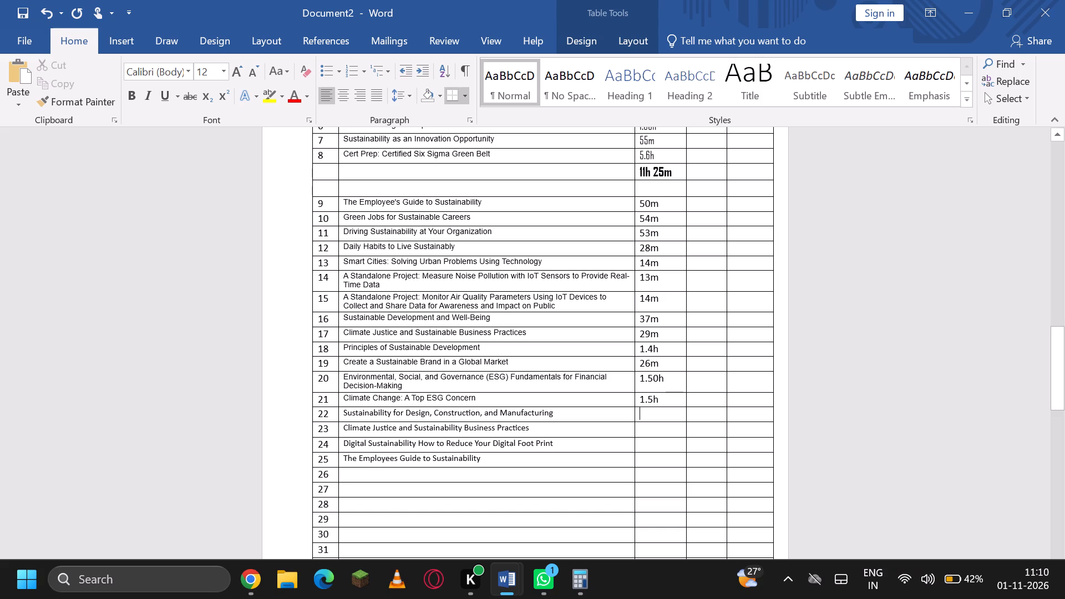
left_click(653, 414)
key("1")
key("period")
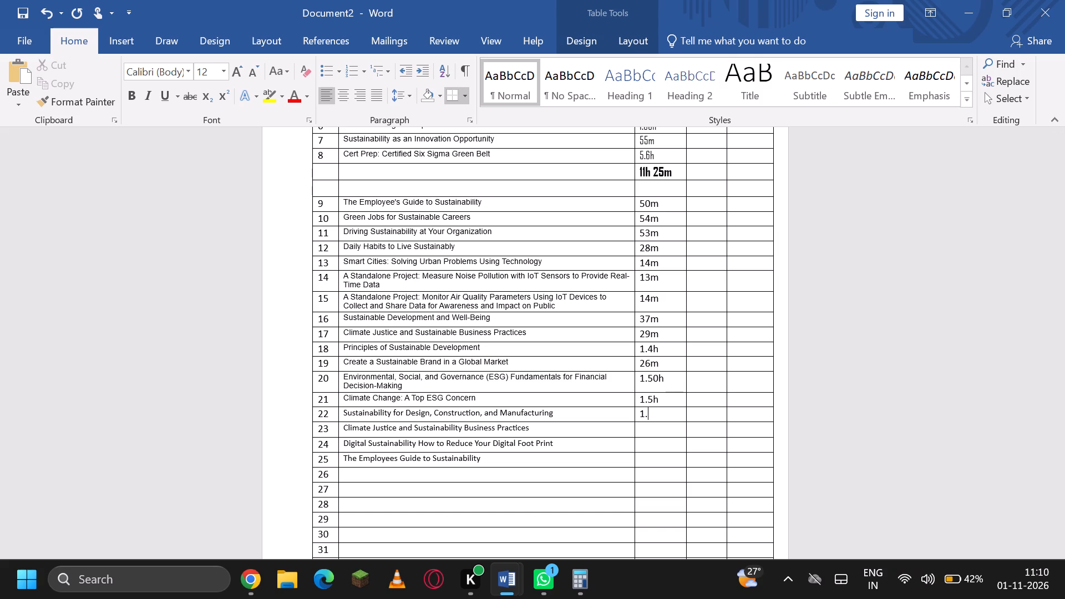
type("23")
key("h")
key("Down")
type("29")
key("m")
key("Down")
type("32")
key("m")
key("Down")
type("50m")
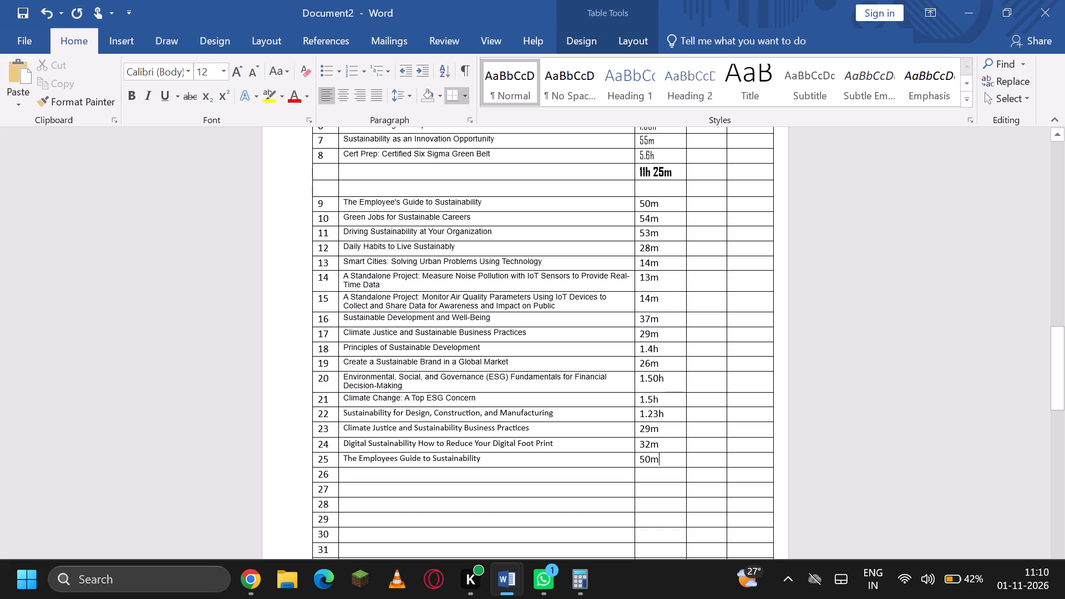
Copy the duration cells from certificate row 9 through the blank row 27.
left_click(641, 204)
left_click_drag(641, 204, 666, 219)
left_click_drag(666, 219, 673, 482)
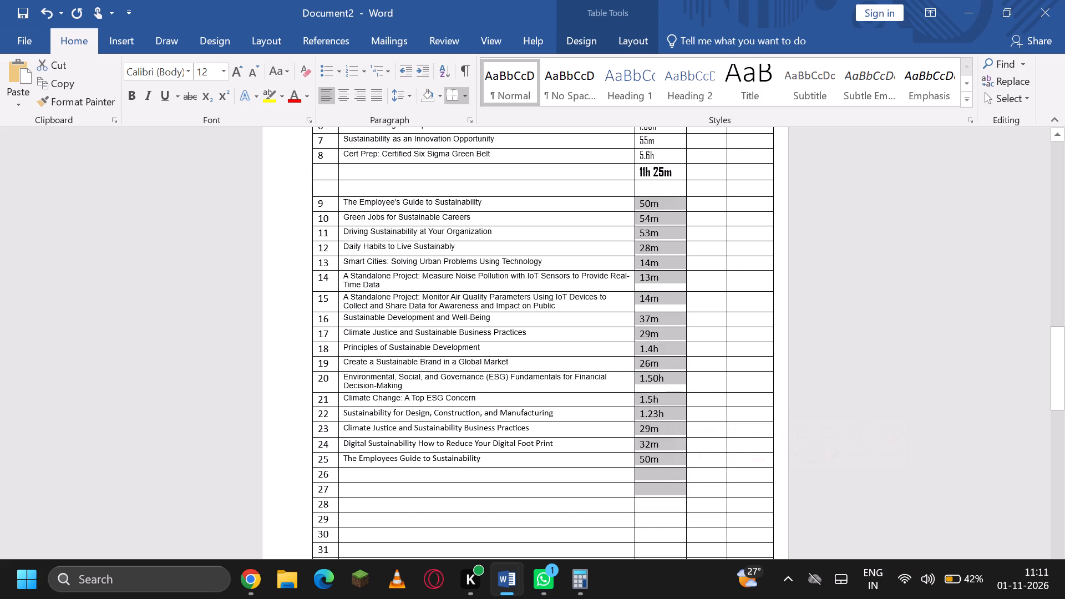
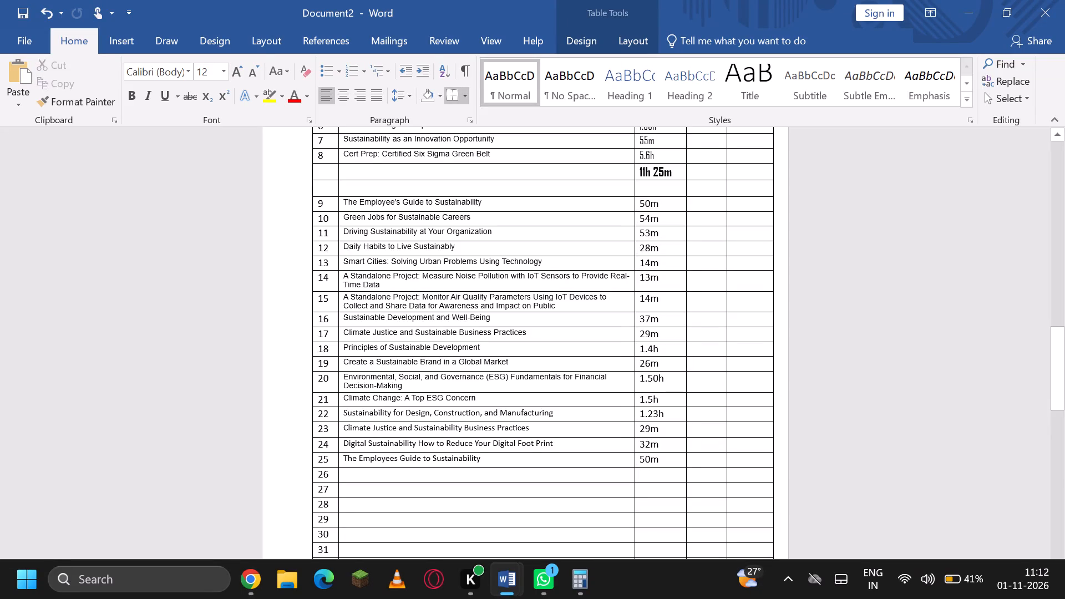
left_click(777, 460)
key("Return")
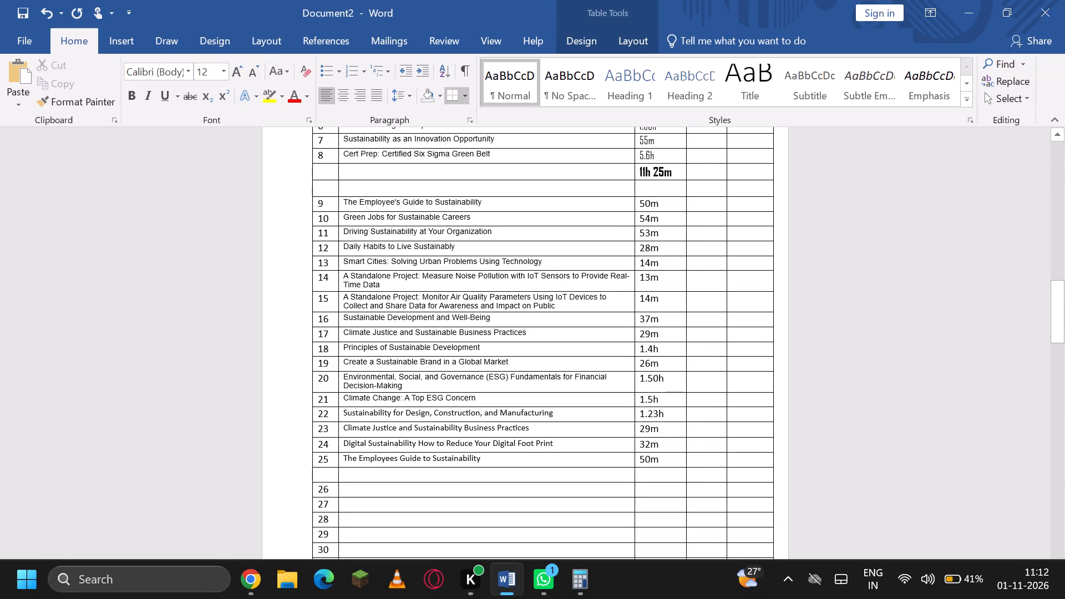
left_click(645, 475)
type("12h")
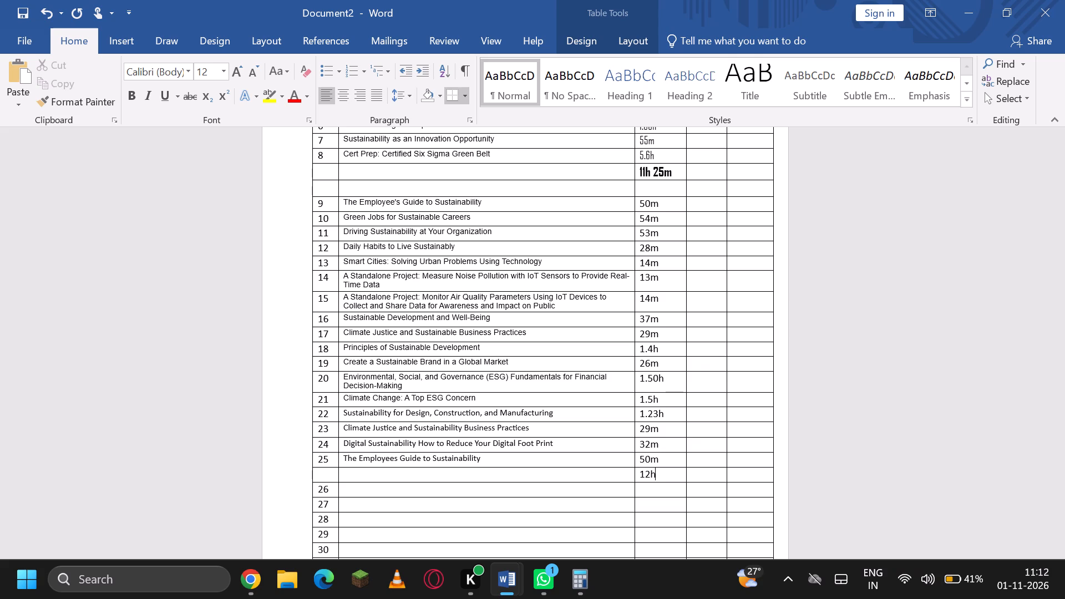
key("period")
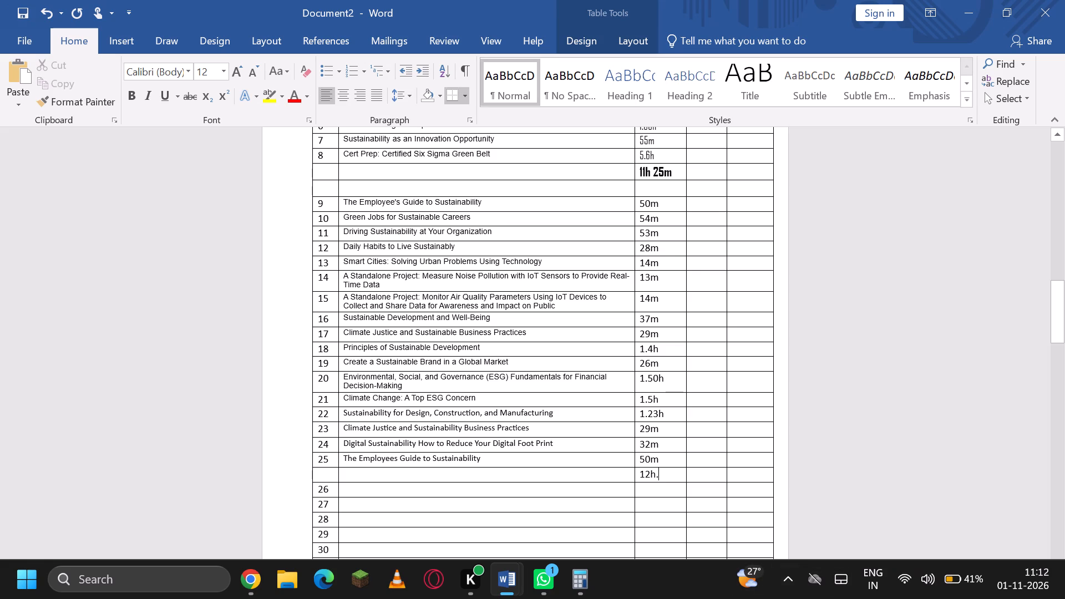
type("31m")
Set the font of the durations for certificates 9 to 25 and their total to Agency FB.
left_click_drag(642, 205, 676, 237)
left_click_drag(676, 237, 670, 481)
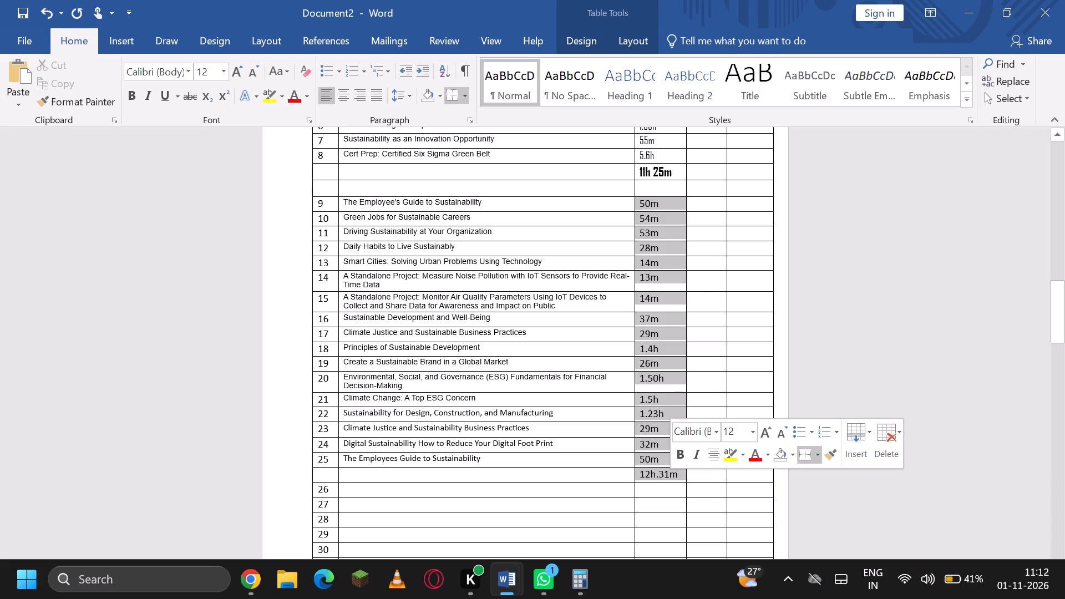
left_click(188, 72)
left_click(181, 224)
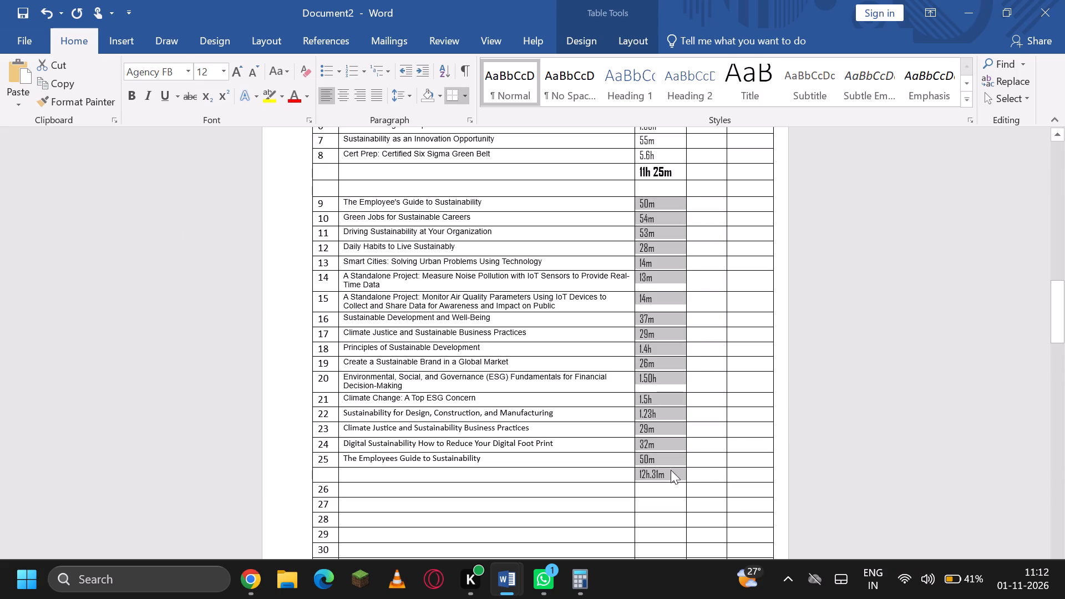
Make the 12h.31m total below certificate 25 bold and set its font size to 14.
double_click(643, 473)
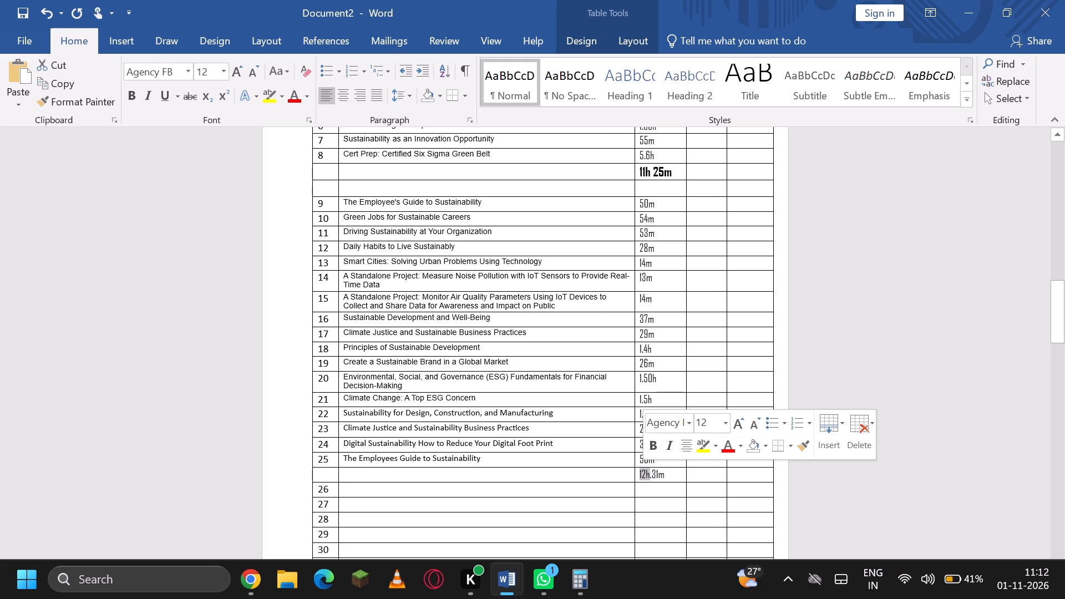
right_click(642, 471)
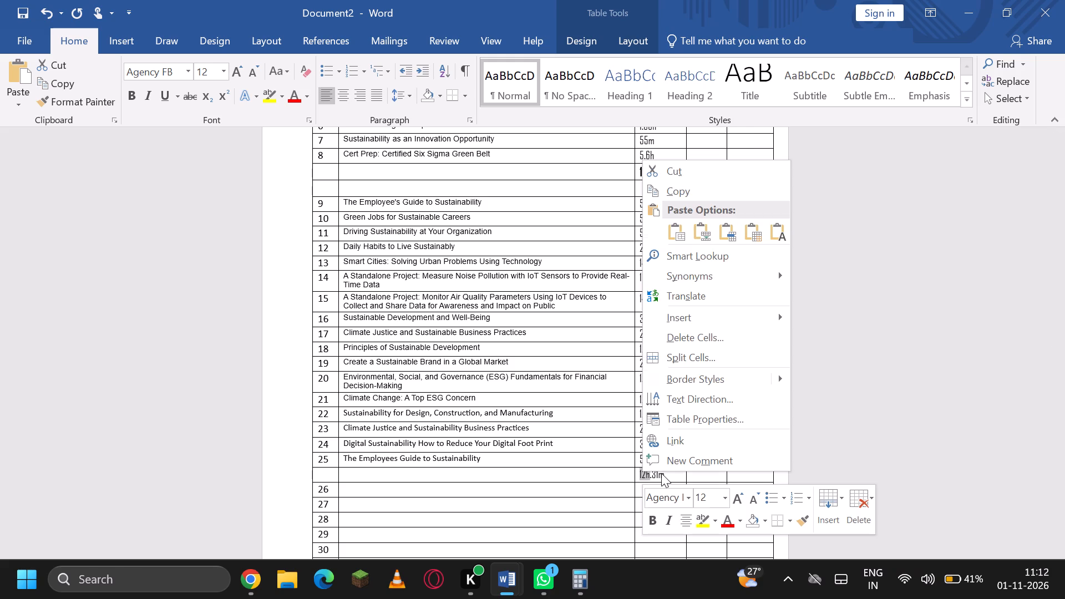
left_click(661, 473)
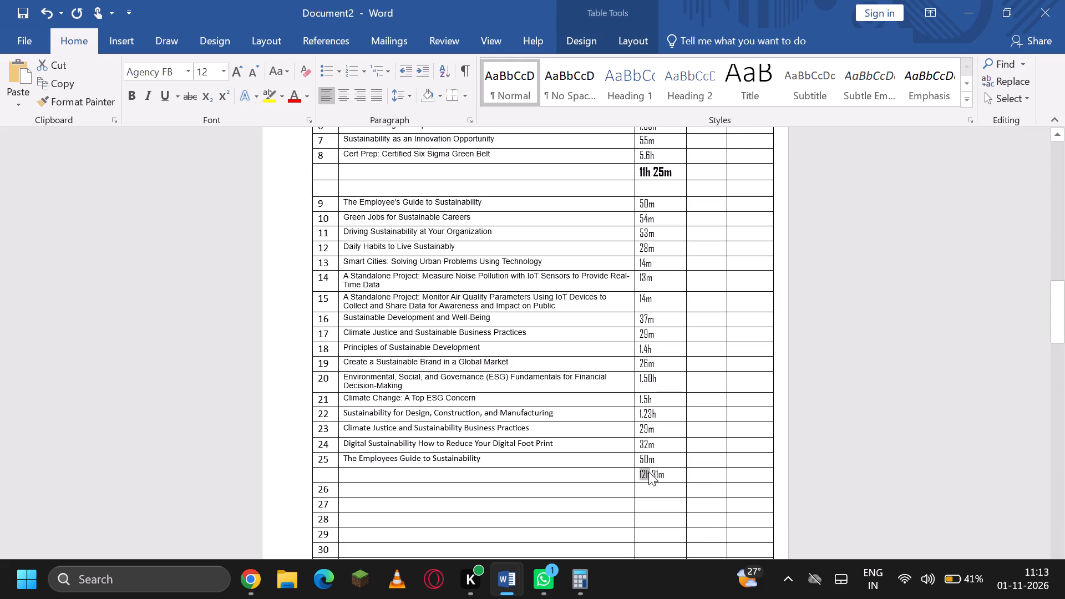
left_click(792, 464)
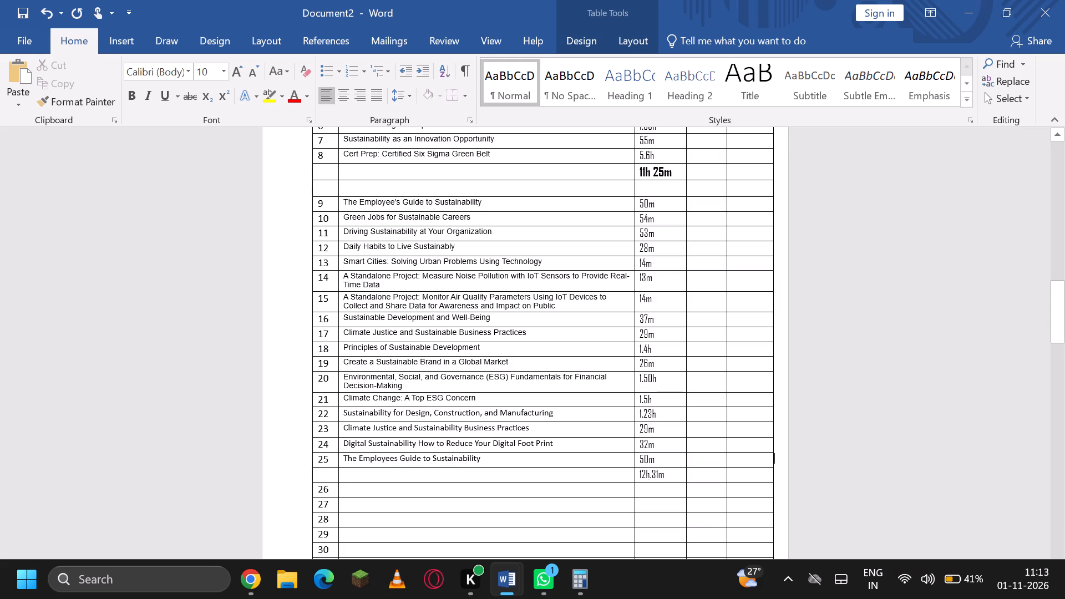
right_click(638, 476)
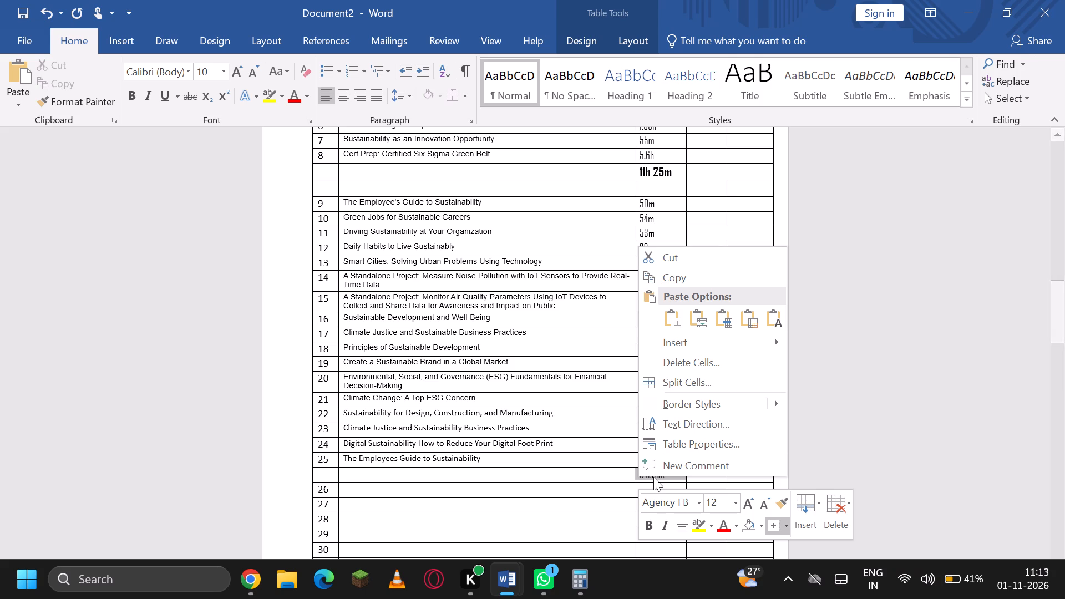
left_click(699, 500)
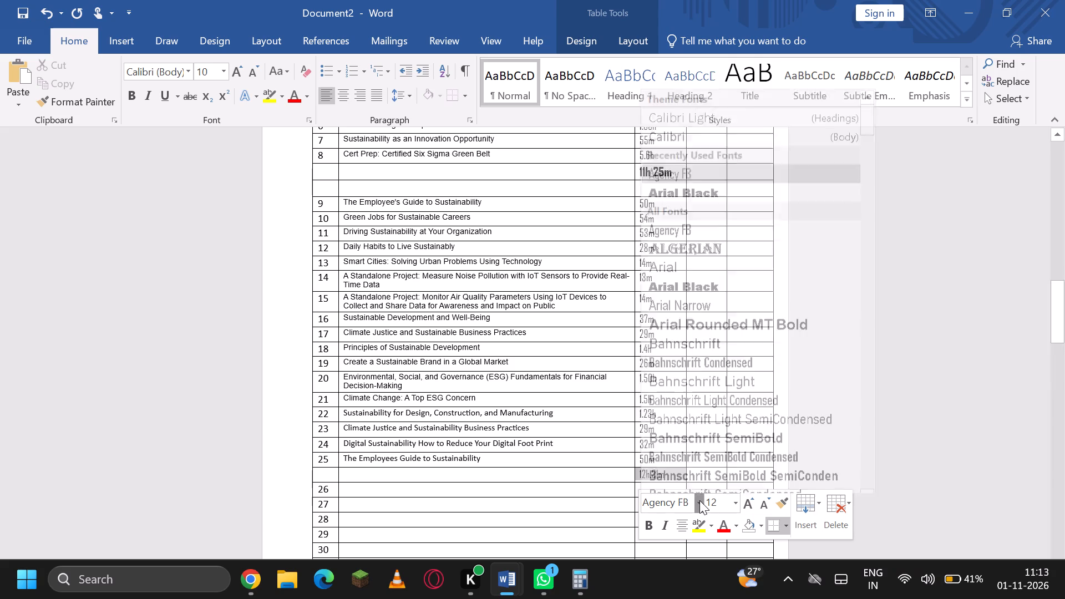
left_click(735, 505)
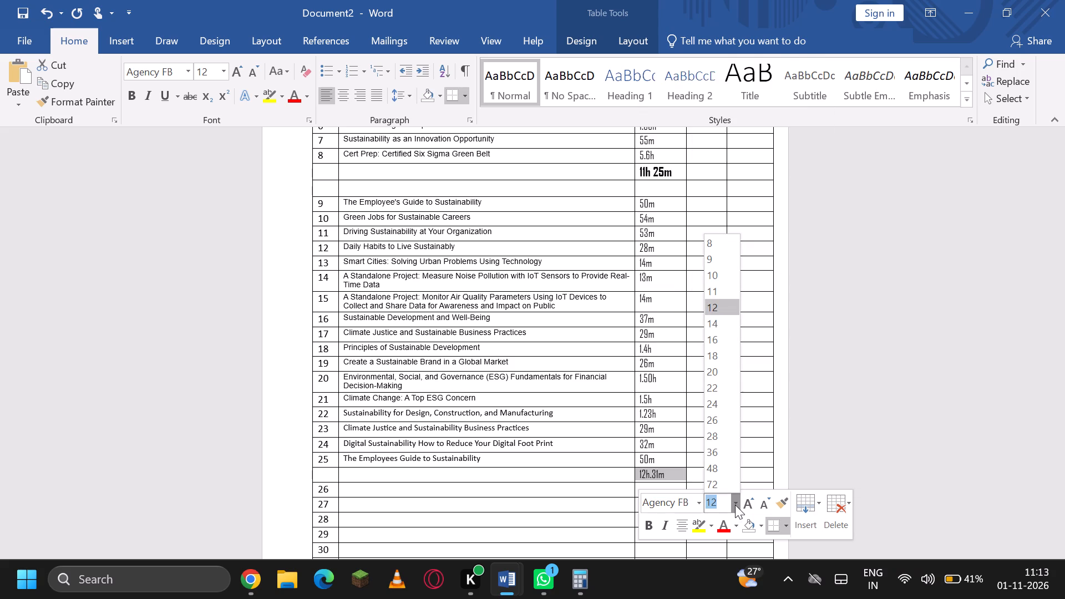
left_click(649, 530)
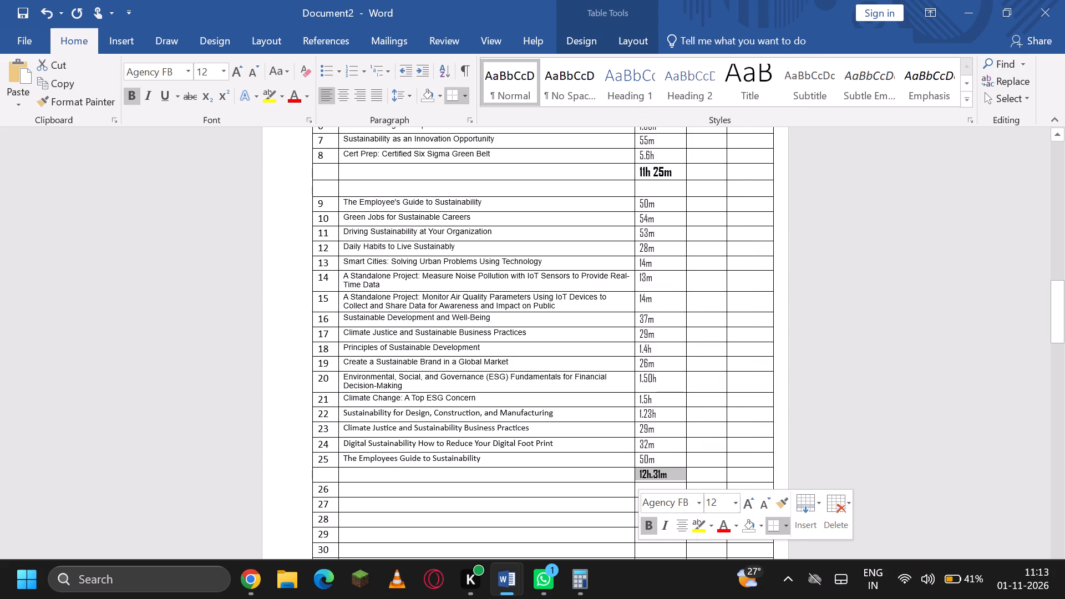
left_click(734, 504)
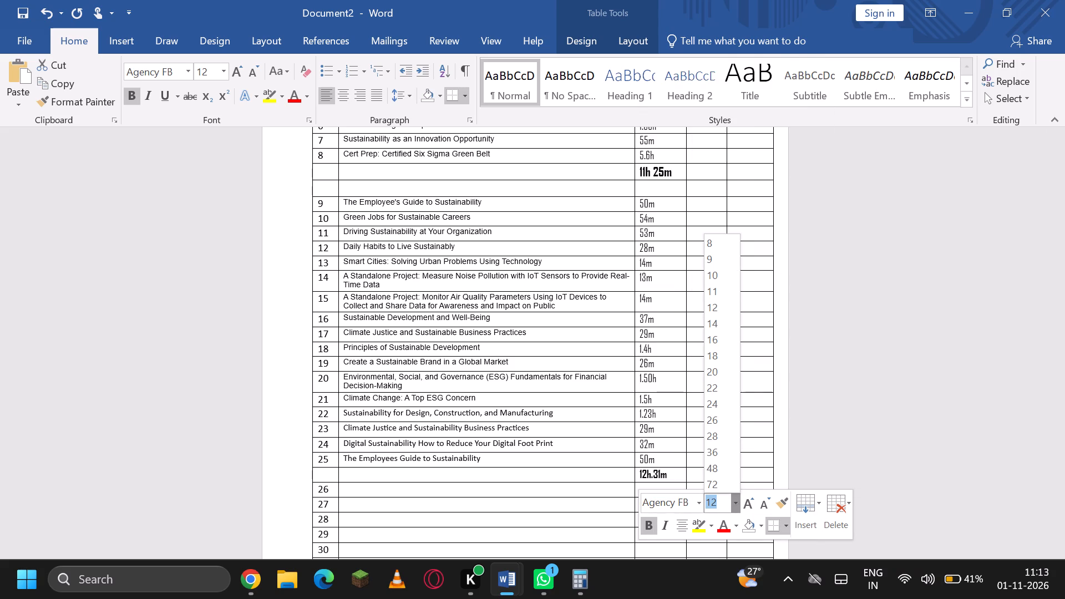
left_click(719, 323)
left_click(874, 335)
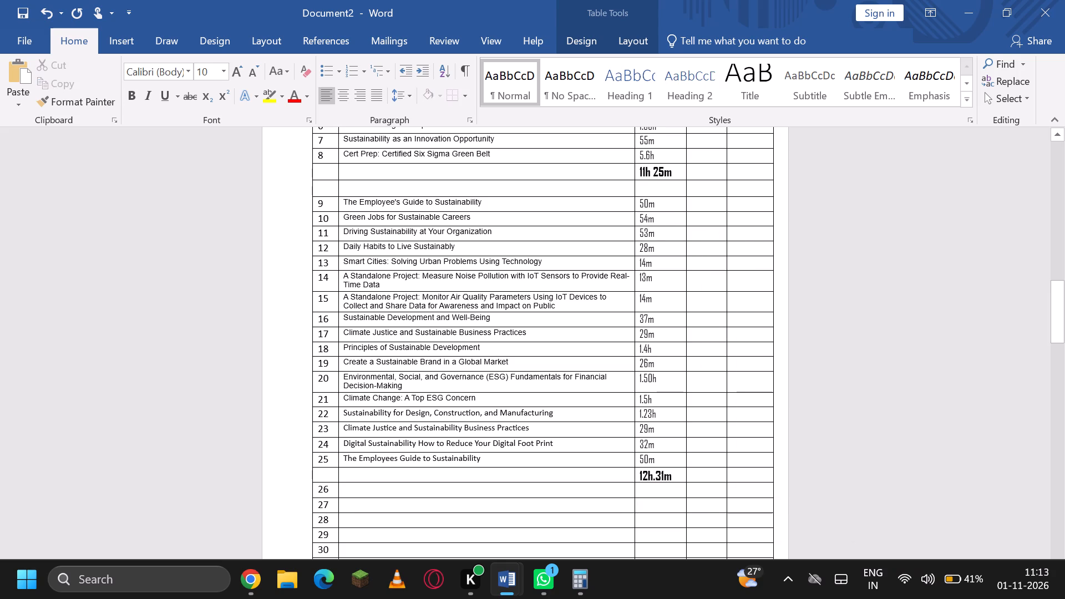
Enlarge the titles of certificates 1 to 8 to font size 11.
scroll(655, 400, "up", 1)
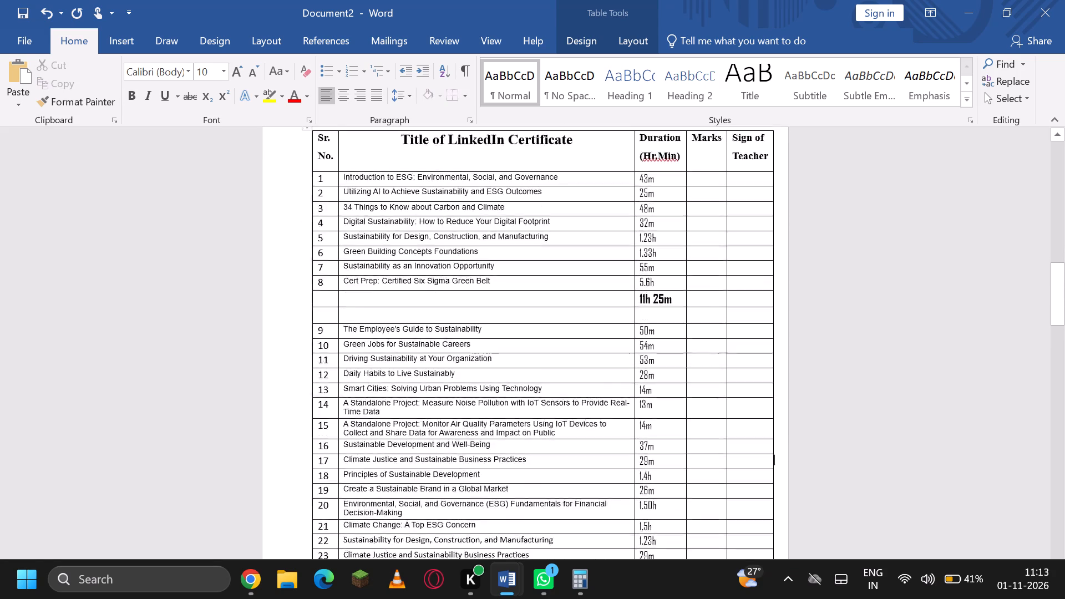
scroll(655, 400, "up", 1)
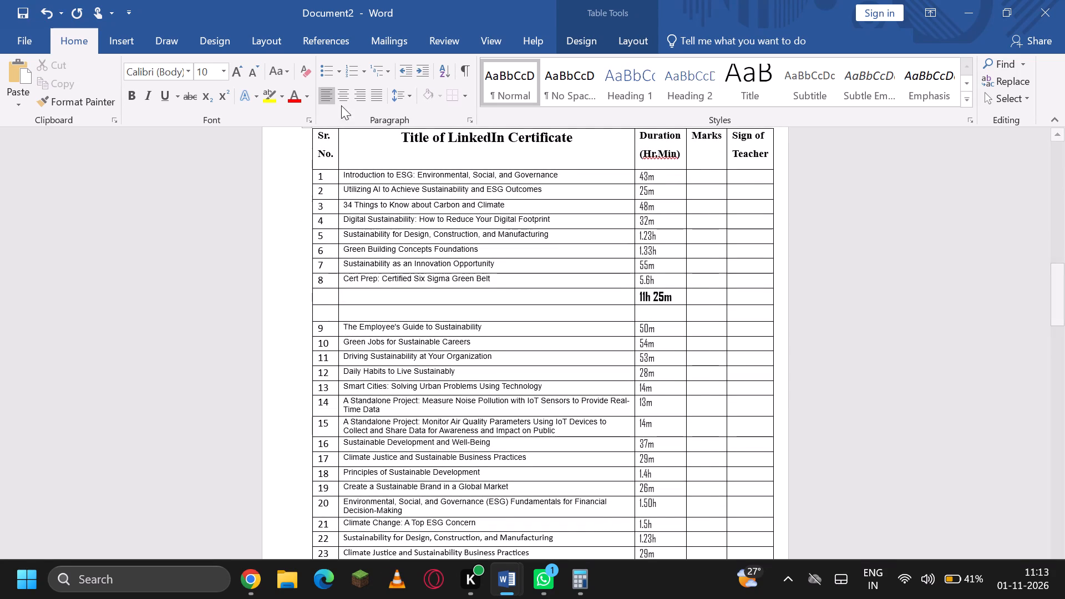
left_click_drag(344, 172, 470, 290)
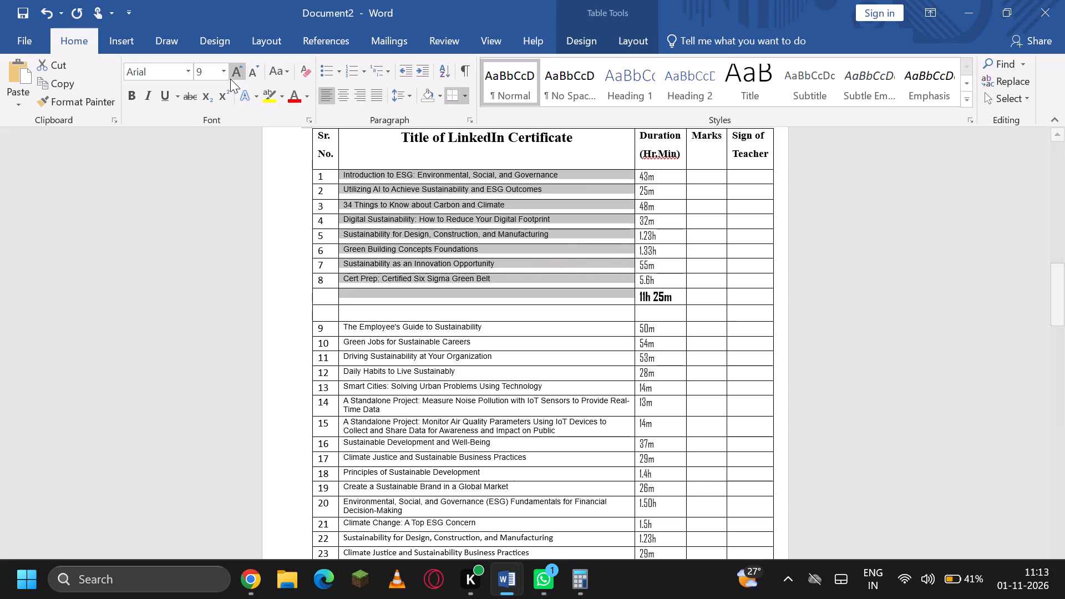
left_click(237, 73)
left_click(237, 73)
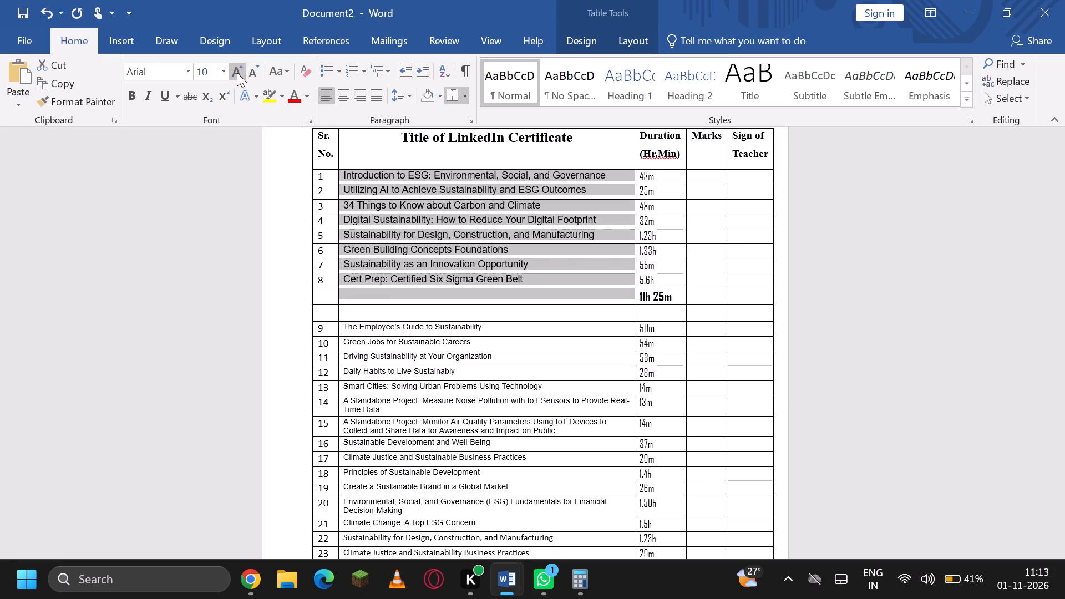
left_click(237, 73)
left_click(252, 73)
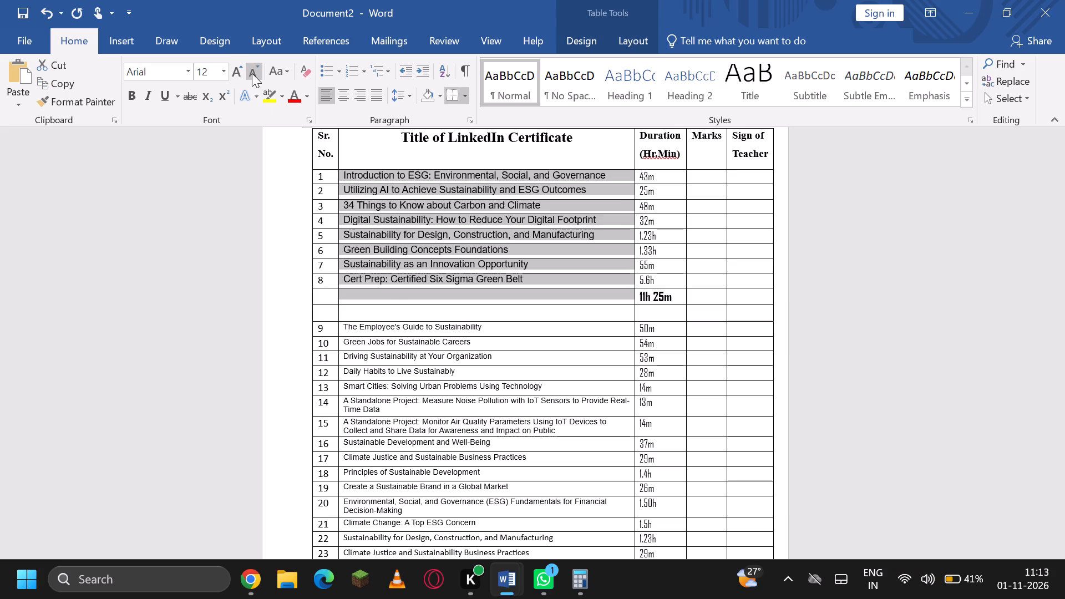
Set the titles of certificates 9 to 25 to font size 11.
scroll(351, 289, "down", 1)
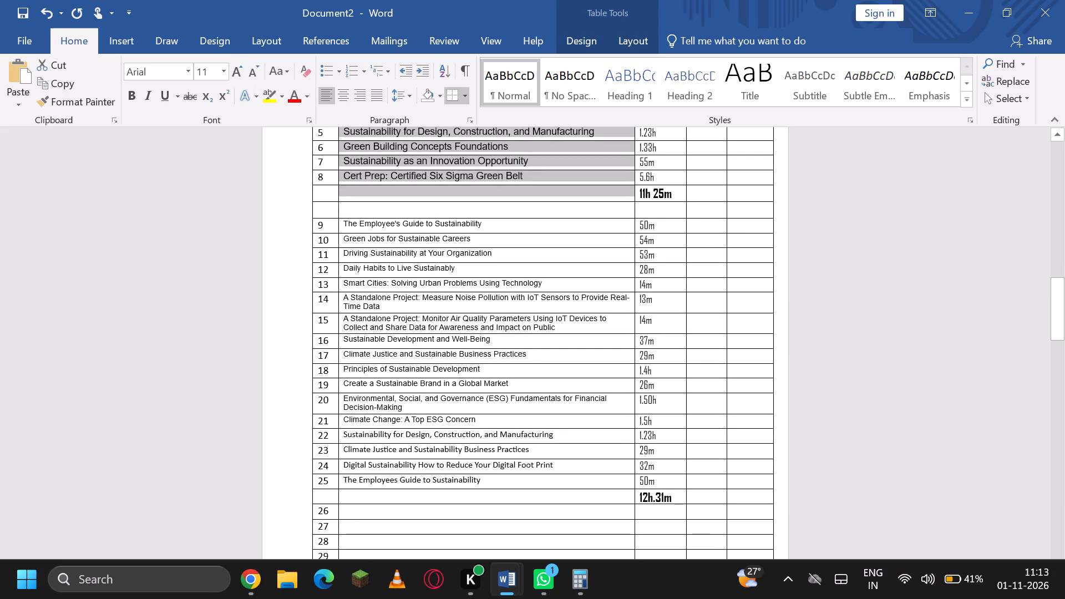
left_click_drag(345, 224, 470, 412)
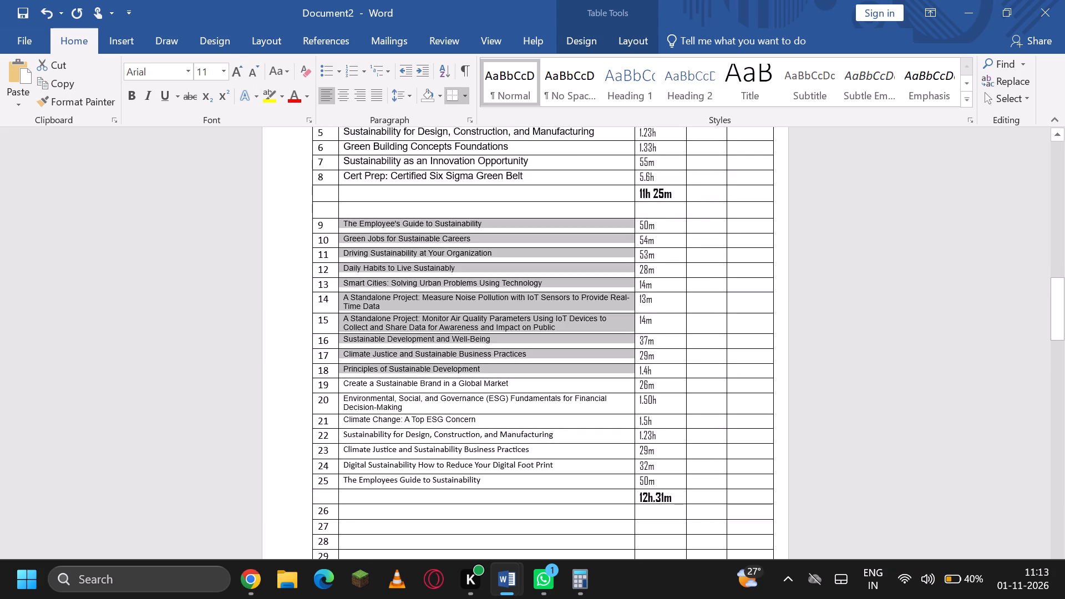
left_click_drag(470, 412, 482, 476)
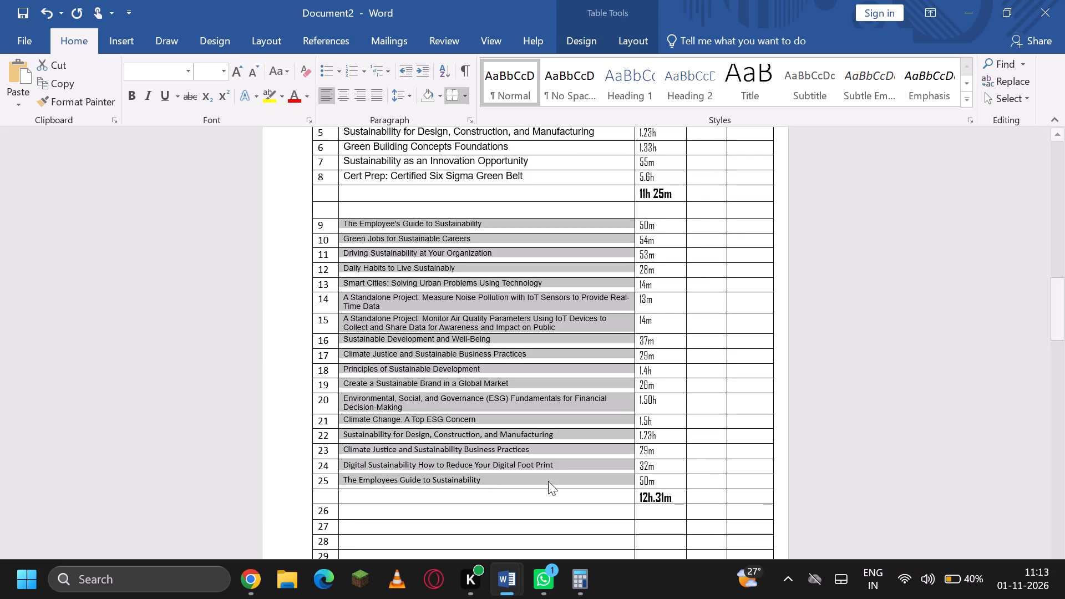
left_click(226, 68)
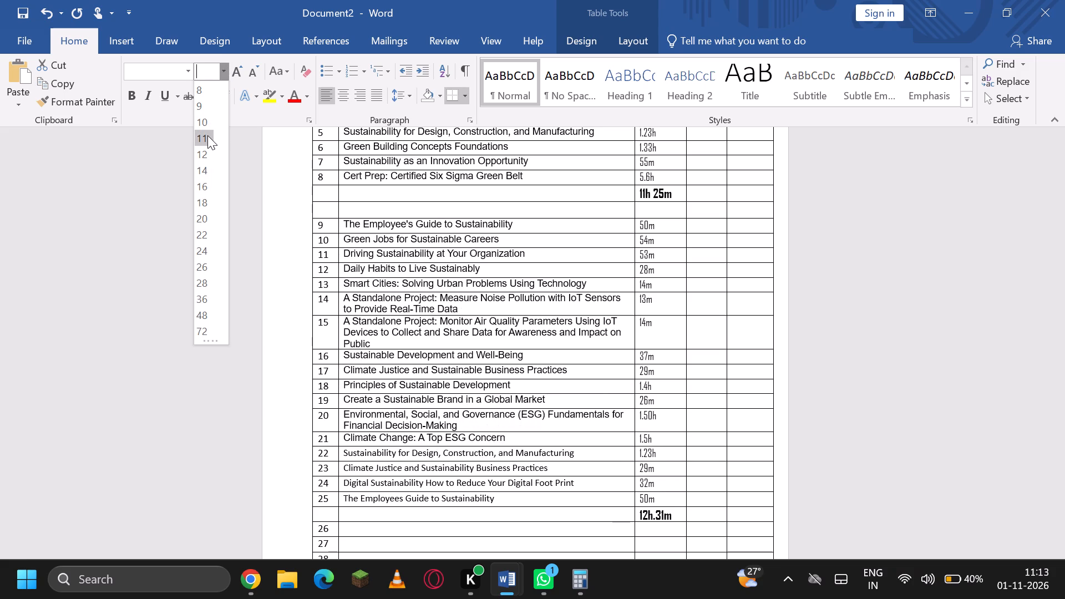
left_click(207, 135)
left_click(930, 344)
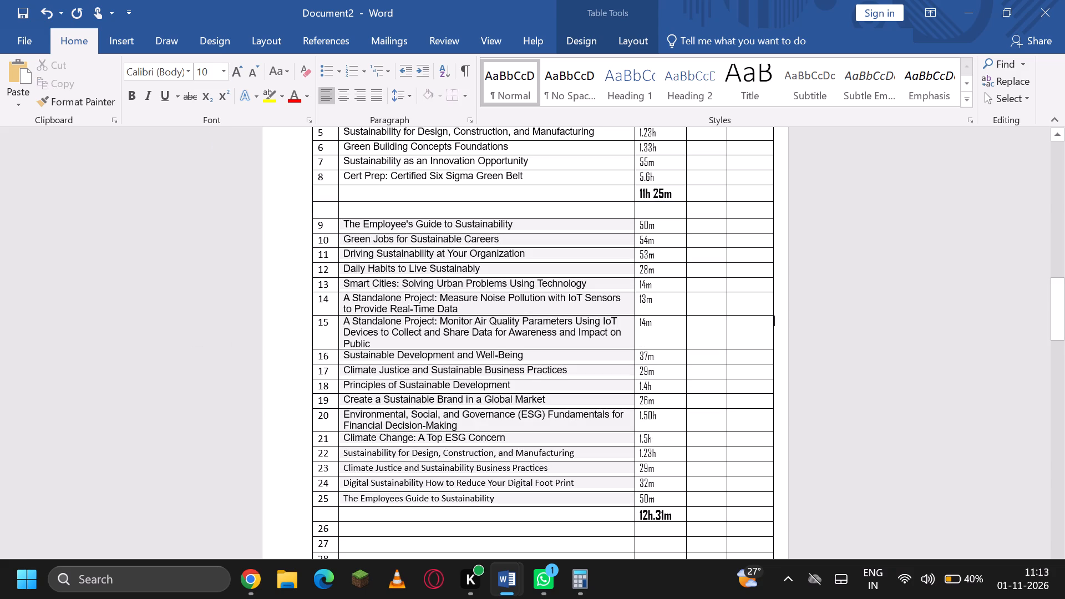
Enlarge the durations of certificates 1 to 8 to font size 16.
scroll(729, 303, "up", 1)
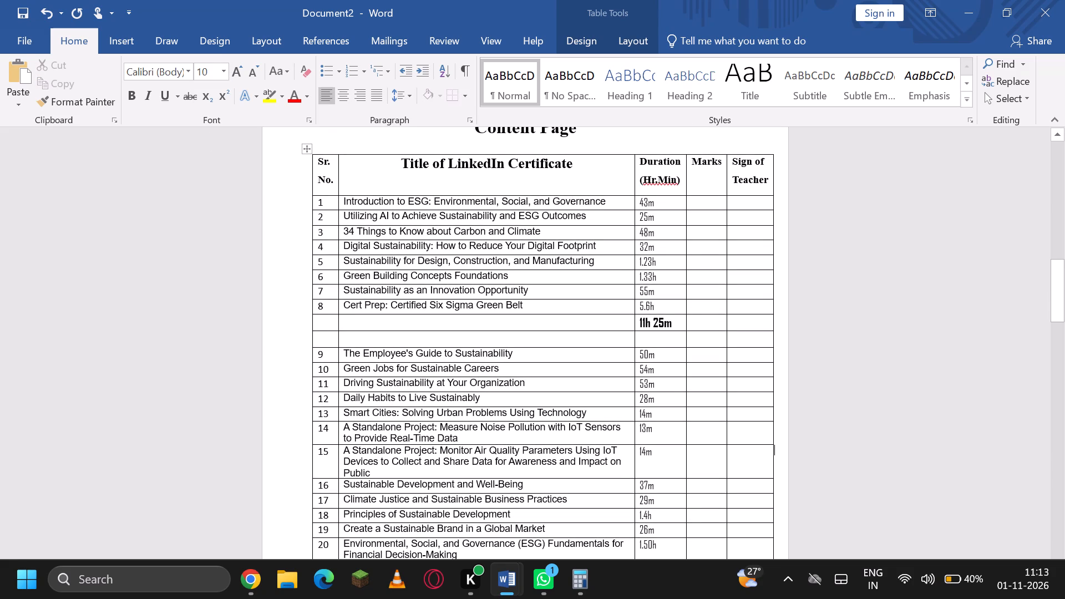
left_click_drag(640, 200, 658, 295)
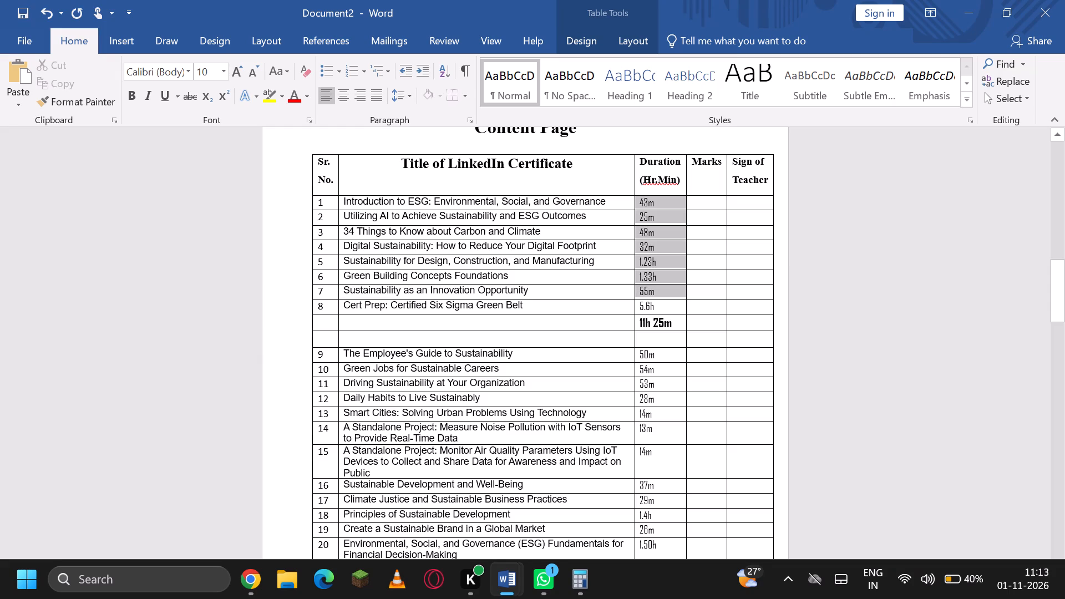
left_click_drag(658, 295, 658, 302)
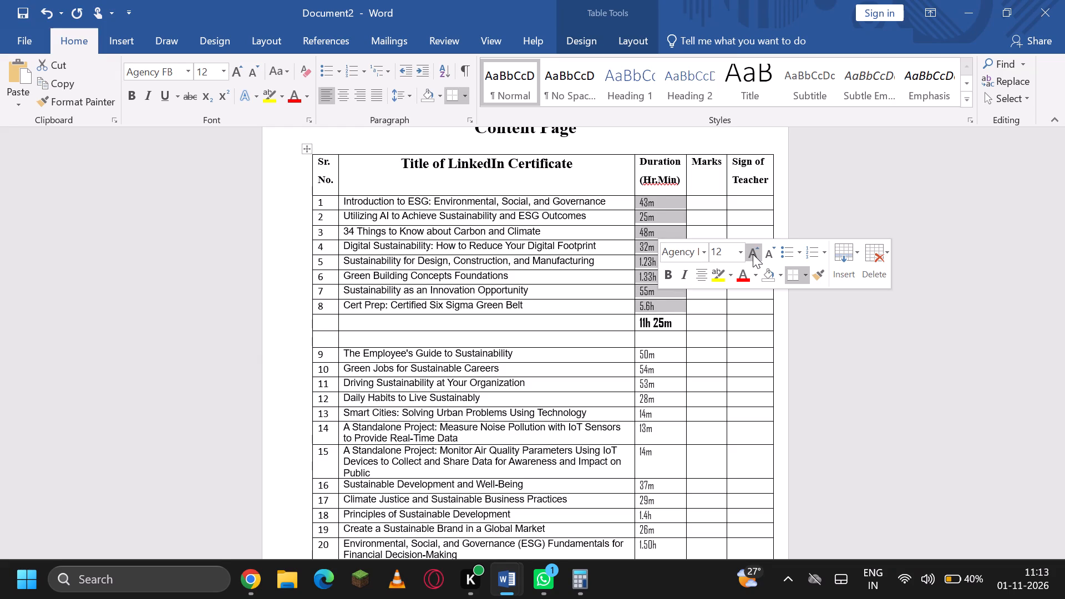
left_click(753, 254)
left_click(753, 254)
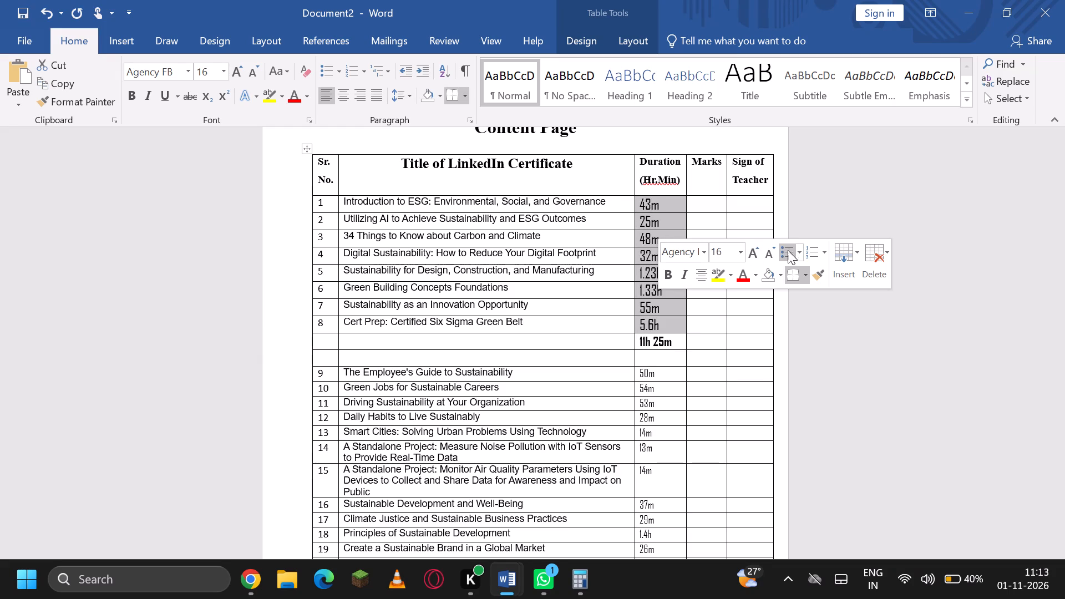
Reduce the durations of certificates 1 to 8 to font size 14.
left_click(769, 250)
left_click(889, 377)
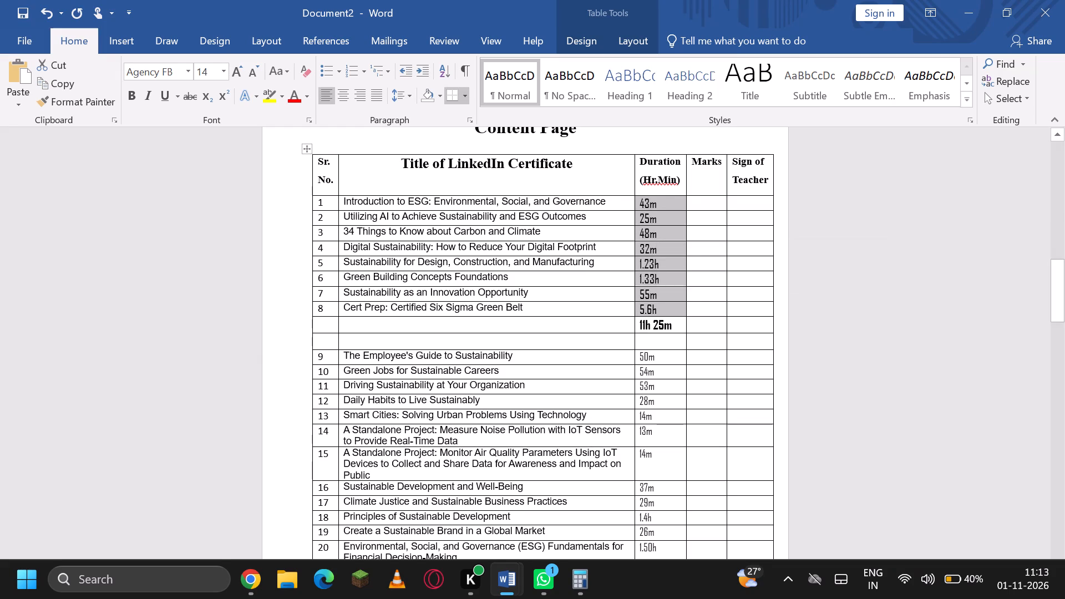
Set the durations of certificates 9 to 25 to font size 14.
scroll(760, 341, "down", 2)
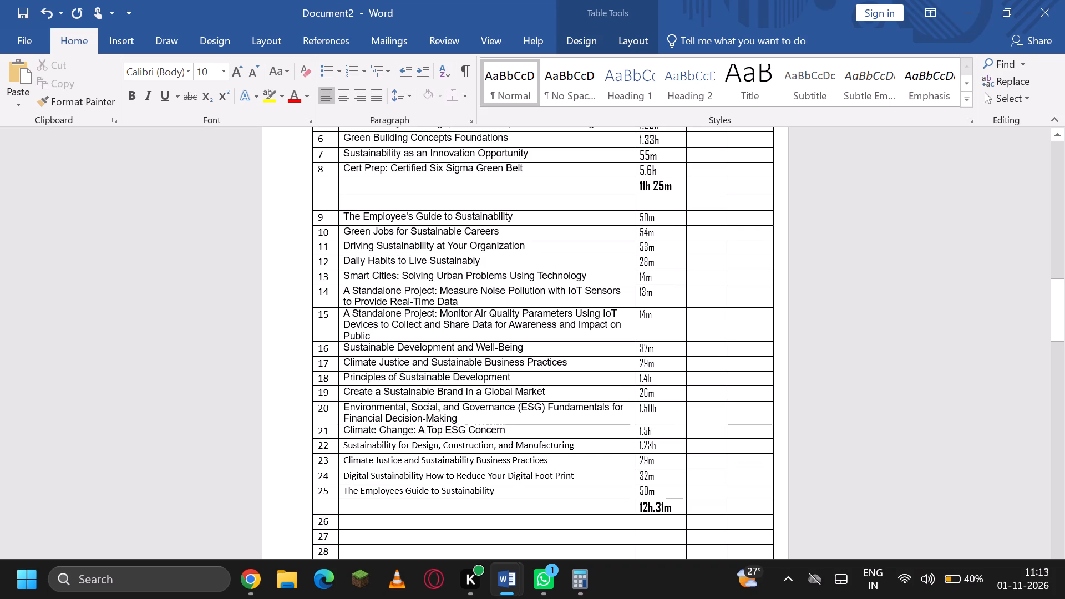
left_click_drag(641, 216, 677, 474)
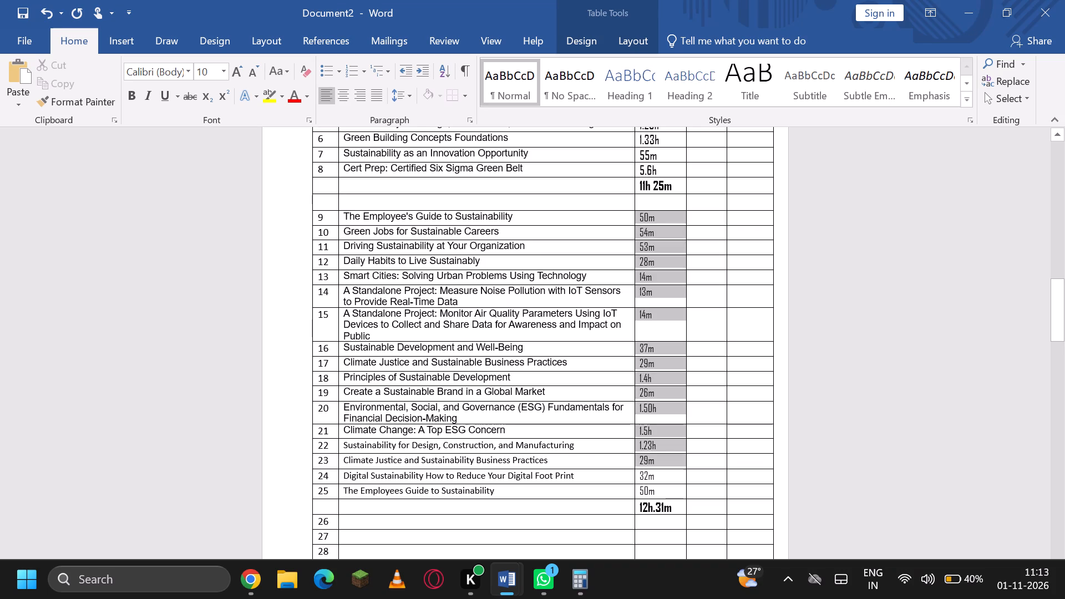
left_click_drag(677, 474, 679, 488)
left_click(775, 435)
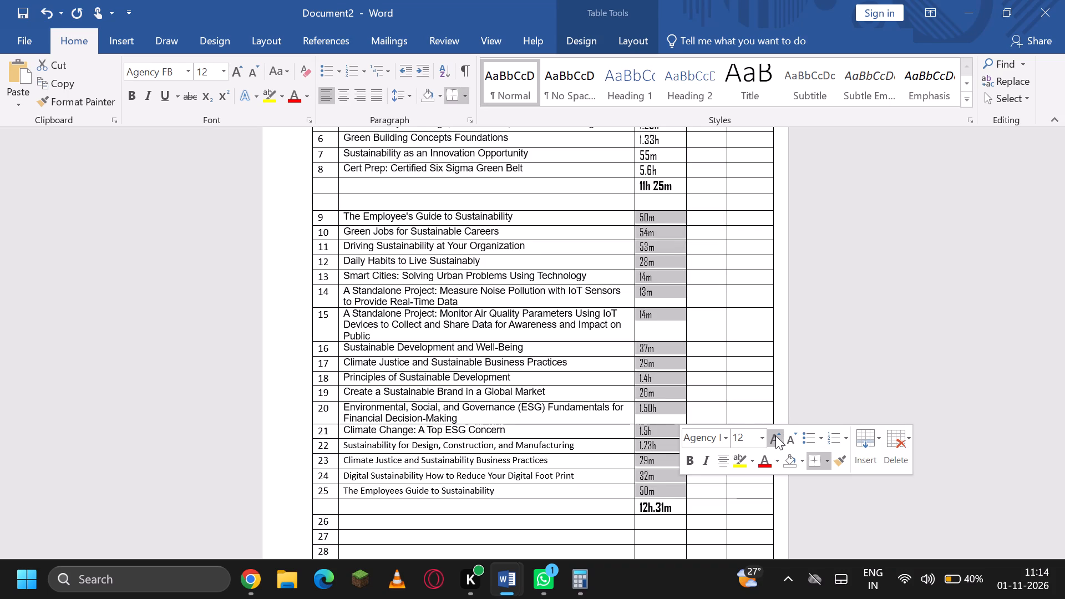
left_click(775, 435)
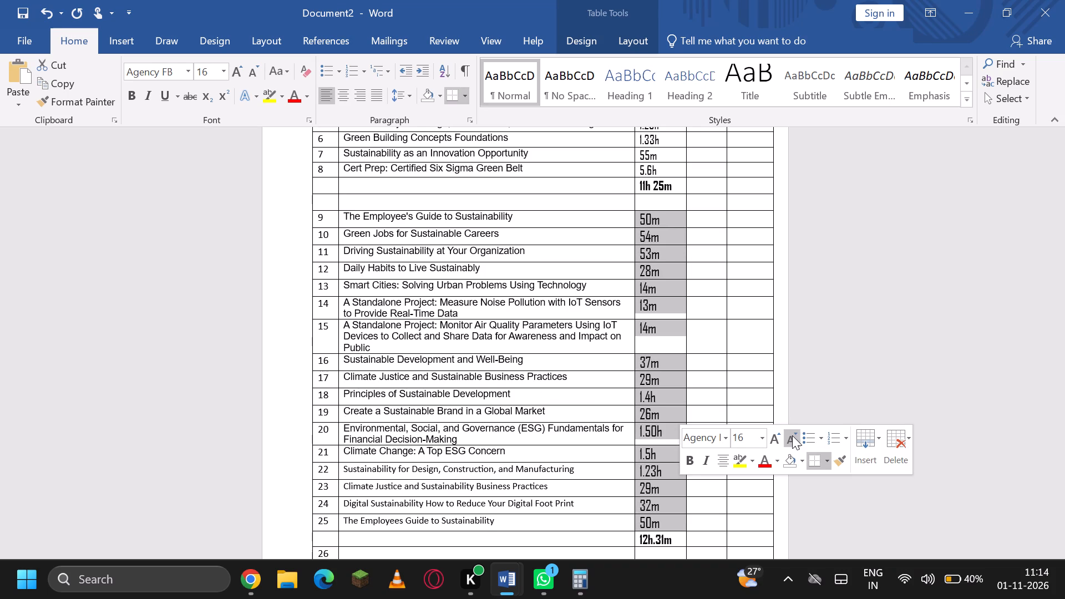
left_click(792, 435)
left_click(856, 328)
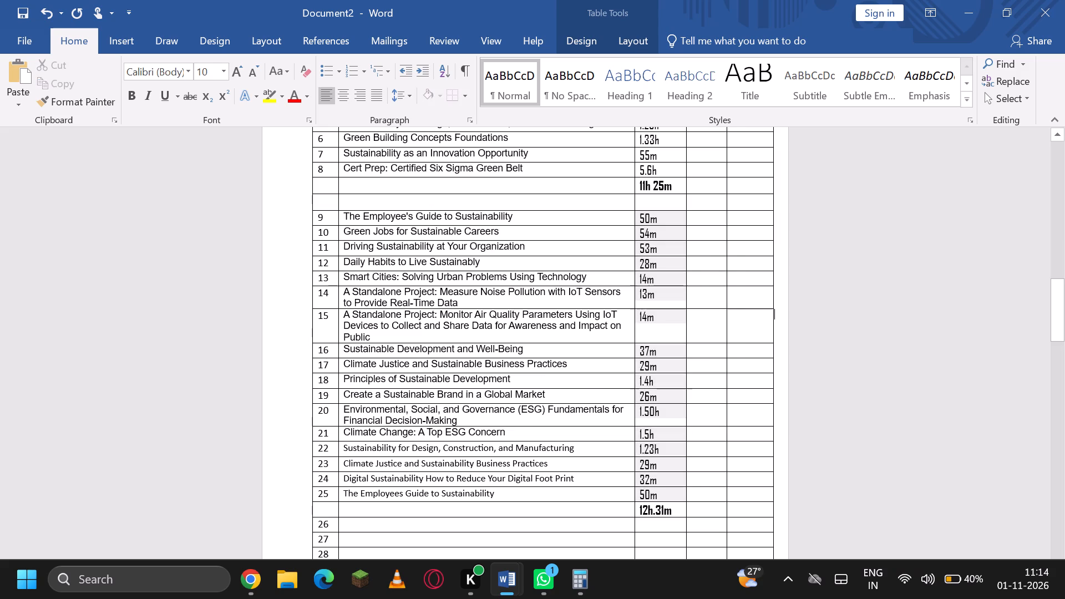
Insert a blank table row directly below the 12h.31m total row, before certificate 26.
scroll(750, 304, "down", 1)
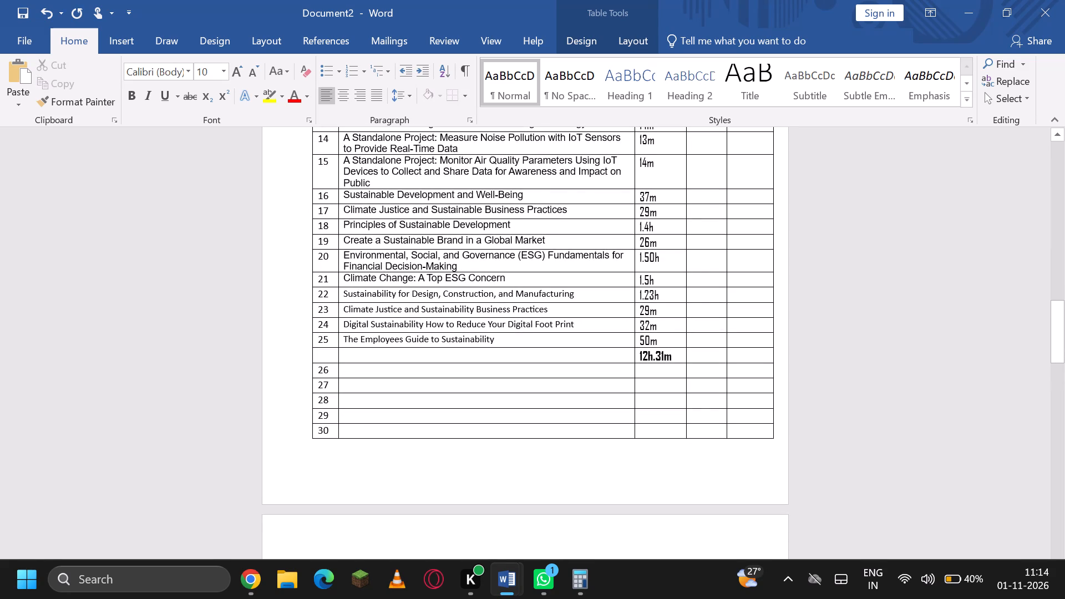
scroll(519, 456, "down", 2)
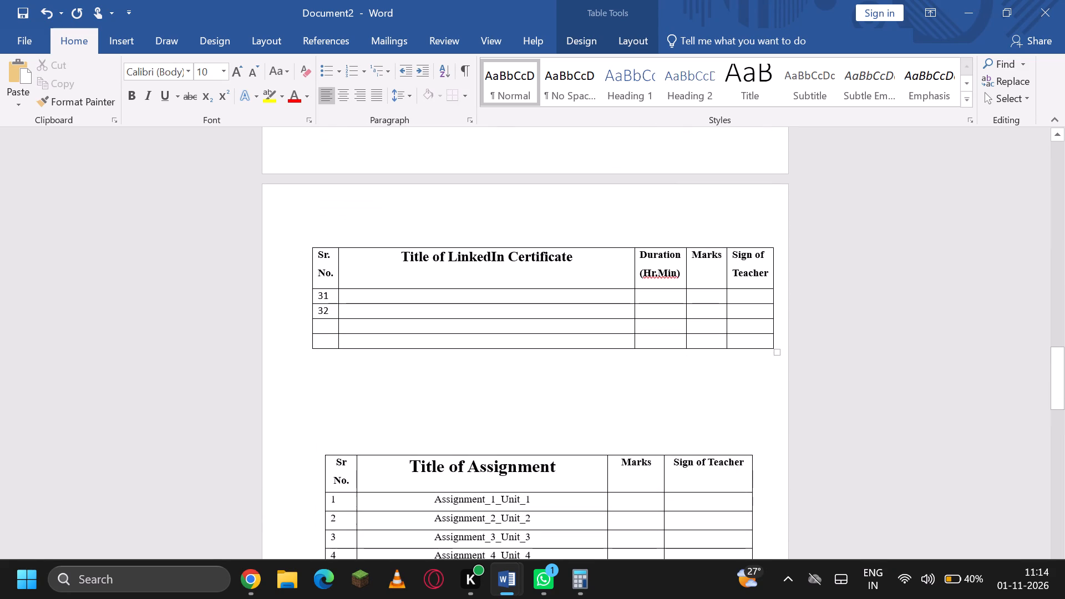
scroll(519, 456, "up", 1)
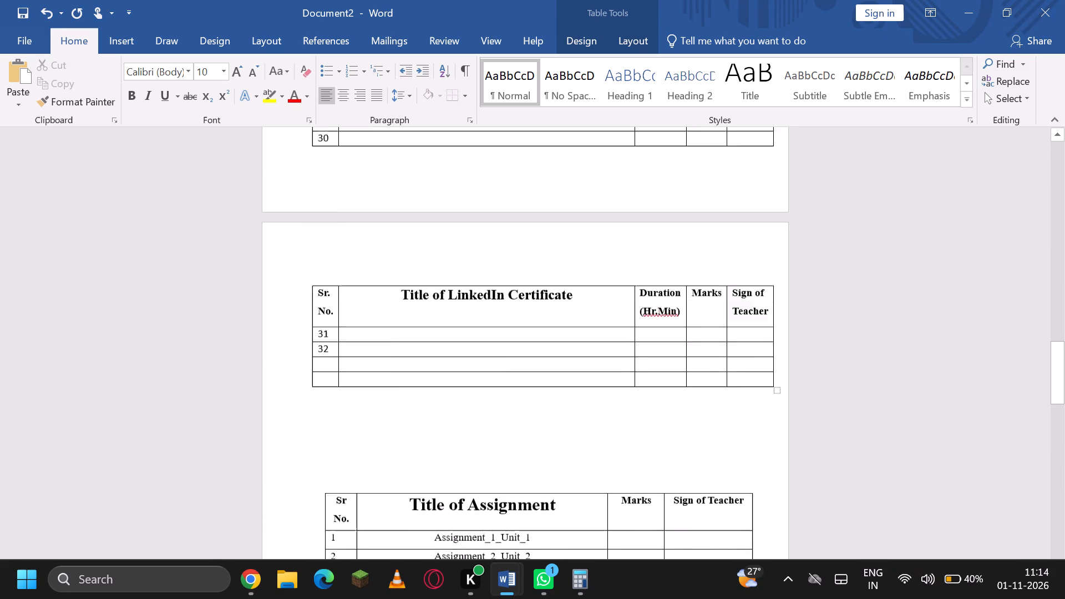
scroll(519, 456, "up", 1)
scroll(519, 456, "down", 1)
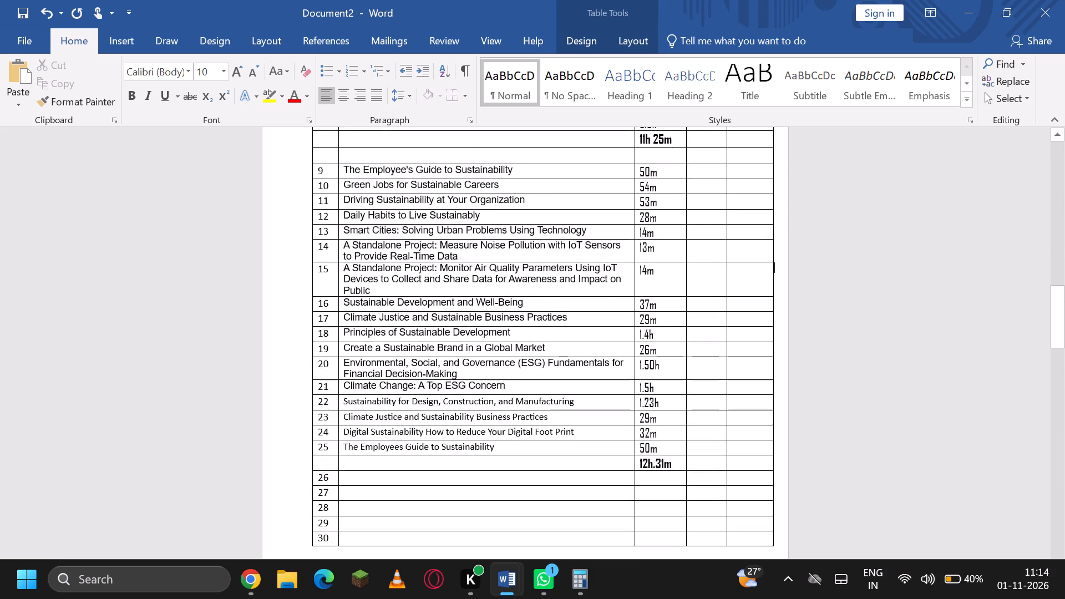
scroll(519, 456, "down", 1)
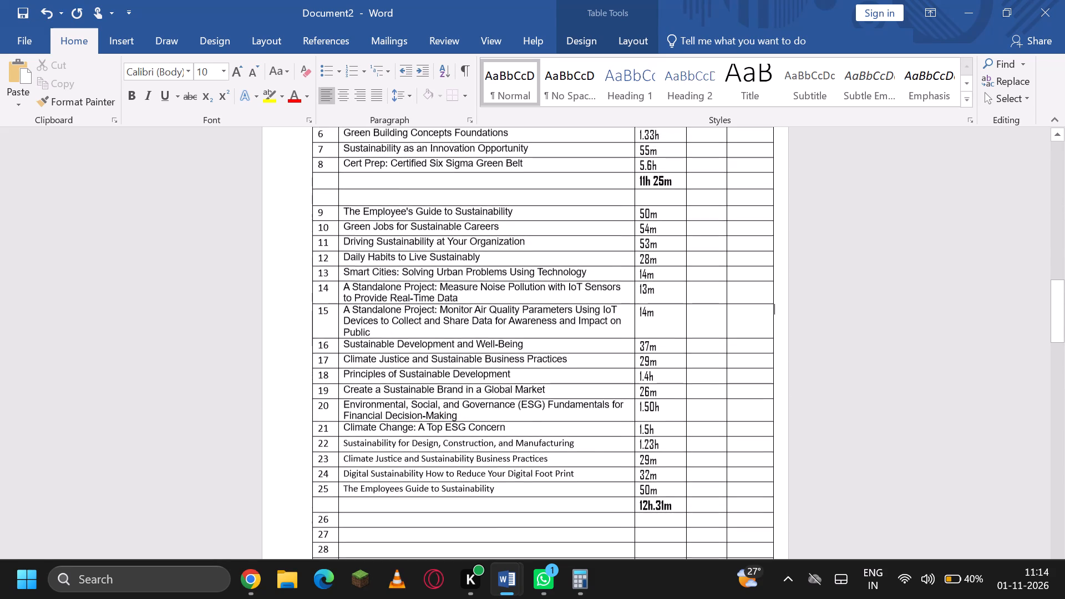
scroll(519, 456, "down", 1)
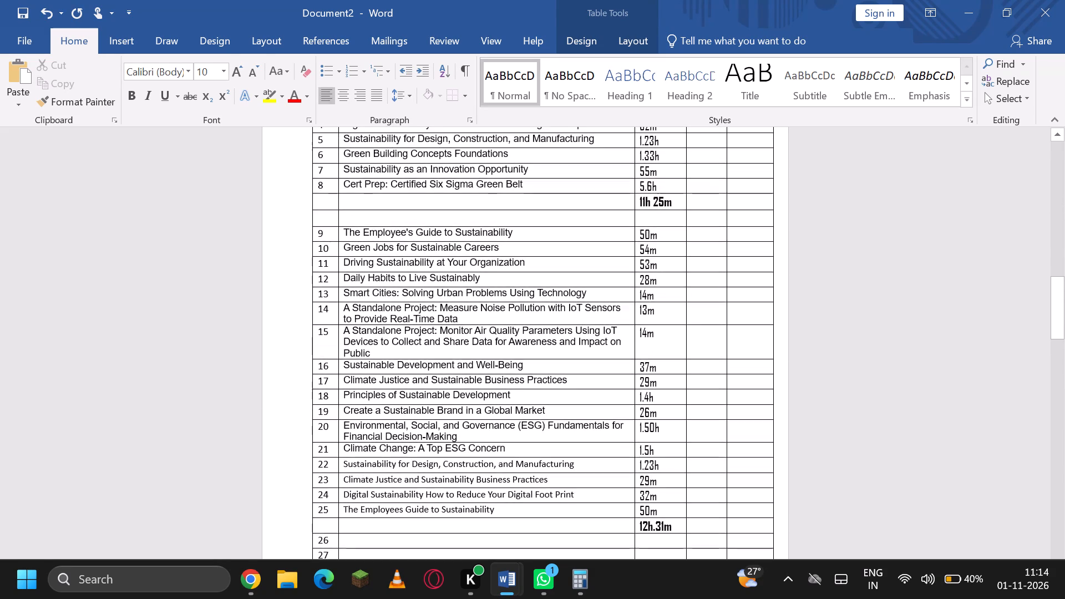
scroll(519, 456, "down", 1)
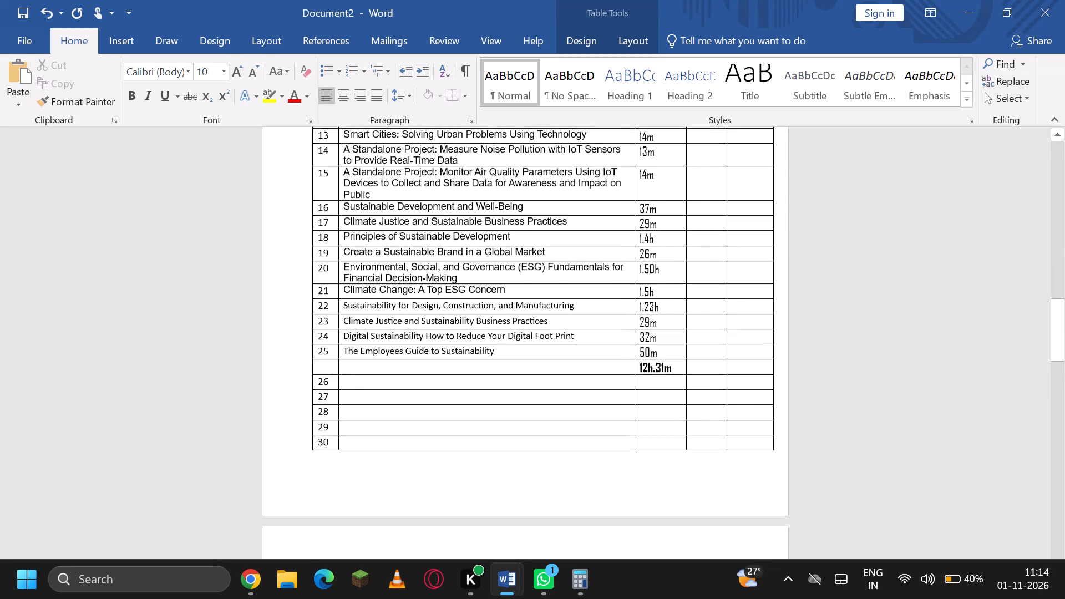
scroll(519, 456, "down", 1)
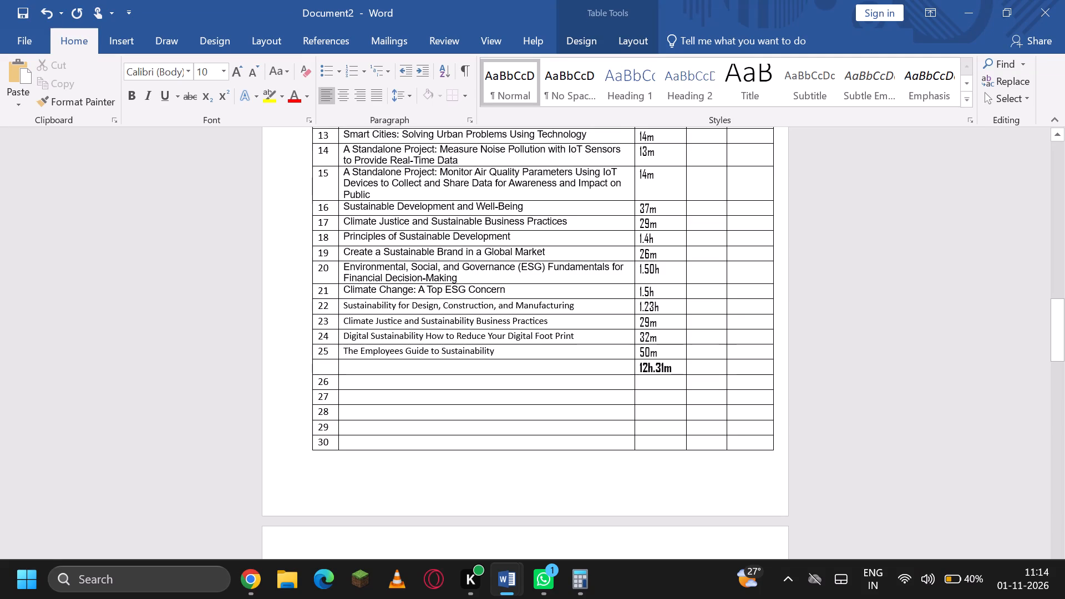
left_click(778, 365)
key("Return")
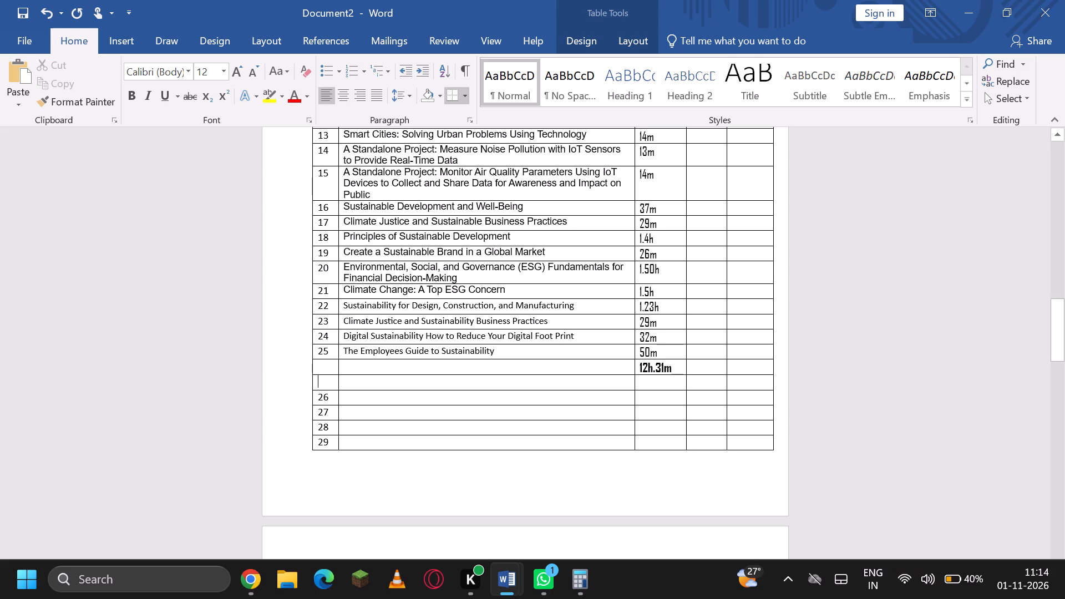
Number the two blank rows after certificate 32 as 33 and 34 in the Sr. No. column.
scroll(557, 366, "right", 1)
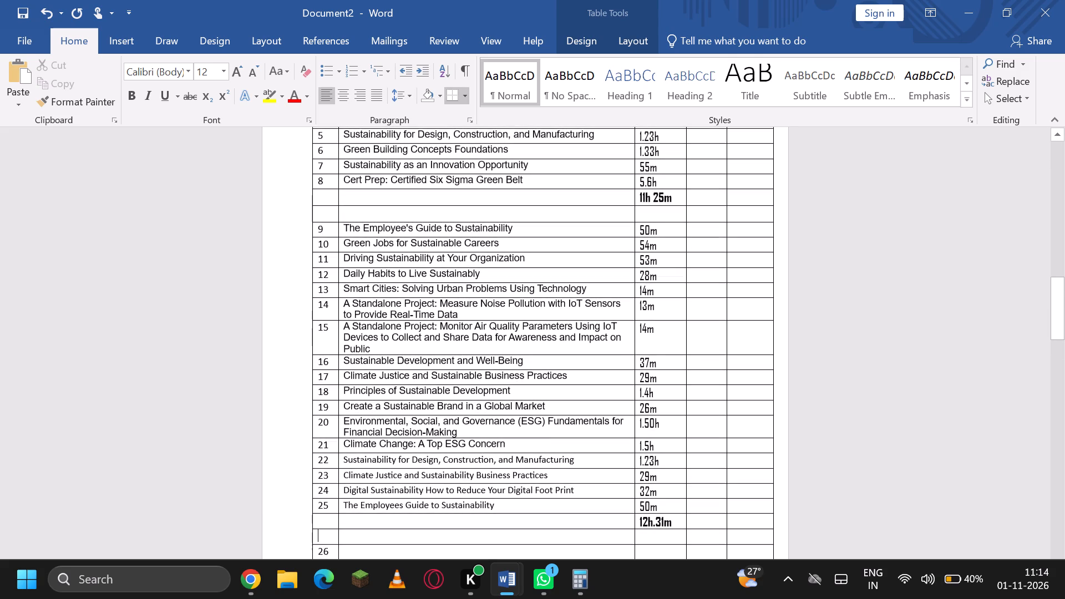
scroll(557, 366, "right", 1)
left_click(395, 405)
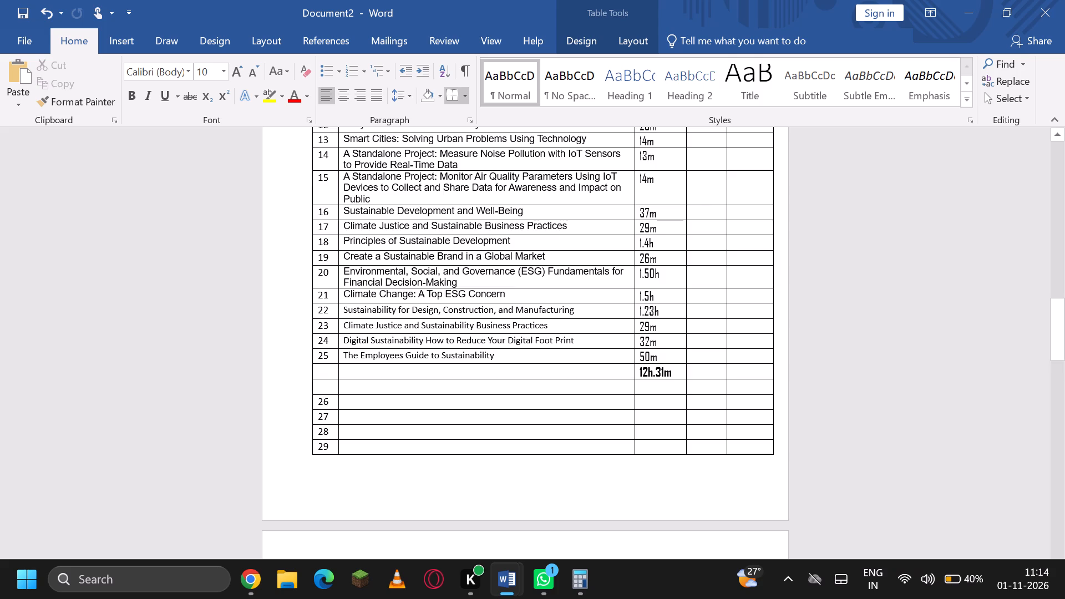
scroll(381, 446, "down", 3)
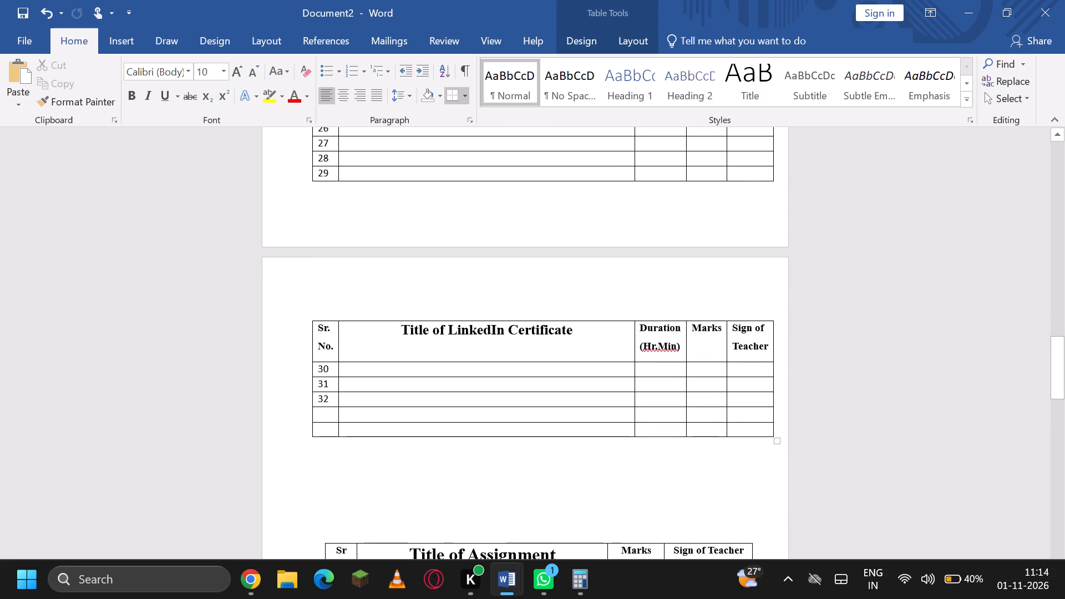
left_click(322, 417)
type("33")
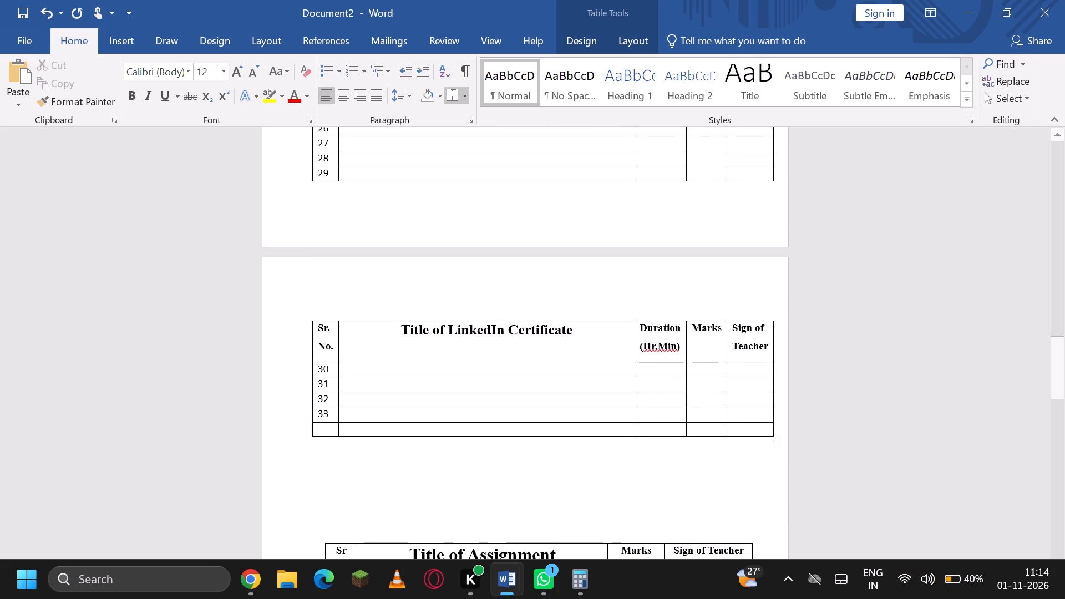
left_click(323, 426)
type("34")
Add a blank row below row 34 at the end of the LinkedIn certificate table.
scroll(545, 269, "up", 1)
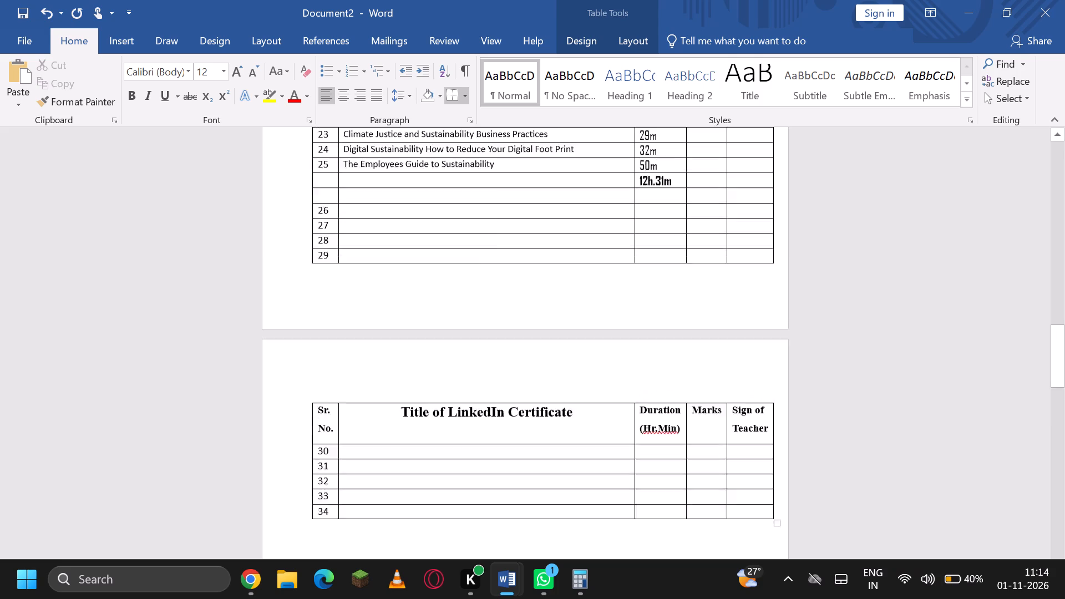
scroll(545, 269, "up", 1)
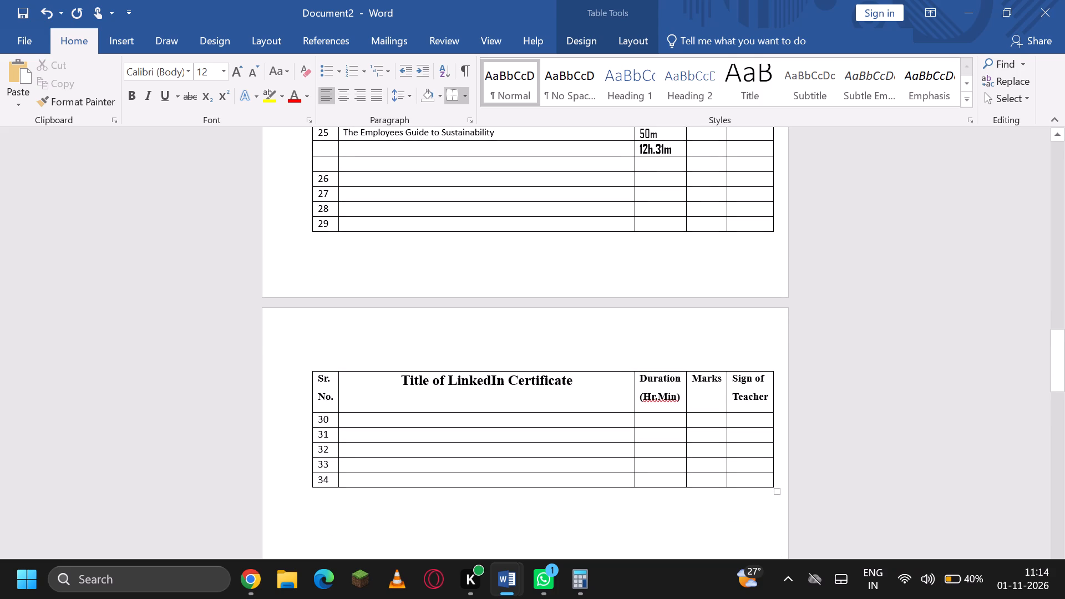
left_click(777, 478)
key("Return")
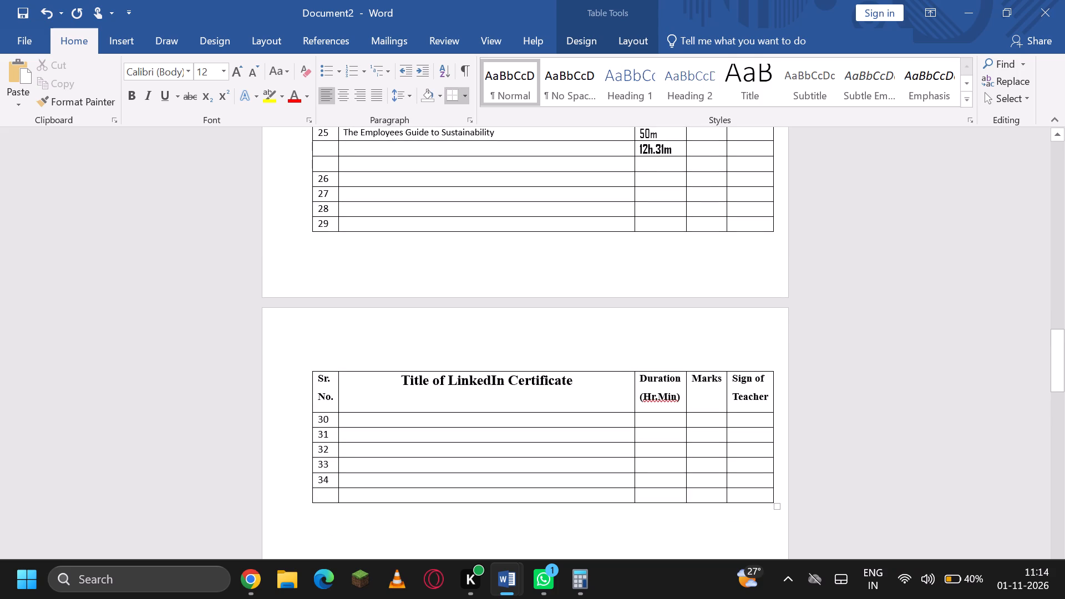
Review the certificate table's titles, durations, group totals and empty numbered rows, as well as the assignment table below it.
scroll(651, 307, "down", 2)
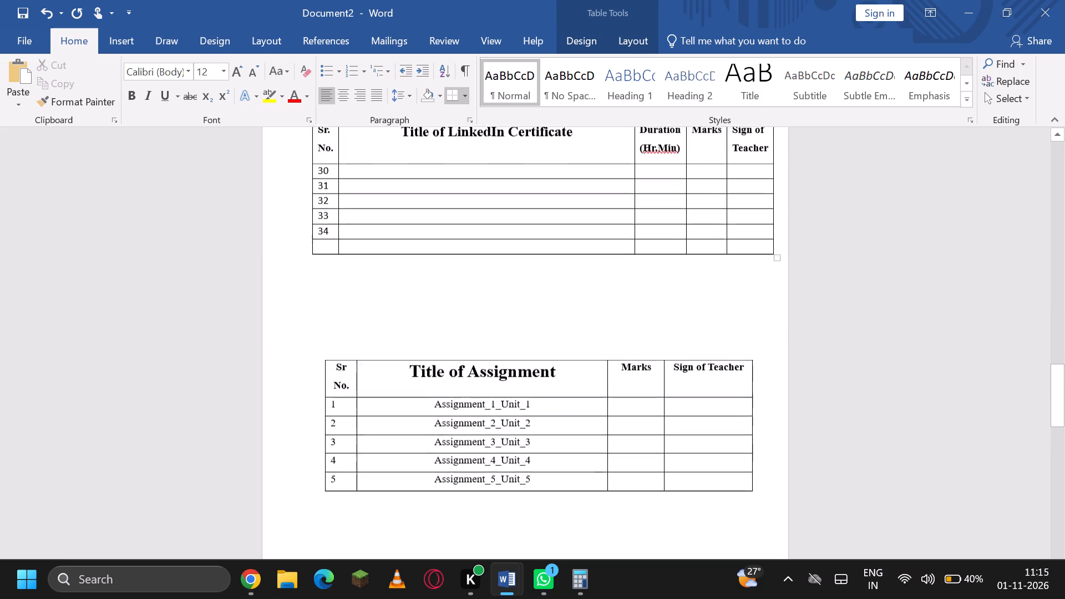
scroll(651, 307, "down", 3)
scroll(651, 307, "up", 6)
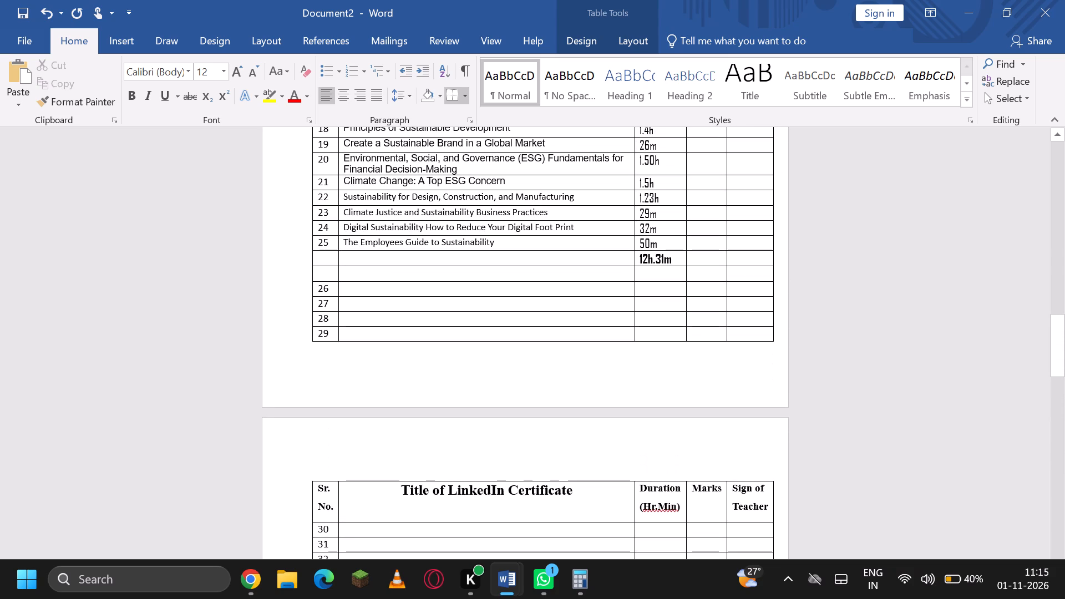
left_click(356, 291)
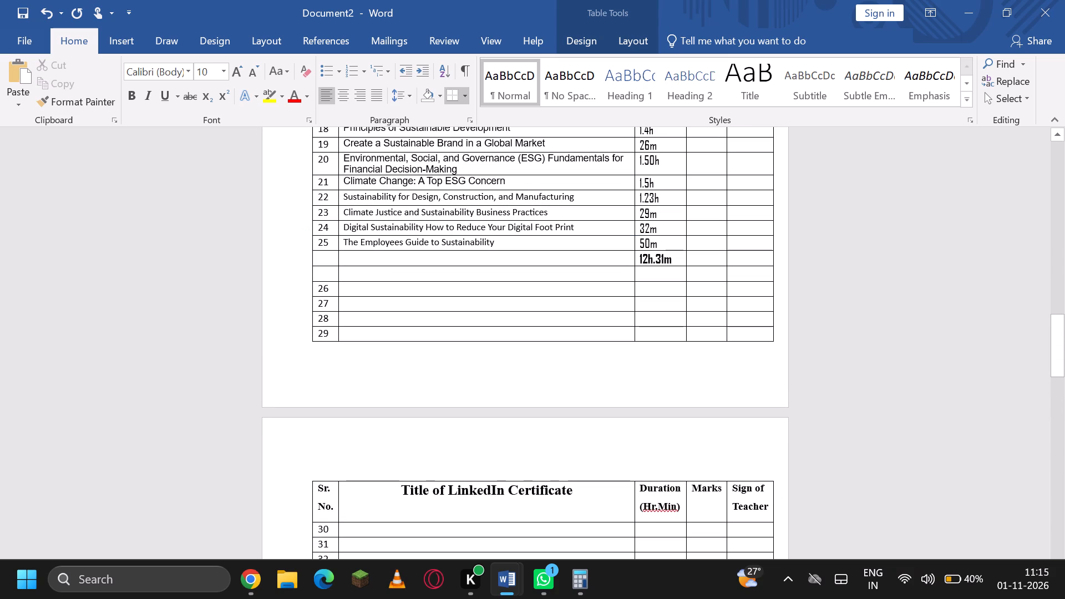
scroll(356, 291, "up", 2)
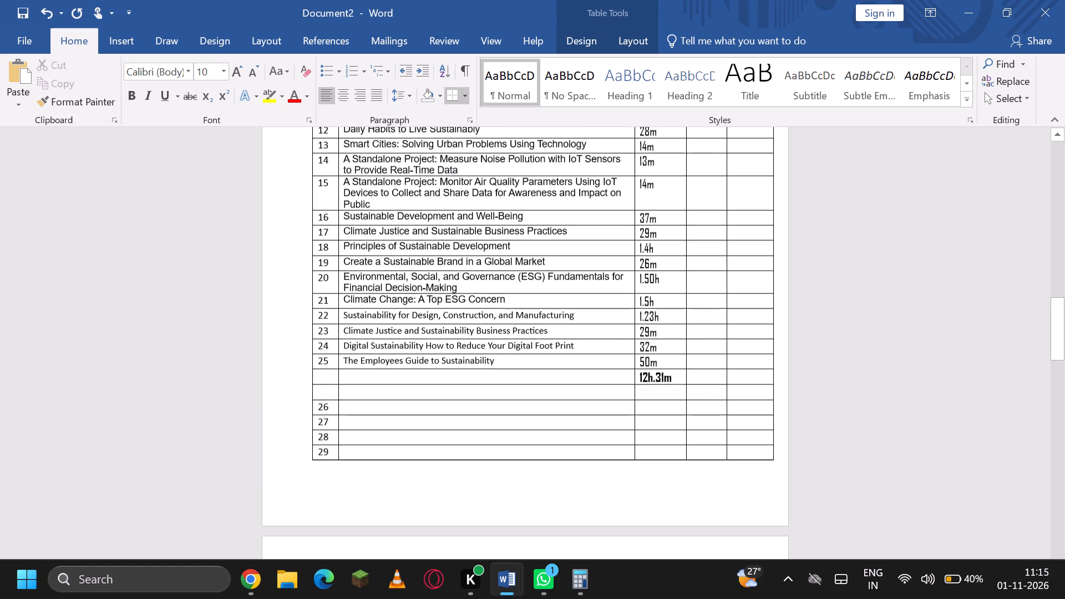
scroll(356, 291, "up", 1)
left_click(356, 291)
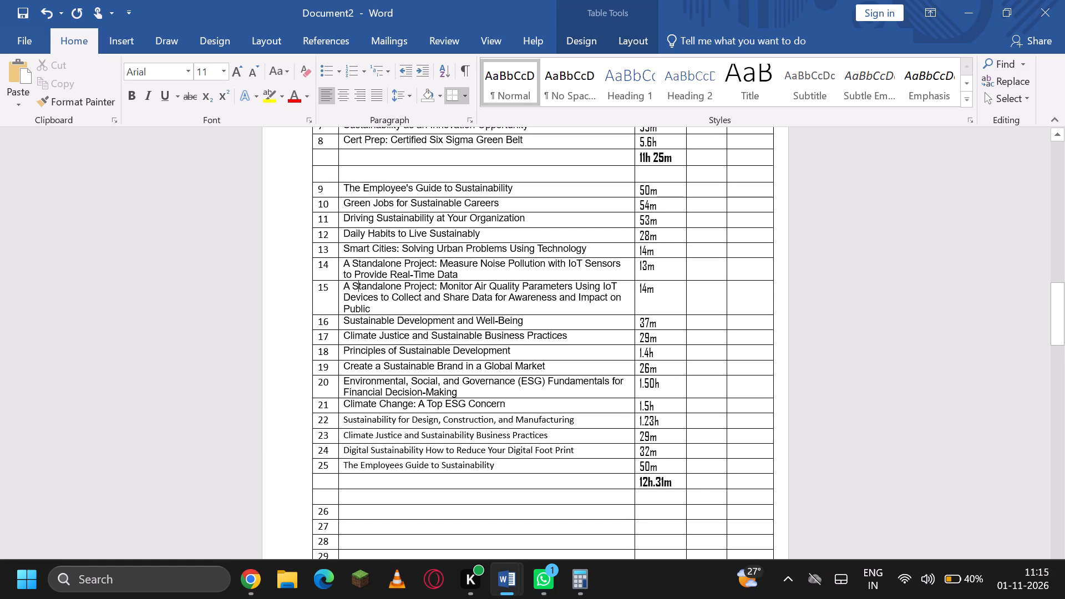
scroll(356, 291, "up", 1)
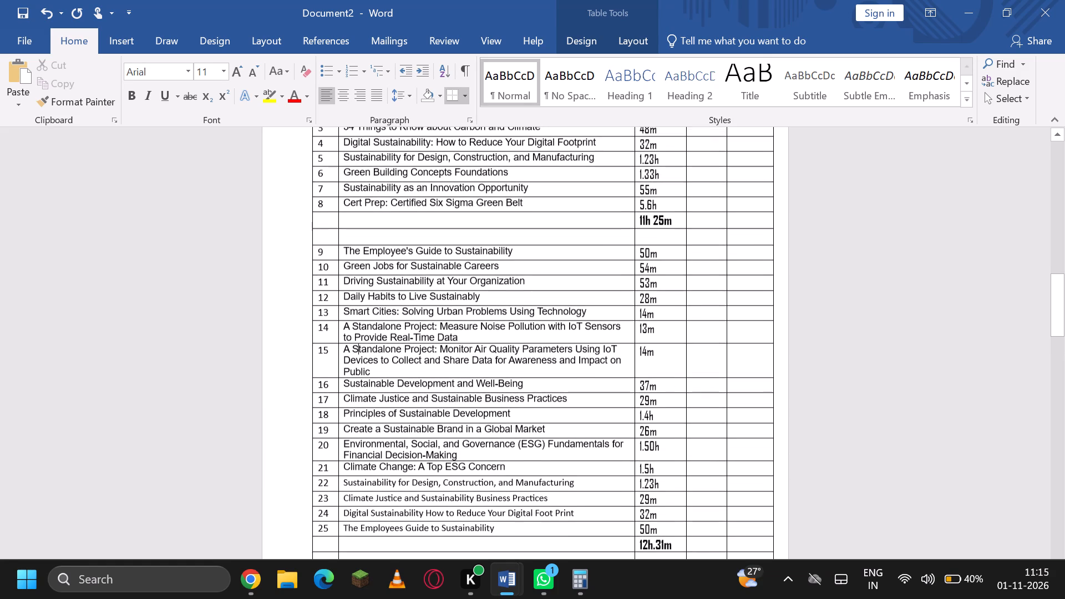
scroll(356, 291, "up", 2)
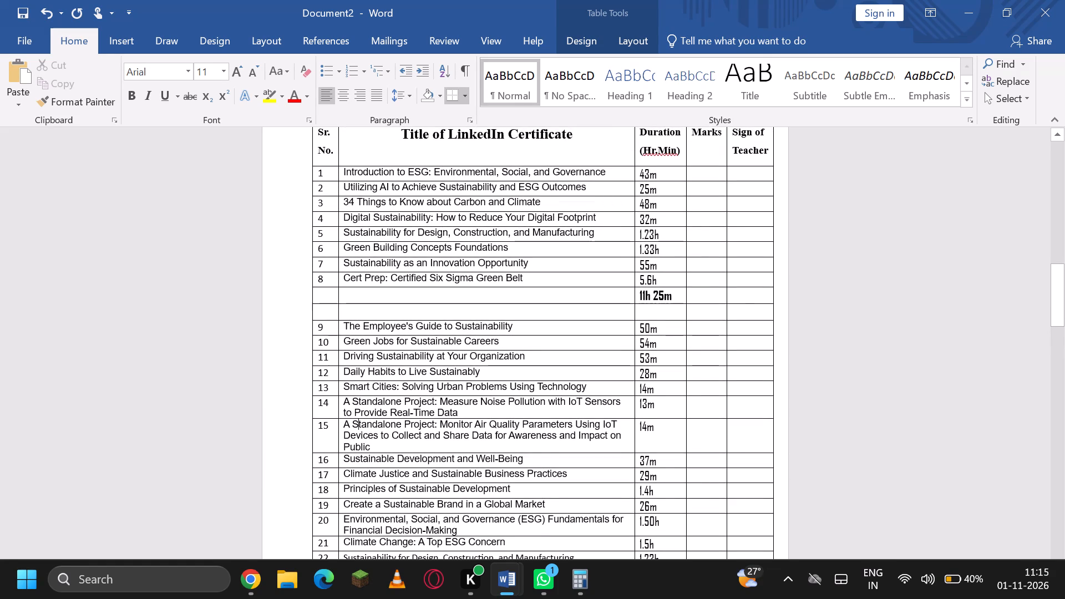
scroll(356, 291, "down", 1)
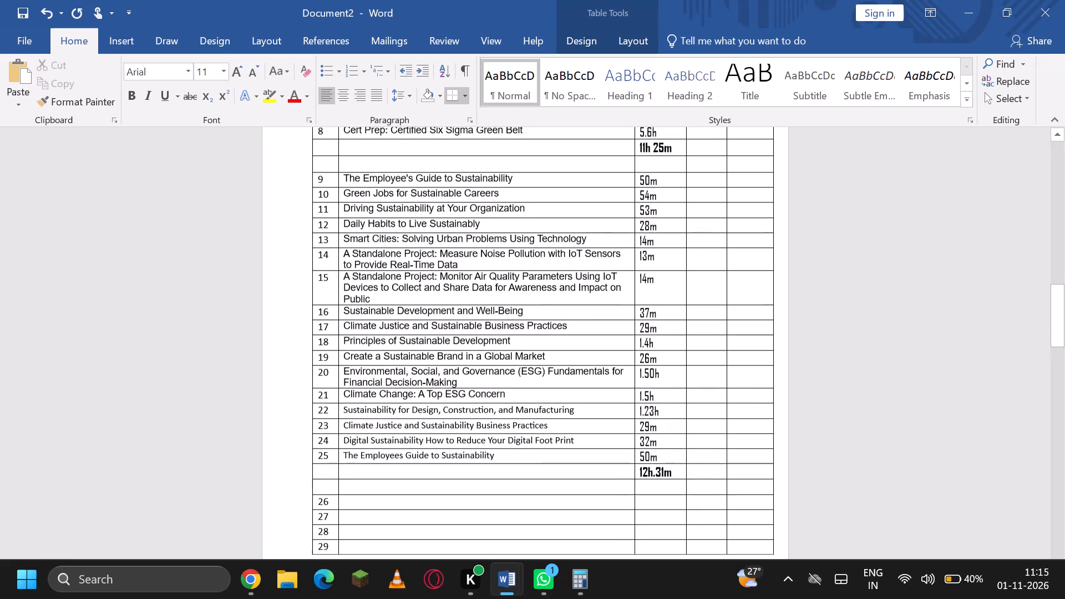
scroll(356, 291, "down", 2)
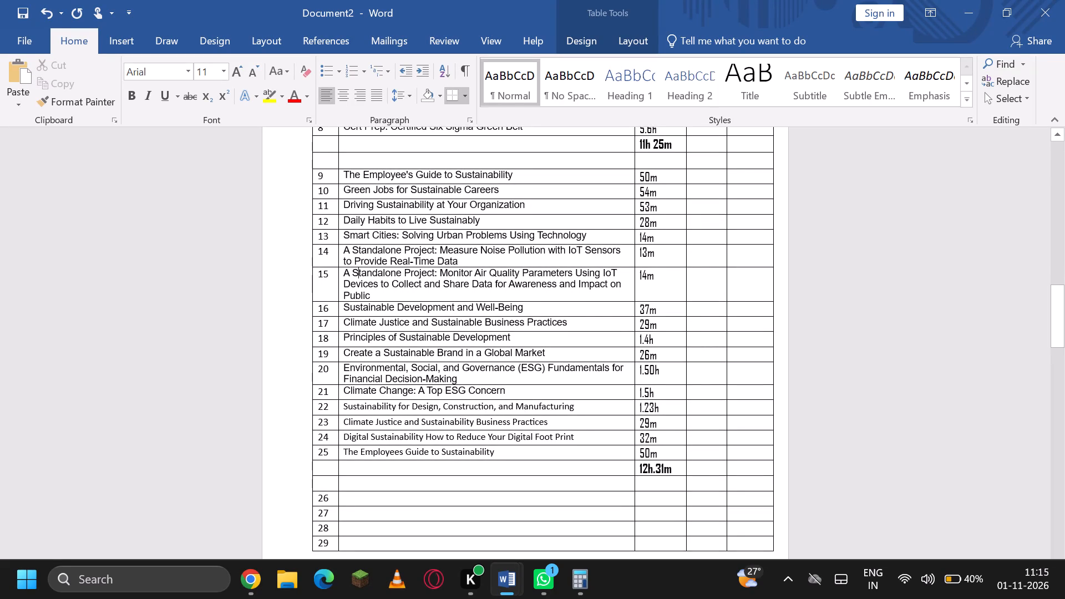
scroll(448, 438, "down", 1)
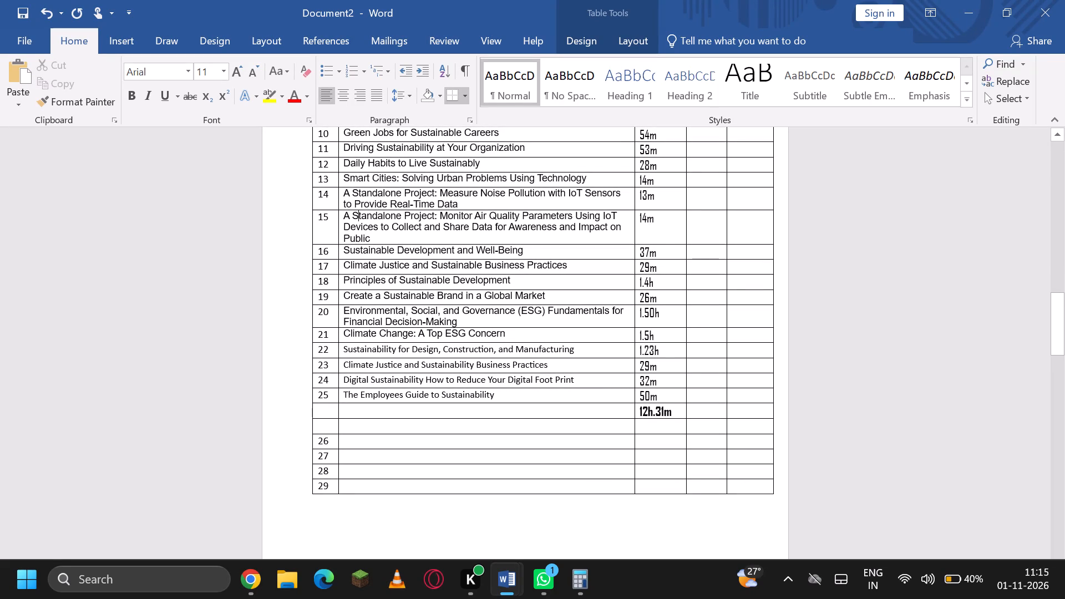
left_click(579, 348)
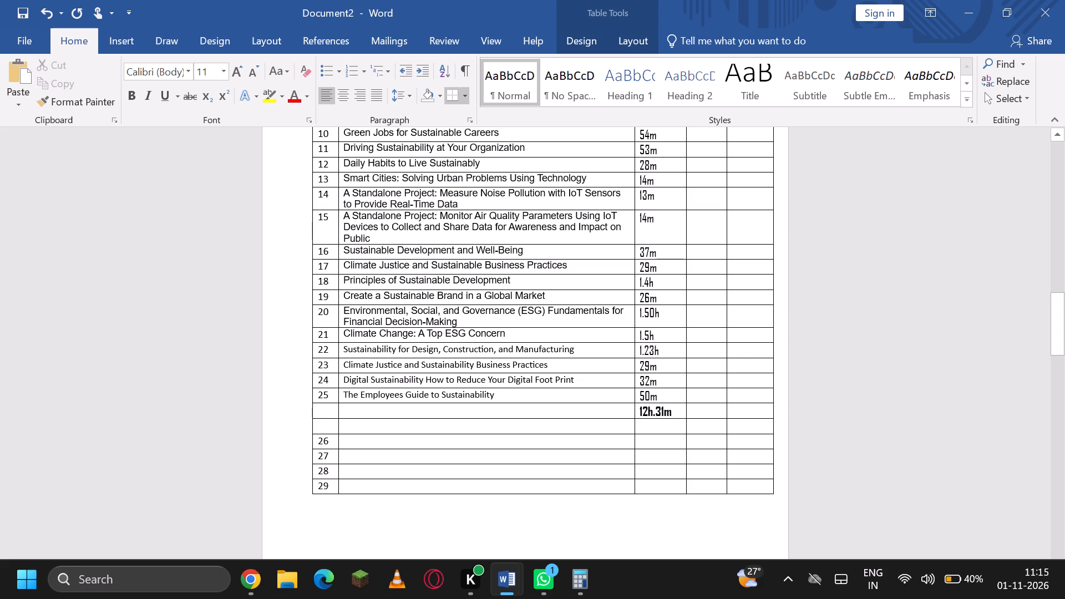
left_click(672, 413)
Change the bold group total below certificate 25 to 11h.14m.
key("BackSpace")
key("BackSpace")
key("BackSpace")
key("BackSpace")
key("BackSpace")
key("BackSpace")
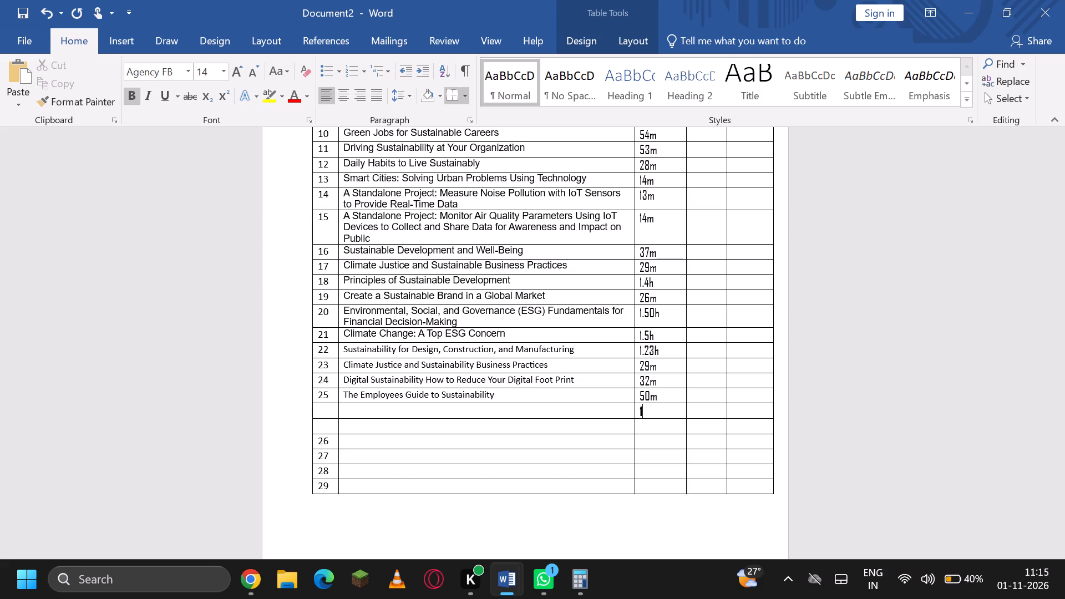
key("1")
type("h.")
type("14")
key("m")
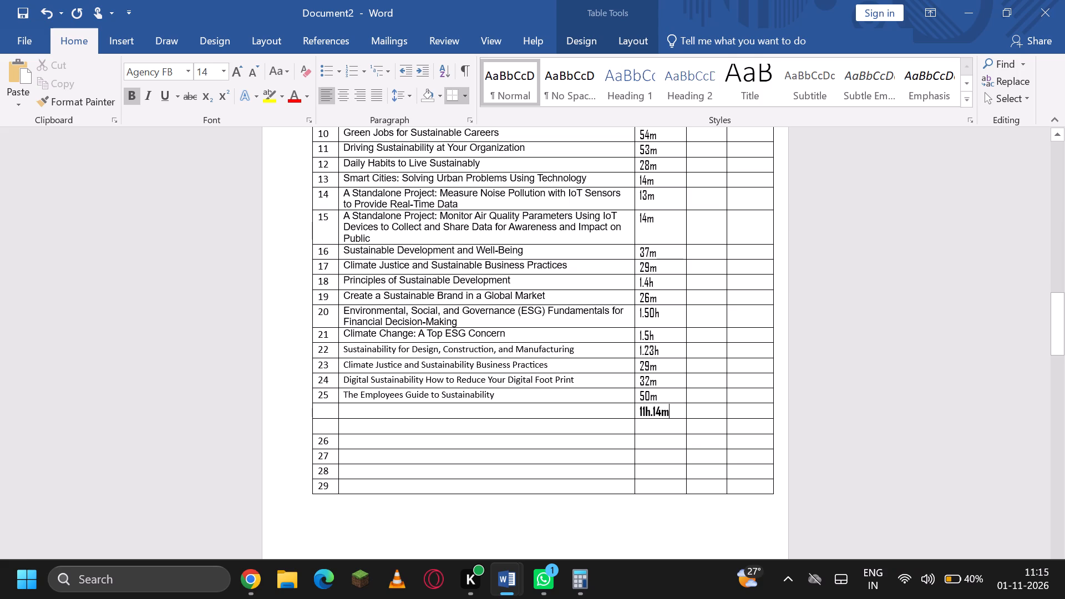
Clear the duration and title of certificate 22, Sustainability for Design, Construction, and Manufacturing.
left_click(670, 350)
key("BackSpace")
key("BackSpace")
key("BackSpace")
key("BackSpace")
key("BackSpace")
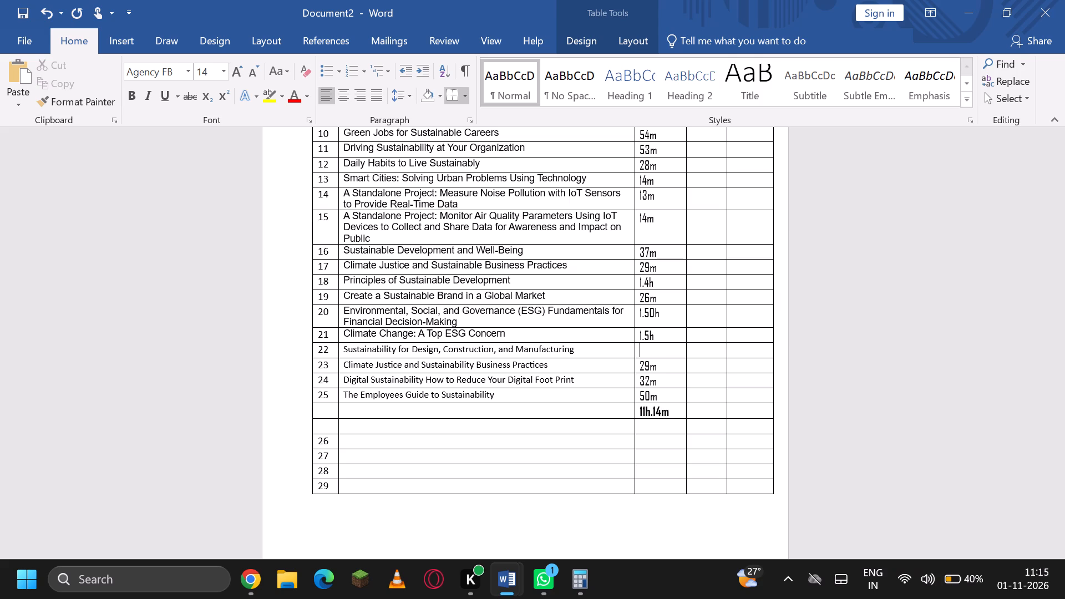
left_click(613, 347)
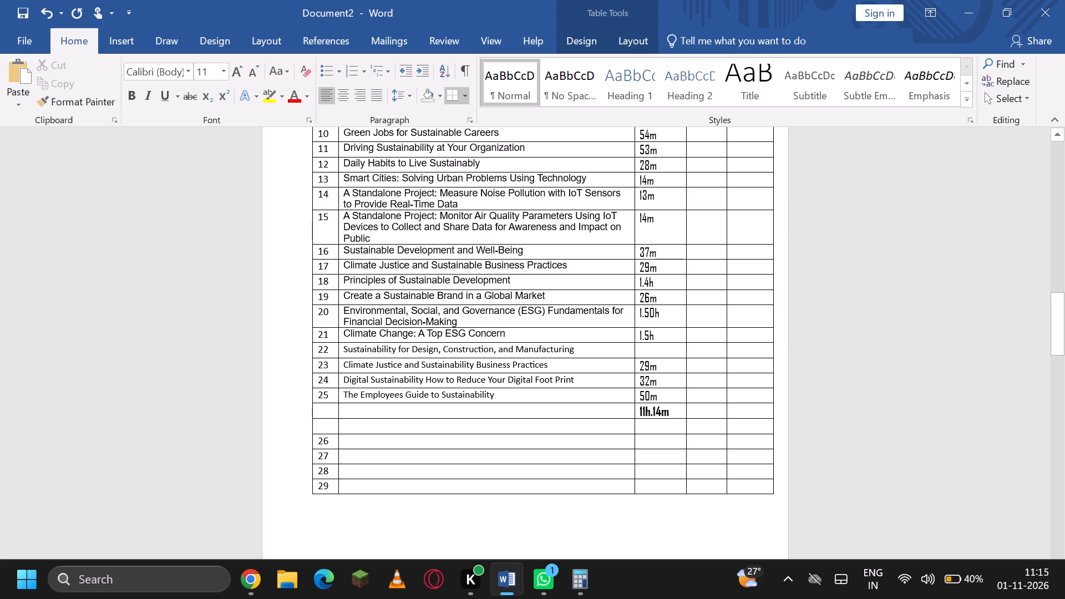
key("BackSpace")
key("BackSpace")
key("BackSpace")
key("BackSpace")
key("BackSpace")
key("BackSpace")
key("BackSpace")
key("BackSpace")
key("BackSpace")
key("BackSpace")
key("BackSpace")
key("BackSpace")
key("BackSpace")
key("BackSpace")
key("BackSpace")
key("BackSpace")
key("BackSpace")
key("BackSpace")
key("BackSpace")
key("BackSpace")
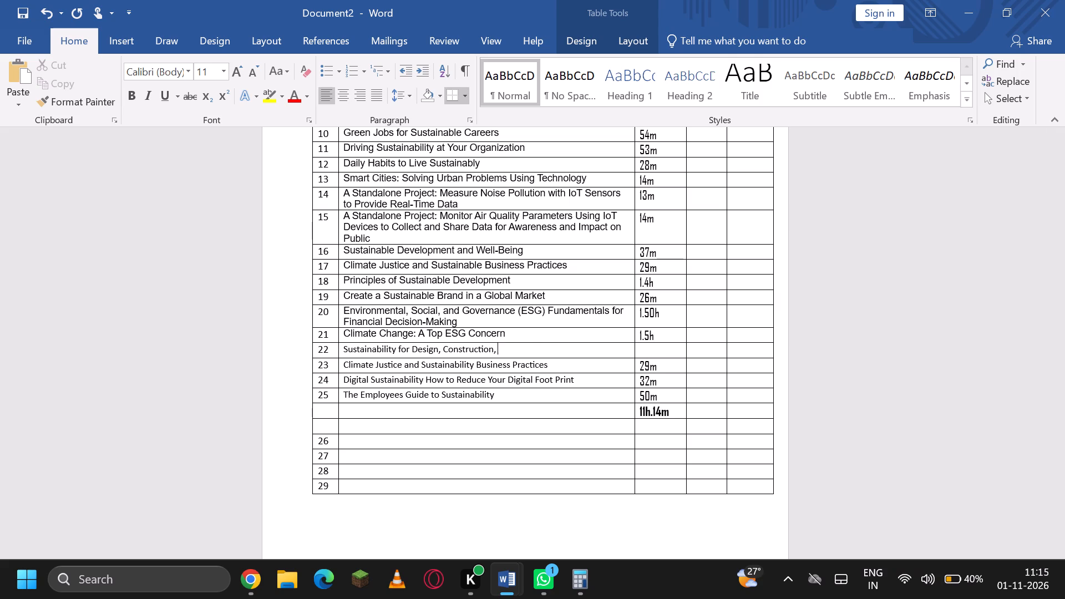
key("BackSpace")
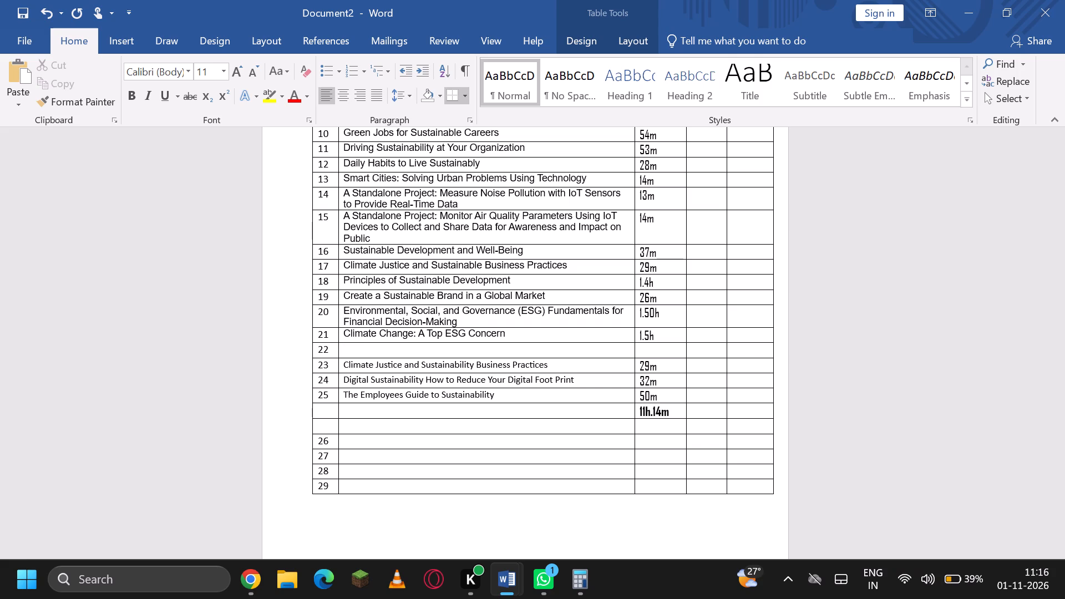
key("BackSpace")
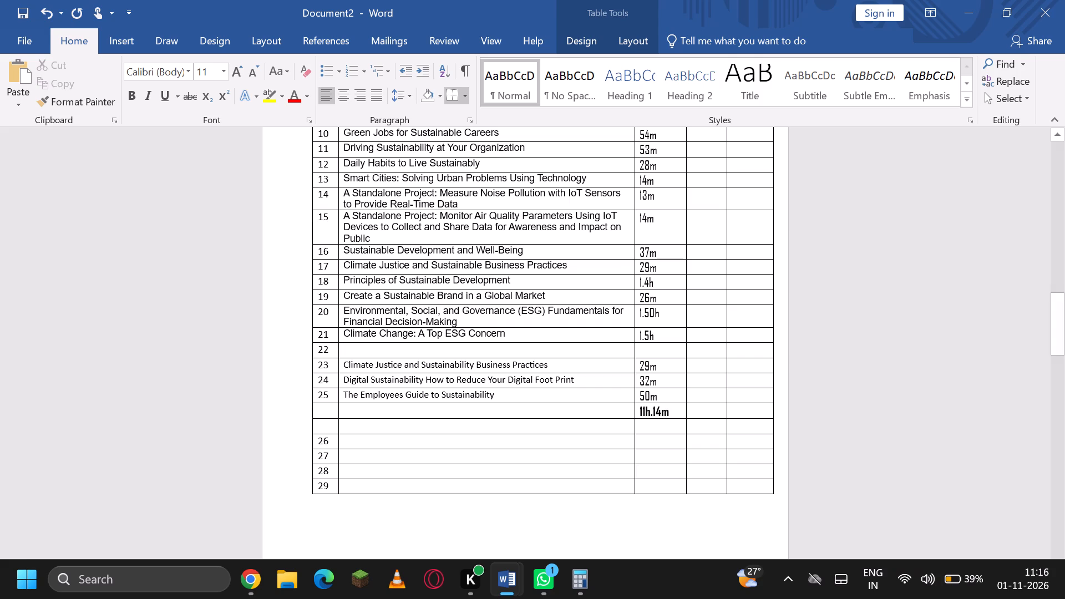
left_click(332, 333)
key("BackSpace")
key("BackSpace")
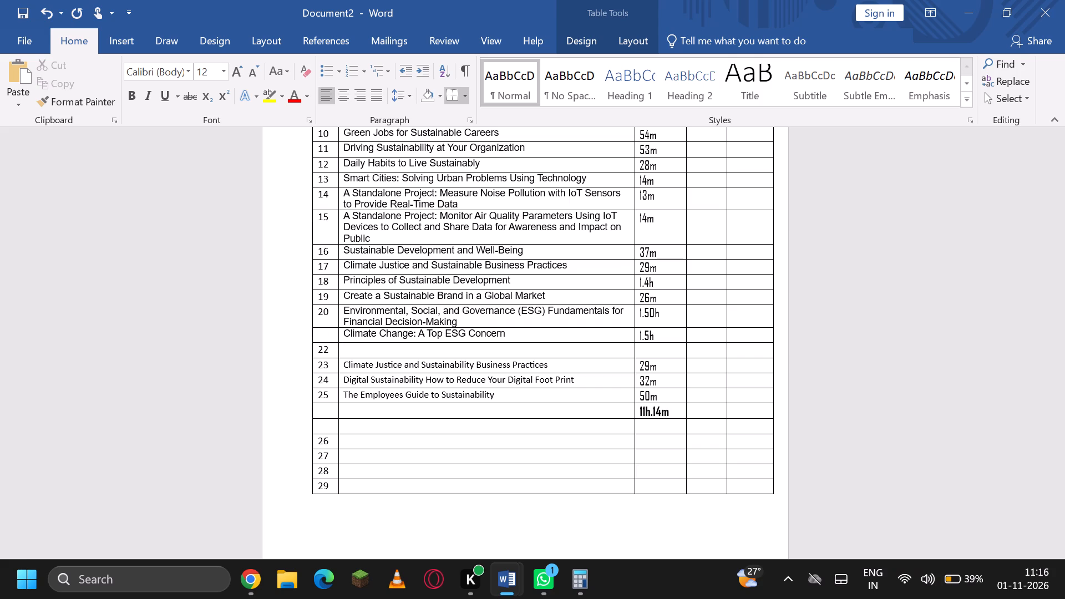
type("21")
Clear the Sr. No. cells of rows 22 through 25 in the certificate table.
left_click(331, 348)
key("BackSpace")
key("BackSpace")
key("Down")
key("BackSpace")
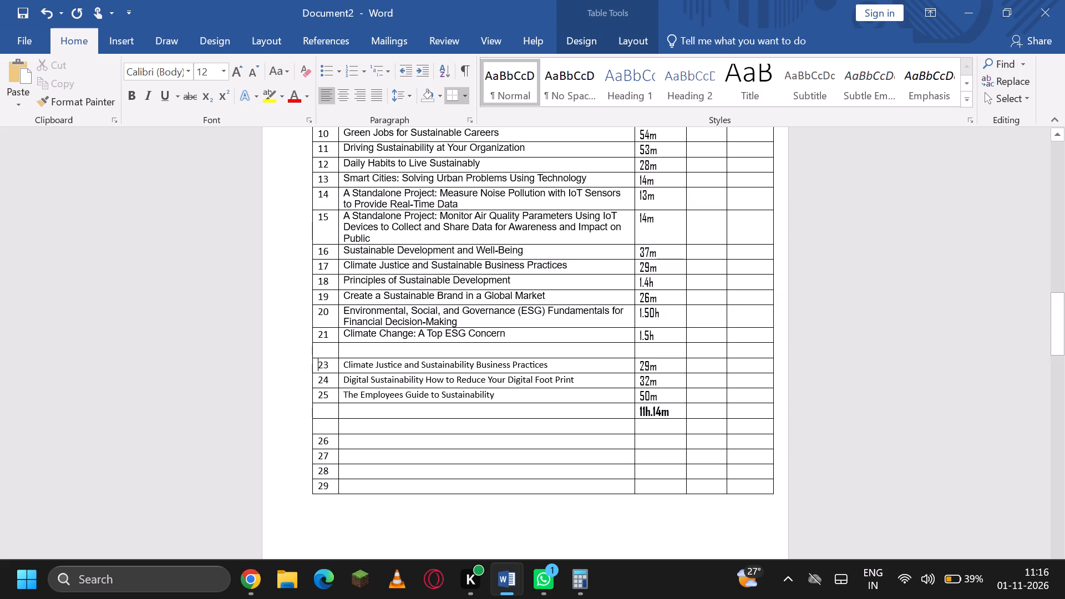
key("BackSpace")
key("Right")
key("Right")
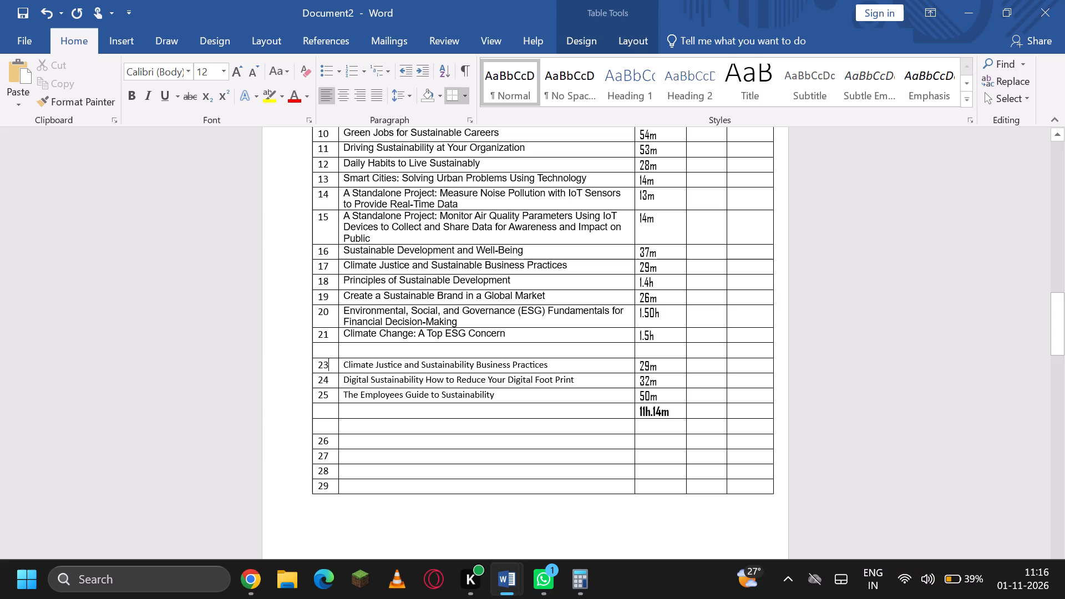
key("BackSpace")
key("BackSpace")
key("Down")
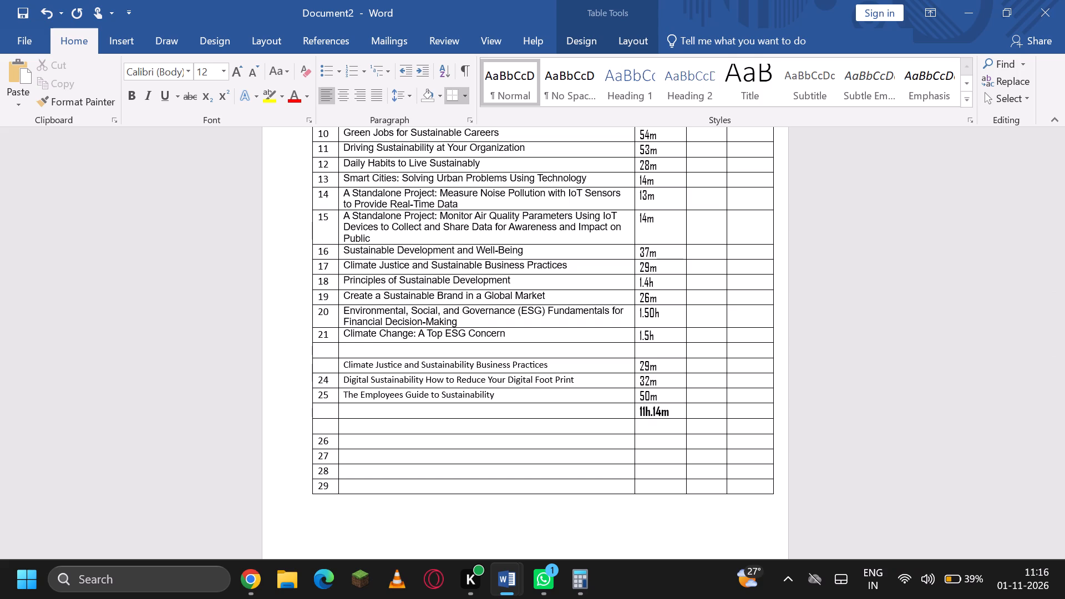
key("Right")
key("Right")
key("BackSpace")
key("BackSpace")
key("Down")
key("Right")
key("Right")
key("BackSpace")
key("BackSpace")
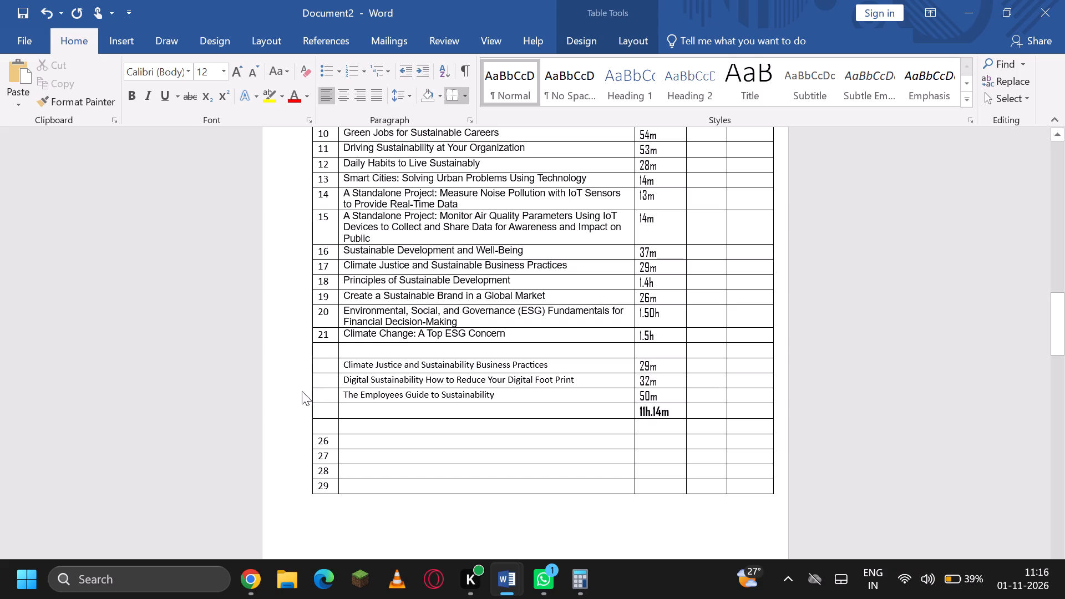
Number the Climate Justice, Digital Sustainability and Employees Guide certificates above the group total as 22, 23 and 24.
left_click(327, 366)
type("22")
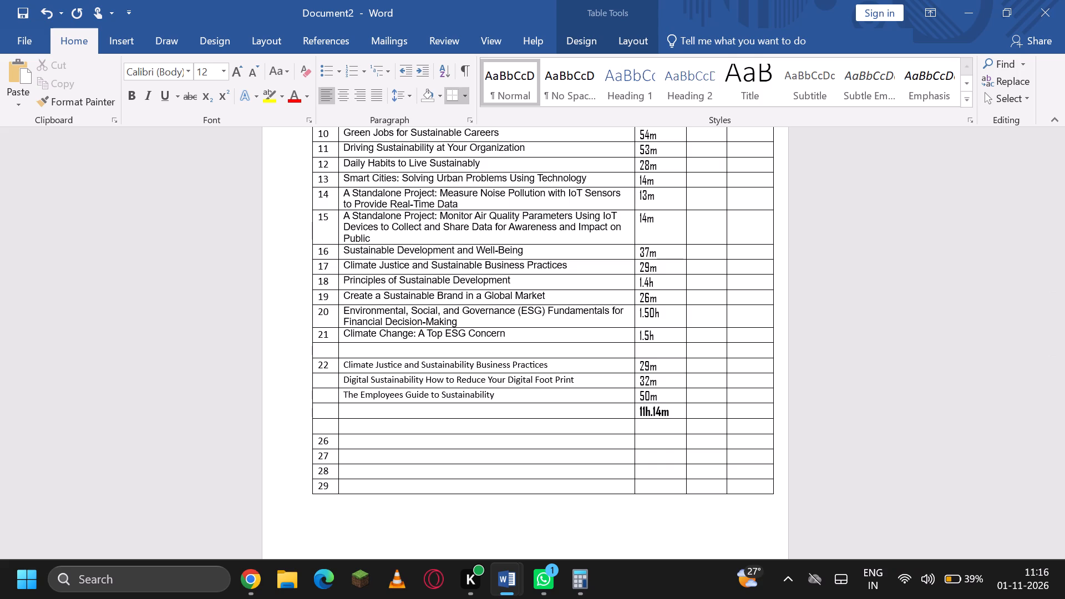
left_click(327, 379)
type("23")
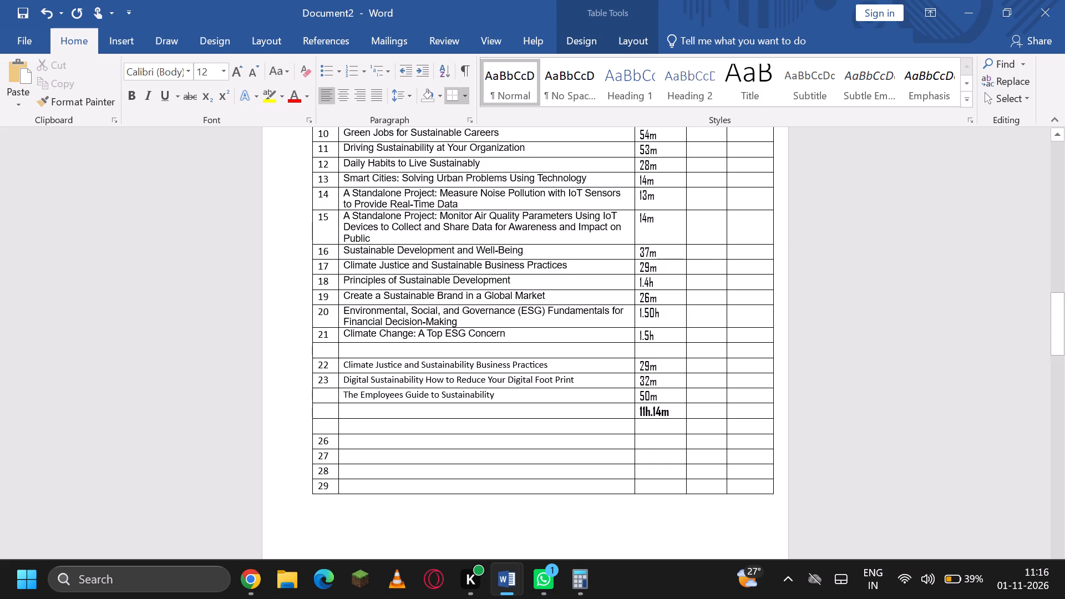
left_click(329, 395)
type("24")
Delete the empty table row between certificates 21 and 22.
left_click_drag(324, 352, 751, 352)
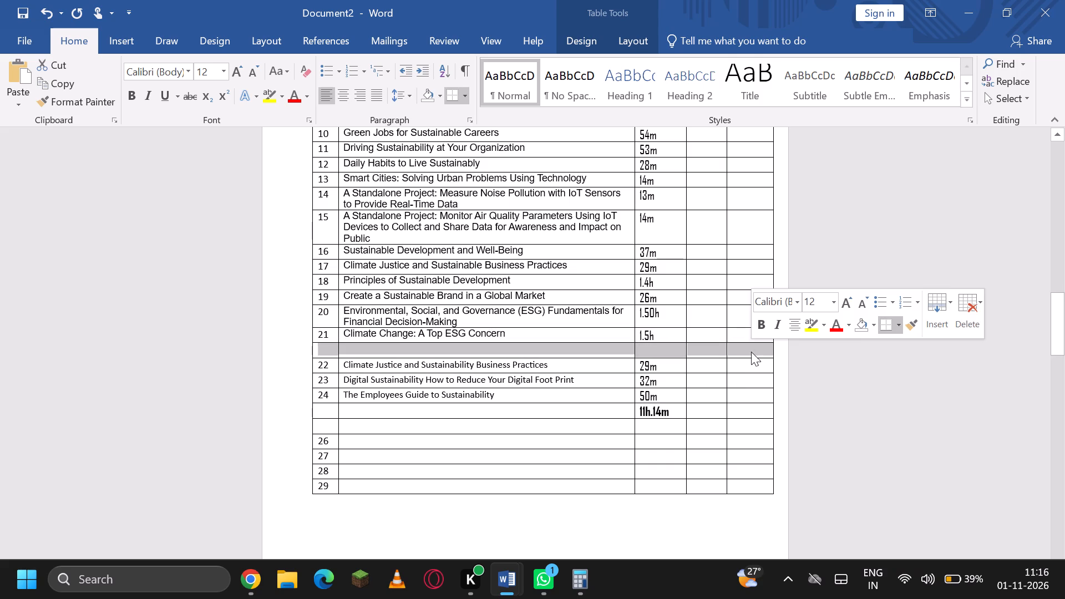
left_click(973, 302)
left_click(989, 383)
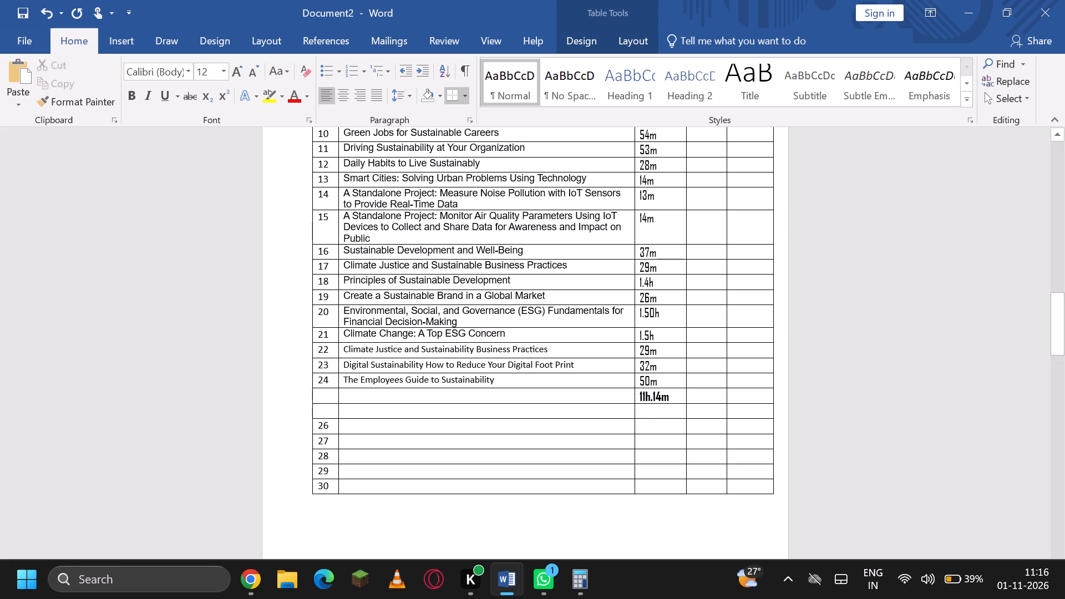
Increase the font size of the 11h.14m group total to 16.
left_click_drag(640, 401, 676, 393)
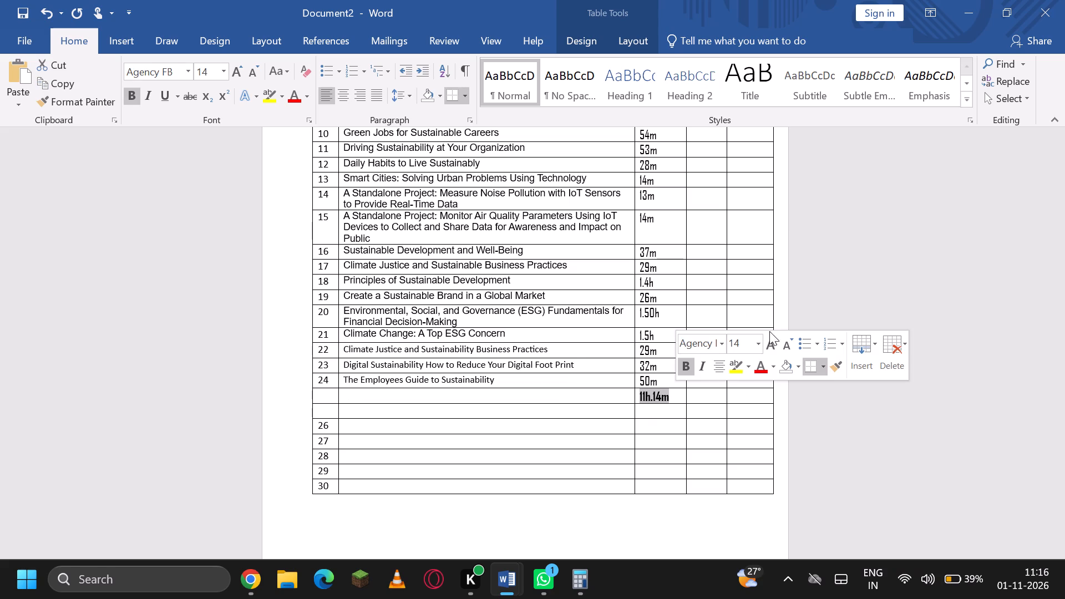
left_click(772, 337)
left_click(772, 337)
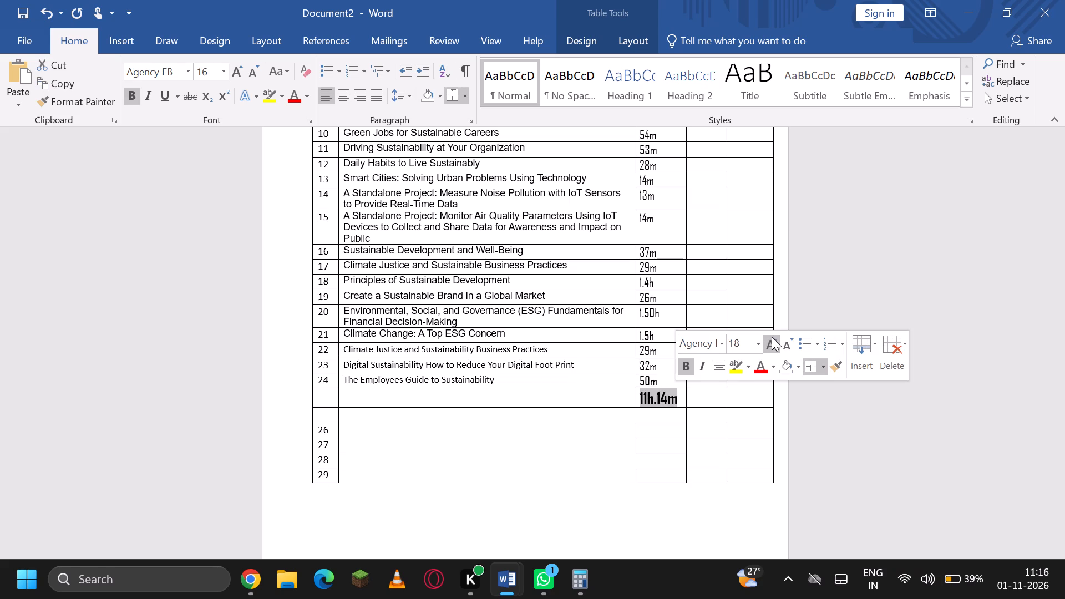
left_click(784, 338)
left_click(926, 230)
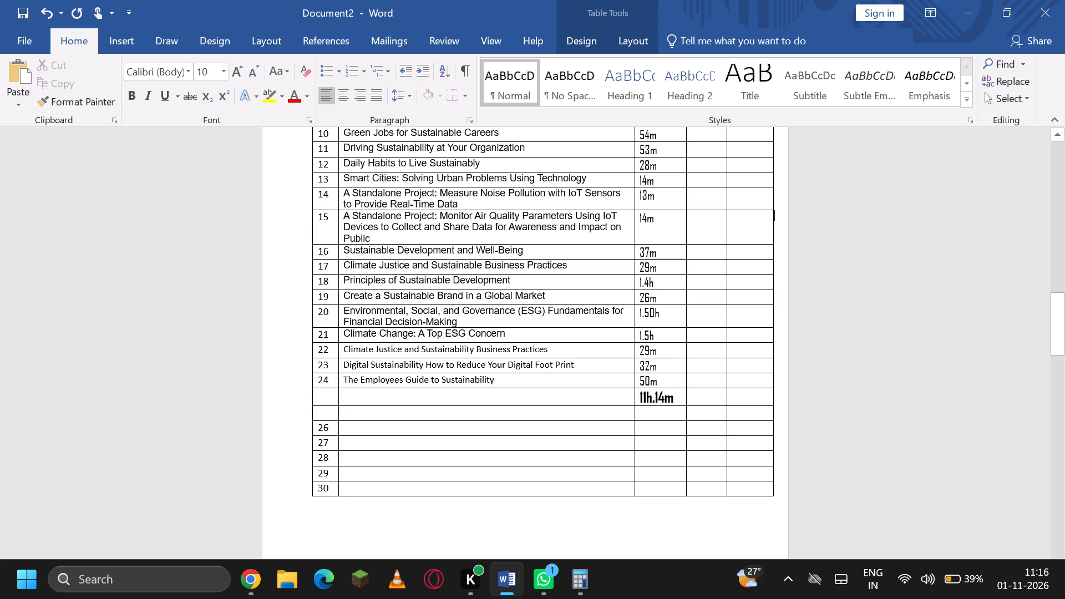
Renumber the five empty rows below the 11h.14m group total as 25, 26, 27, 28 and 29.
left_click_drag(482, 429, 461, 430)
left_click_drag(461, 430, 328, 425)
left_click(328, 425)
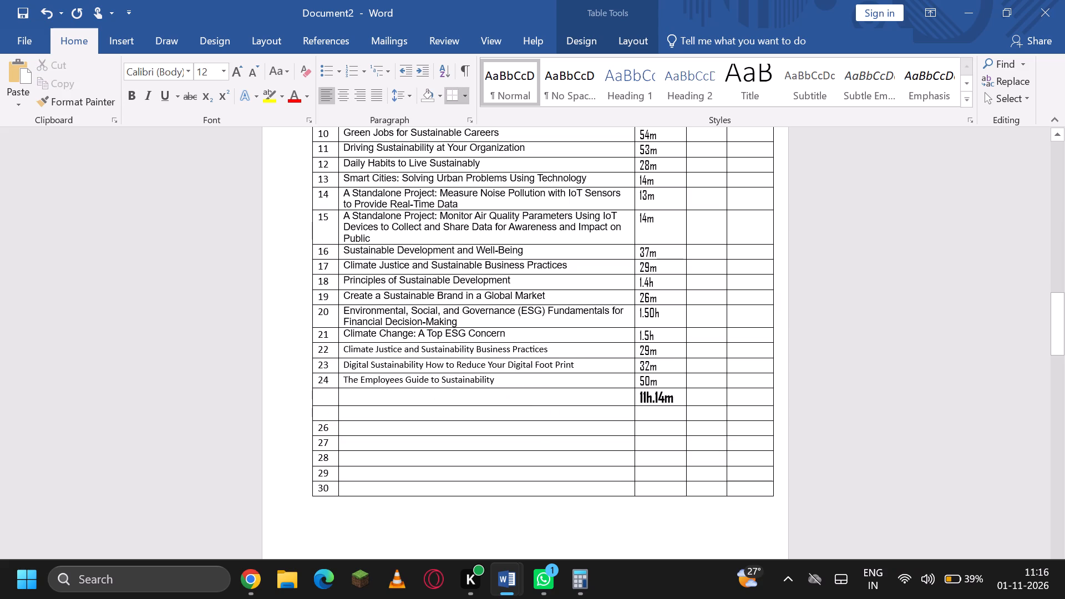
key("BackSpace")
key("BackSpace")
type("25")
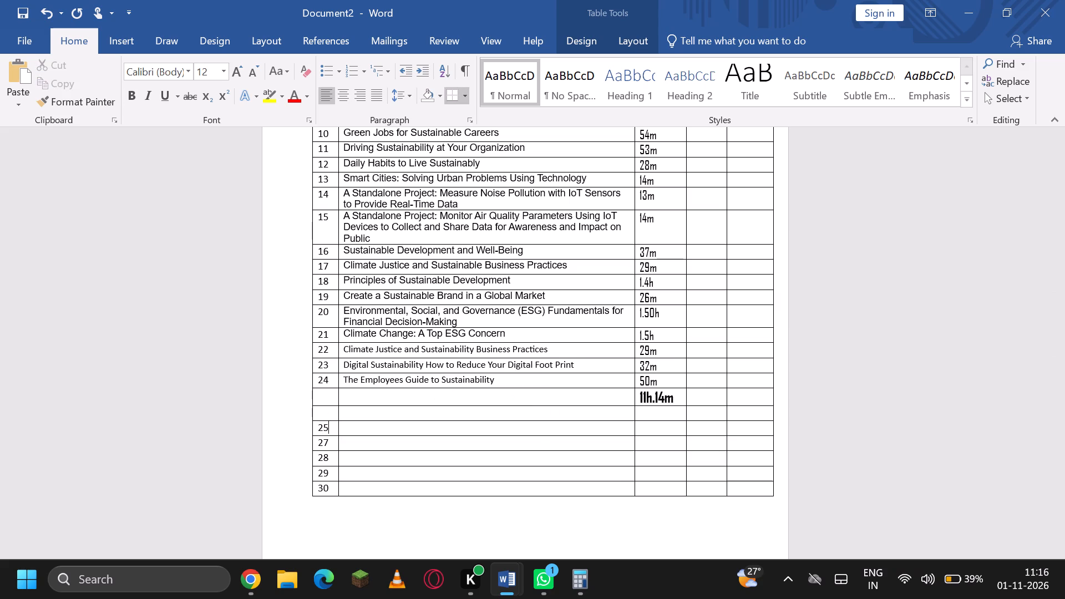
key("Down")
key("Right")
key("Left")
key("BackSpace")
key("BackSpace")
type("26")
key("Down")
key("BackSpace")
key("BackSpace")
type("27")
key("Down")
key("BackSpace")
key("BackSpace")
type("28")
key("Down")
key("BackSpace")
key("BackSpace")
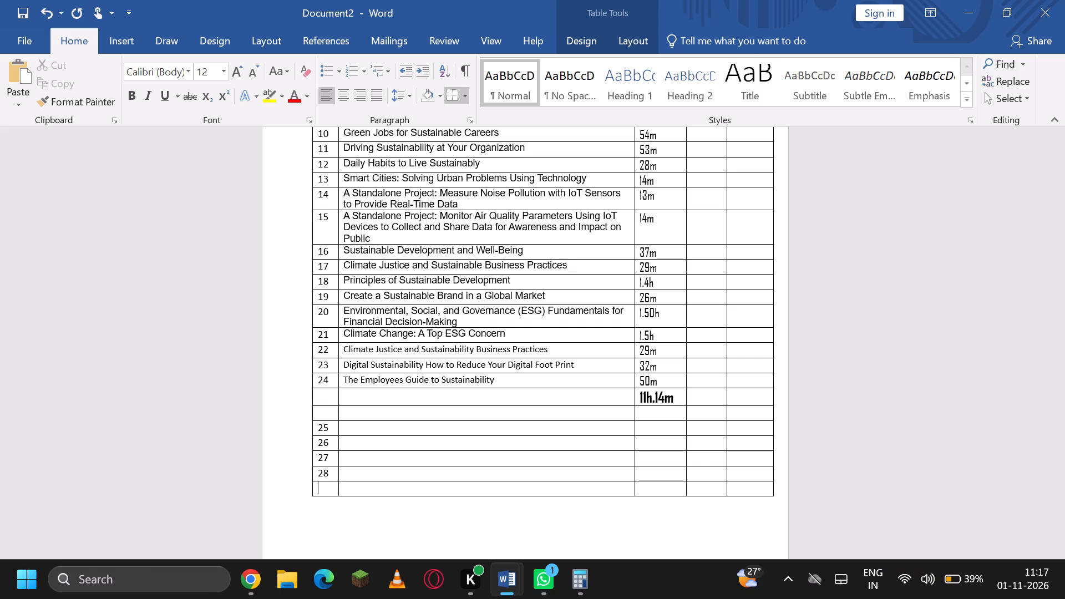
type("29")
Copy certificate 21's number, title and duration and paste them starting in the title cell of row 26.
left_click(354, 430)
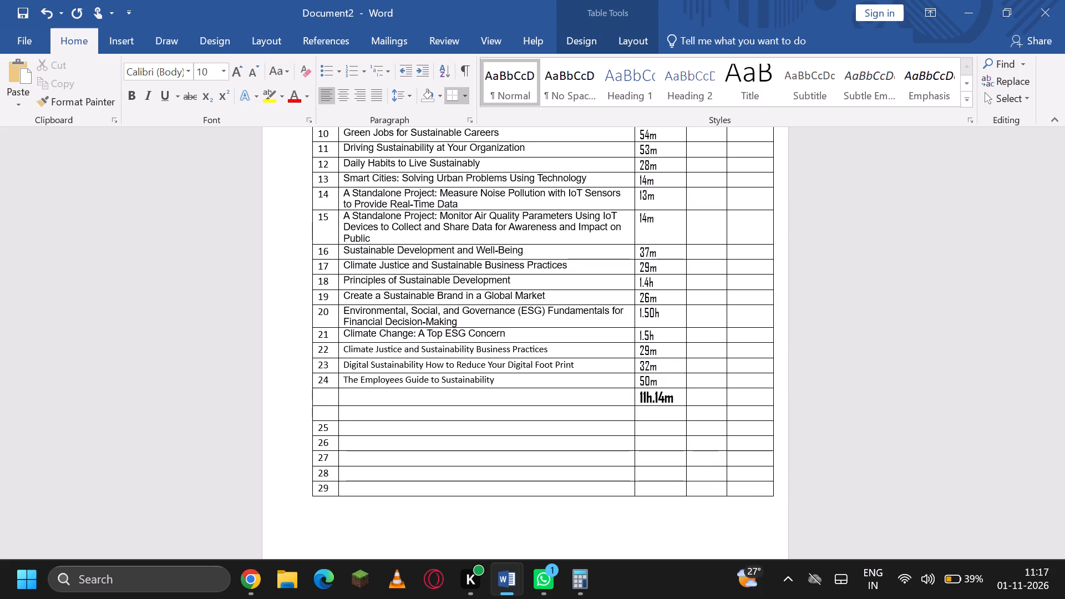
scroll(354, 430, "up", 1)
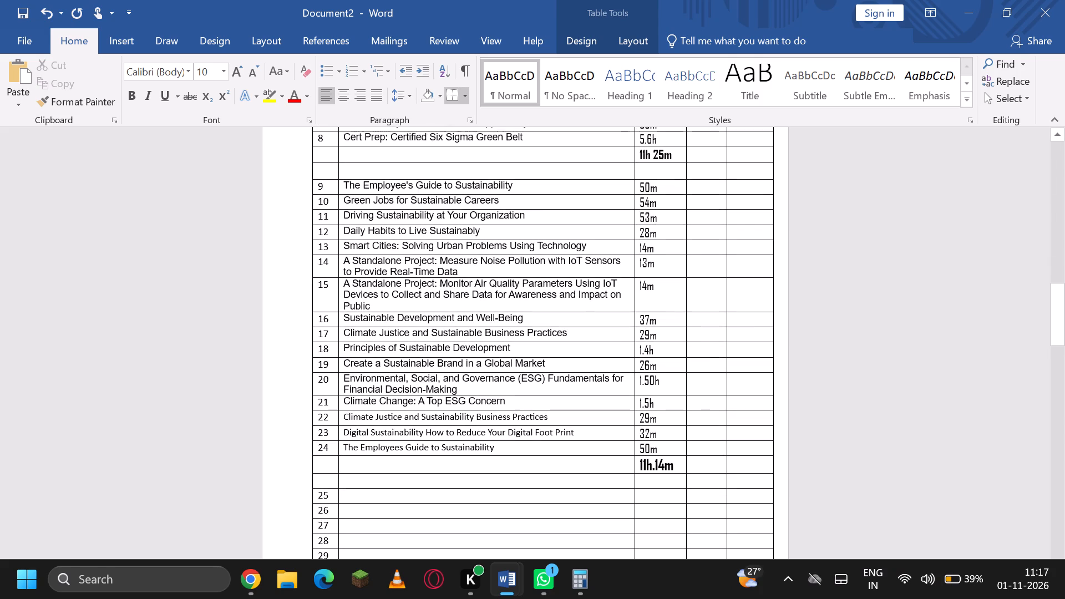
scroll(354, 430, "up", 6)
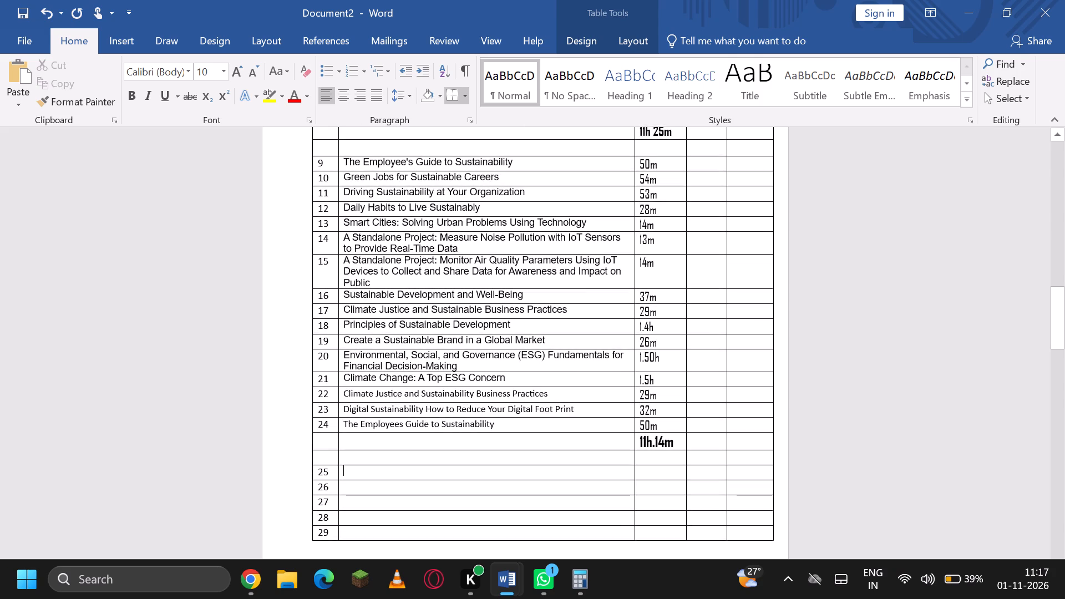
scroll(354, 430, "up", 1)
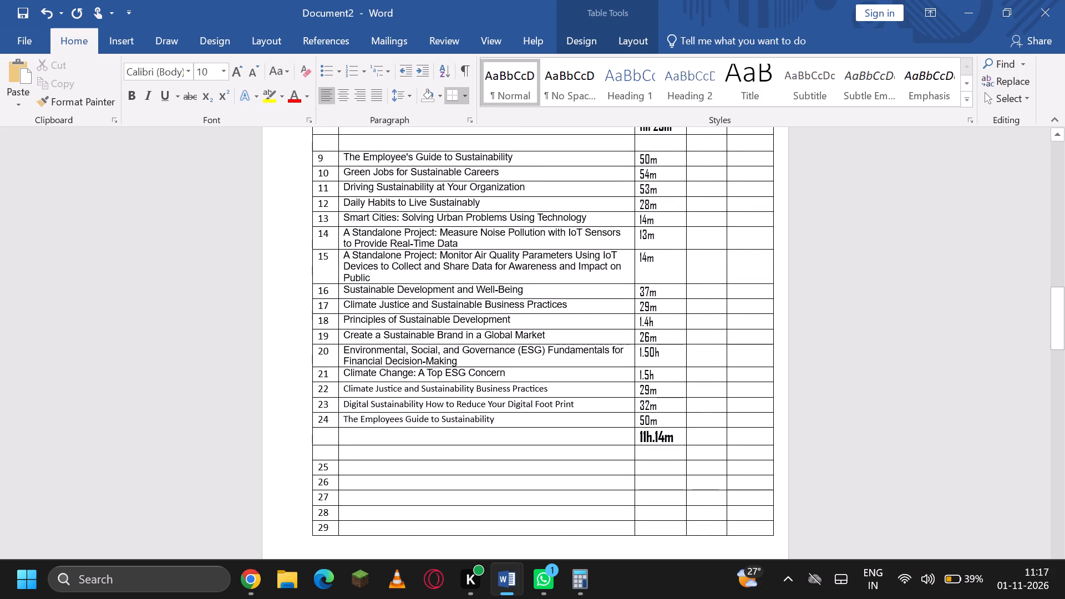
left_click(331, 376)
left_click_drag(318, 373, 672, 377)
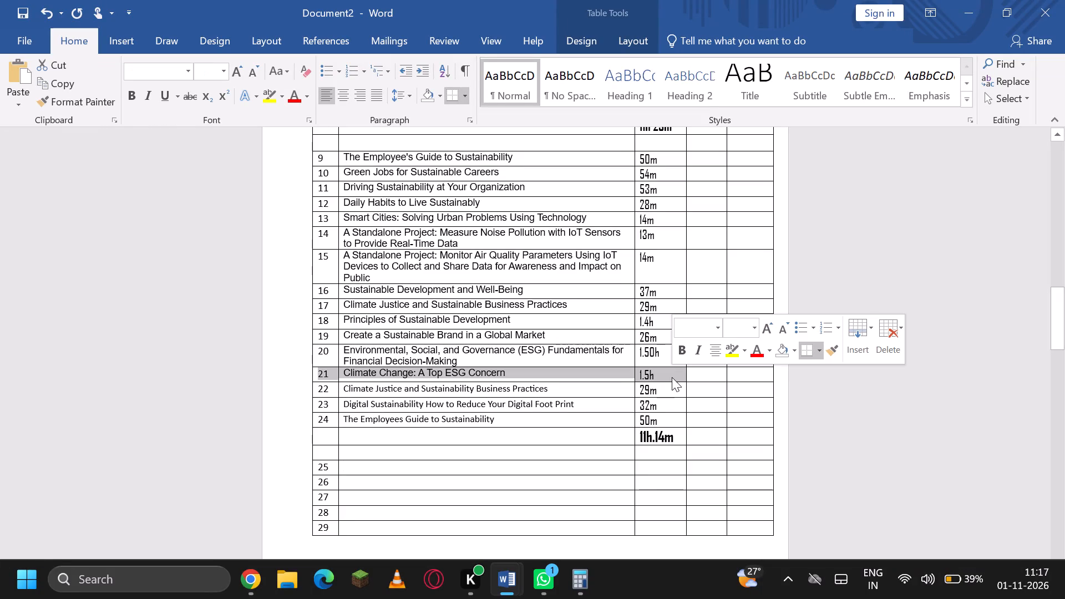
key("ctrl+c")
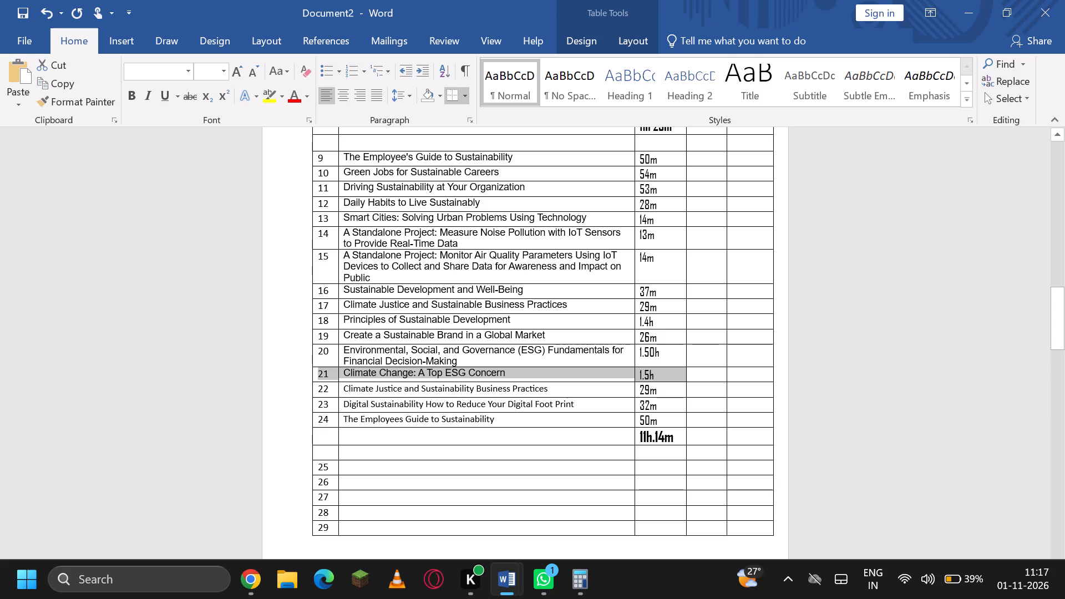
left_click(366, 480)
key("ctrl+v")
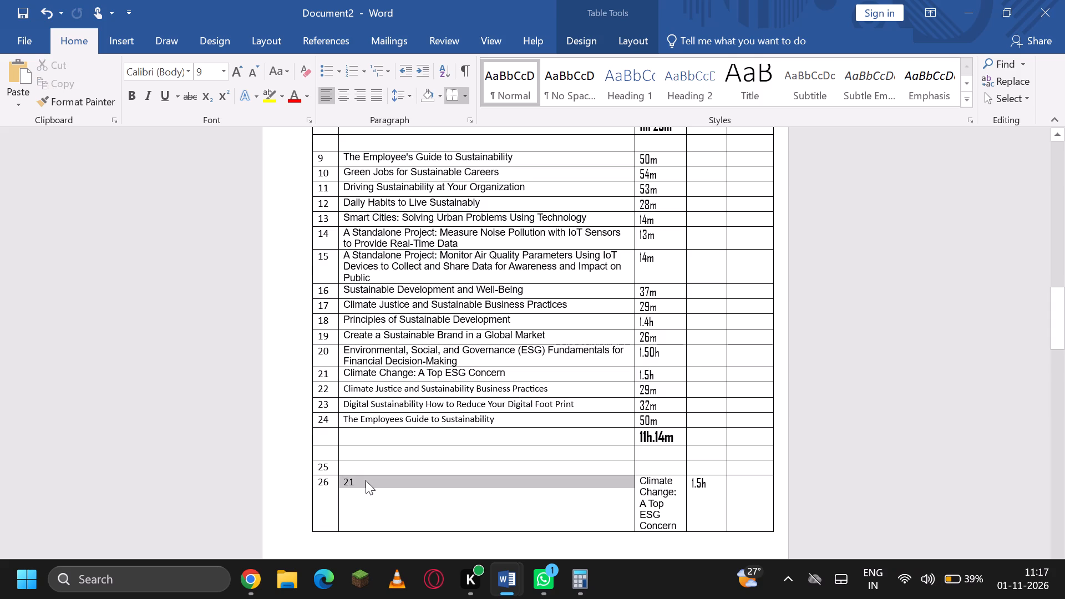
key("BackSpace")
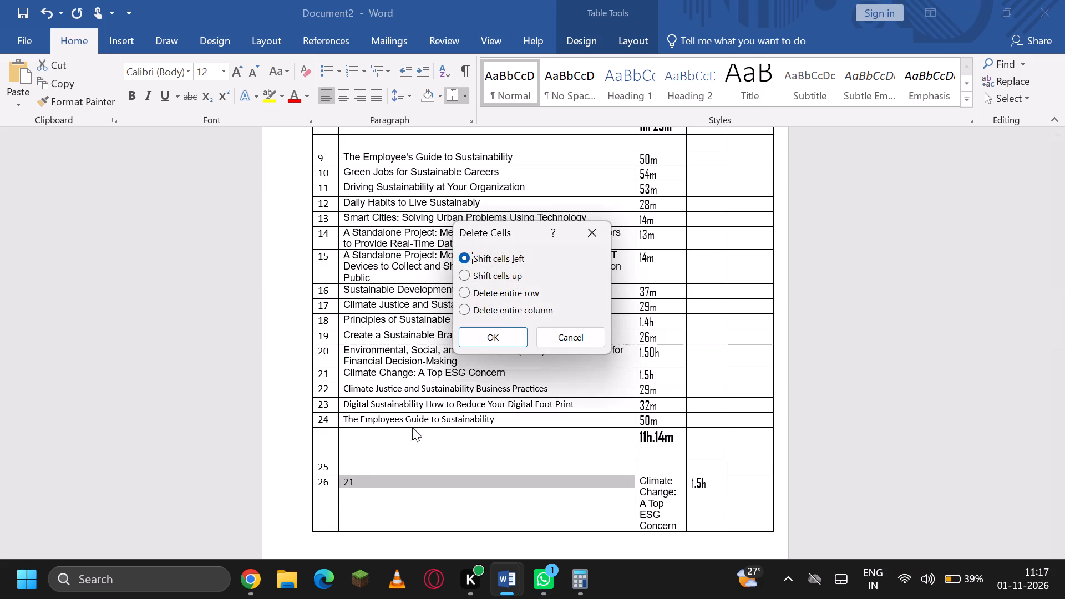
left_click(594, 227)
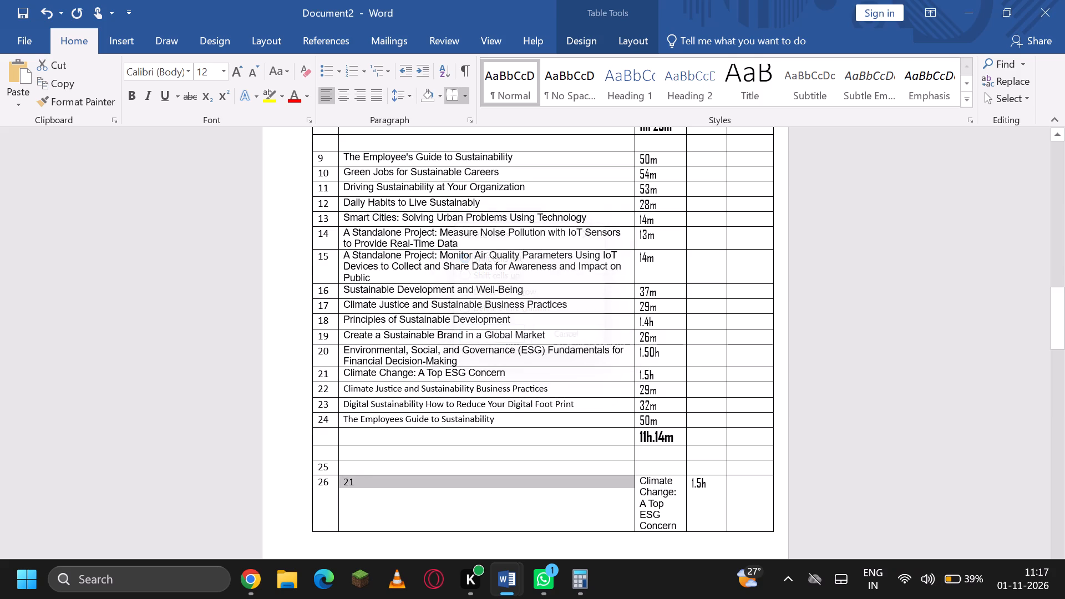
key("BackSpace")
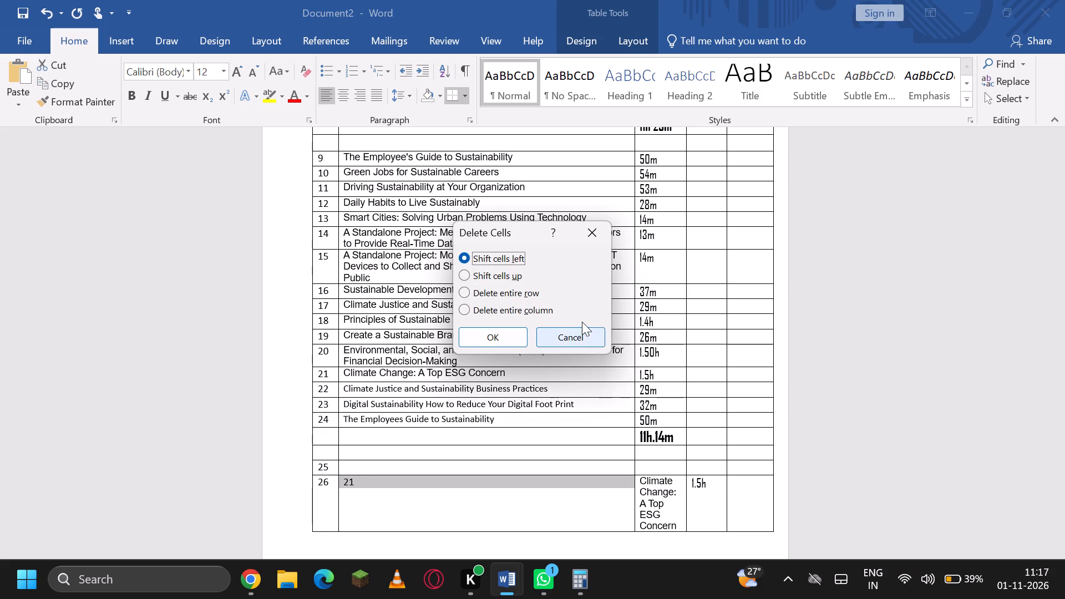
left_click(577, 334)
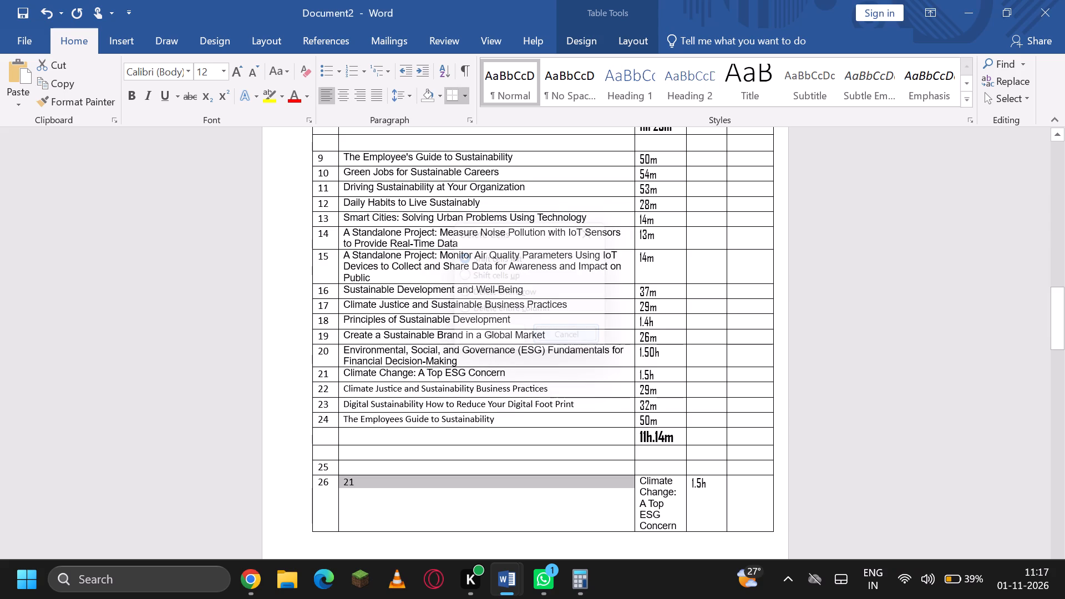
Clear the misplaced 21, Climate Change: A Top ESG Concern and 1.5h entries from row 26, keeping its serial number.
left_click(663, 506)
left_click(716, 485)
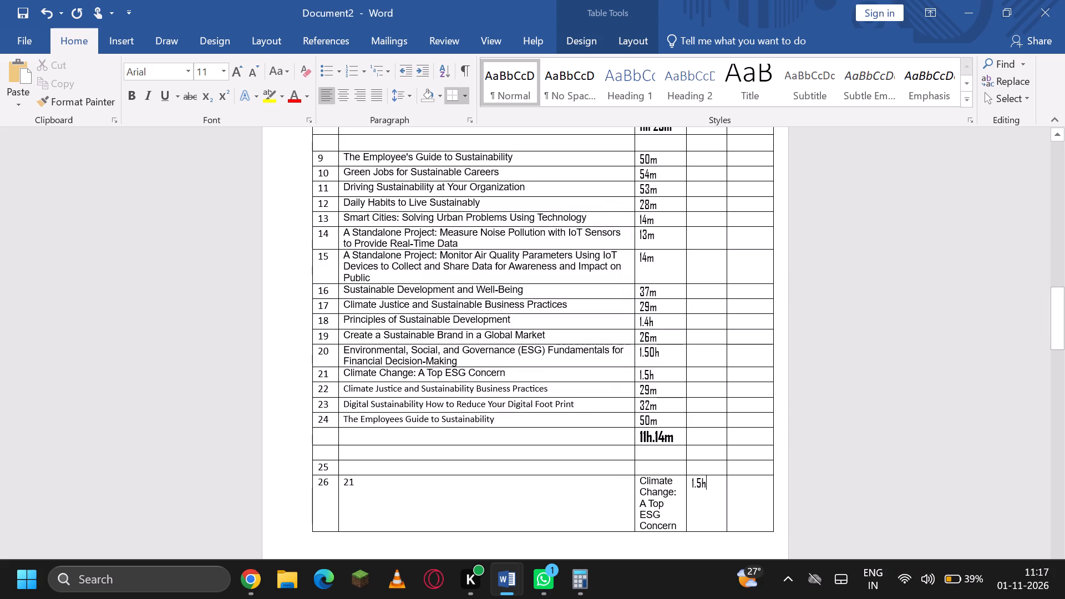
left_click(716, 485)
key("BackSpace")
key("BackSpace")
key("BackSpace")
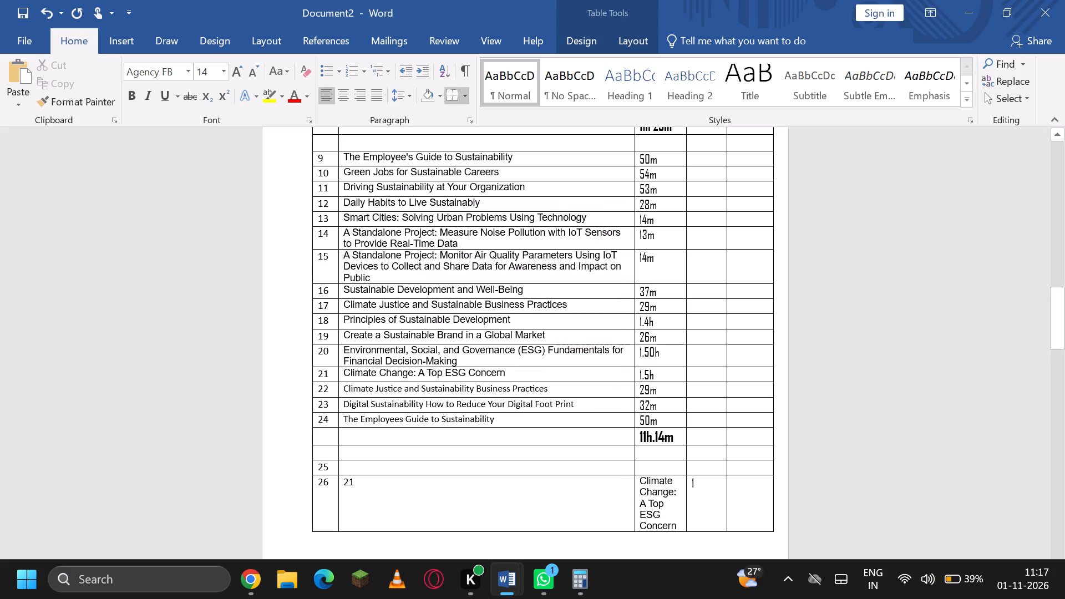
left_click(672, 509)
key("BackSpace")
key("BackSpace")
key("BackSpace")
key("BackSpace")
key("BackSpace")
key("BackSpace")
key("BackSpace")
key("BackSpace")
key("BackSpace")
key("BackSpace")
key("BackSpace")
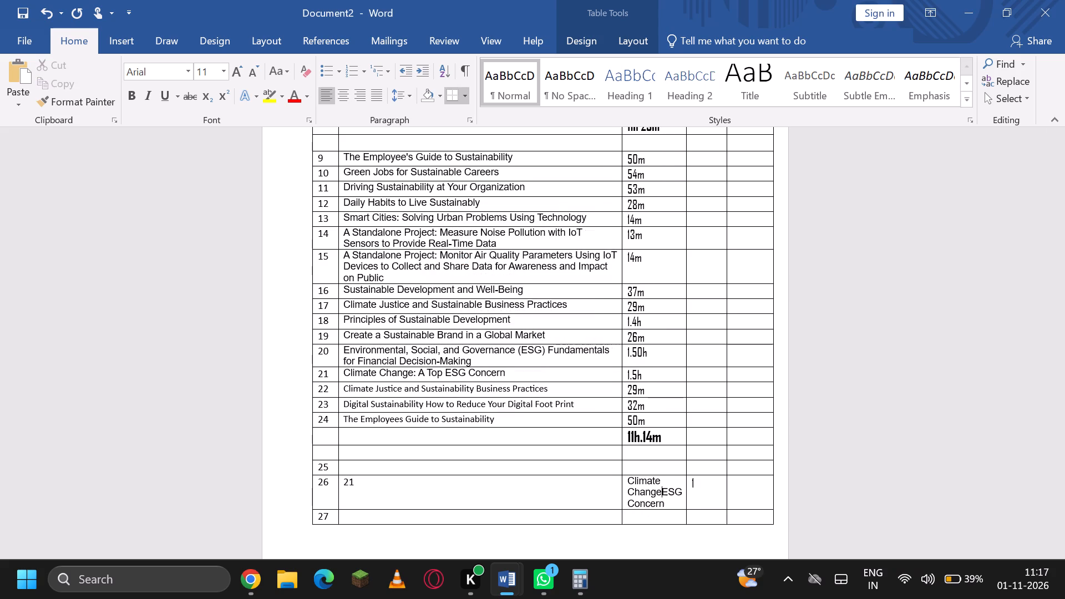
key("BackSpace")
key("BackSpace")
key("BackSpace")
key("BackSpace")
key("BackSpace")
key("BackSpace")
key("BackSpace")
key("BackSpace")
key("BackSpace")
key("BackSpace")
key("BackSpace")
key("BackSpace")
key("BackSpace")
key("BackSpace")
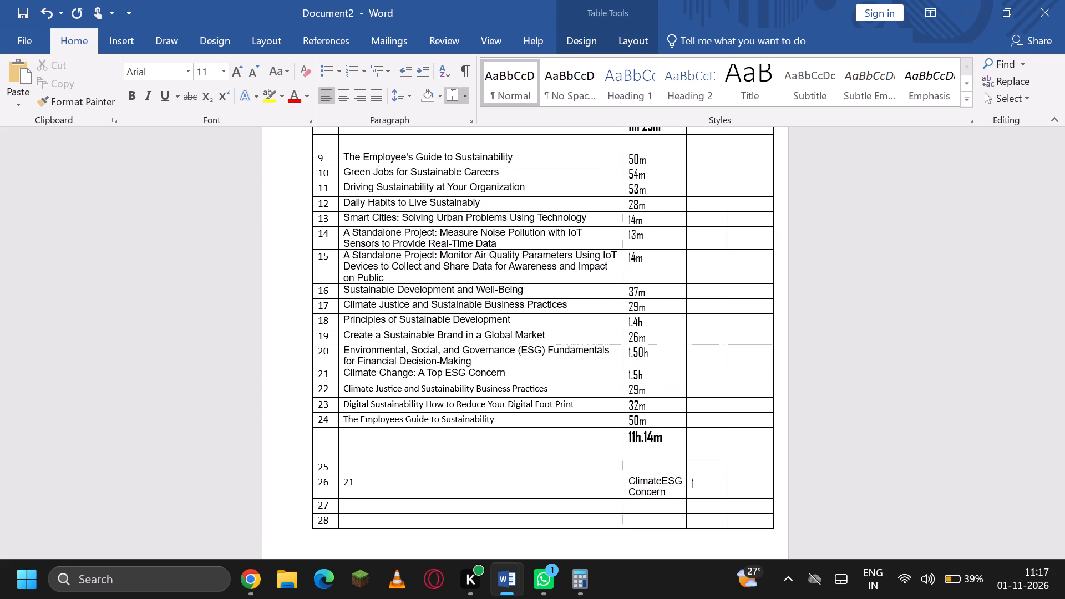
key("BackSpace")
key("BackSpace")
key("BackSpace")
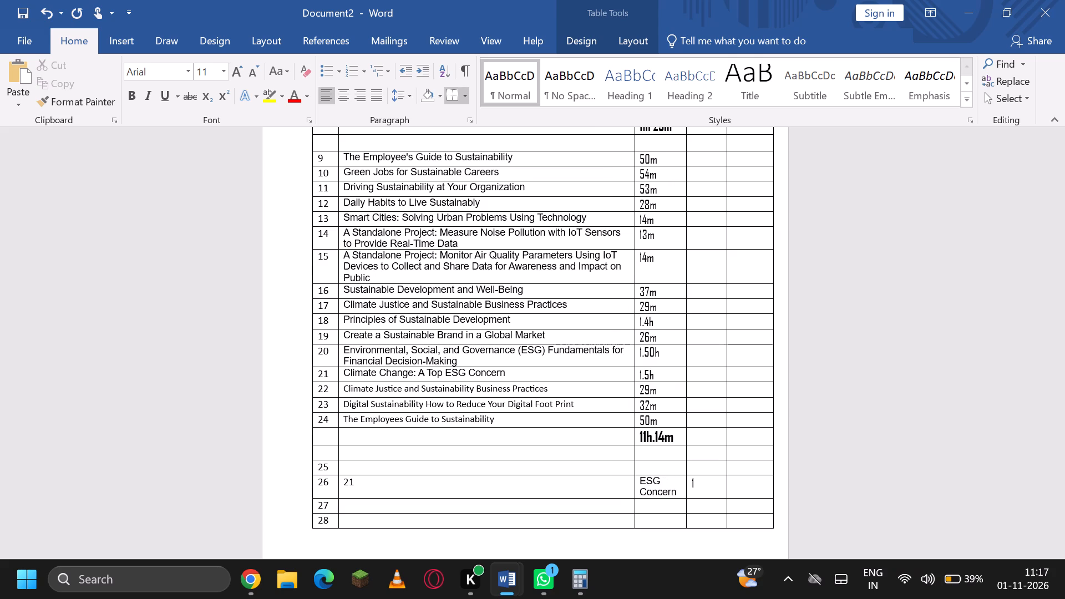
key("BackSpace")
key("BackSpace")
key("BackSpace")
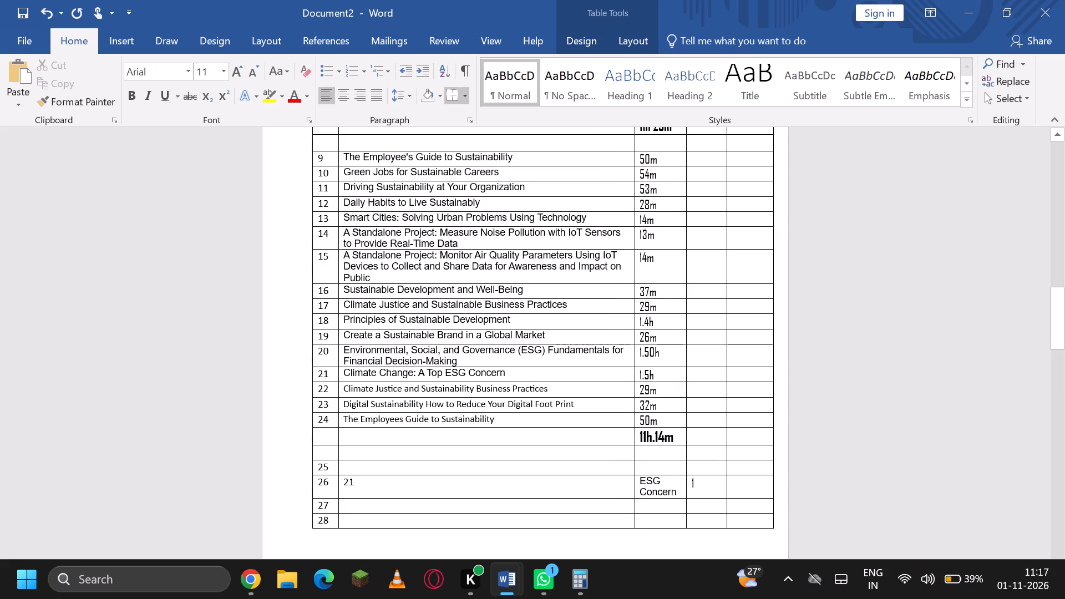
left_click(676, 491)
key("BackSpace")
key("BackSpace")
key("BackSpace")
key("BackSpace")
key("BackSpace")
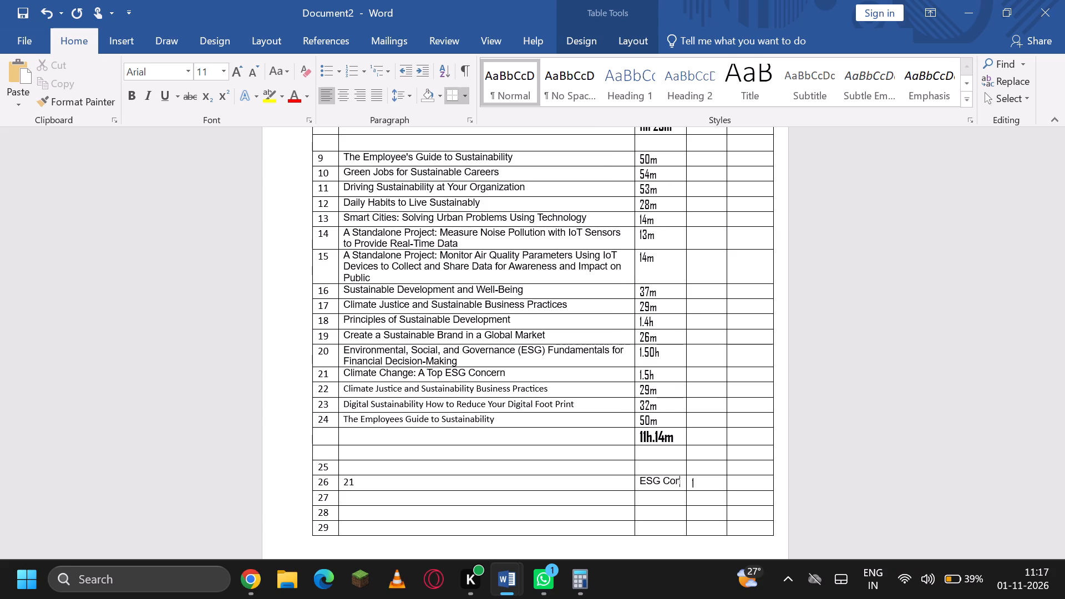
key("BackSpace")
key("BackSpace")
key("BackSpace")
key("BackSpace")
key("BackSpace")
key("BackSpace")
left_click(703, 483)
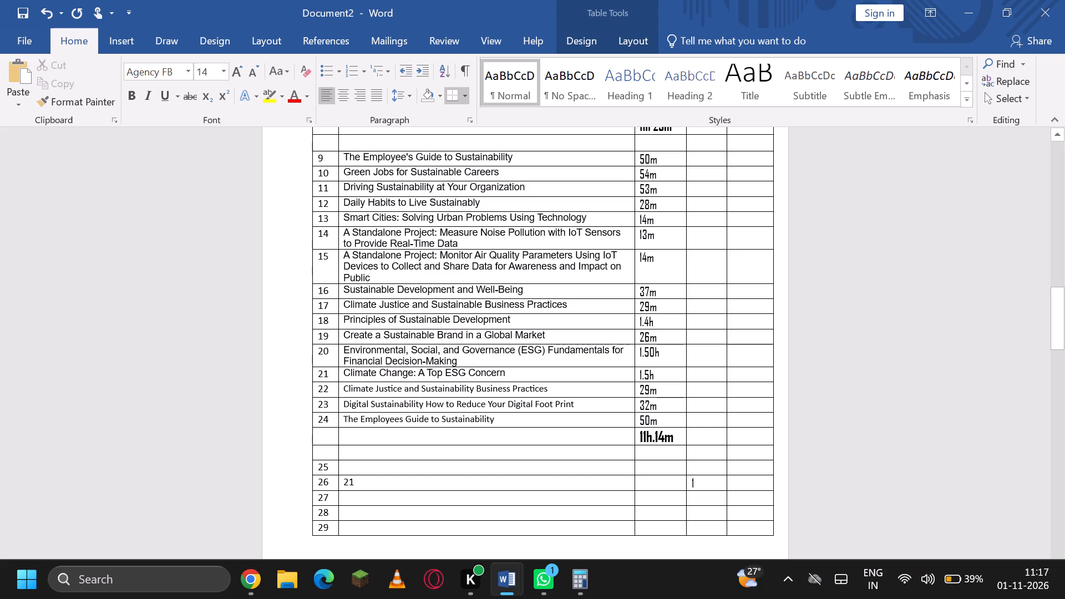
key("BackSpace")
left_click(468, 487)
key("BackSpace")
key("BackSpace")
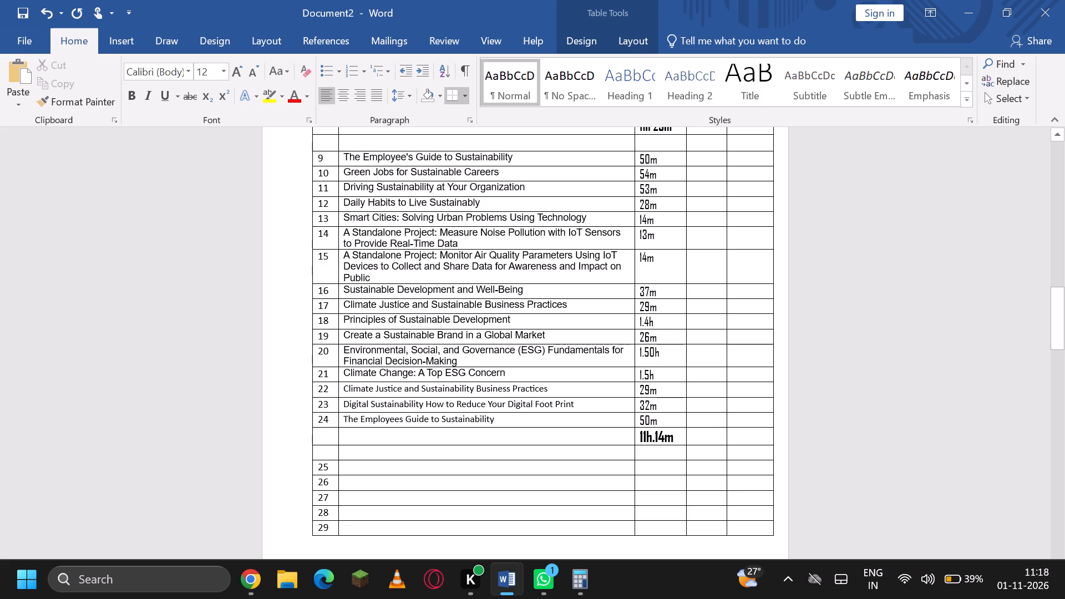
Copy certificate 21's title and duration, leaving out its serial number.
left_click_drag(345, 372, 480, 369)
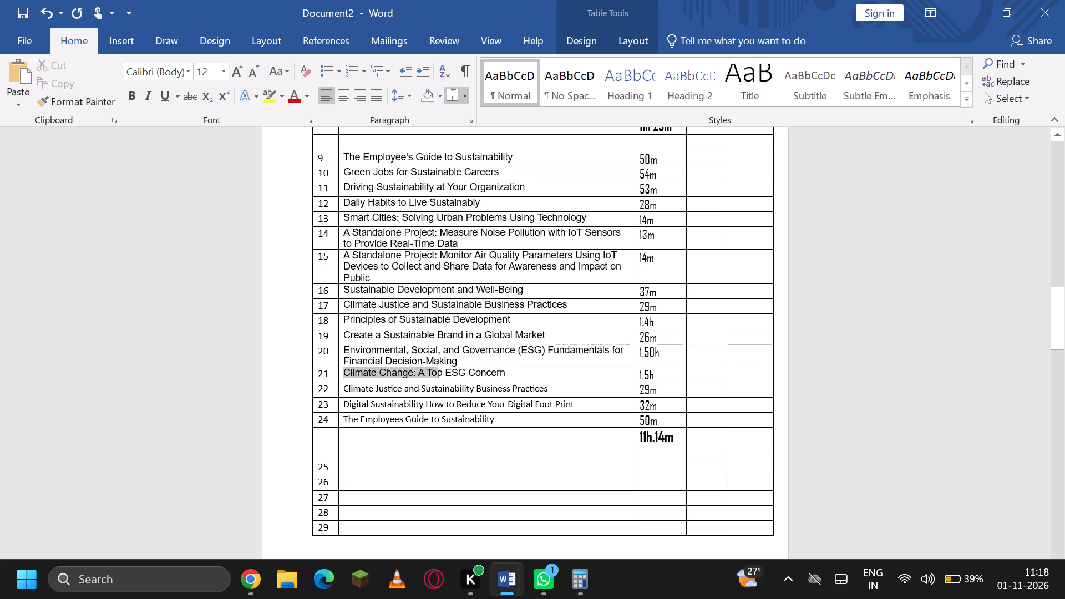
left_click_drag(480, 369, 664, 379)
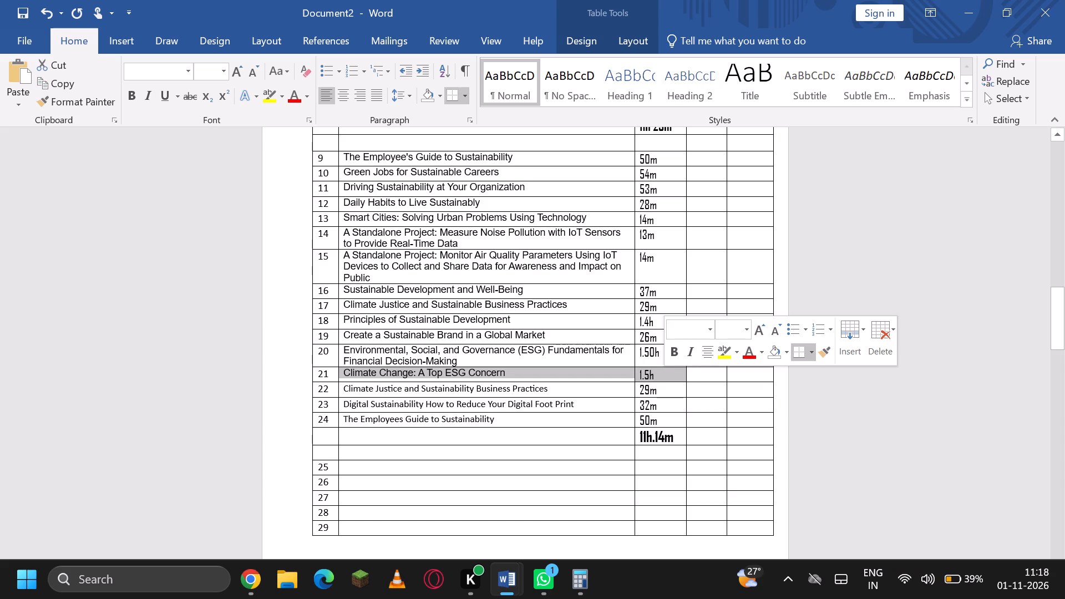
key("ctrl+c")
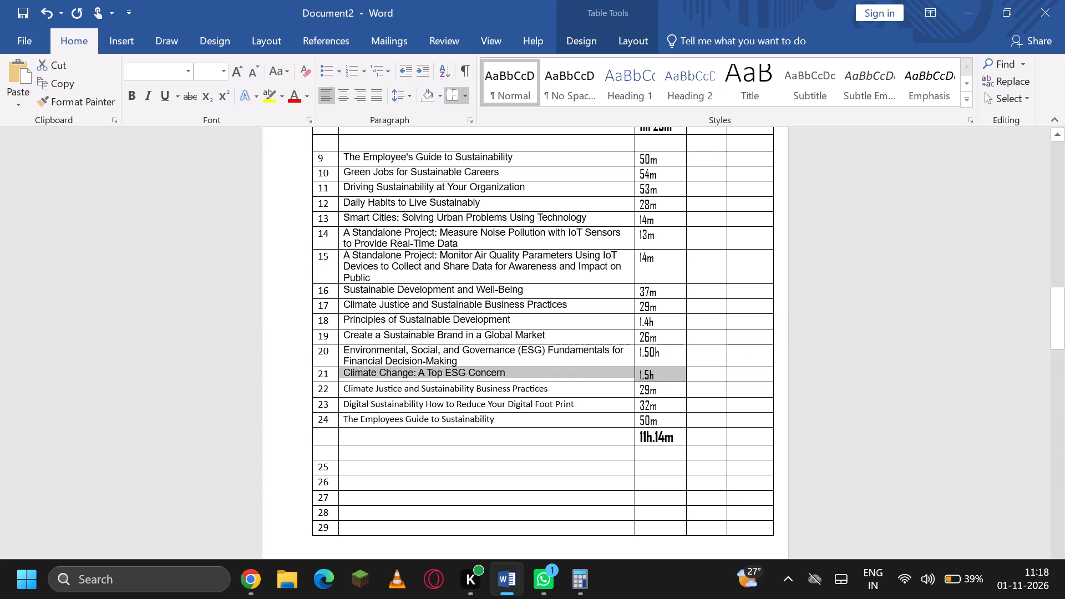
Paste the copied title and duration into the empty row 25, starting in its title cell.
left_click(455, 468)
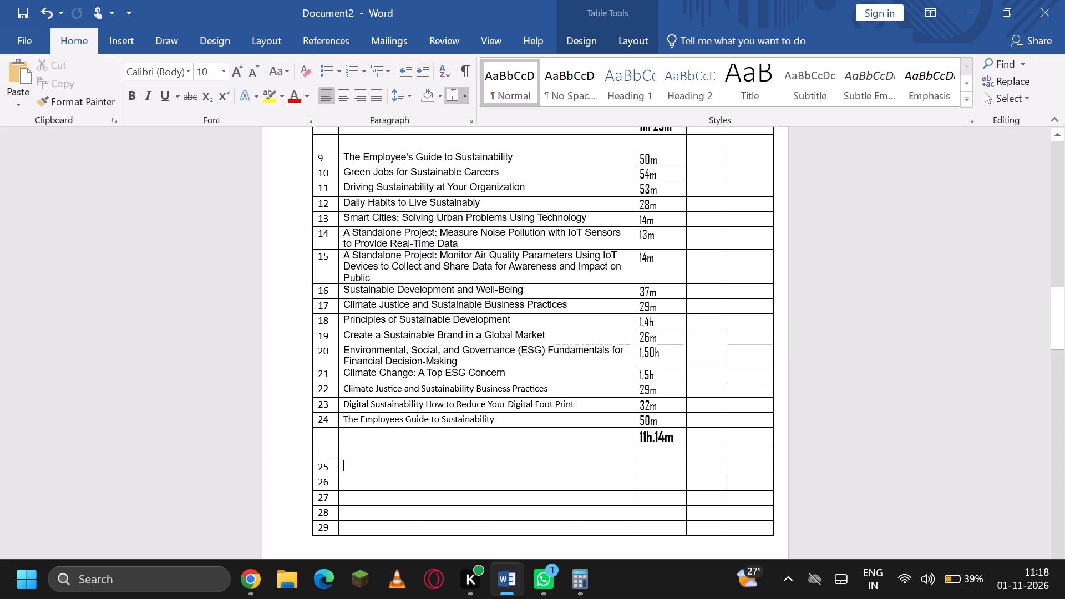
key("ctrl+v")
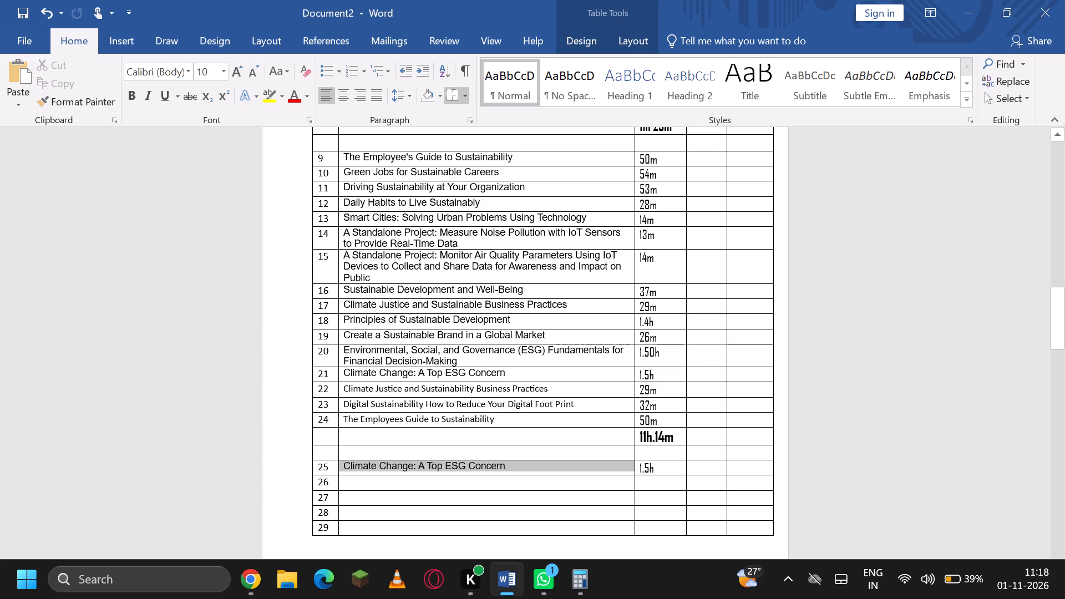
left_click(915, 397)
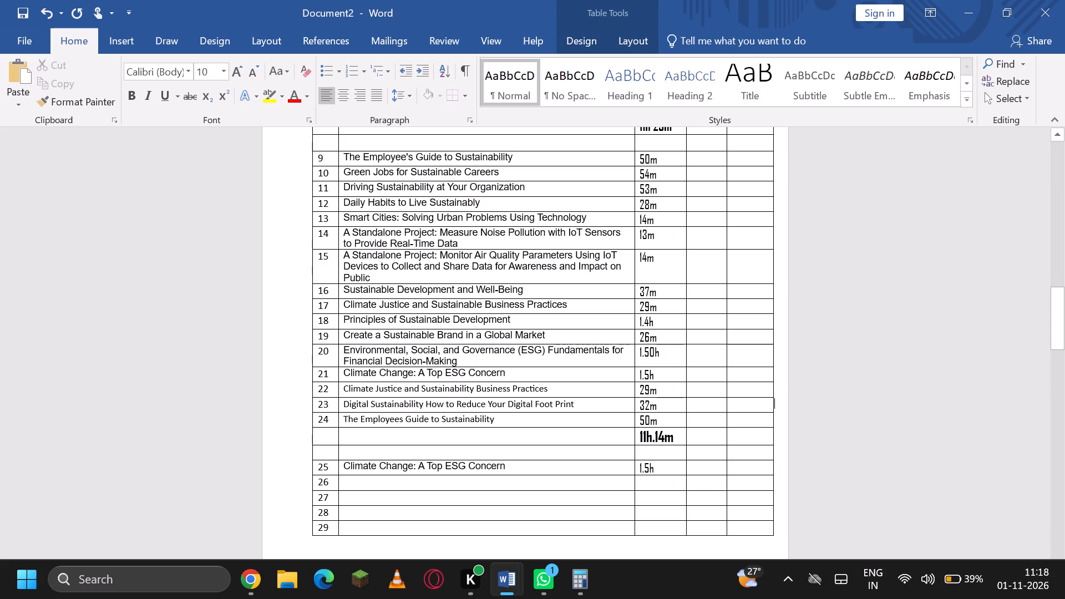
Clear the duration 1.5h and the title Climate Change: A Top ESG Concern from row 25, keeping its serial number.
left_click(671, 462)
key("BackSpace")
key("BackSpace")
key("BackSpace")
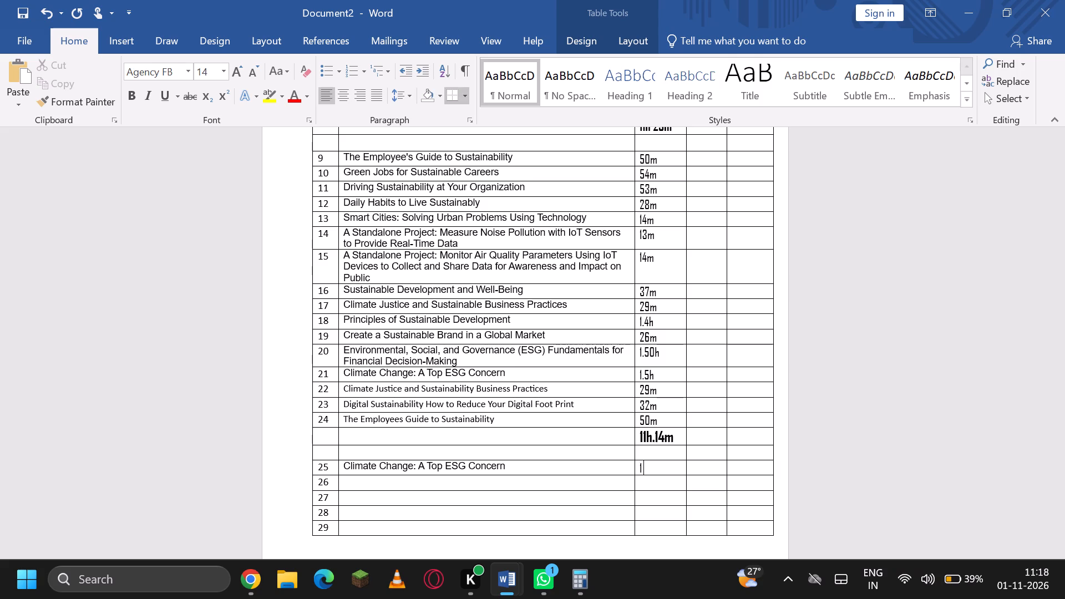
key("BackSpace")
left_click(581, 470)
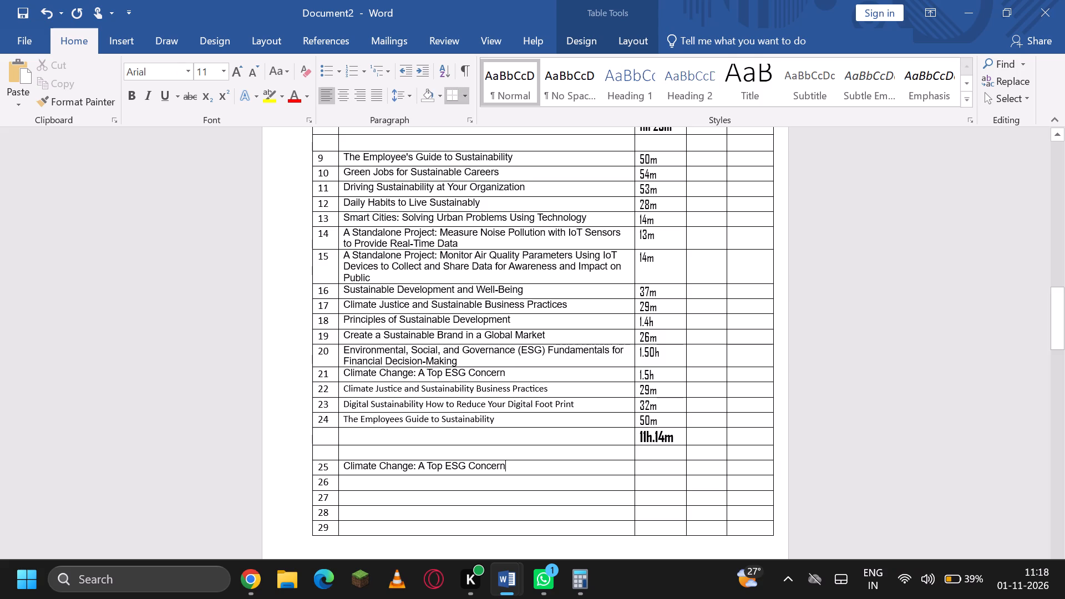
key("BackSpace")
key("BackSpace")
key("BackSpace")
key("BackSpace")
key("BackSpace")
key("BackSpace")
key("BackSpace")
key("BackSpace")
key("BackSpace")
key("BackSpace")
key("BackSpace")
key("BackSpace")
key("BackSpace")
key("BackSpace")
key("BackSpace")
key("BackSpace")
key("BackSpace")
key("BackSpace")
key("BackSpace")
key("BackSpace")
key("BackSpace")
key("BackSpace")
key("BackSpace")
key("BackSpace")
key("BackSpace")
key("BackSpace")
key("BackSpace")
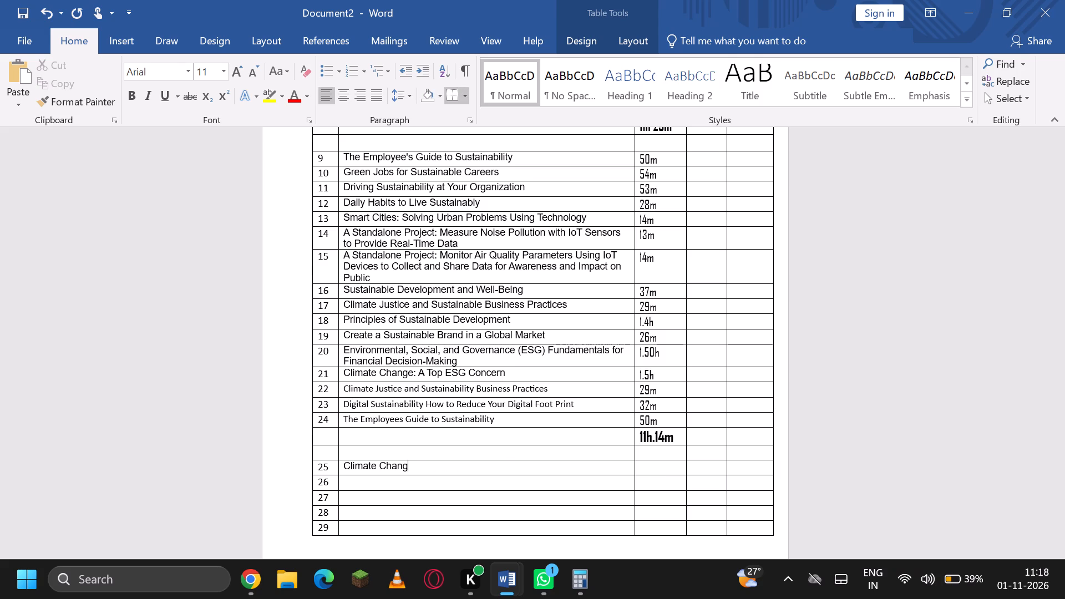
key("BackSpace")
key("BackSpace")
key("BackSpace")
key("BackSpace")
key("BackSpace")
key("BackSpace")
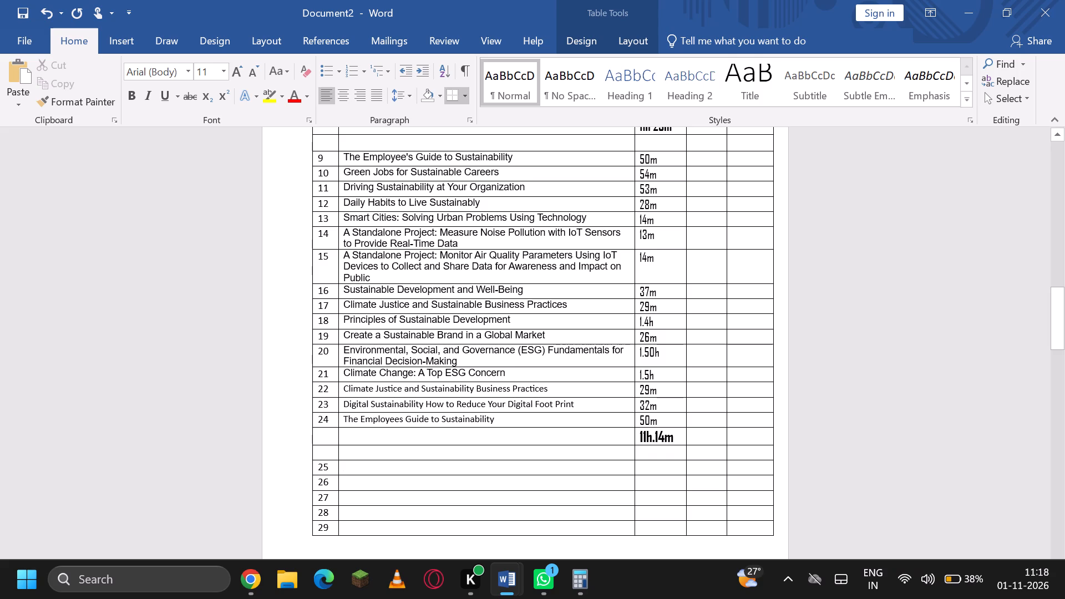
Paste the copied certificate title and duration into row 26, starting in its title cell.
left_click(365, 478)
key("ctrl+v")
left_click(960, 424)
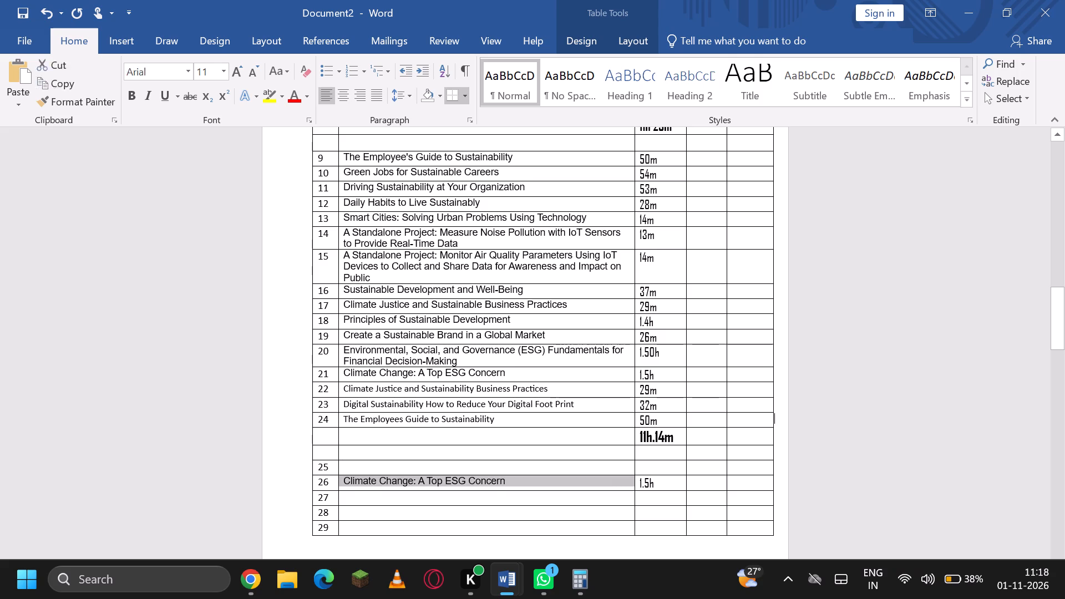
left_click(528, 466)
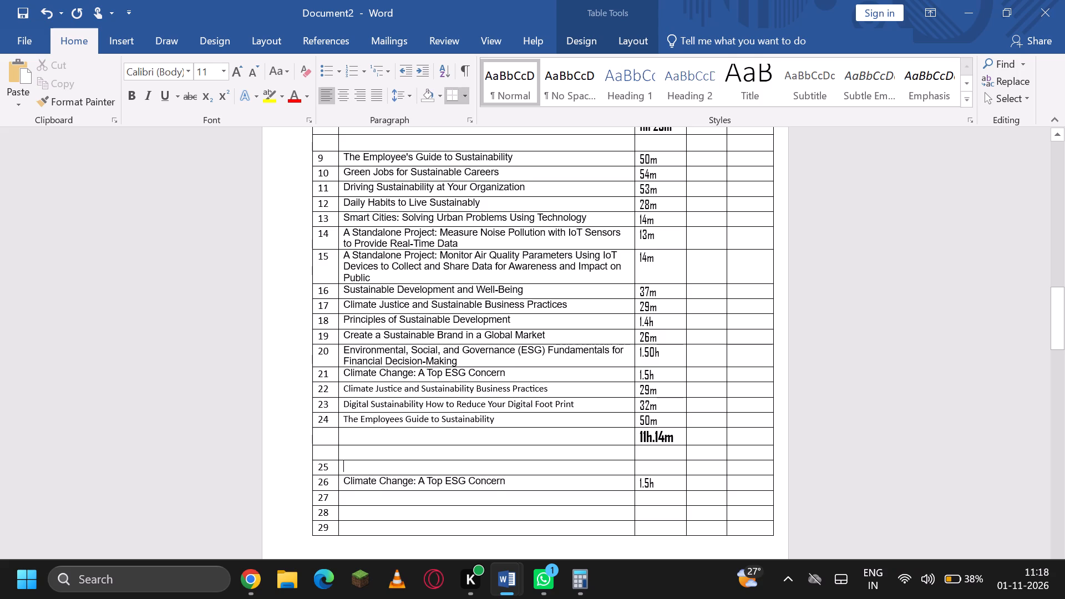
Delete the original row 21, Climate Change: A Top ESG Concern, from the second certificate group.
left_click_drag(319, 374, 671, 375)
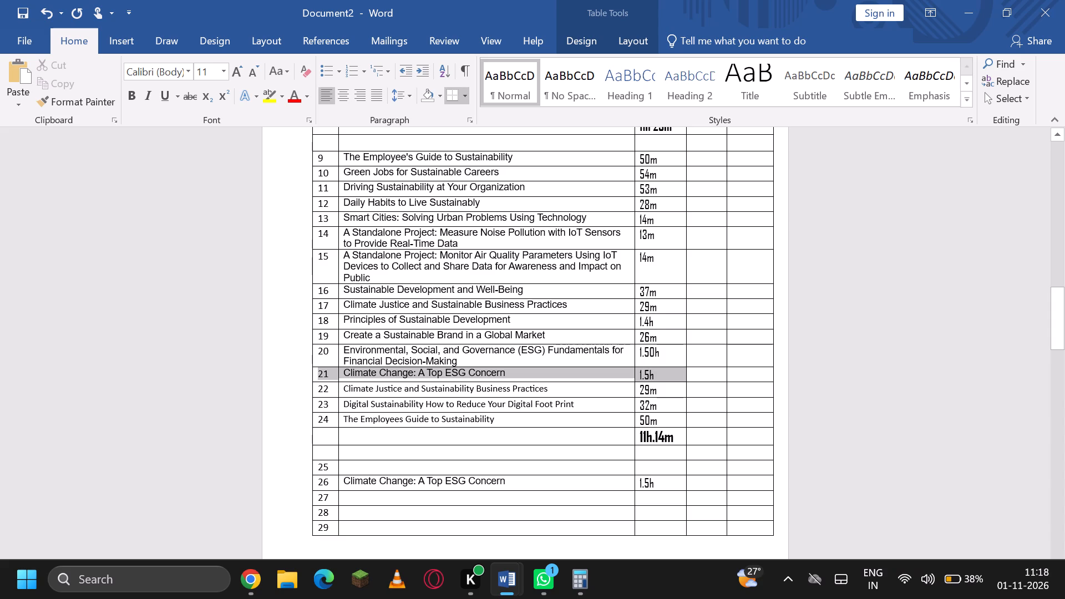
left_click_drag(671, 375, 671, 375)
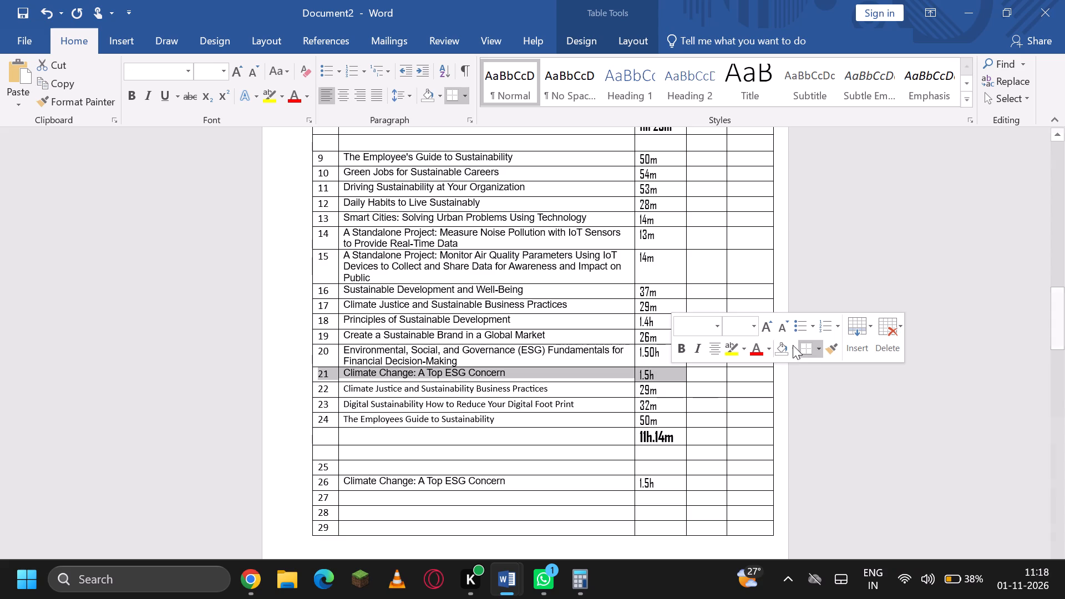
left_click(888, 320)
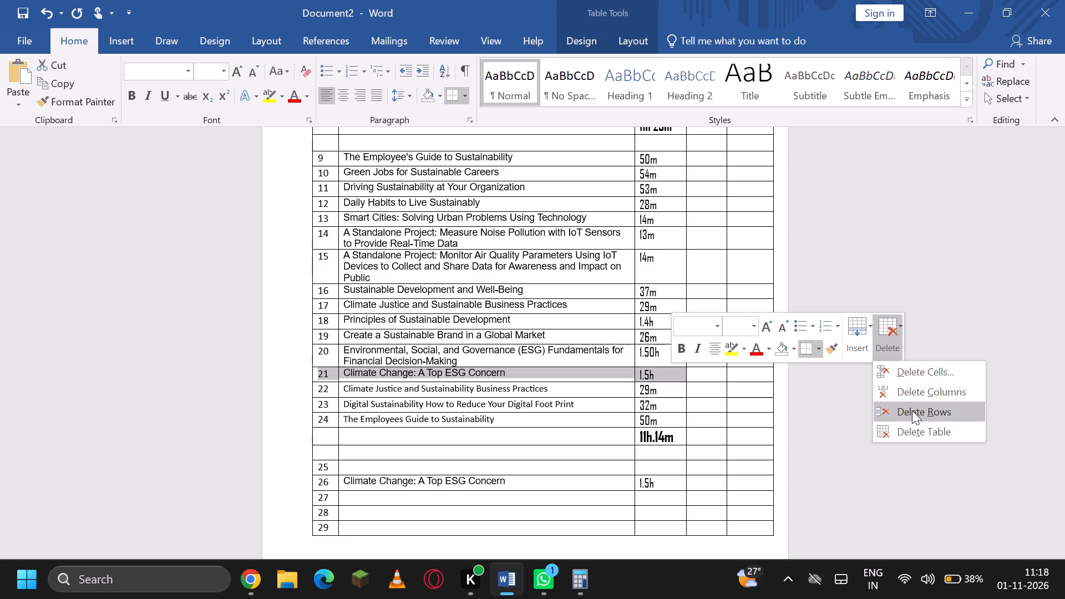
left_click(912, 410)
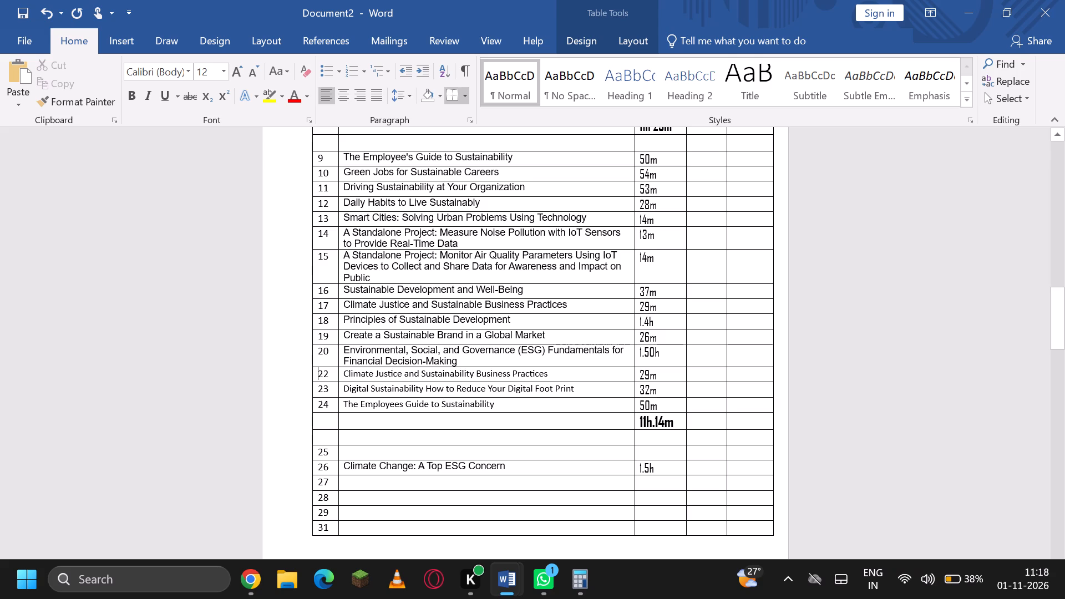
Change the second group's total duration below The Employees Guide to Sustainability to 10h.10m.
left_click(673, 421)
key("BackSpace")
key("BackSpace")
key("BackSpace")
key("BackSpace")
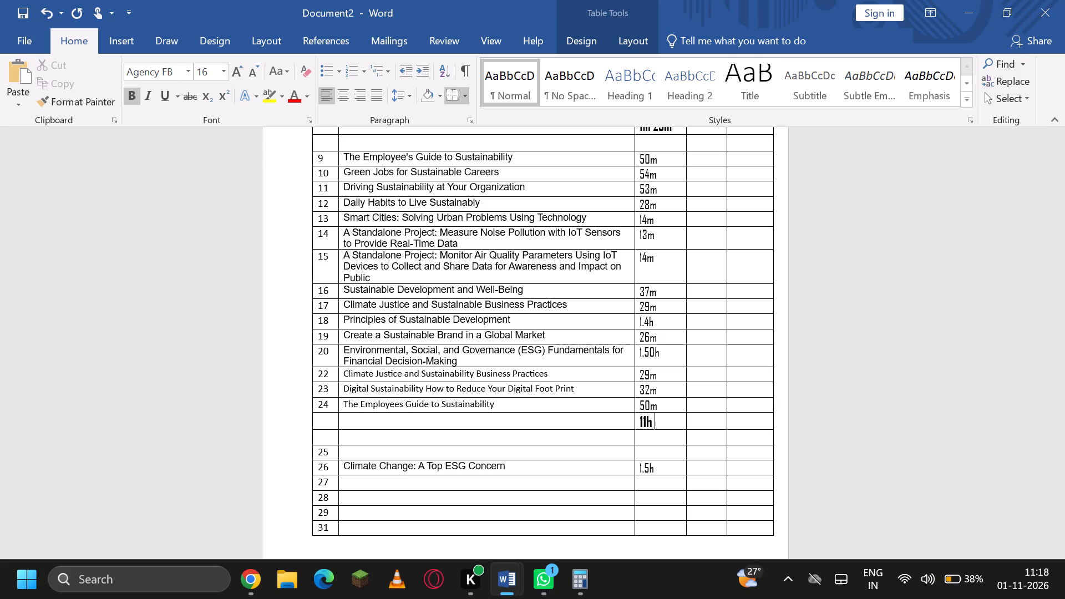
key("BackSpace")
key("BackSpace")
key("0")
type("h.")
key("1")
key("0")
key("m")
left_click(655, 438)
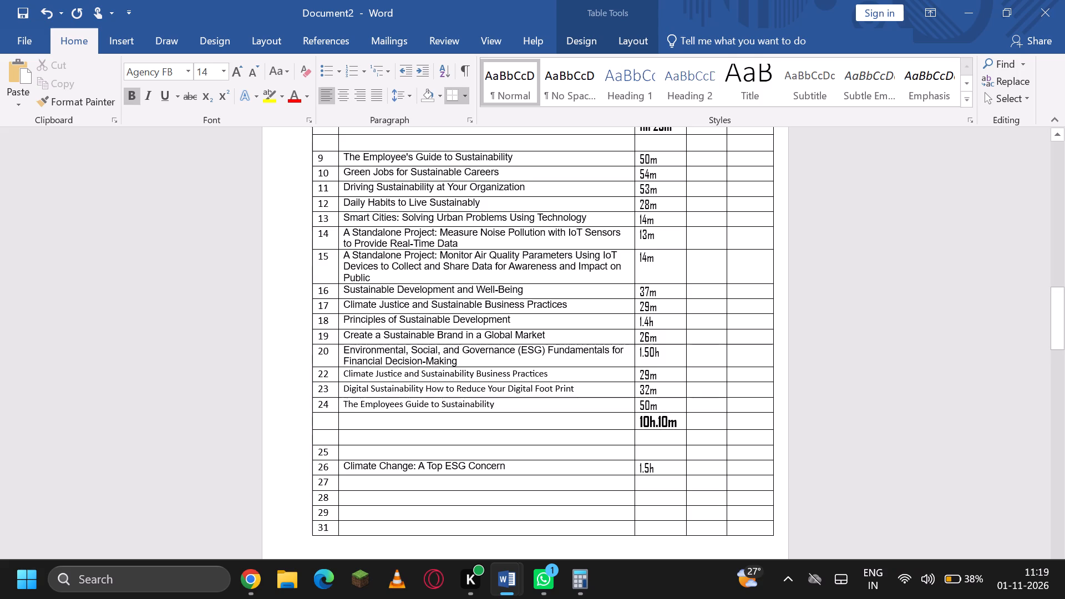
Correct the minutes of the second group's total so it reads 10h.9m.
left_click(666, 420)
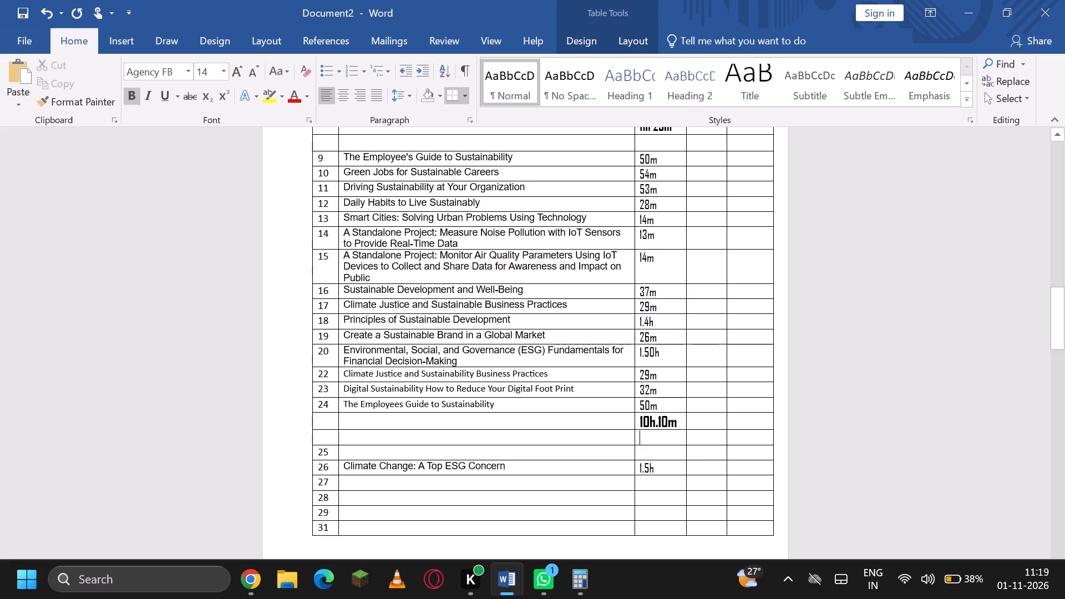
key("BackSpace")
key("BackSpace")
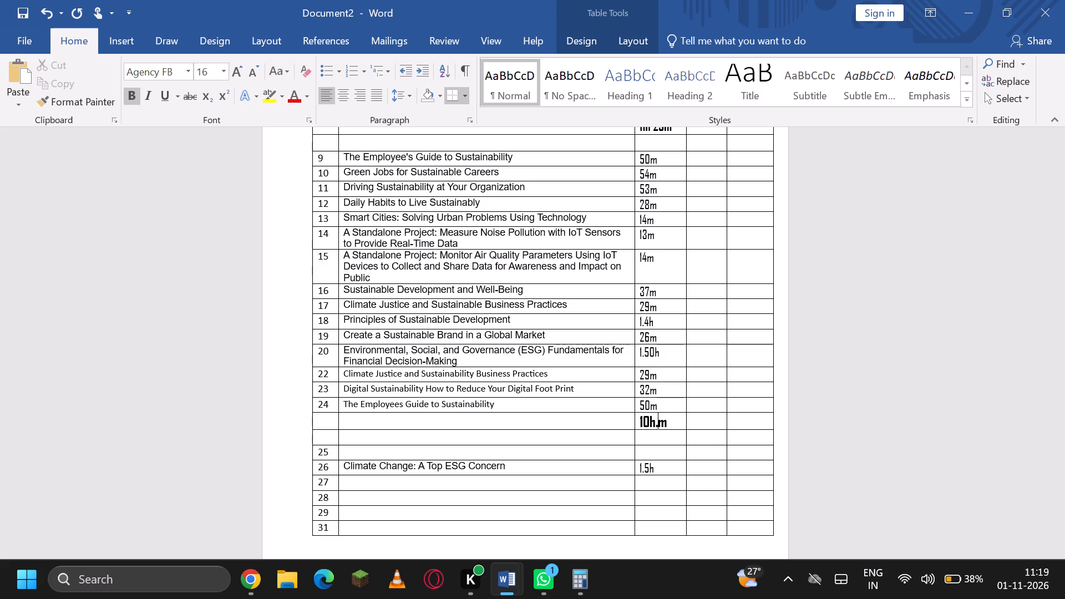
key("9")
left_click(661, 448)
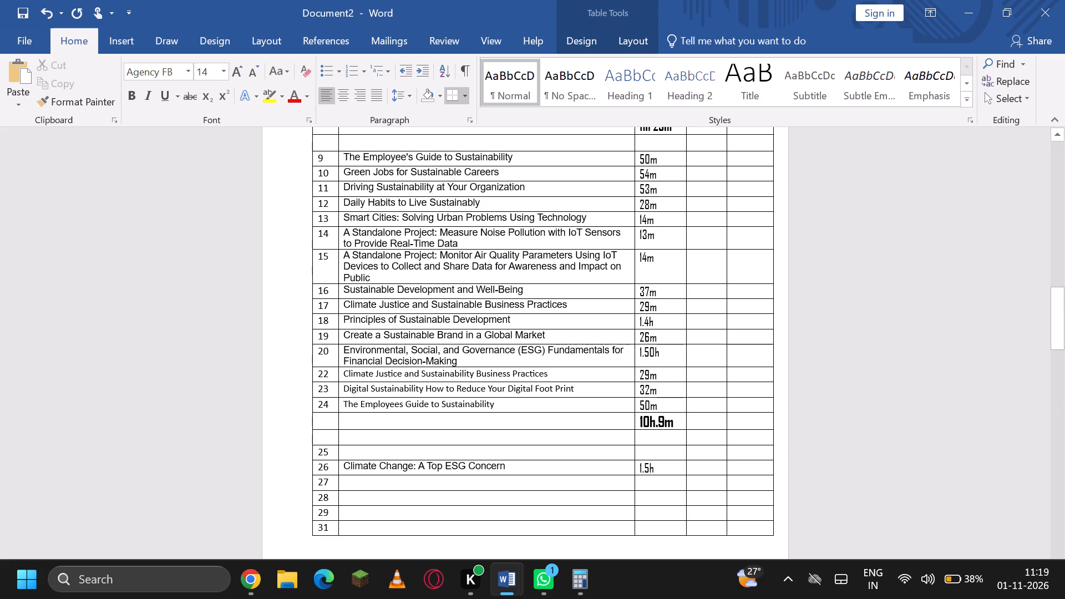
Renumber the last three certificates of the second group, serial numbers 22 to 24, as 21, 22 and 23.
left_click(331, 373)
key("BackSpace")
key("1")
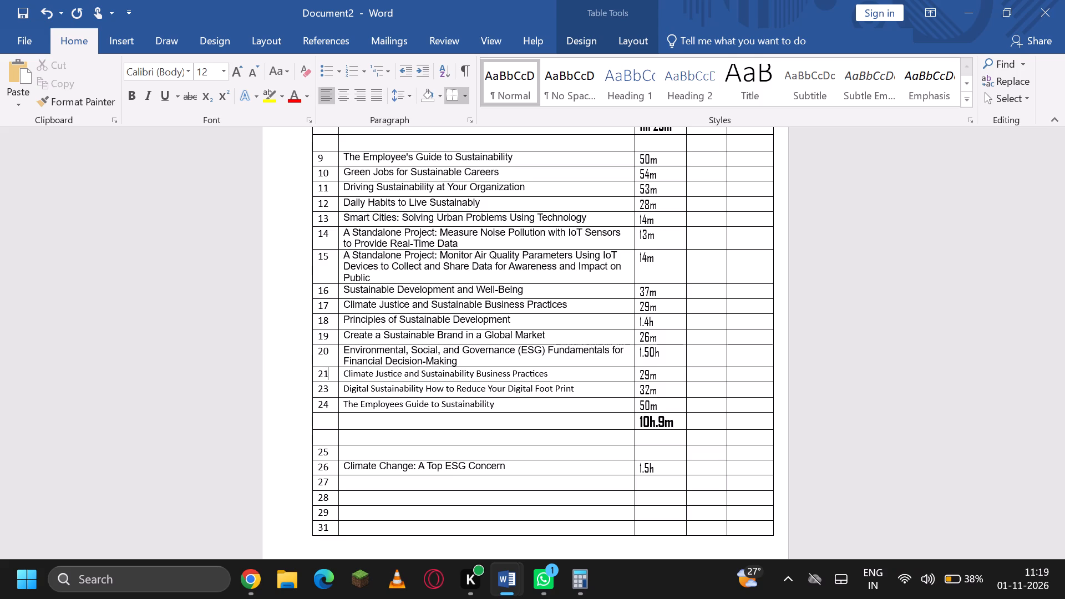
key("Down")
key("BackSpace")
key("2")
key("Down")
key("BackSpace")
key("3")
Renumber the first three rows of the third group, starting below the blank row after the 10h.9m total, as 24, 25 and 26.
scroll(470, 479, "down", 2)
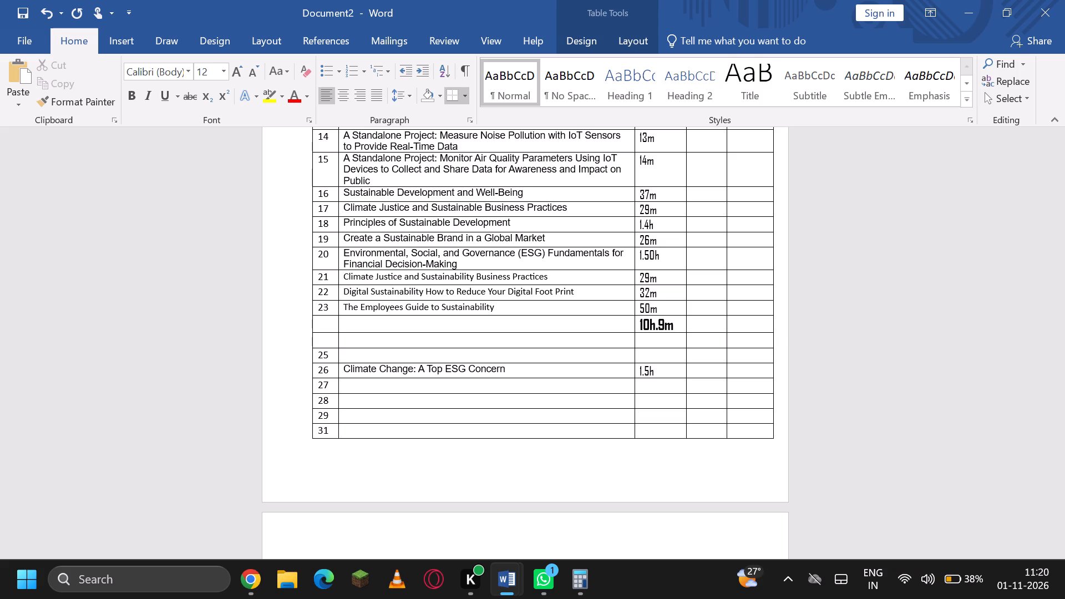
scroll(546, 318, "up", 1)
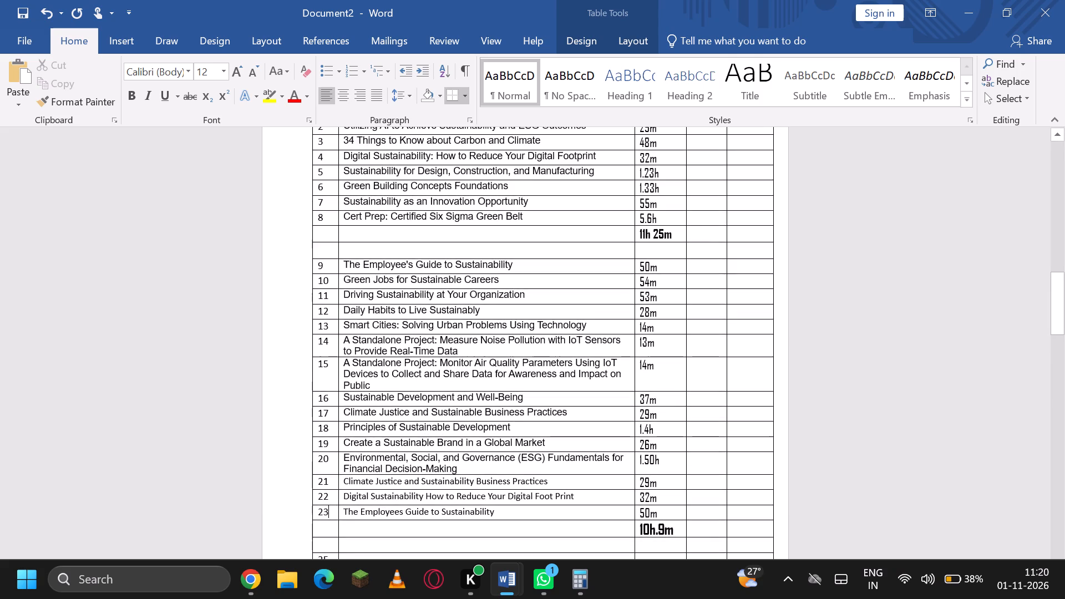
scroll(546, 318, "up", 1)
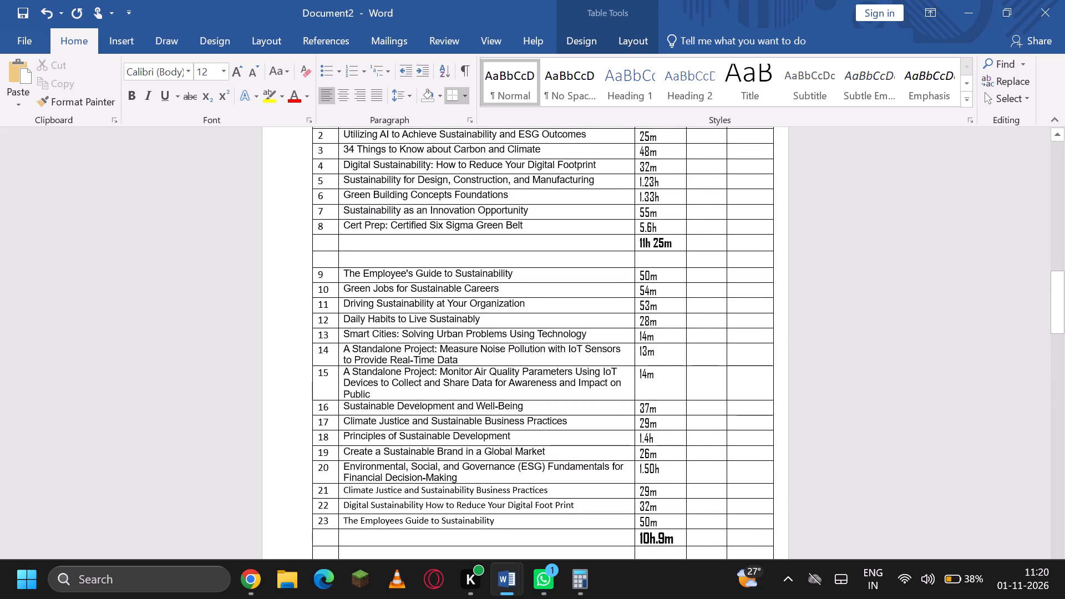
scroll(381, 408, "down", 2)
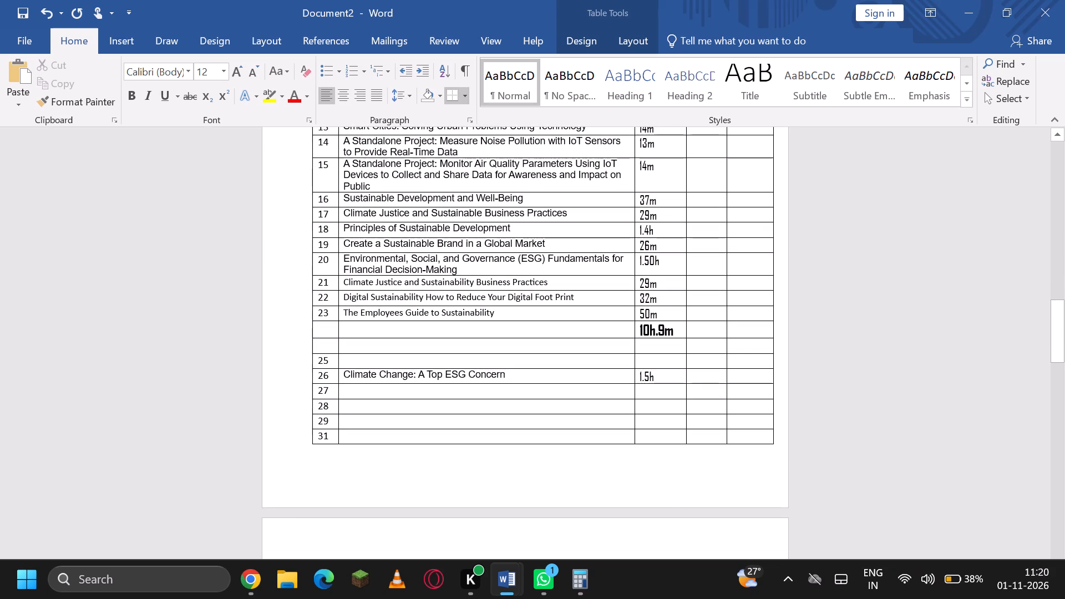
left_click(332, 363)
key("BackSpace")
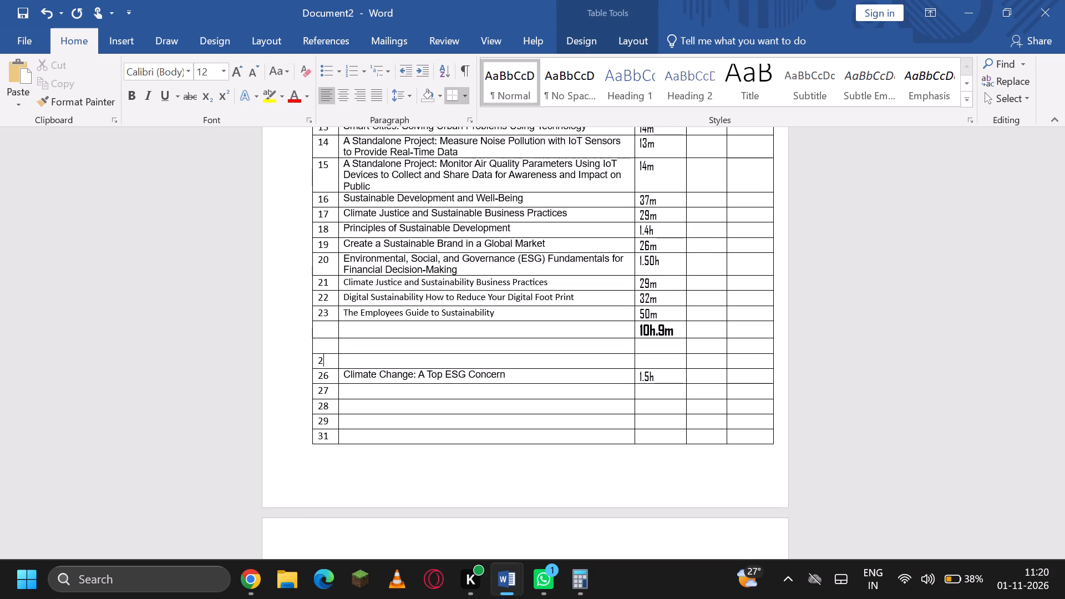
key("4")
key("Down")
key("BackSpace")
key("5")
key("Down")
key("BackSpace")
key("6")
Renumber the last three rows of the third group on this page as 27, 28 and 29.
key("Down")
key("BackSpace")
key("7")
key("Down")
key("BackSpace")
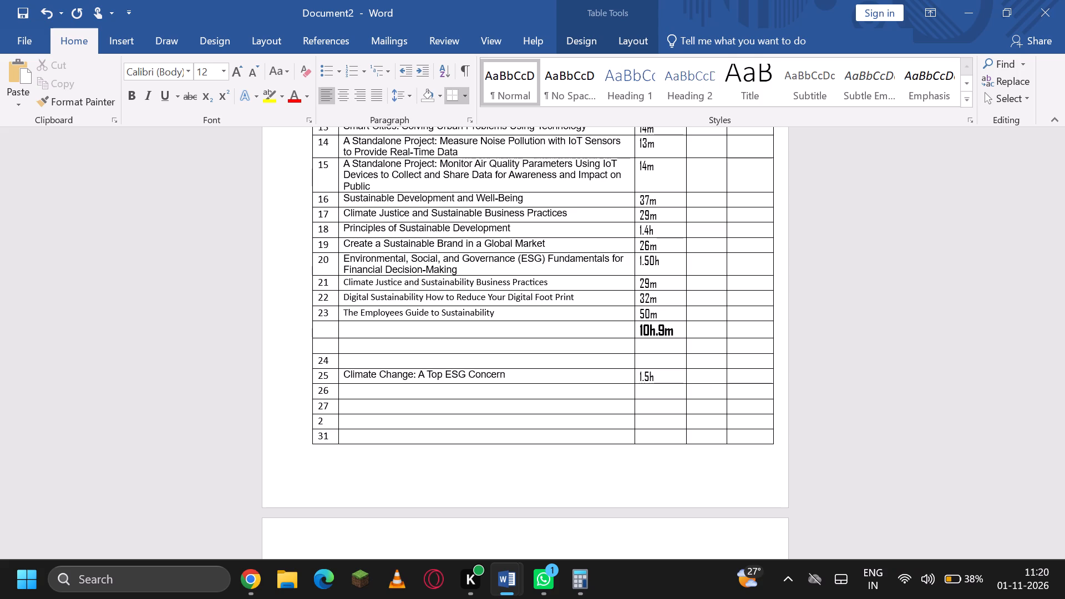
key("8")
key("Down")
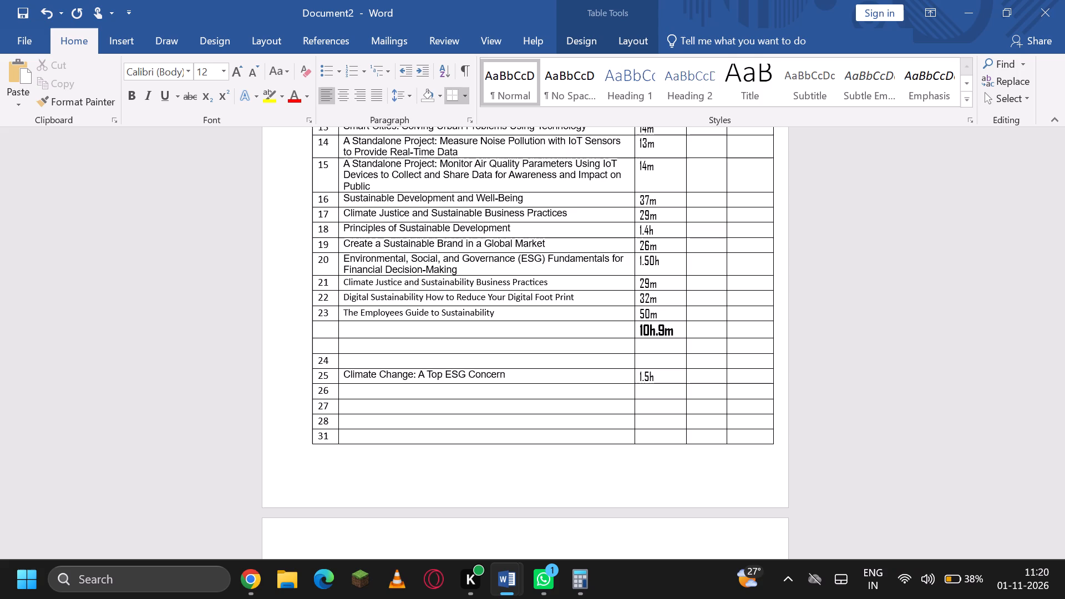
key("BackSpace")
key("9")
key("Down")
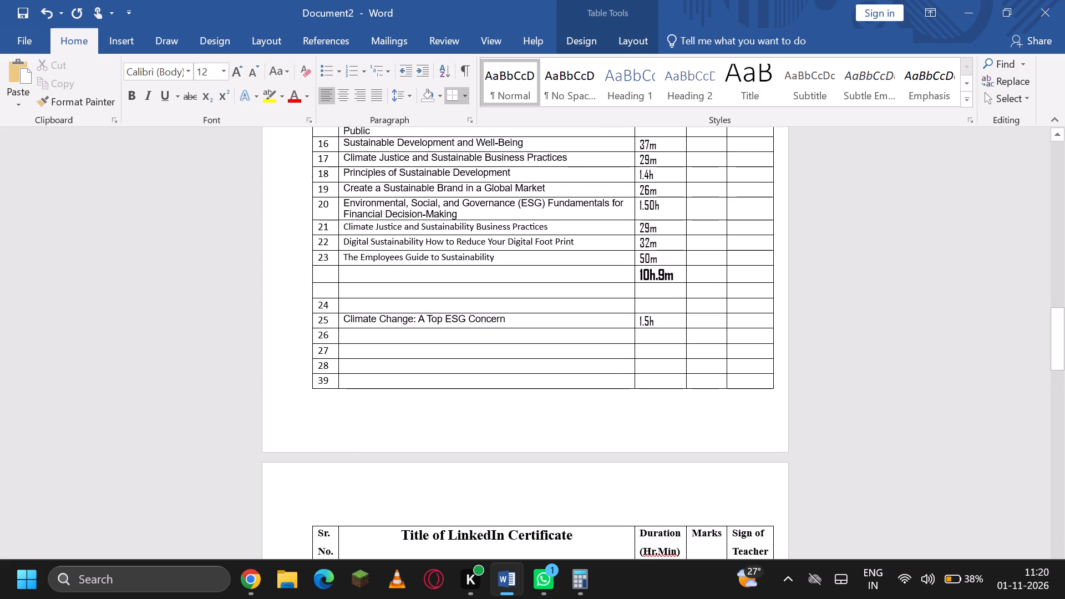
key("Up")
key("BackSpace")
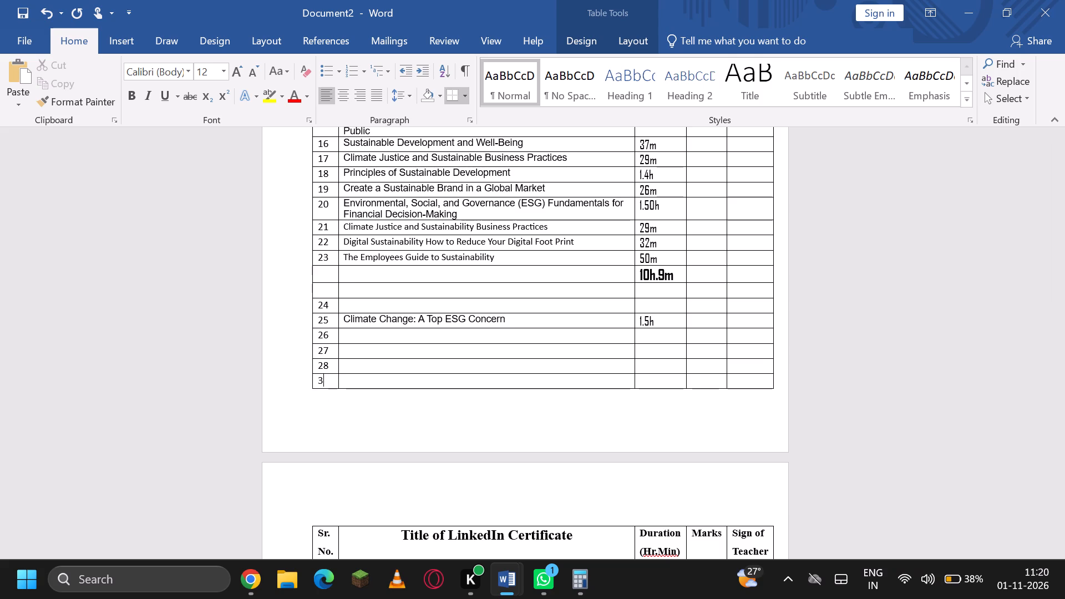
key("BackSpace")
type("29")
Number the four rows below the table header on the following page as 30, 31, 32 and 33.
key("Down")
key("Down")
key("Down")
key("Down")
key("Down")
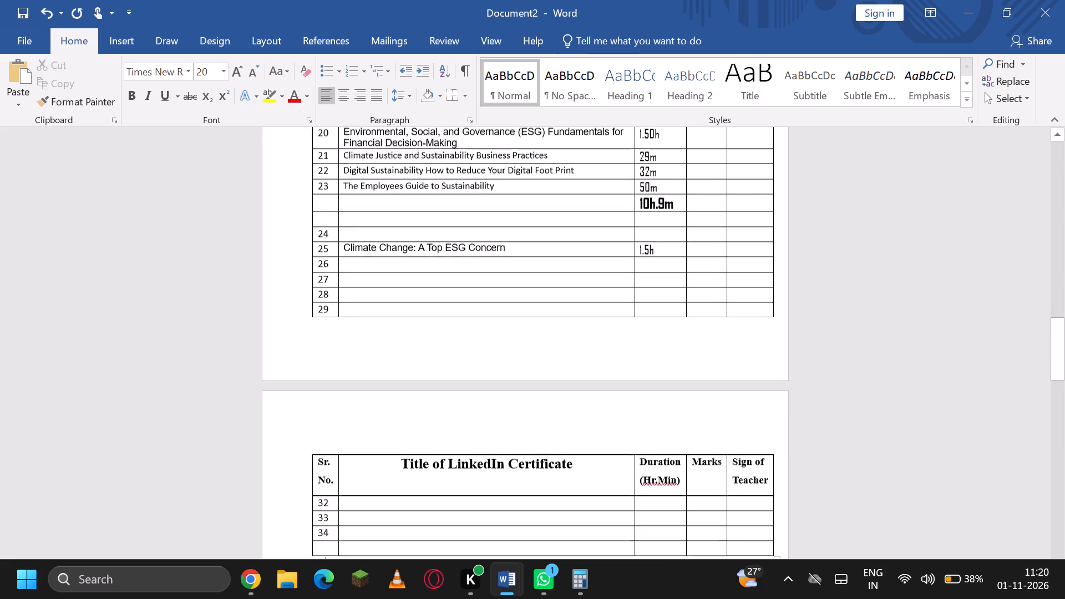
key("Down")
key("Down")
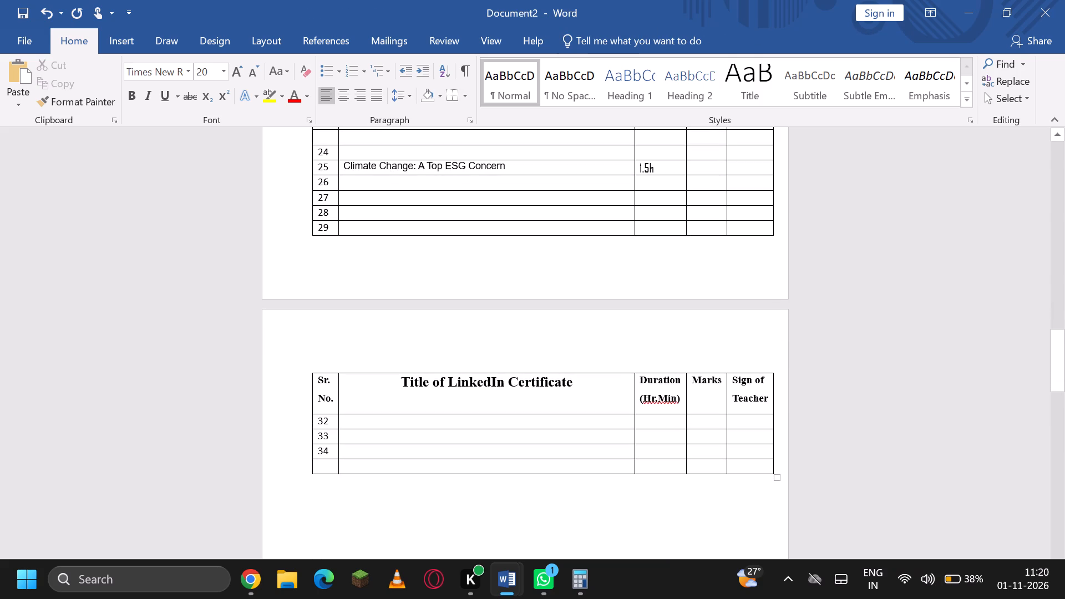
left_click(333, 419)
key("BackSpace")
key("BackSpace")
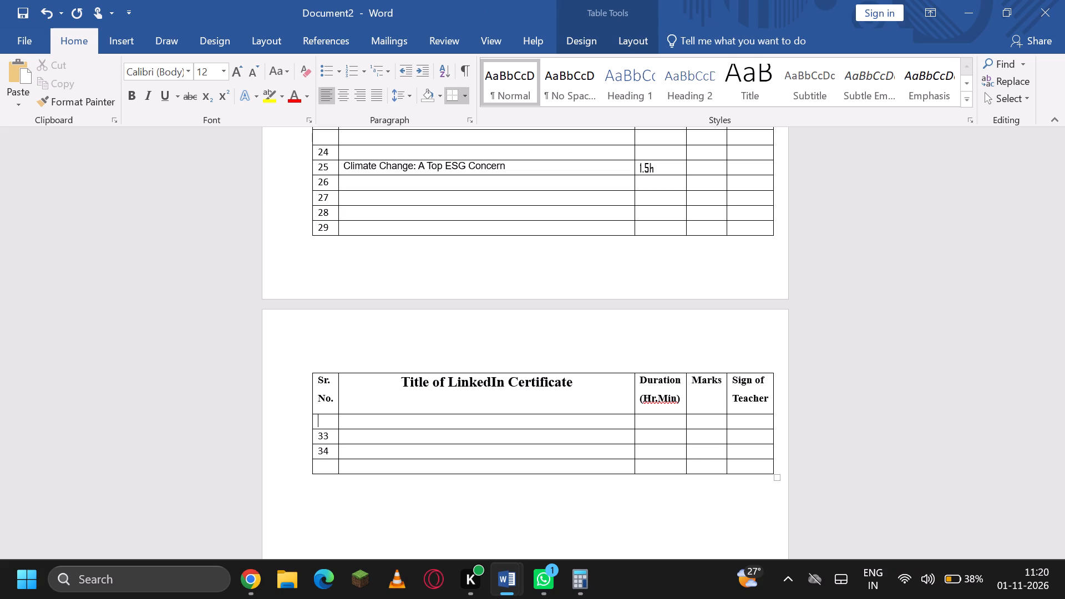
type("30")
key("Down")
key("BackSpace")
key("BackSpace")
type("31")
key("Down")
key("BackSpace")
key("BackSpace")
type("32")
key("Down")
type("33")
Close the document and save its changes in Documents as a Word document named enviromental 2.
scroll(471, 307, "up", 3)
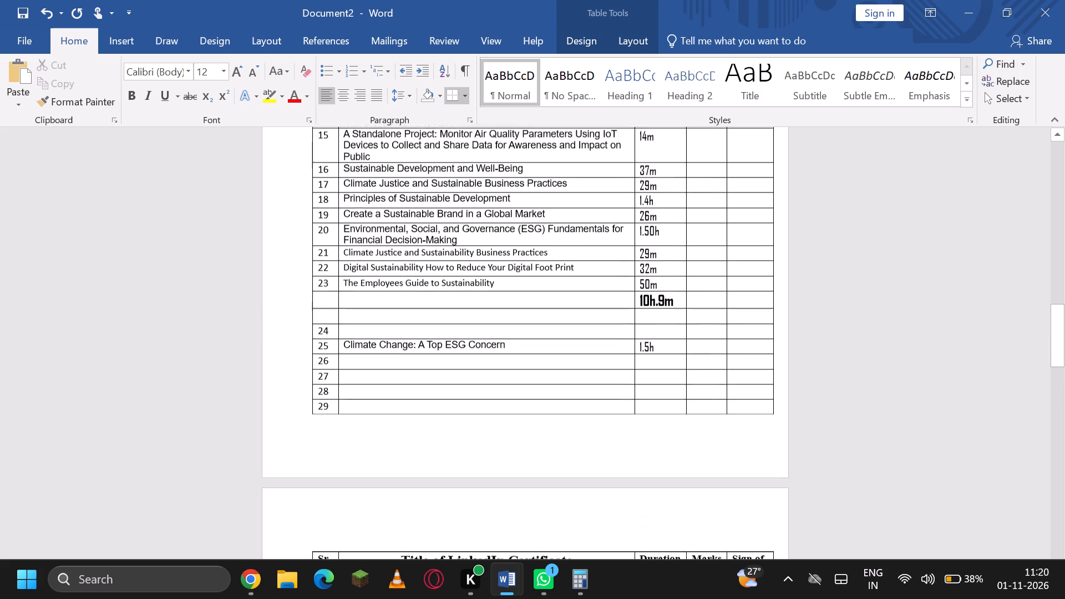
scroll(471, 307, "up", 3)
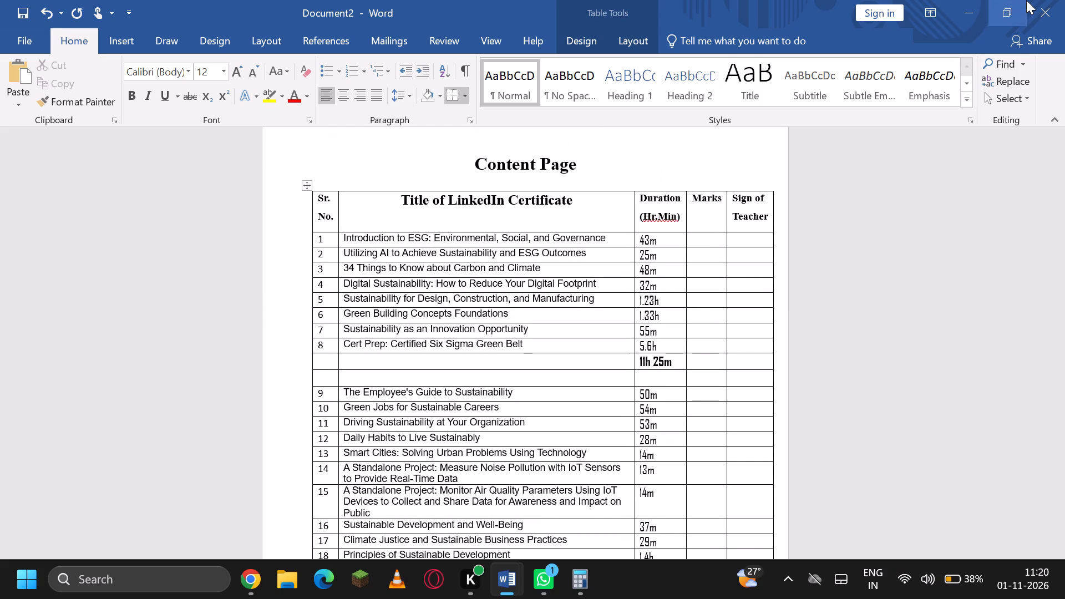
left_click(1064, 0)
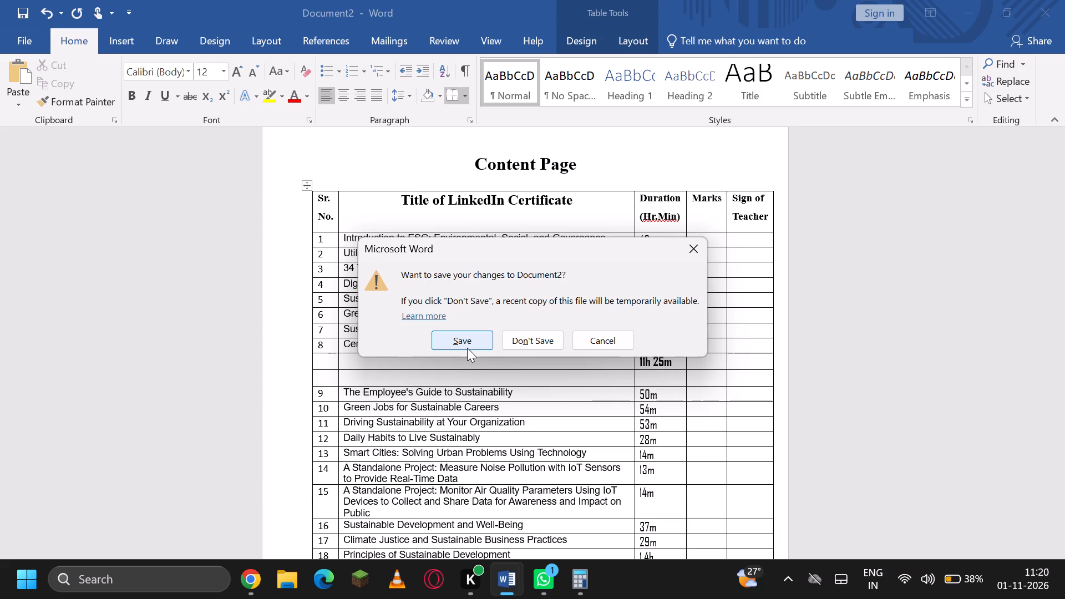
left_click(467, 347)
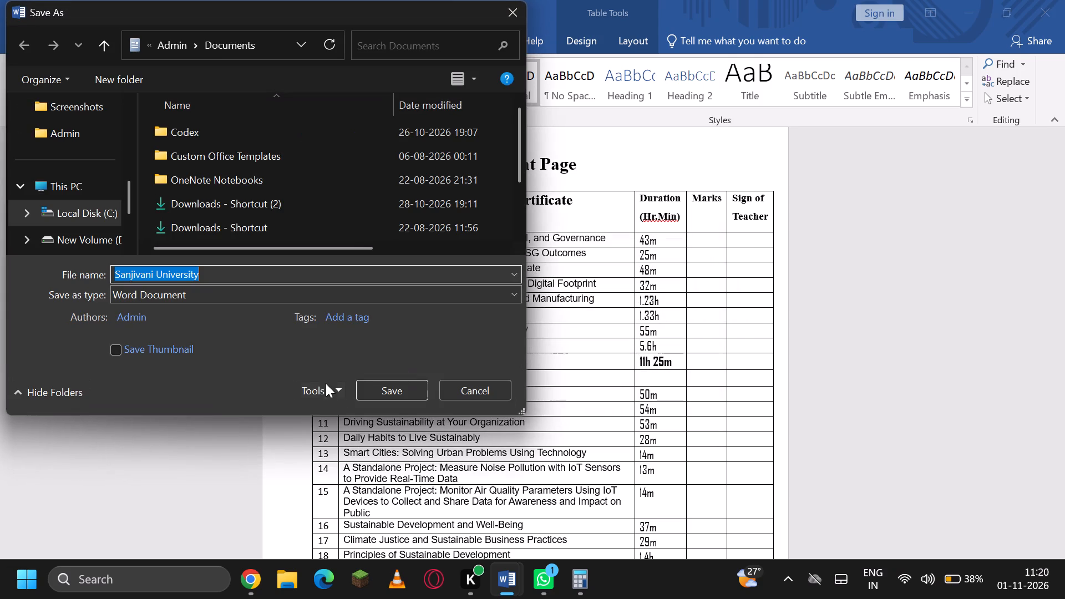
left_click(348, 276)
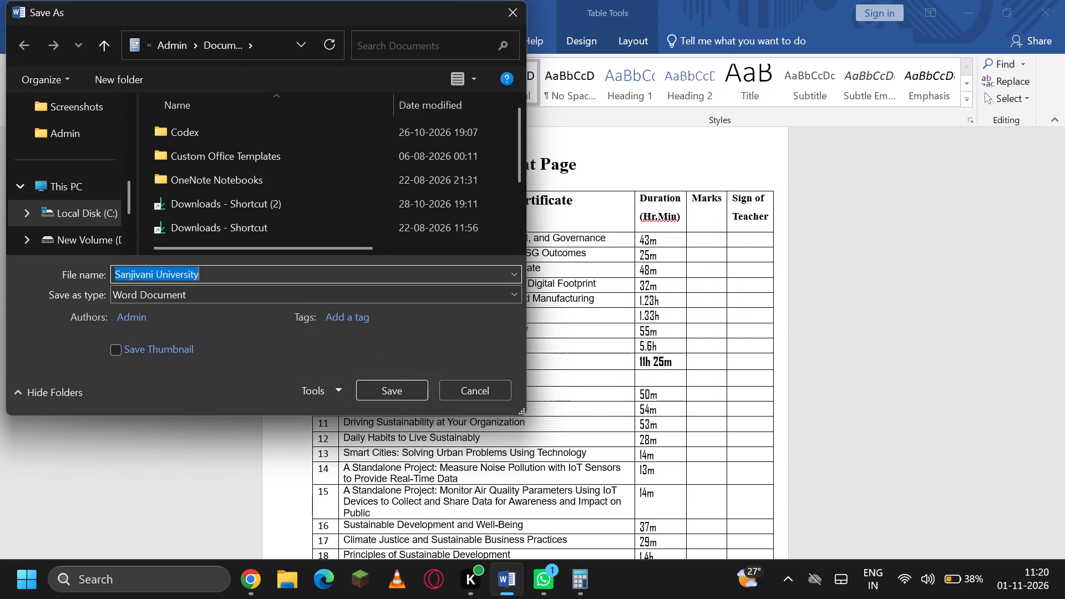
key("BackSpace")
key("BackSpace")
key("BackSpace")
key("BackSpace")
key("BackSpace")
key("BackSpace")
key("BackSpace")
key("BackSpace")
key("BackSpace")
key("BackSpace")
key("BackSpace")
key("BackSpace")
key("BackSpace")
key("BackSpace")
key("BackSpace")
key("BackSpace")
key("BackSpace")
key("BackSpace")
key("BackSpace")
key("BackSpace")
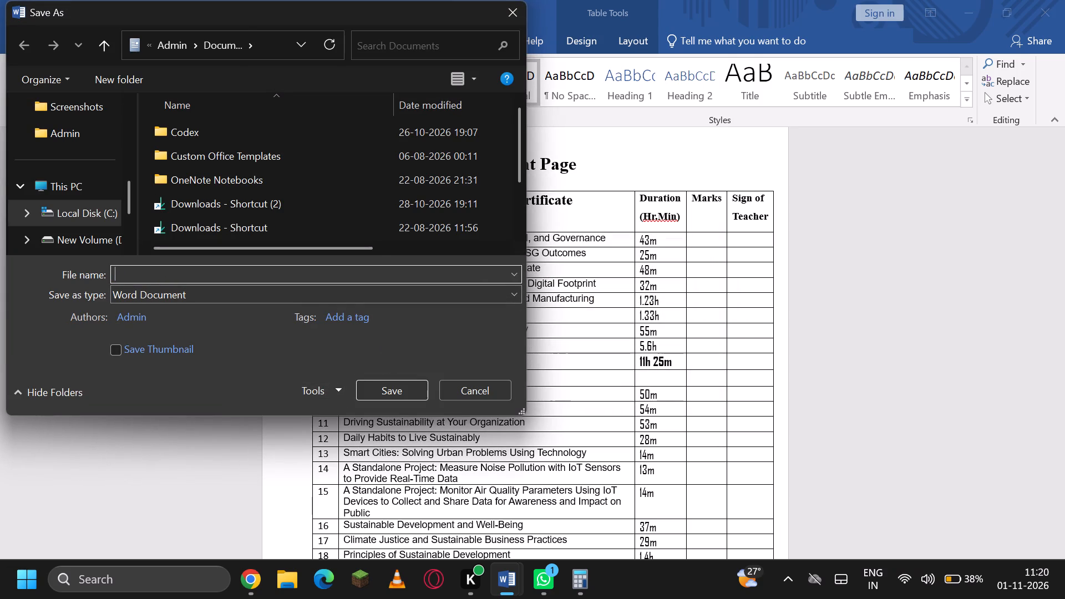
type("enviromental 2")
left_click(408, 379)
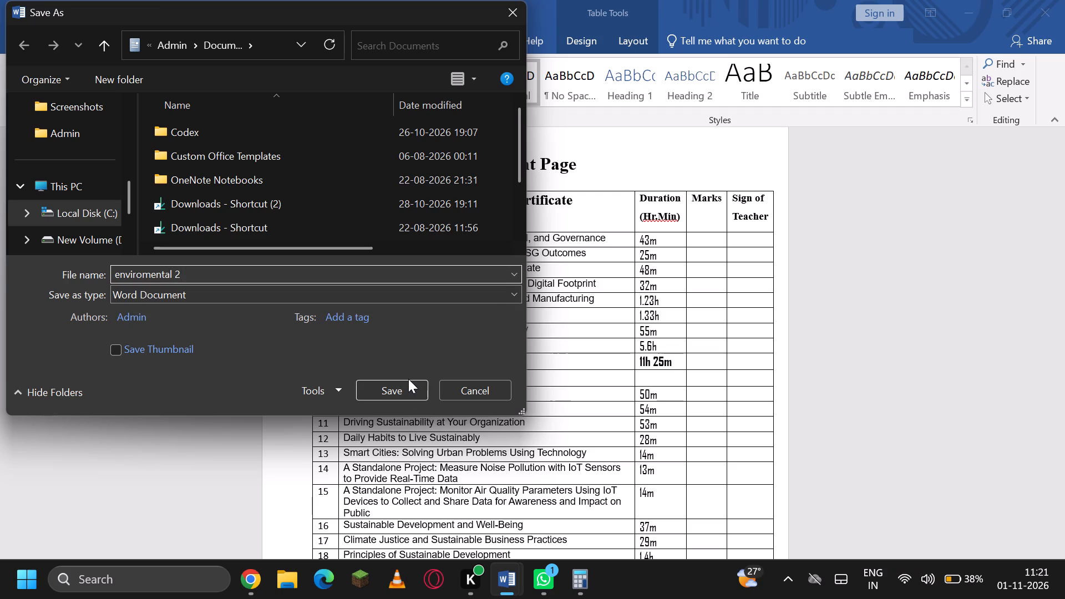
left_click(407, 383)
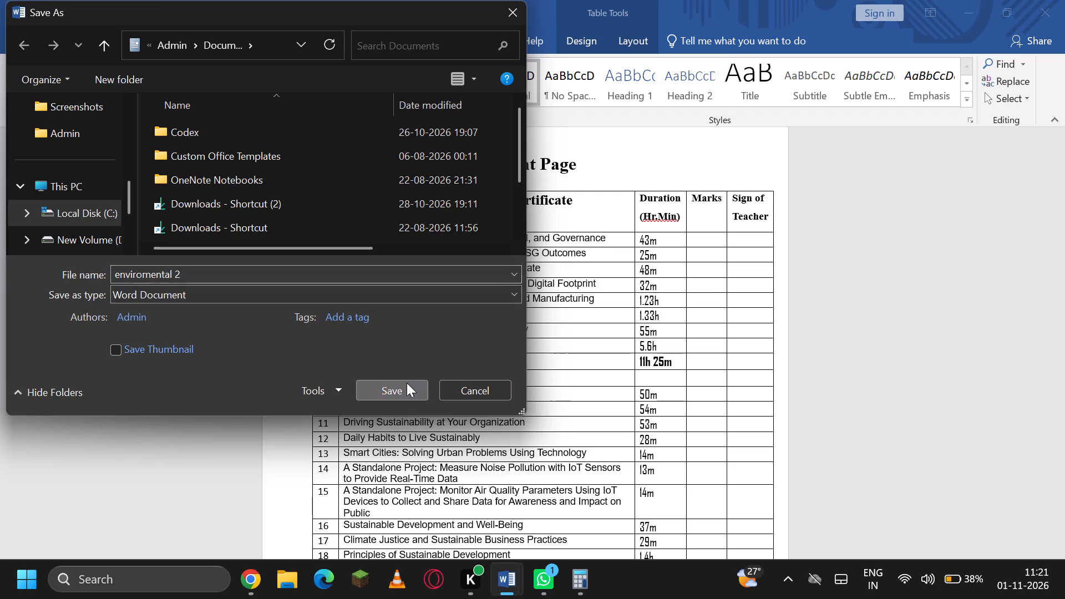
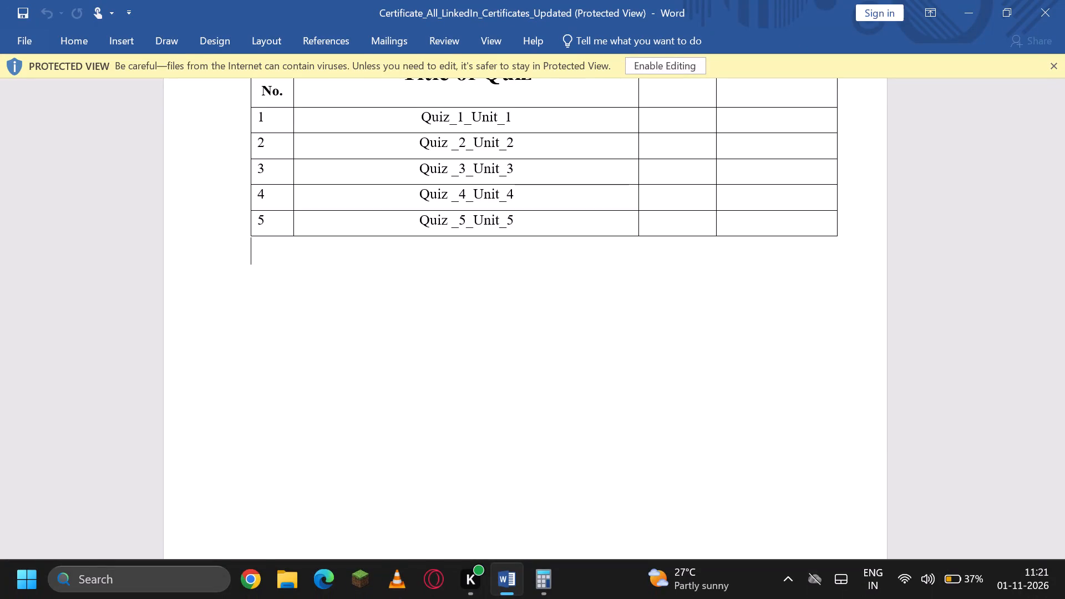
double_click(248, 578)
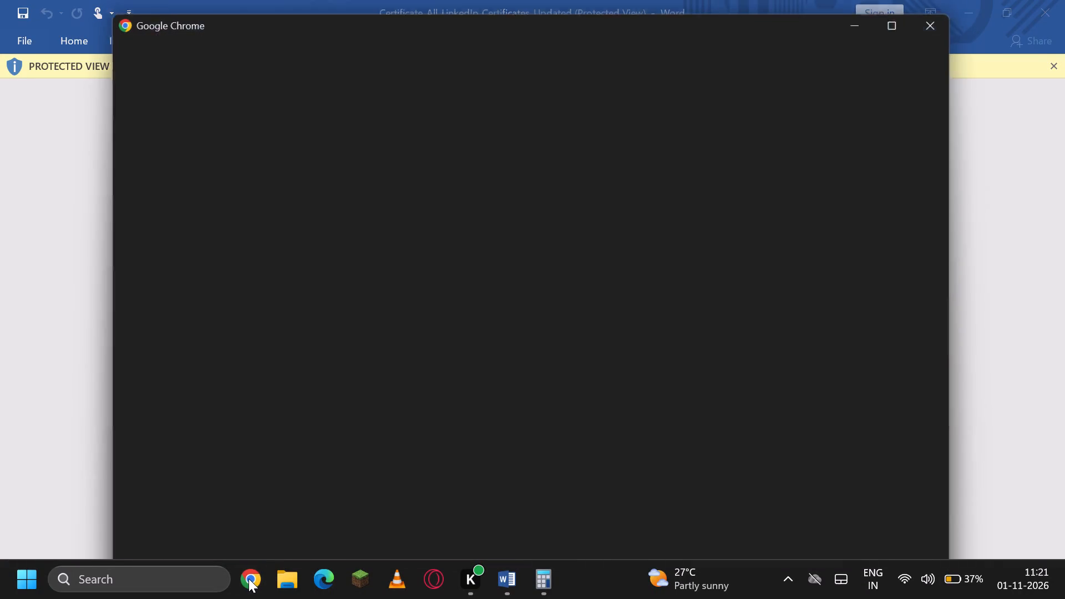
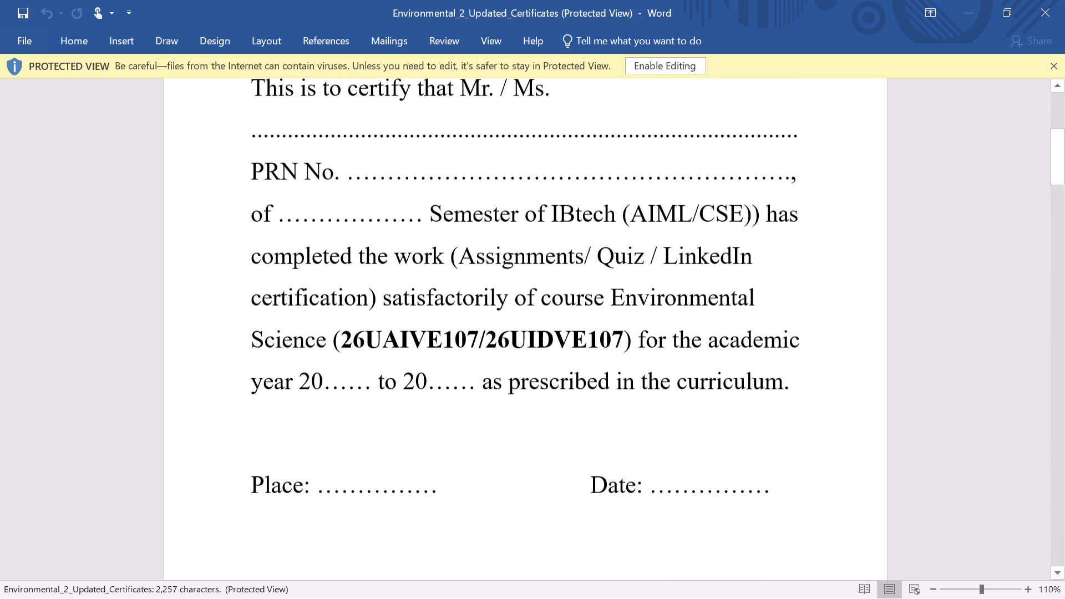
scroll(459, 295, "down", 3)
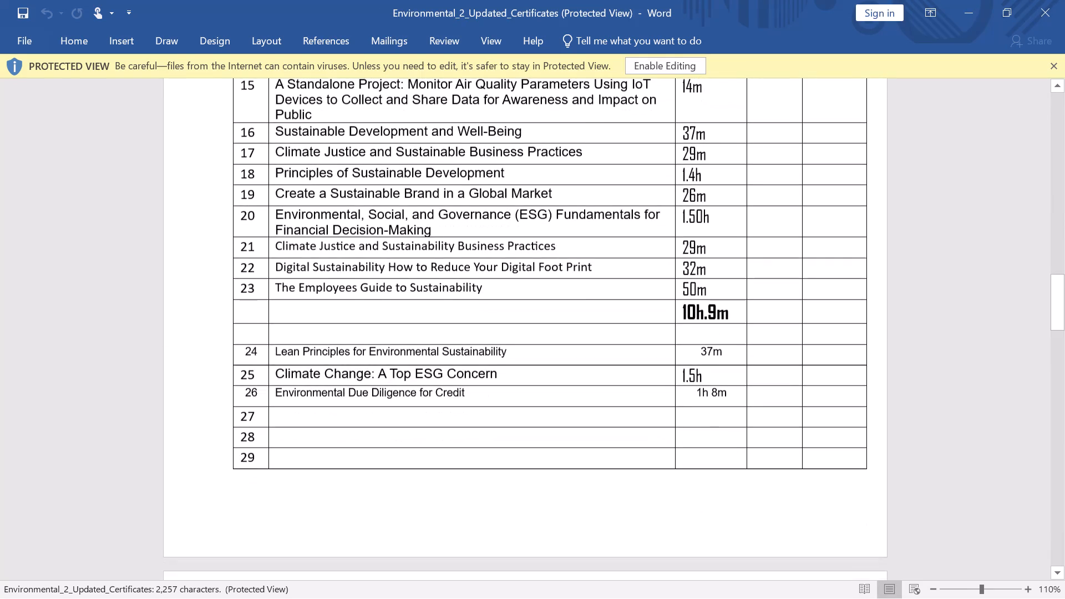
scroll(459, 295, "down", 3)
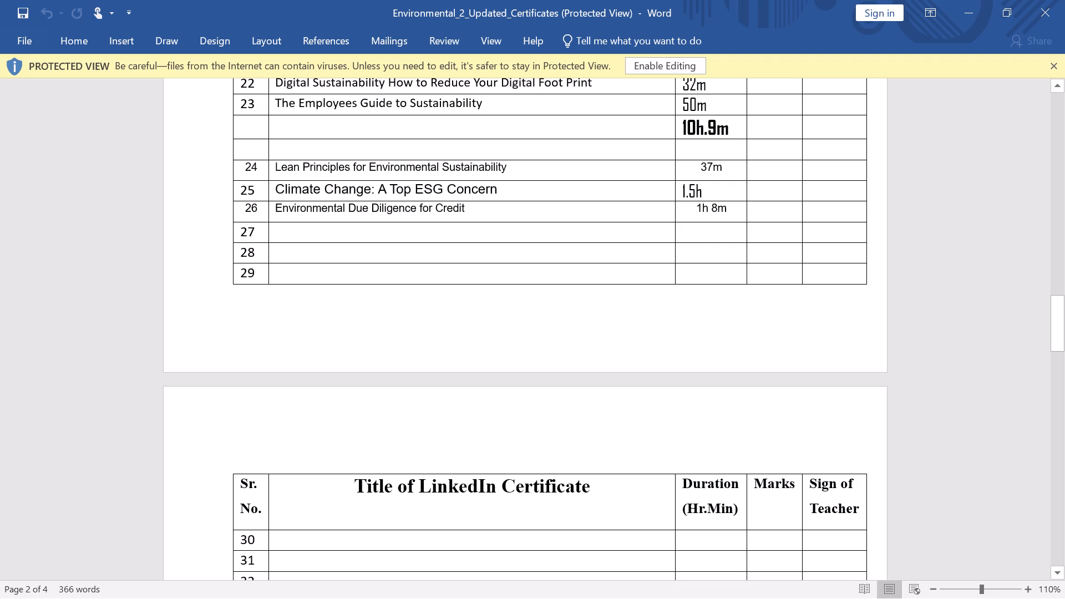
scroll(532, 247, "up", 2)
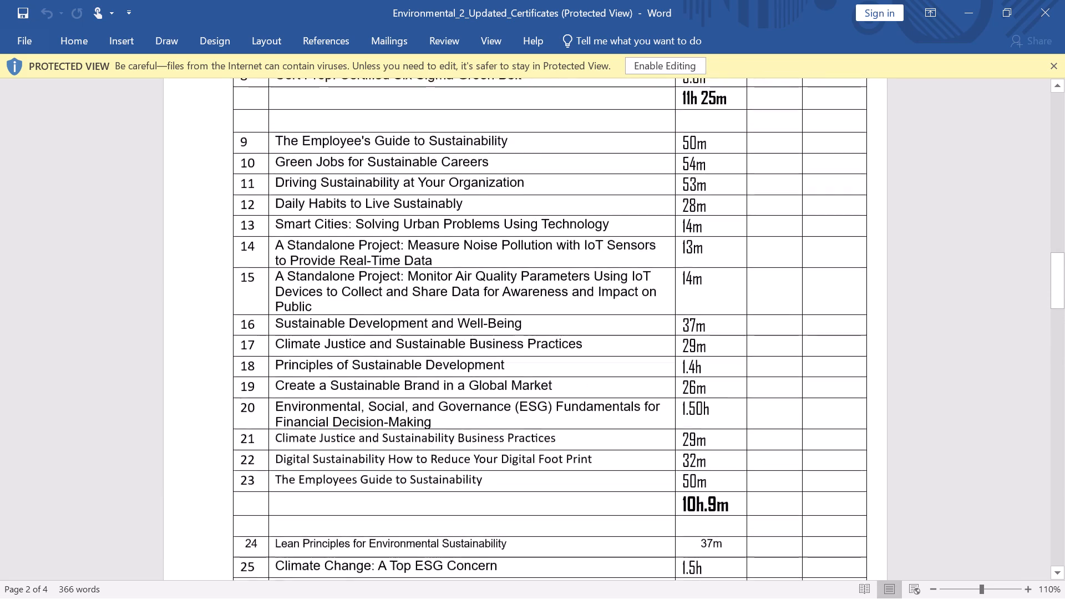
scroll(532, 251, "down", 2)
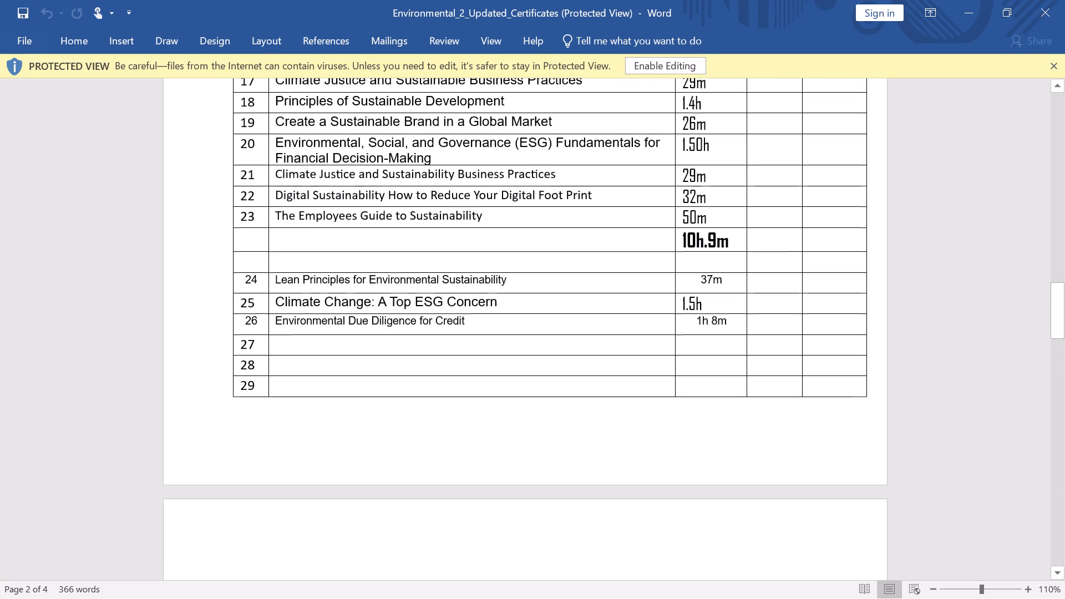
scroll(532, 251, "down", 1)
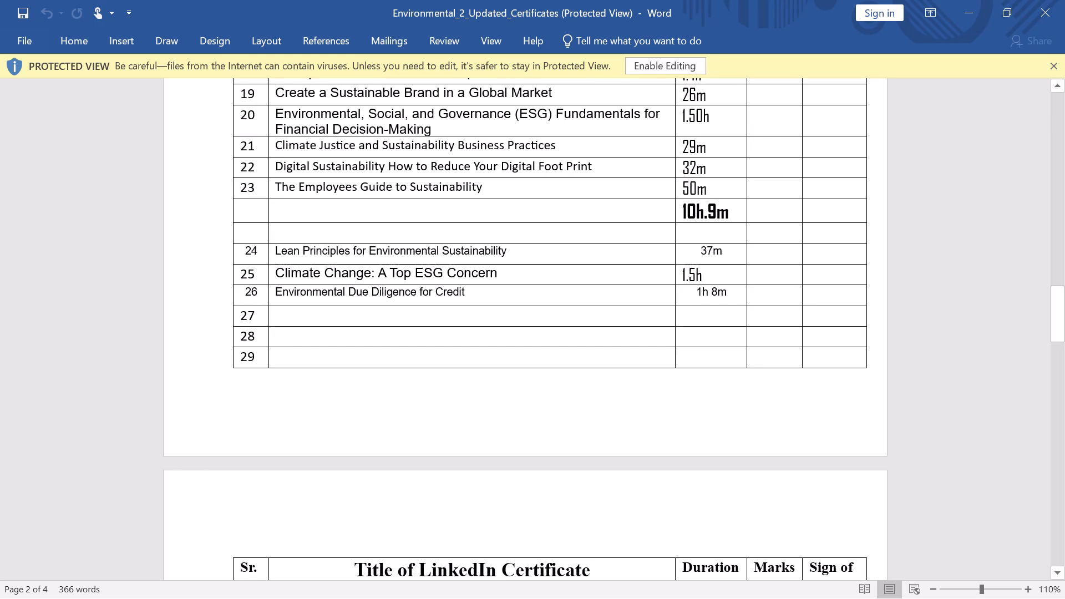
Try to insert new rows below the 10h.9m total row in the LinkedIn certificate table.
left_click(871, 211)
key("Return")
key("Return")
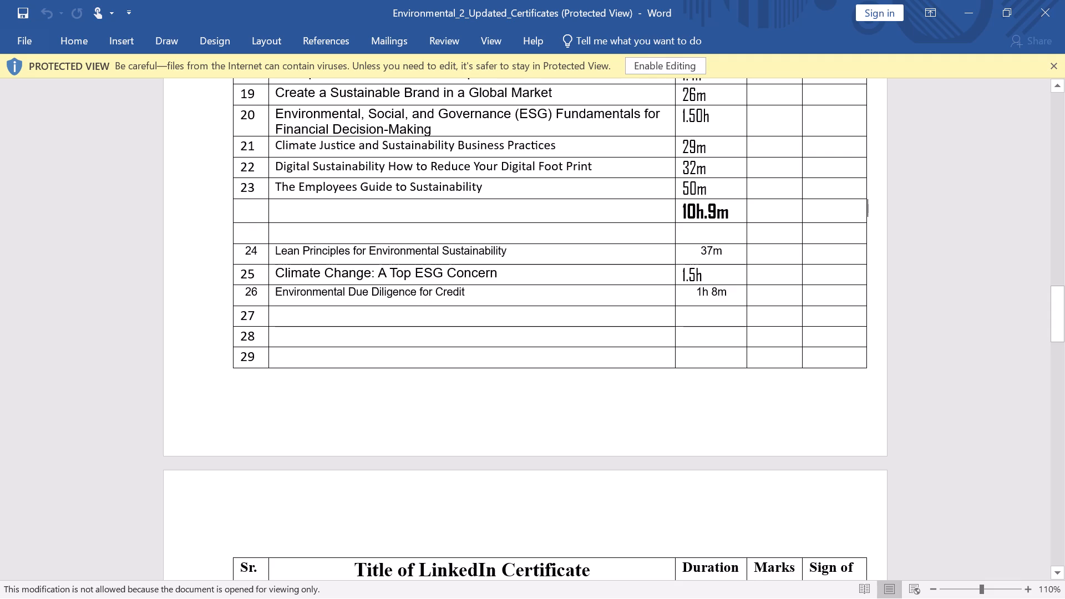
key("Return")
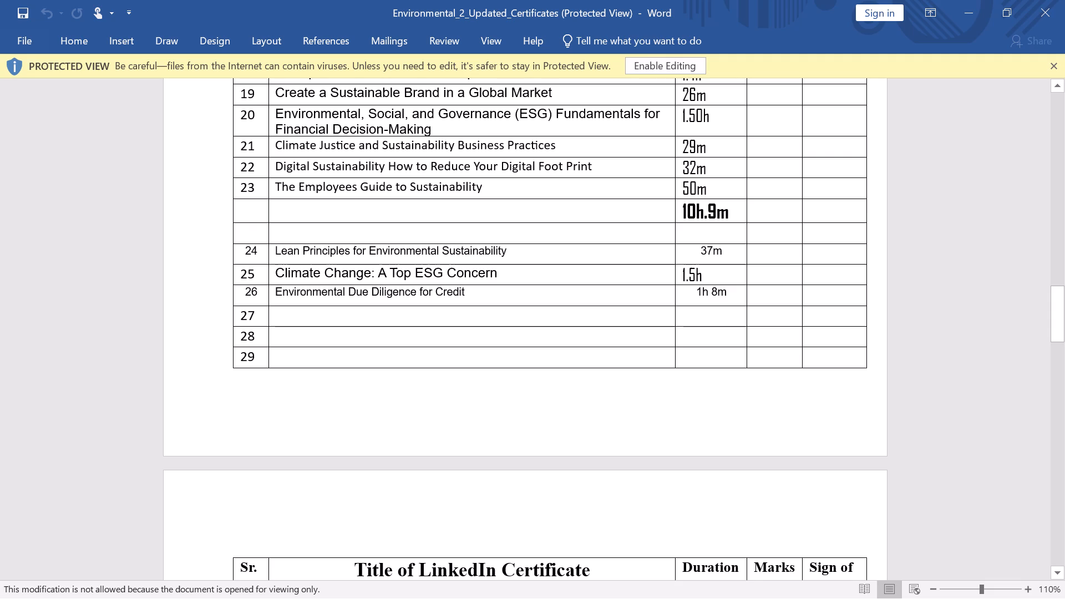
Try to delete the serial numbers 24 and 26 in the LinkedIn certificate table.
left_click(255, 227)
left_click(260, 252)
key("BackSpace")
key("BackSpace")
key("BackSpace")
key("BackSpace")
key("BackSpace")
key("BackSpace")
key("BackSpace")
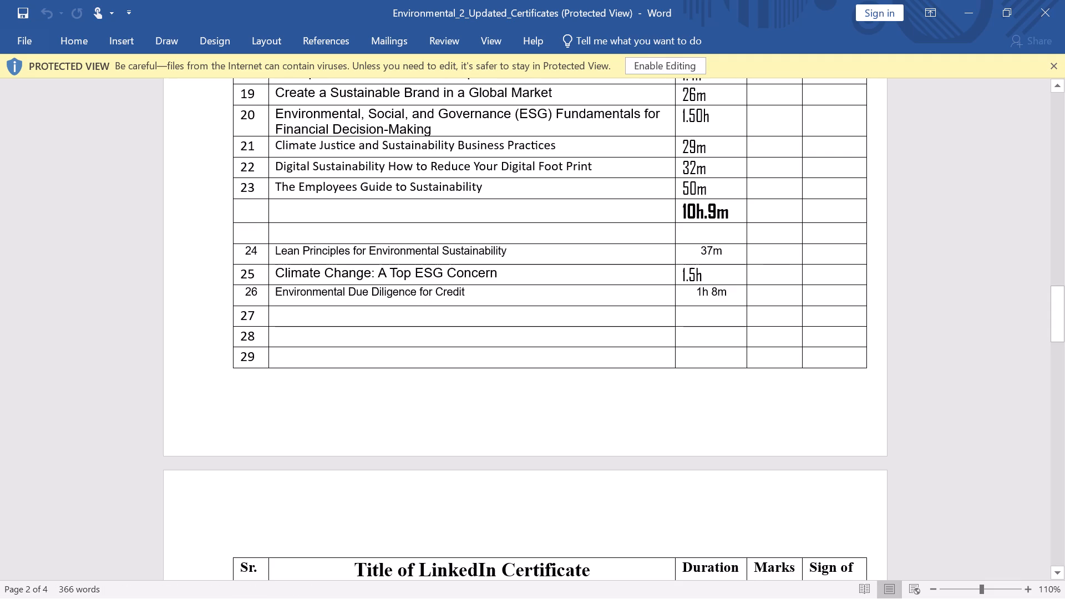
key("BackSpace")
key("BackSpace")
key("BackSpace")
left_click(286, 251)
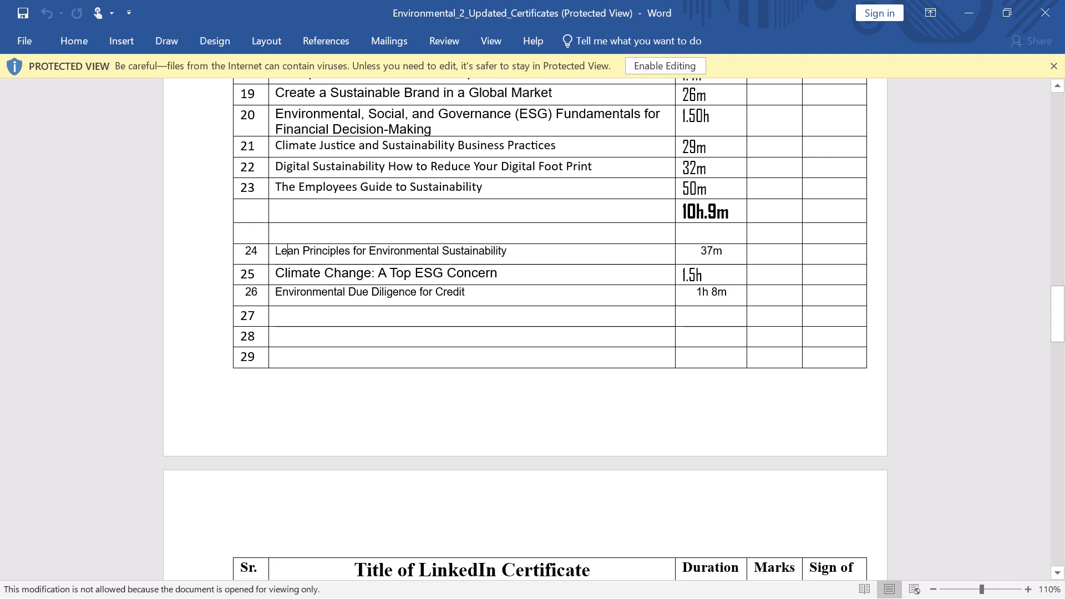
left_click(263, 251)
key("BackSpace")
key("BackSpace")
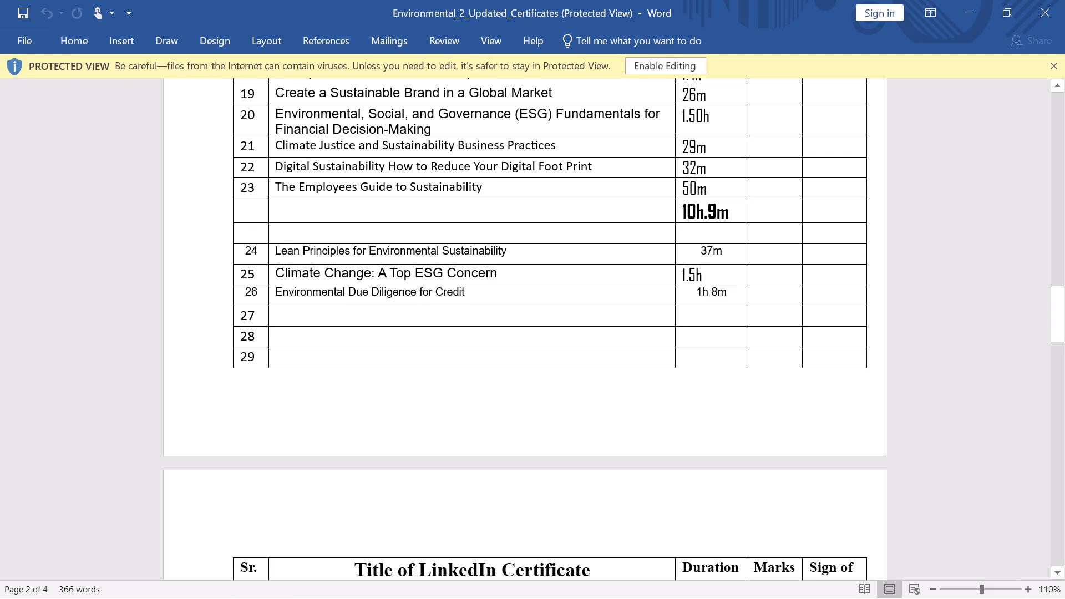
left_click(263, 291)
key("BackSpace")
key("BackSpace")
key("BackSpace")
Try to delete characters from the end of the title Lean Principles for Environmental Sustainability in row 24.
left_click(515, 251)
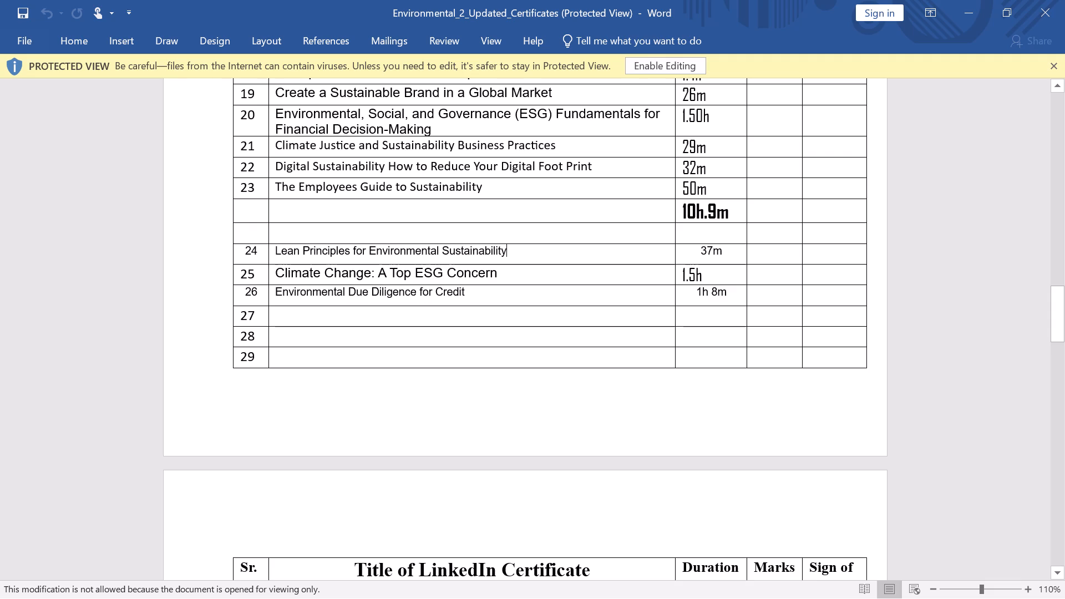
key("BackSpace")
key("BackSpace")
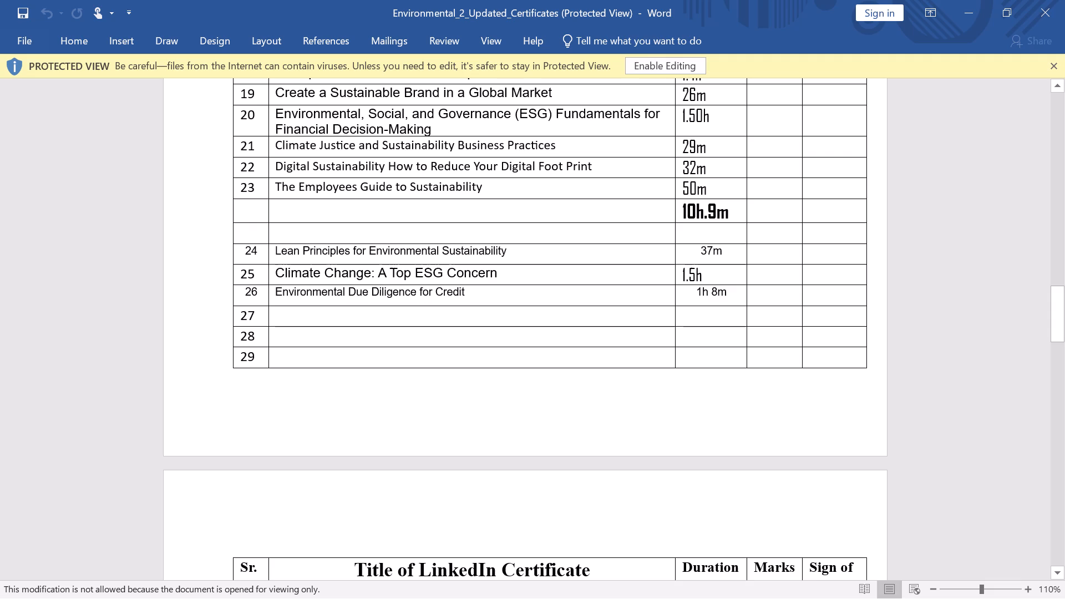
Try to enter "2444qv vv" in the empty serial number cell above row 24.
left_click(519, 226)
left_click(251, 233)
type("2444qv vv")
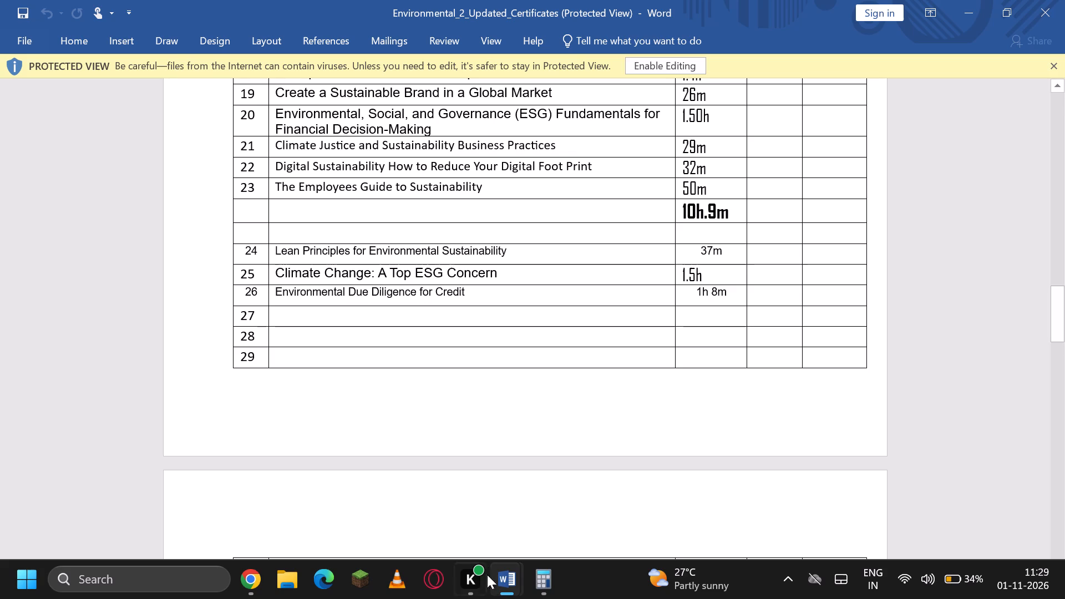
Copy the titles and durations of certificates 24 to 26 from the LinkedIn certificate table.
scroll(544, 171, "up", 16)
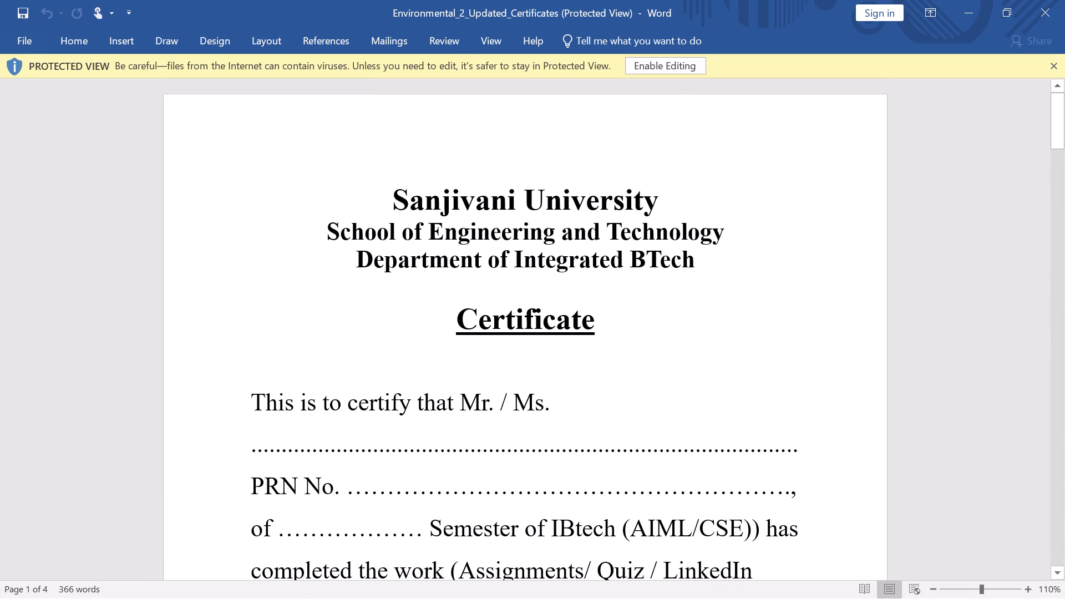
scroll(395, 202, "down", 7)
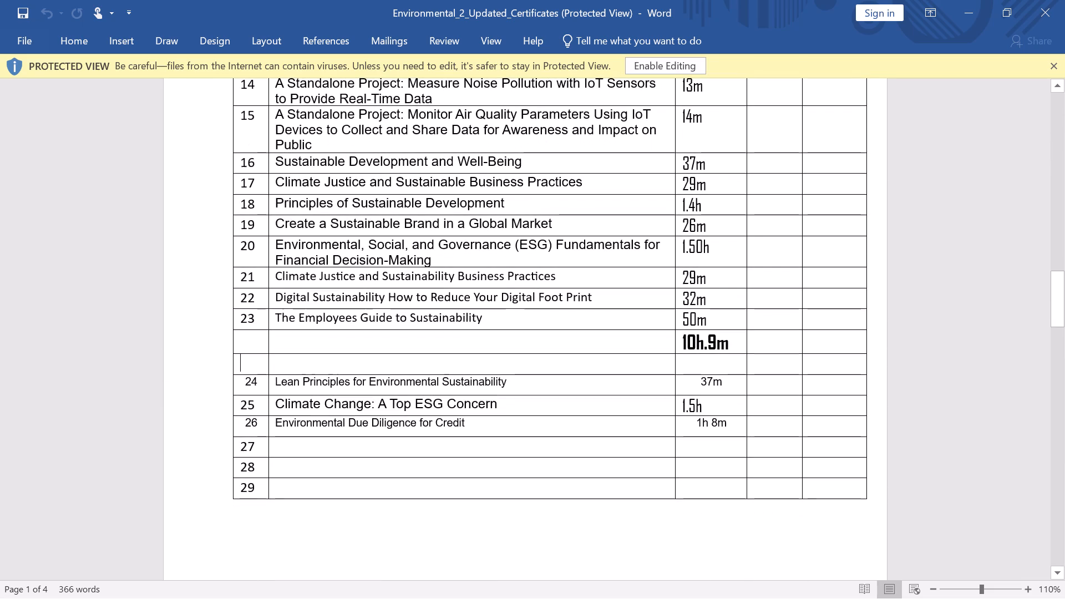
scroll(395, 202, "down", 1)
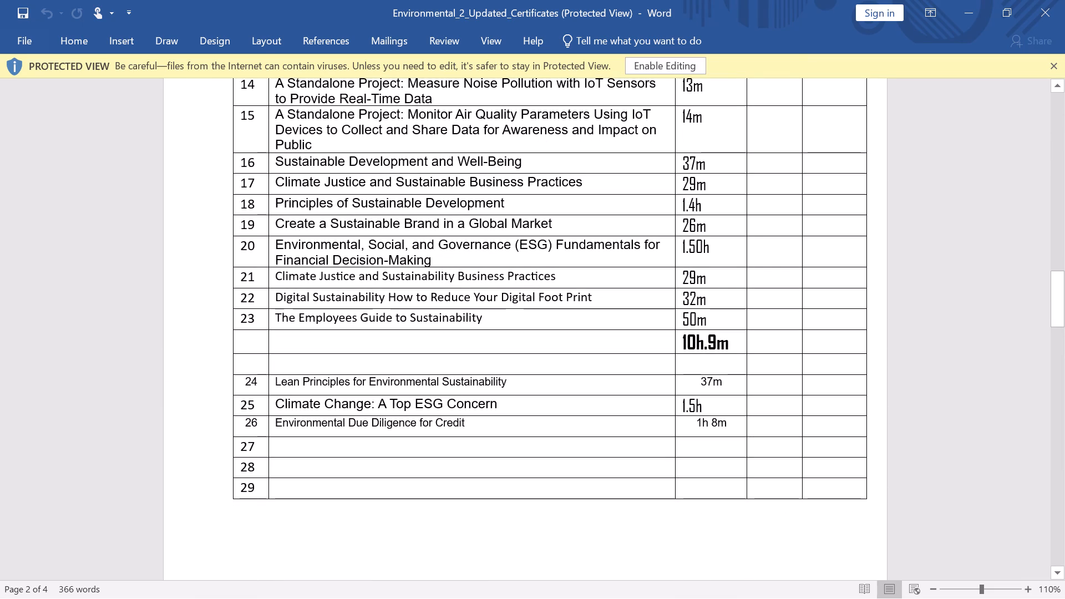
left_click_drag(282, 384, 749, 419)
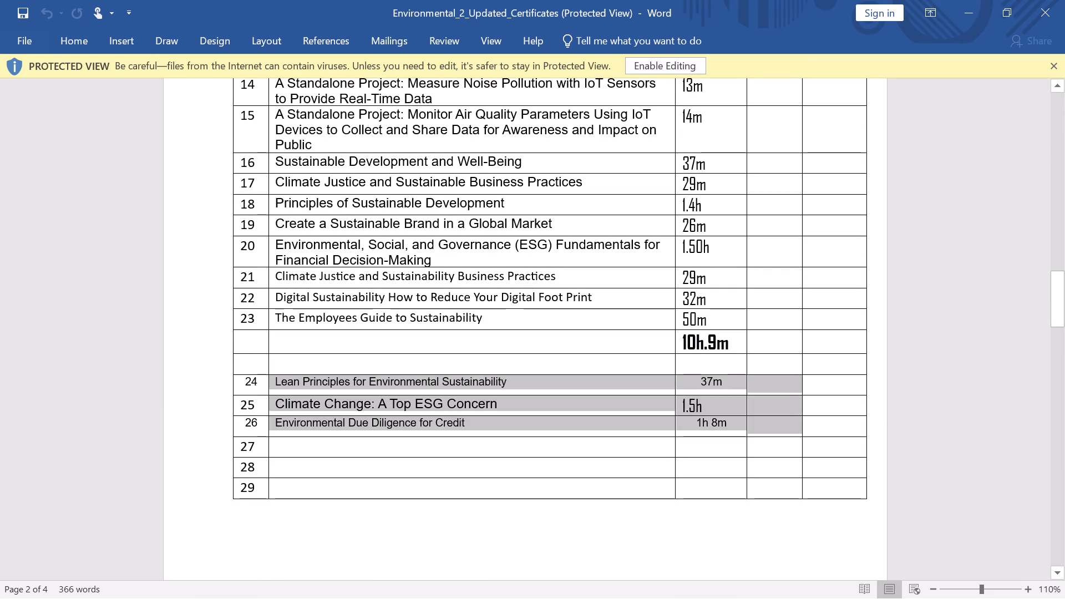
left_click_drag(749, 419, 726, 422)
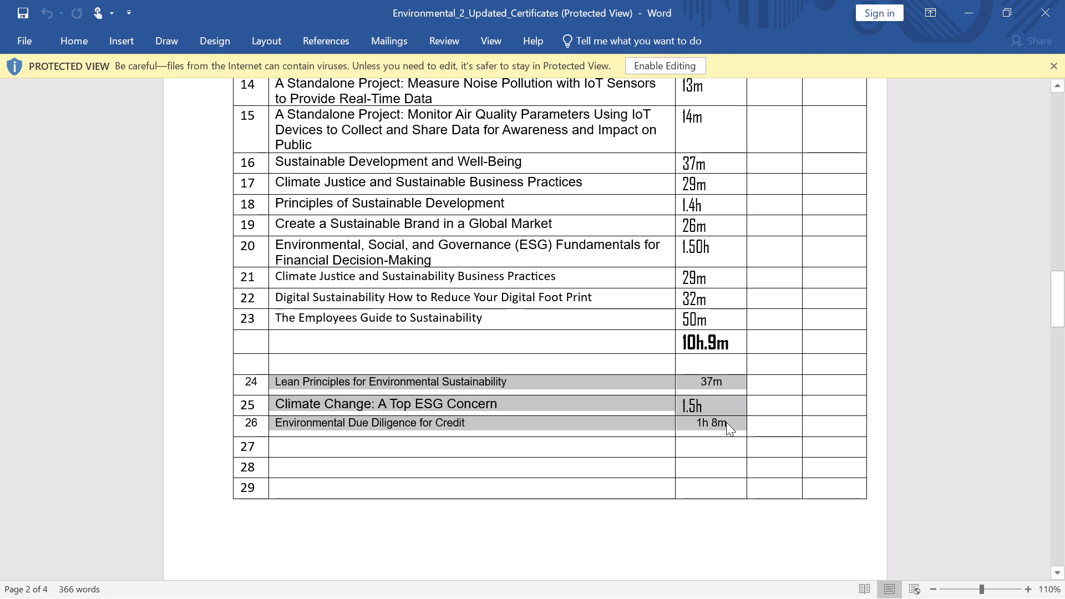
key("ctrl+c")
Close the Environmental_2_Updated_Certificates document and look through the certificate table in Certificate_All_LinkedIn_Certificates_Updated behind it.
left_click(1064, 0)
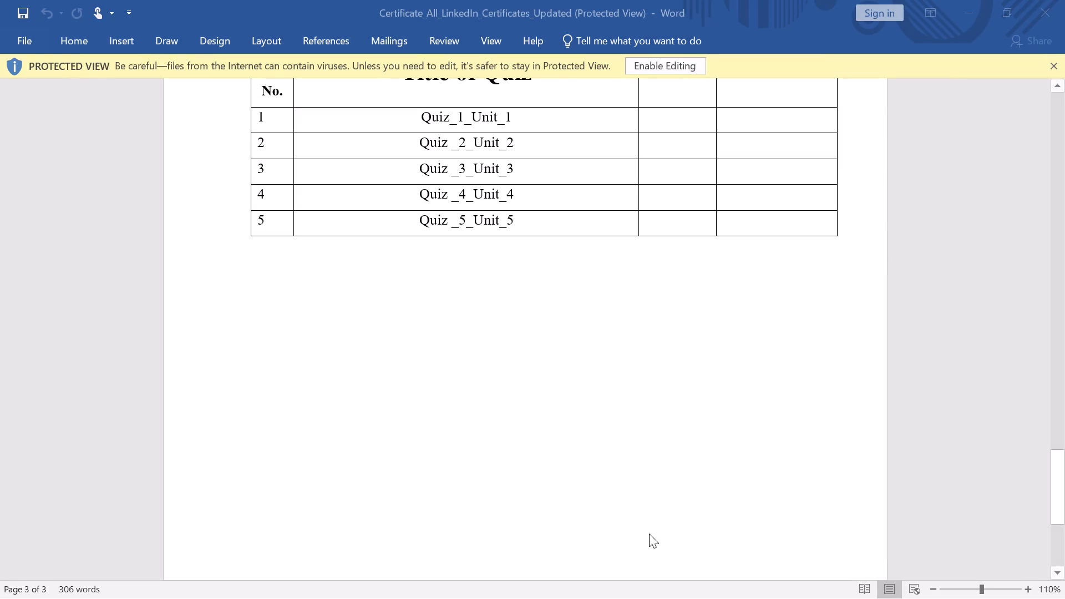
scroll(603, 375, "up", 3)
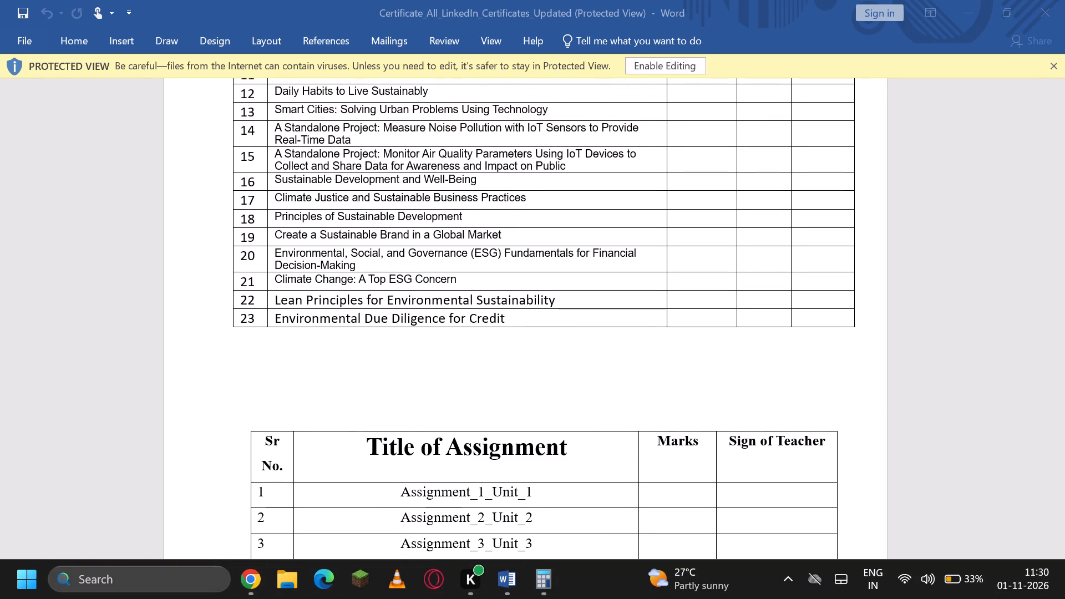
Start a new Word window and open the recent document enviromental 2 from Documents.
left_click(11, 595)
double_click(165, 167)
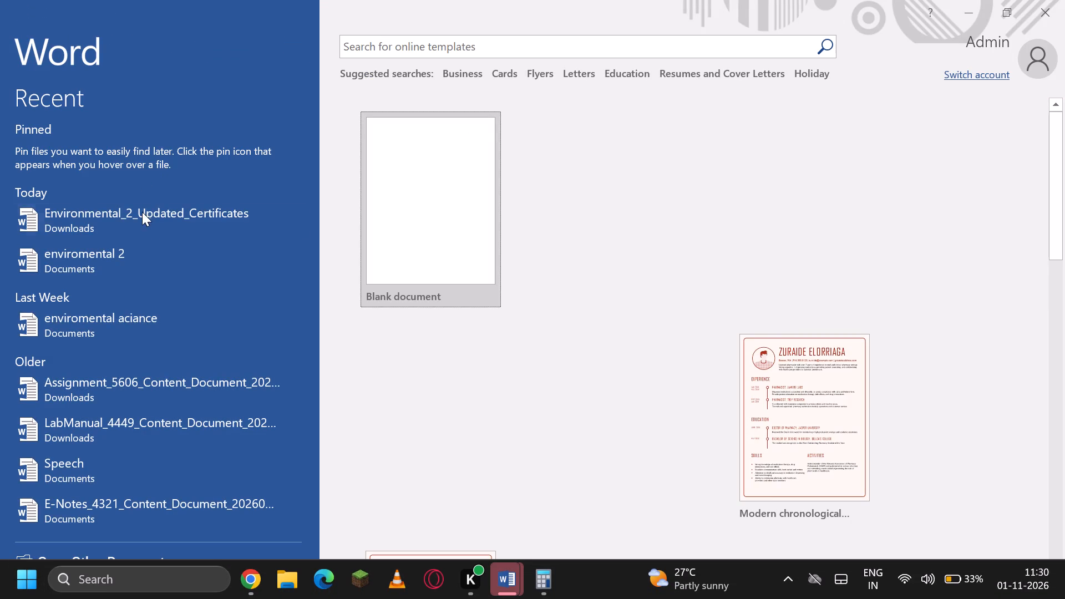
left_click(144, 259)
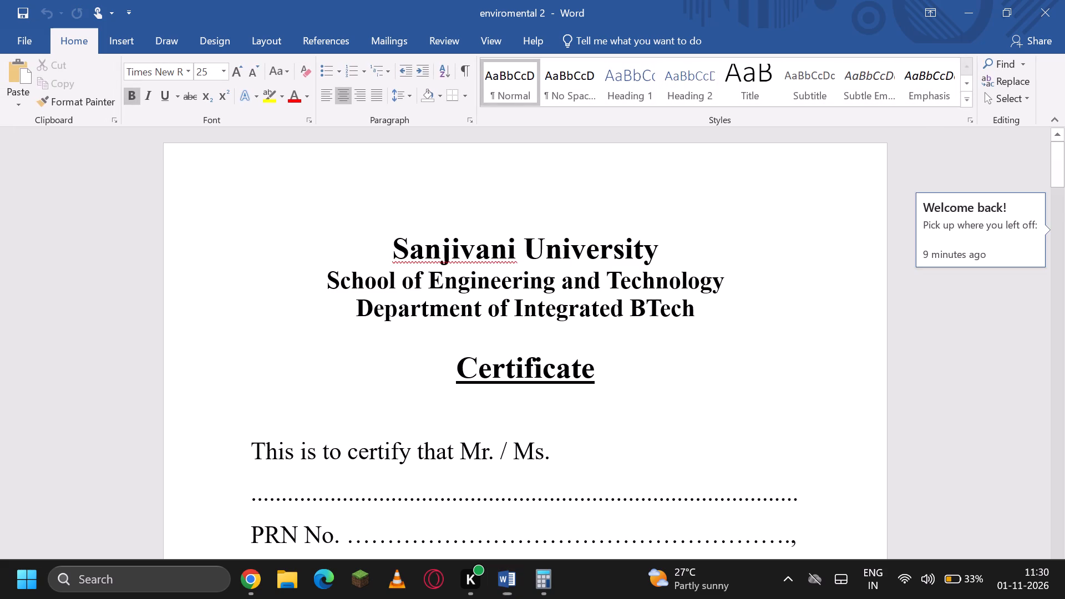
Left-align the Sanjivani University heading line and insert a space before its text.
key("BackSpace")
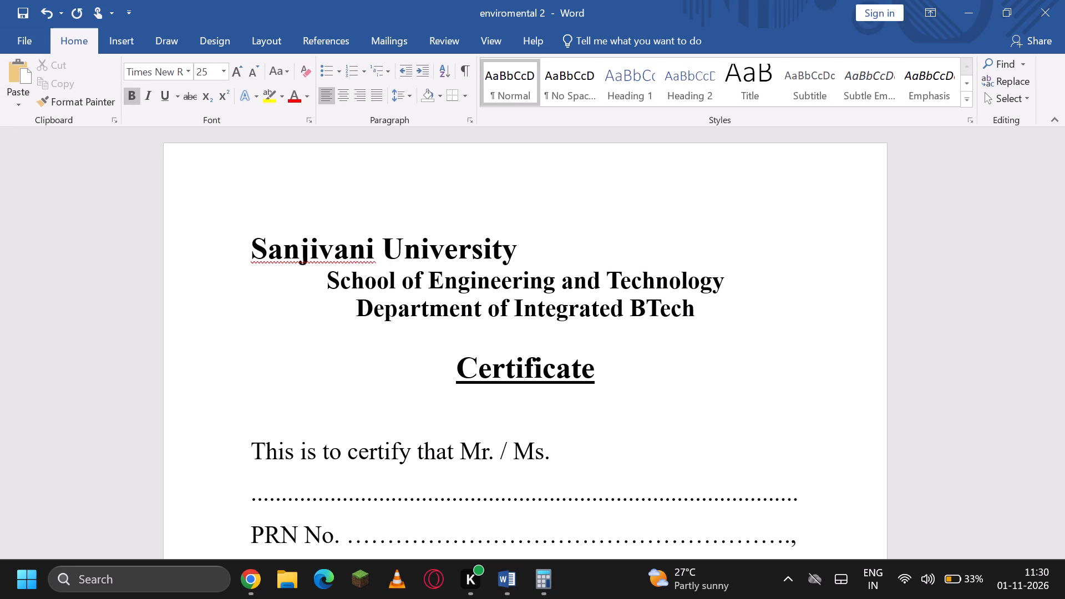
key("Return")
key("BackSpace")
key("space")
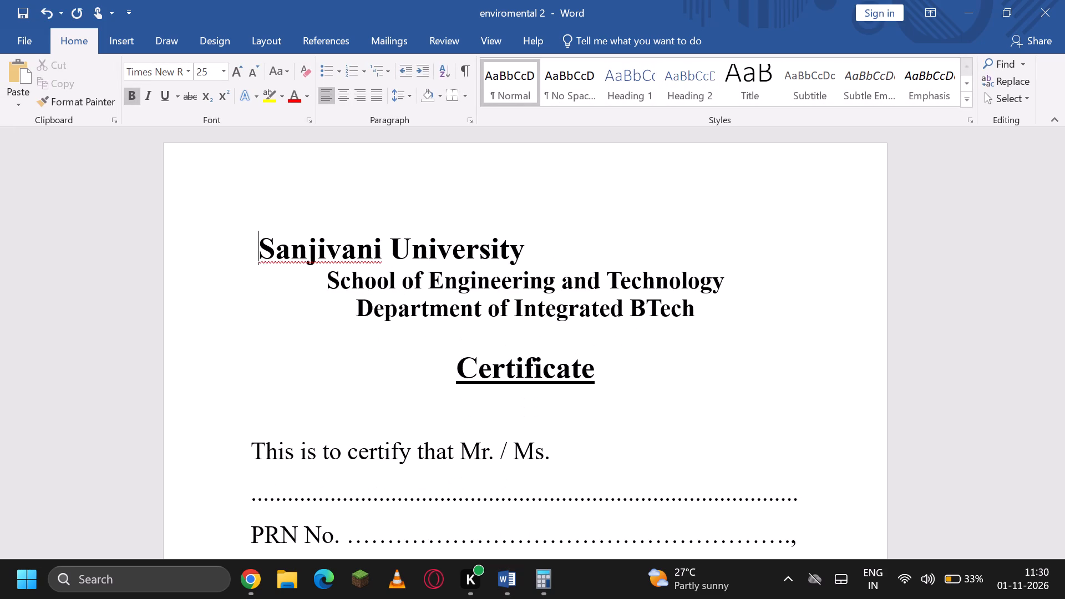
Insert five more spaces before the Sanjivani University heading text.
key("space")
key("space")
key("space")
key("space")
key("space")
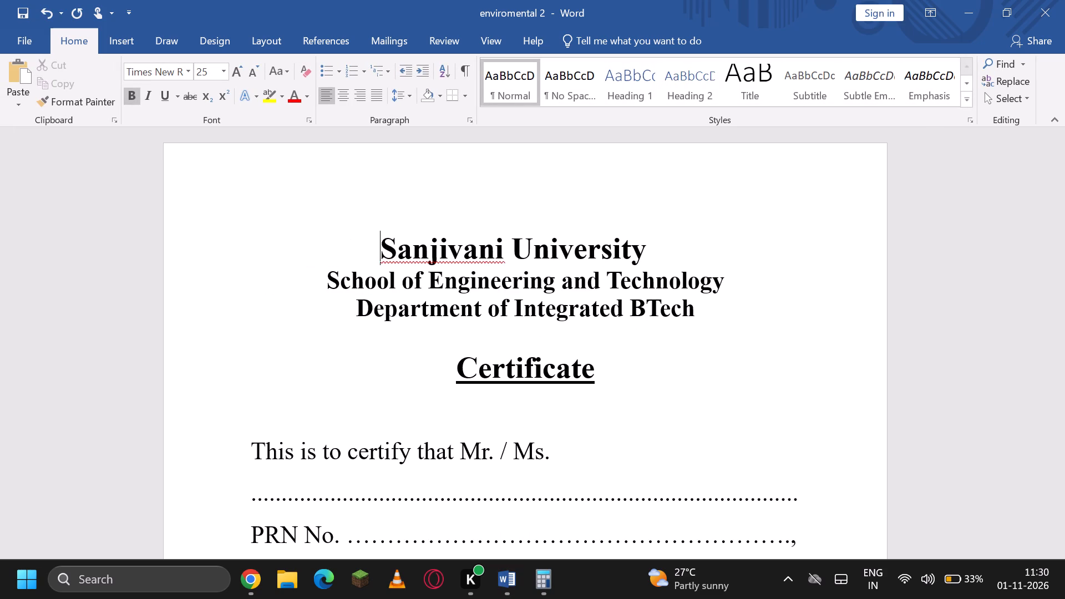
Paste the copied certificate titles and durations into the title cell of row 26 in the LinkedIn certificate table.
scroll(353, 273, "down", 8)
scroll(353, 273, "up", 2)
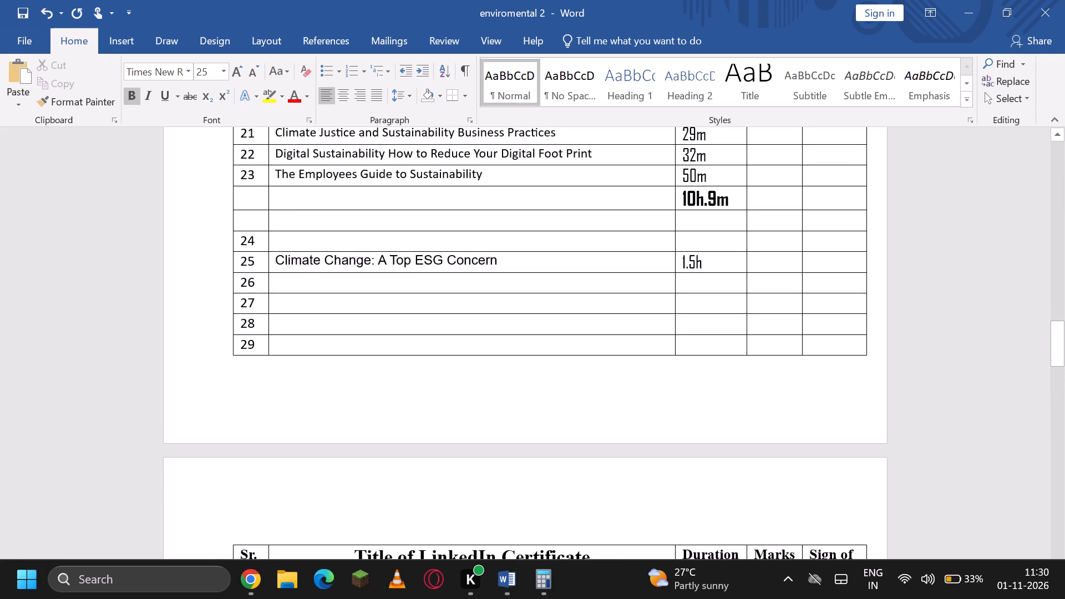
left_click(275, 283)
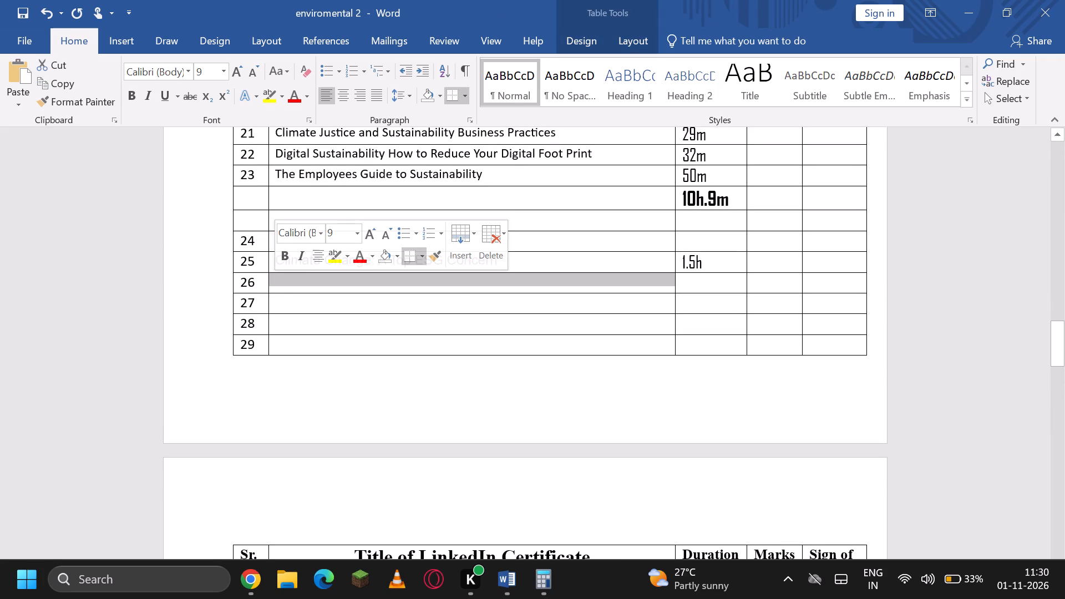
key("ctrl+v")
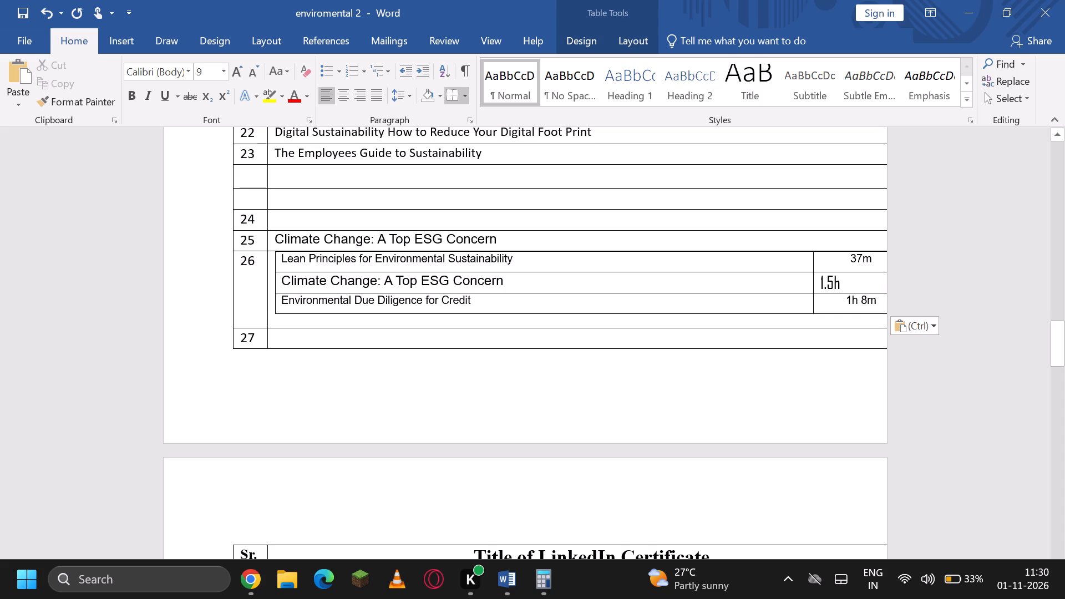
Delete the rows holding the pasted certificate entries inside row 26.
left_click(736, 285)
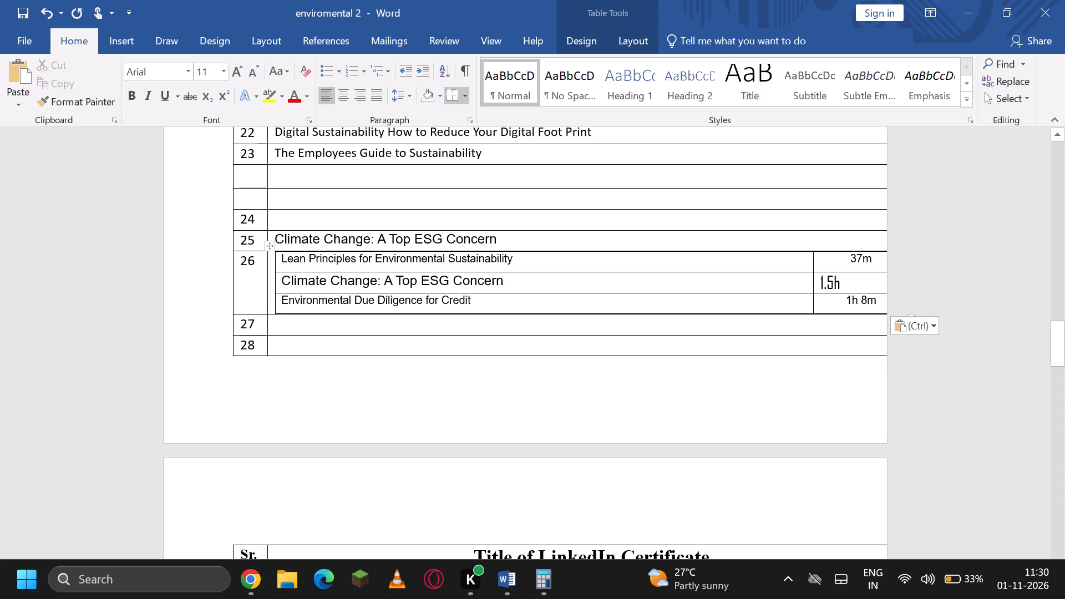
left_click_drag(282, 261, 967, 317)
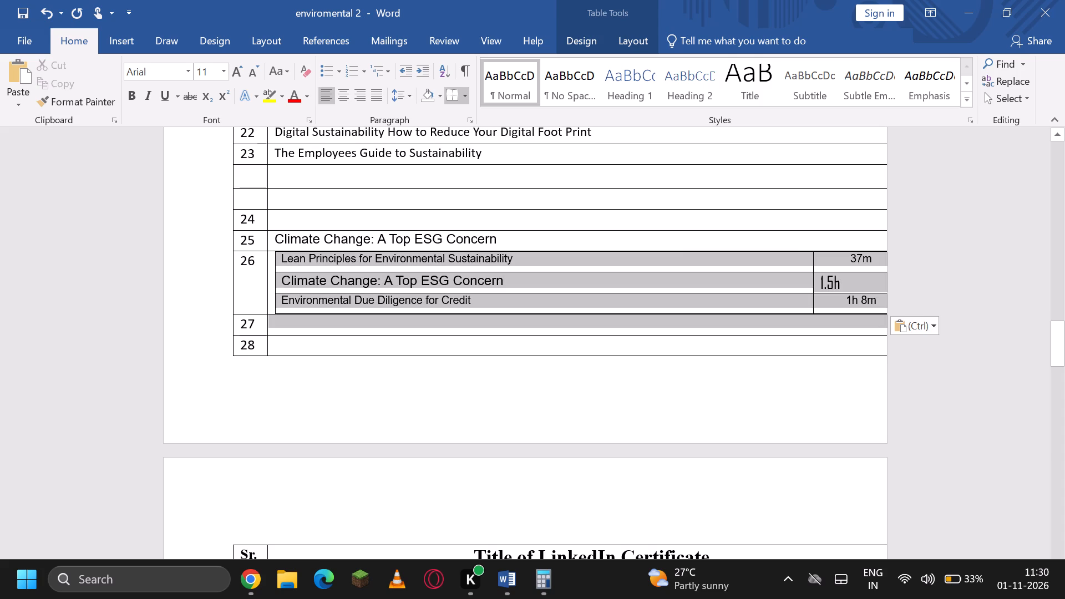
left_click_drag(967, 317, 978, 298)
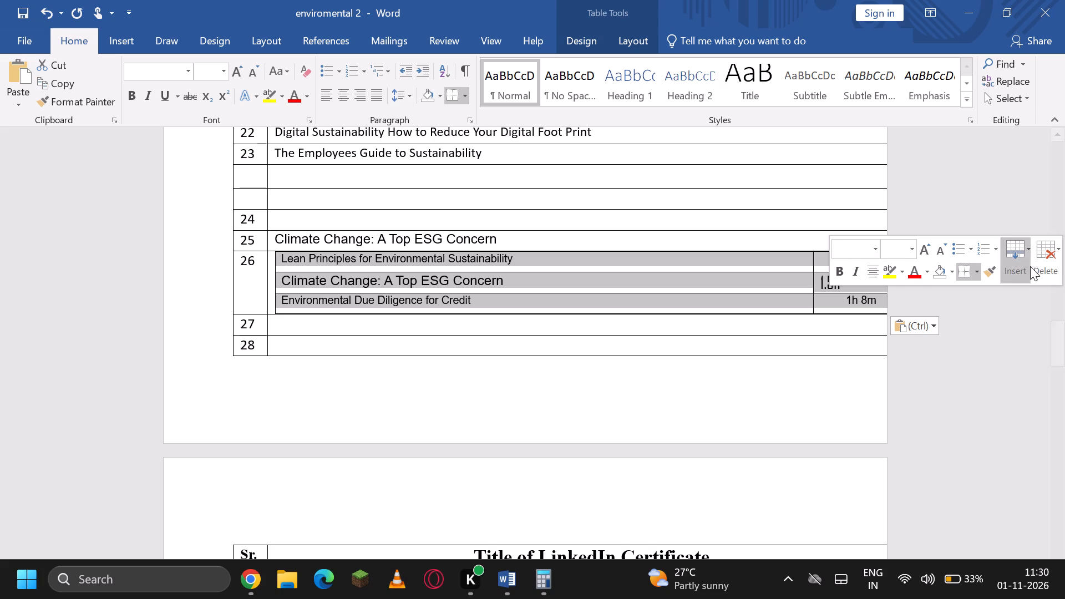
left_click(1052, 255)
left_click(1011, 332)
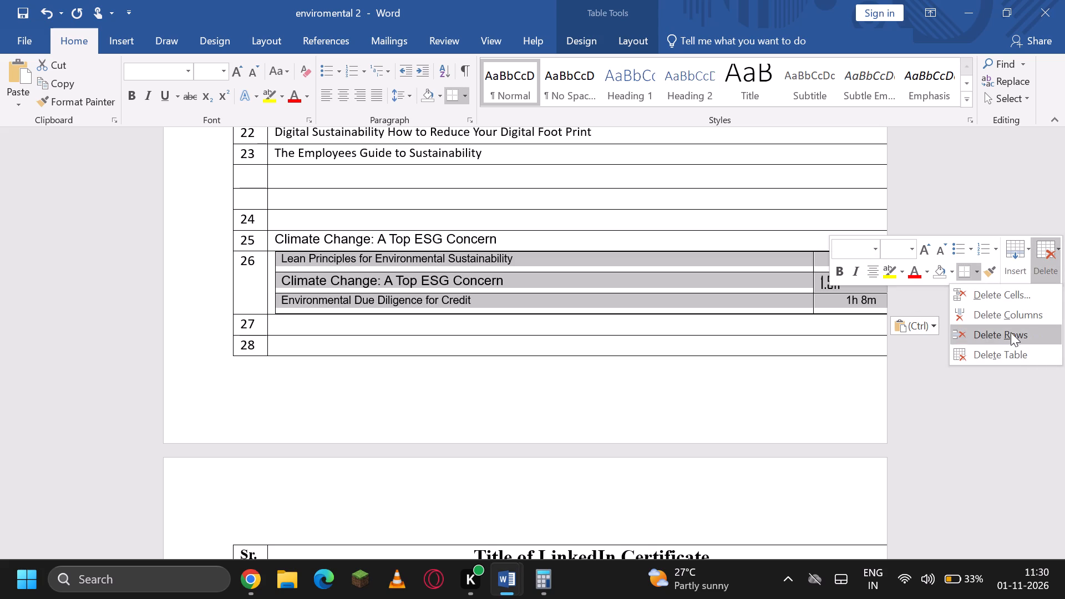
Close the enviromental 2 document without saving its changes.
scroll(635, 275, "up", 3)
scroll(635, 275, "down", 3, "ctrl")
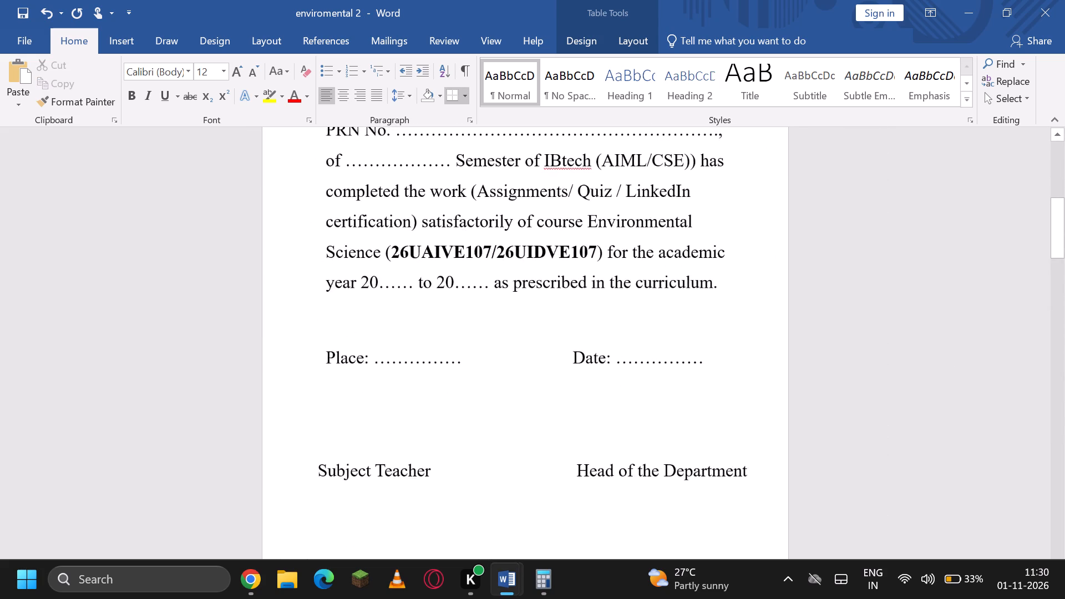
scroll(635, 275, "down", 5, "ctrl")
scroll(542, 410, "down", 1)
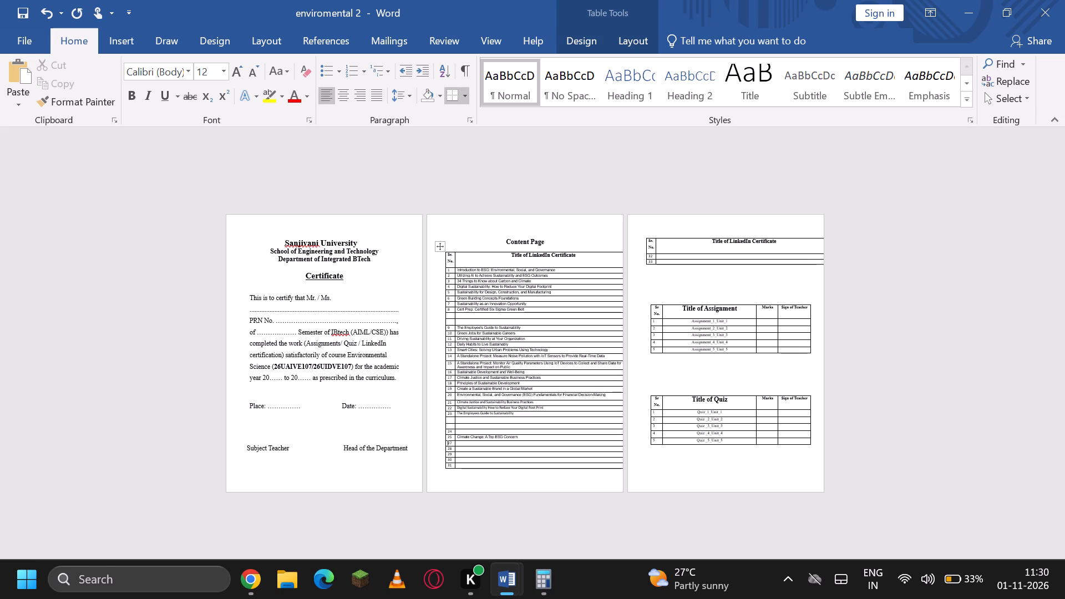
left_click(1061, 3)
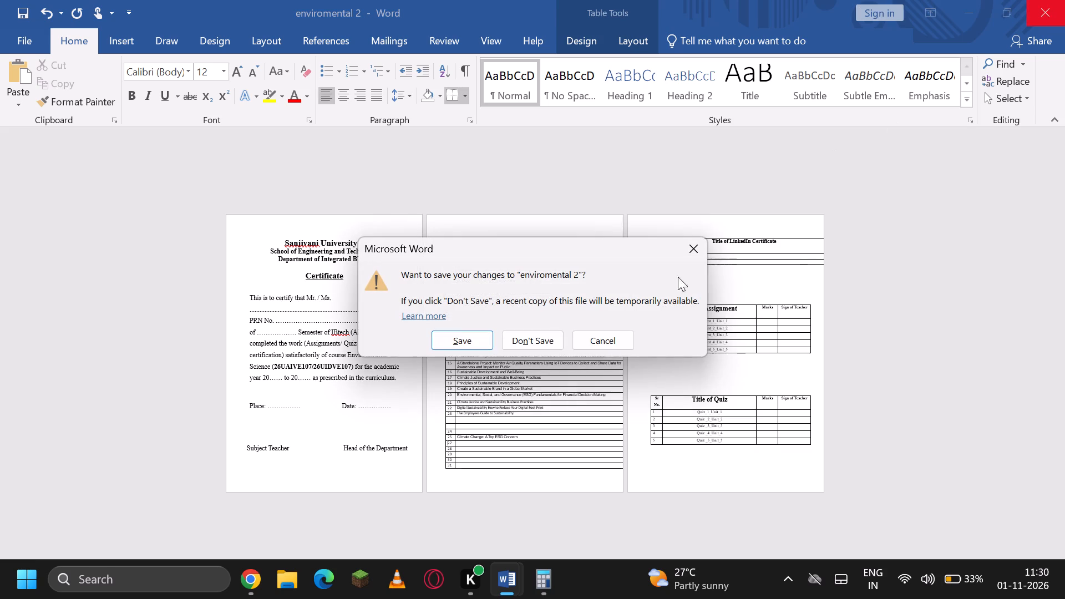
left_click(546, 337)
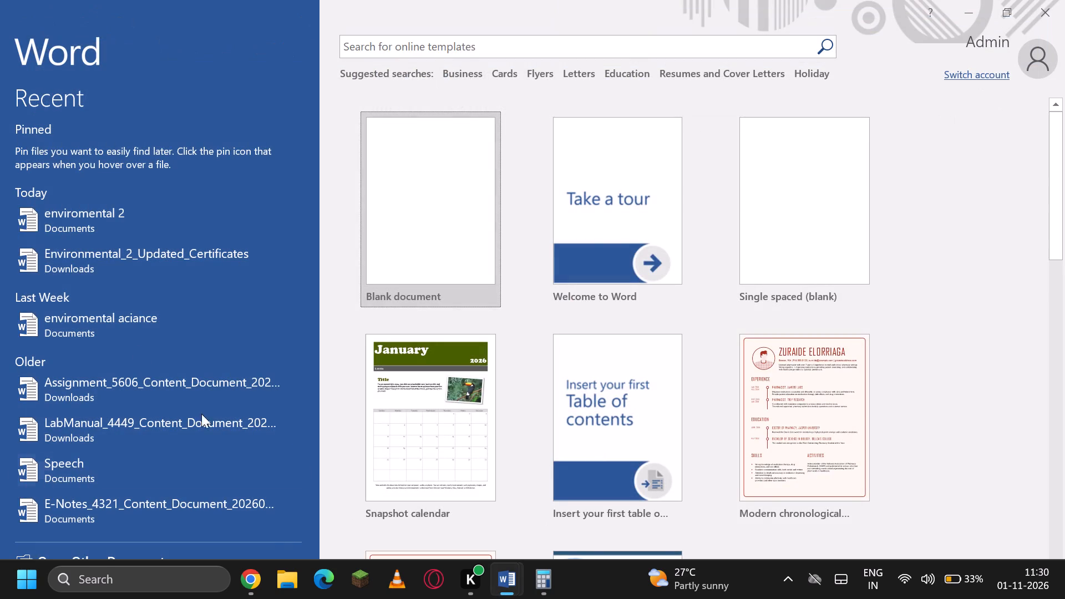
Reopen the recent document enviromental 2 from Documents and look over its certificate, assignment and quiz pages.
double_click(156, 225)
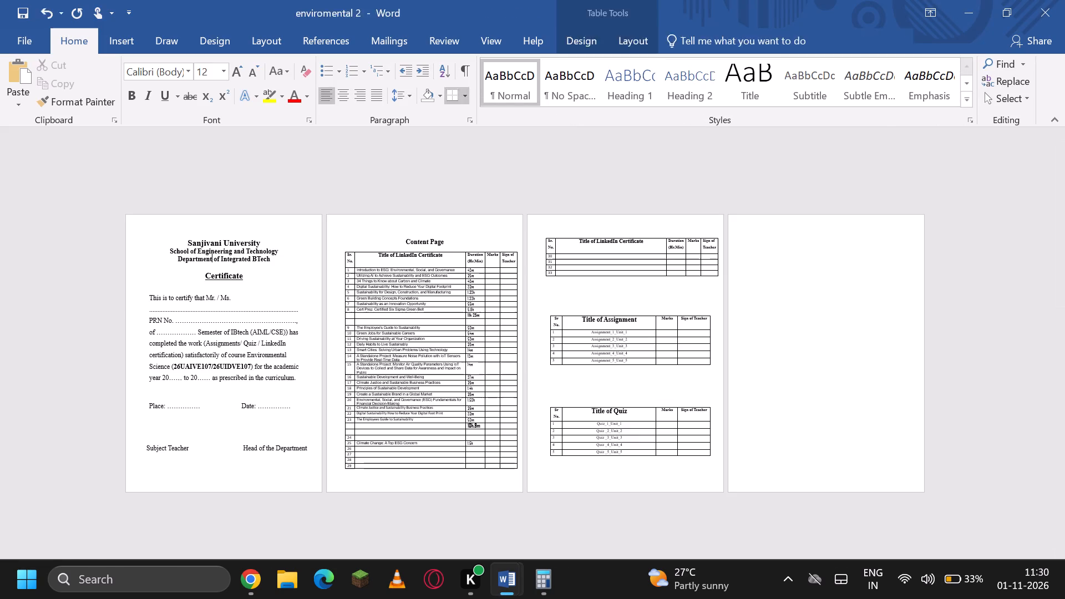
scroll(361, 289, "down", 5)
scroll(361, 289, "up", 2, "ctrl")
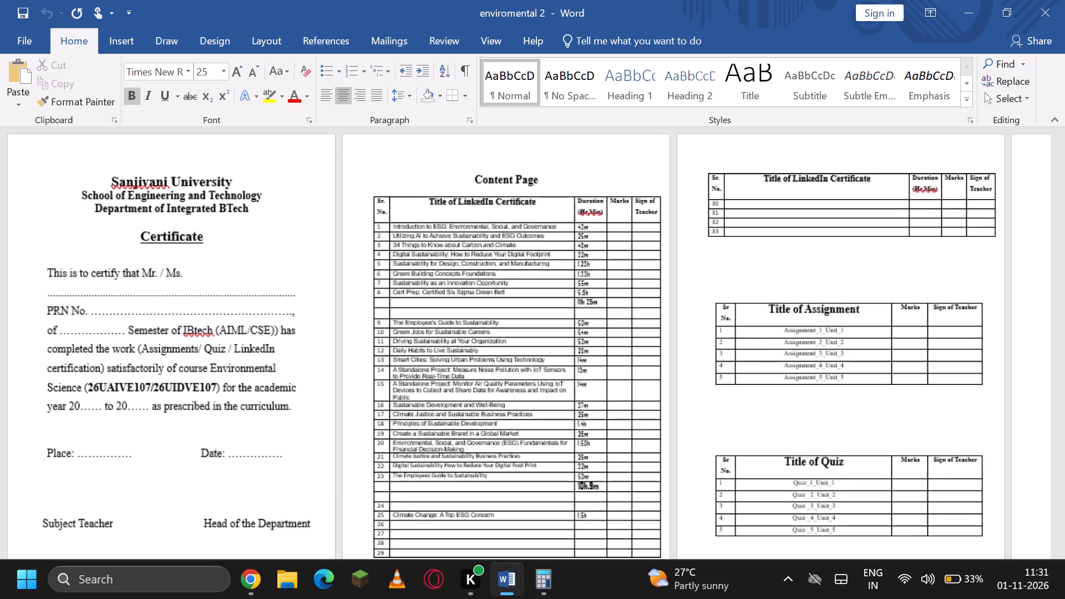
scroll(361, 289, "up", 1, "ctrl")
scroll(361, 289, "down", 5, "ctrl")
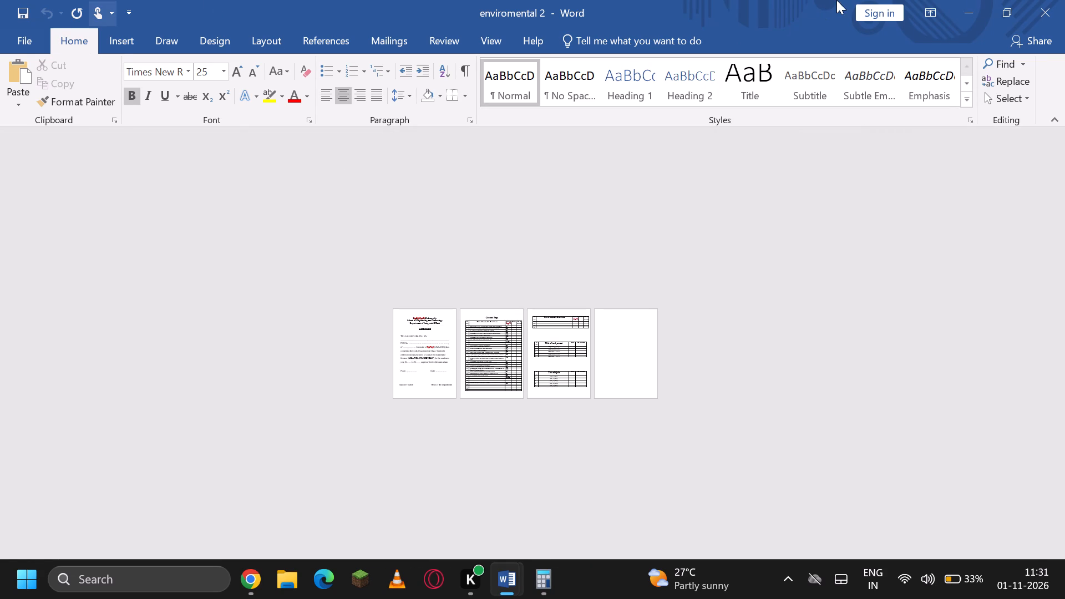
Close enviromental 2, the blank document and Certificate_All_LinkedIn_Certificates_Updated.
left_click(1064, 0)
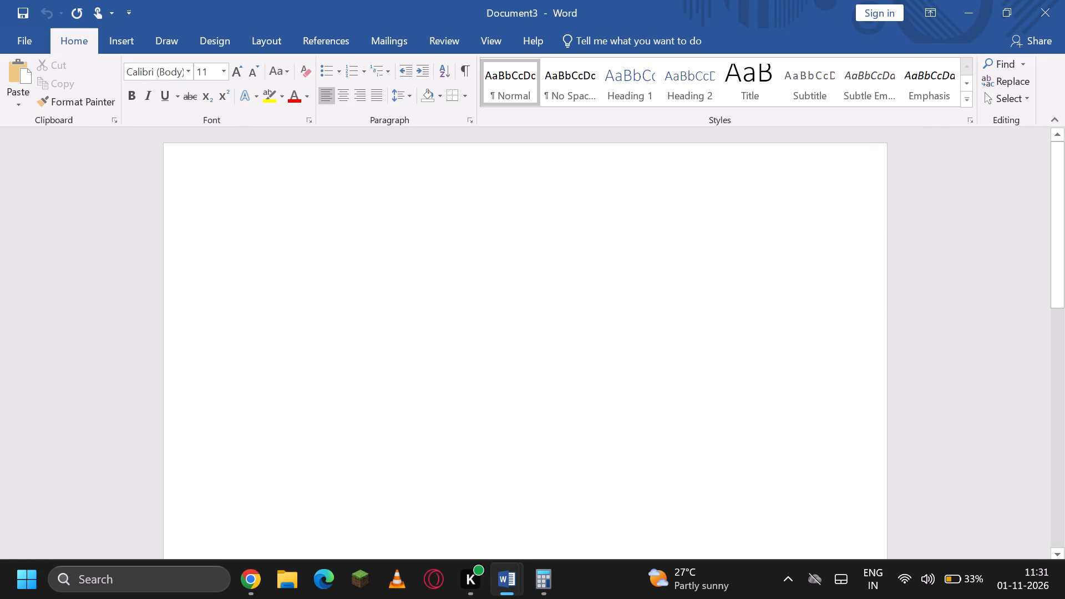
left_click(1064, 0)
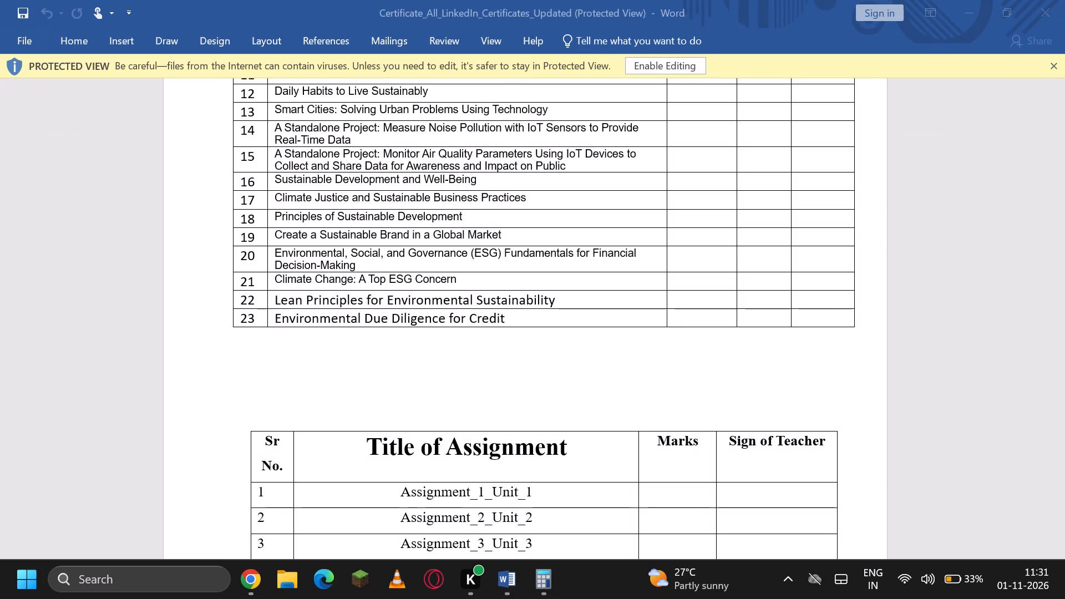
left_click(1064, 0)
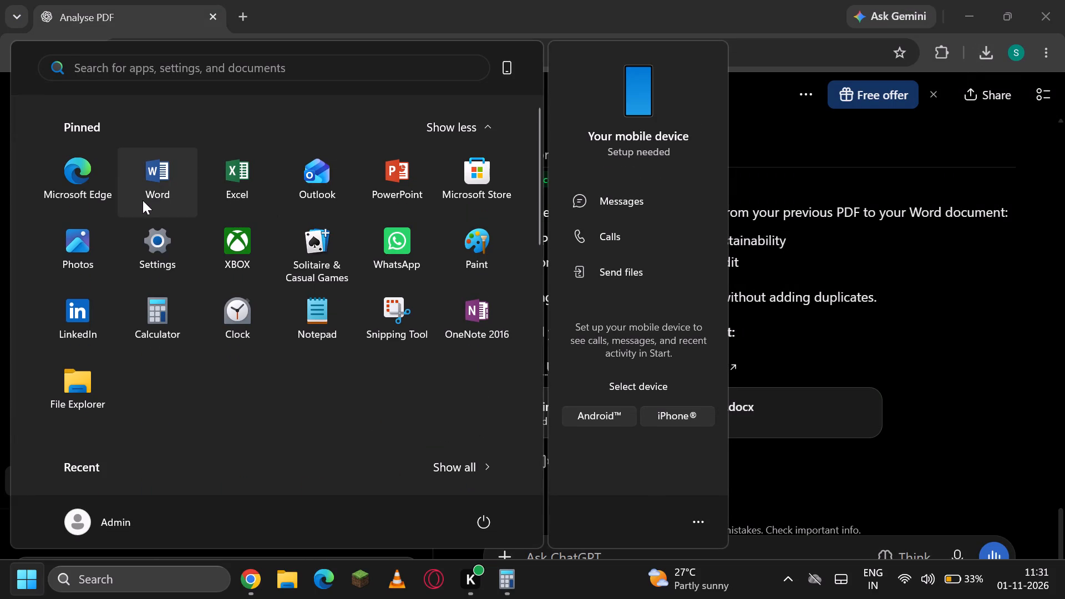
Open Environmental_2_Updated_Certificates in Word and copy the titles and durations of certificates 24 to 26.
double_click(143, 200)
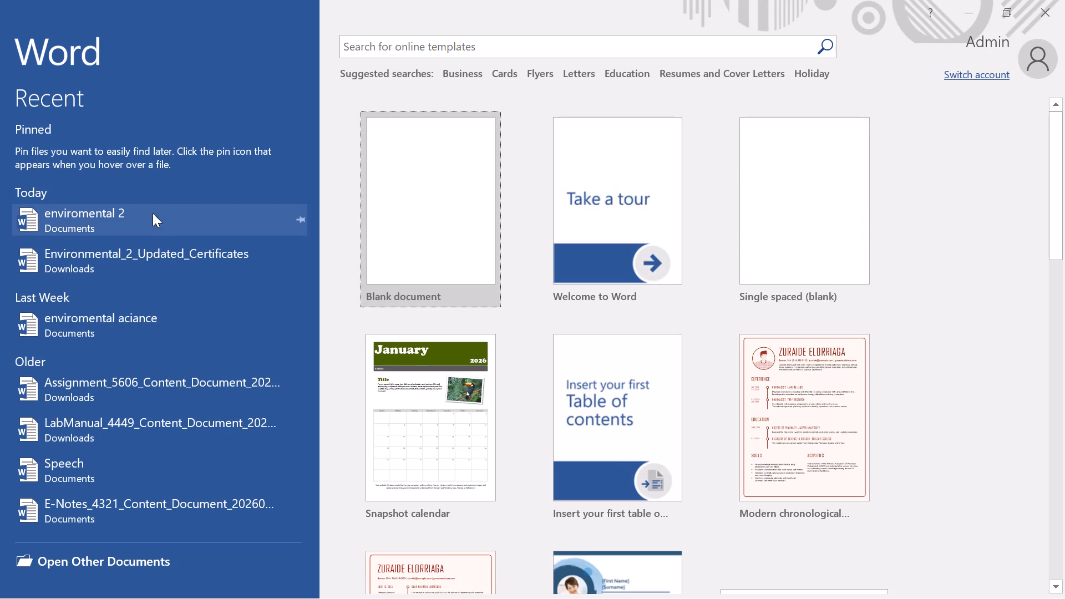
double_click(166, 252)
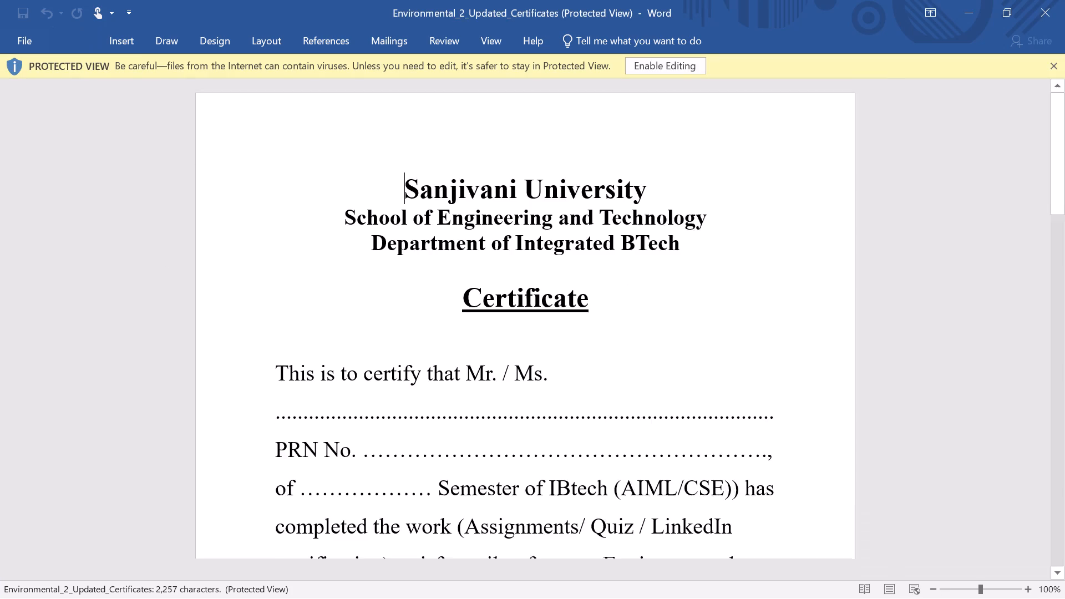
scroll(368, 343, "down", 6)
scroll(368, 343, "up", 1)
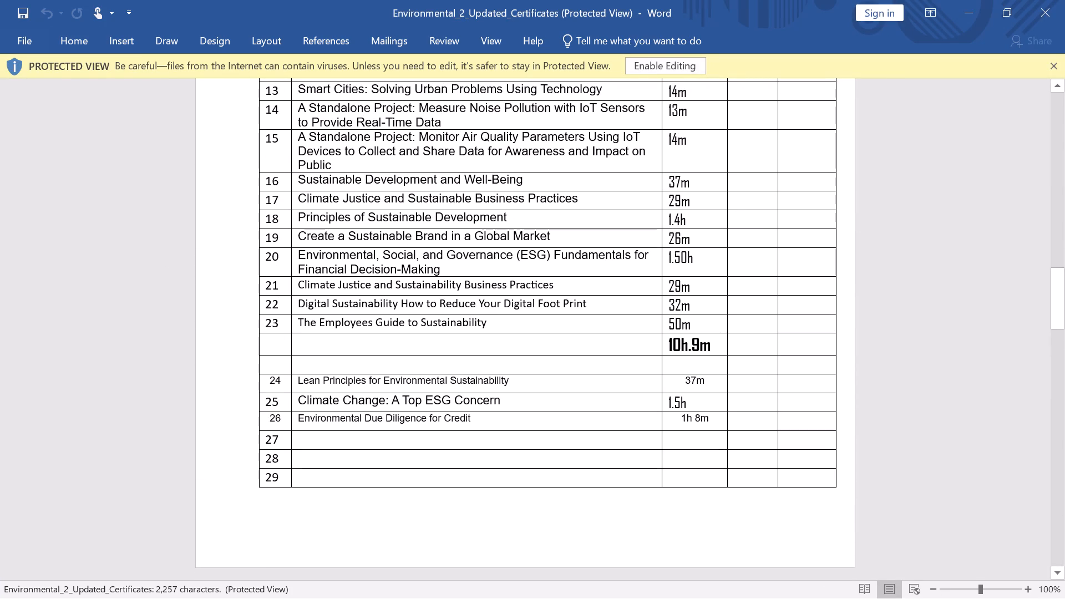
left_click_drag(300, 384, 696, 429)
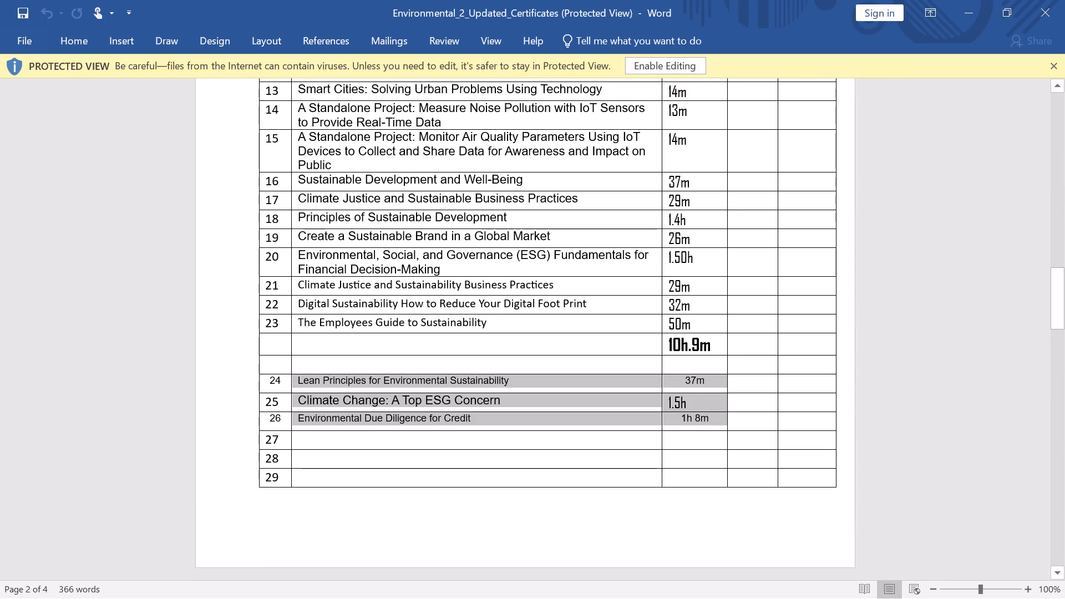
left_click_drag(696, 429, 696, 418)
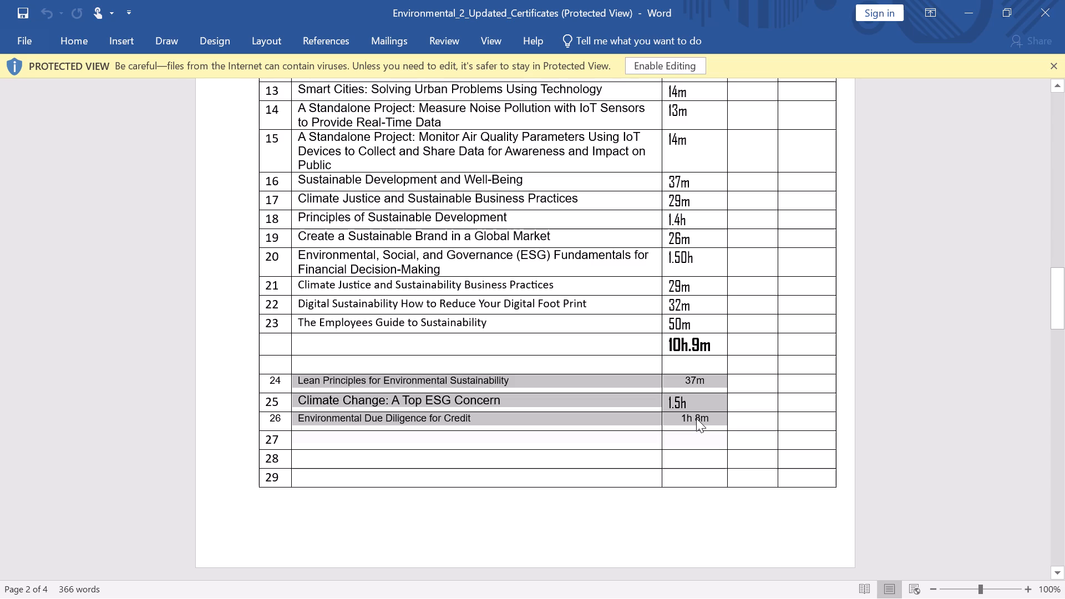
key("ctrl+c")
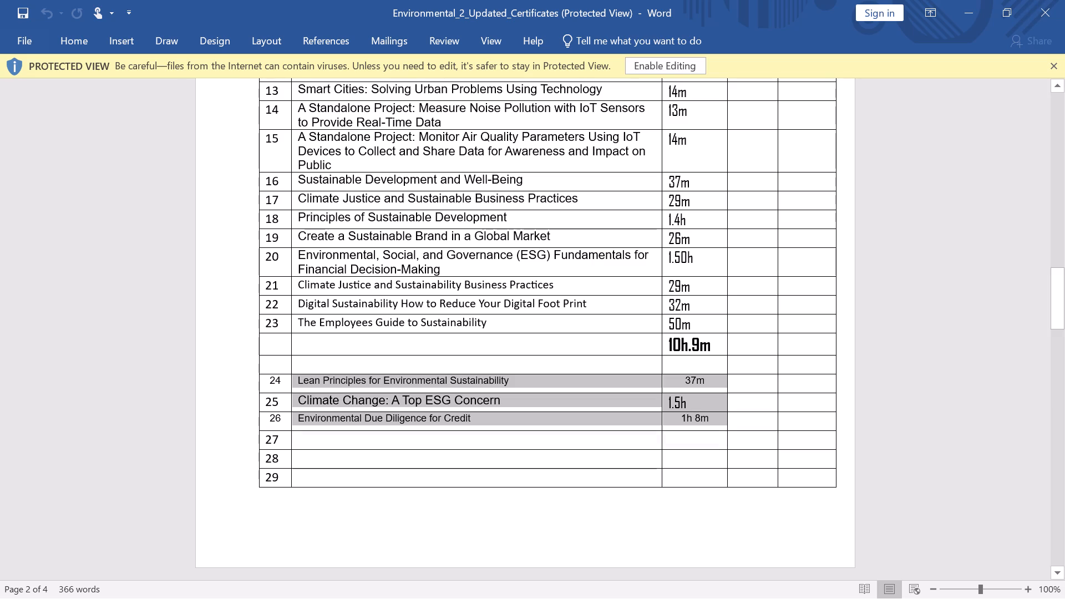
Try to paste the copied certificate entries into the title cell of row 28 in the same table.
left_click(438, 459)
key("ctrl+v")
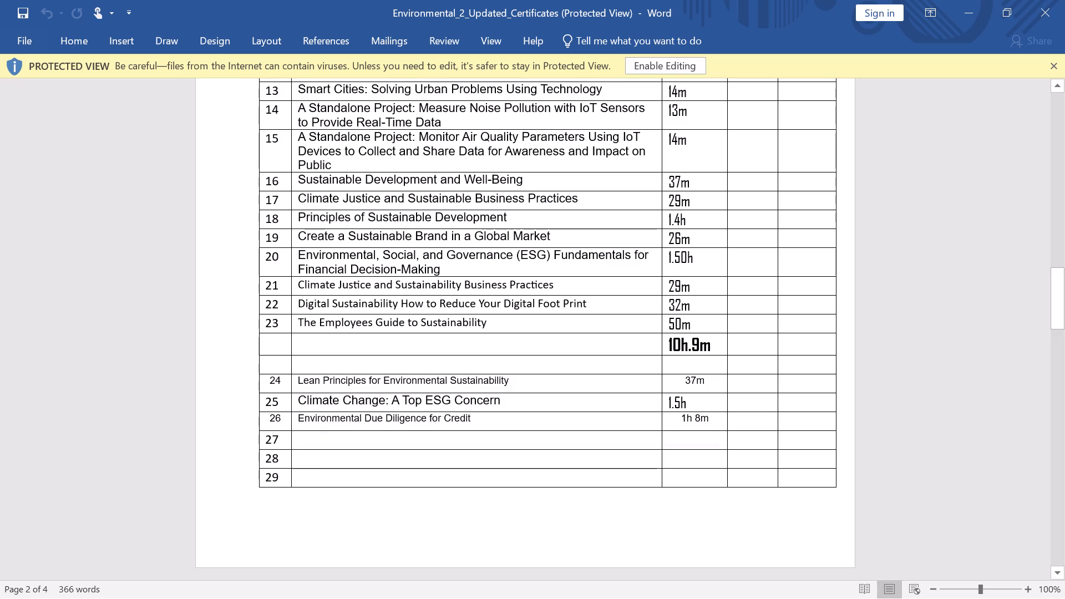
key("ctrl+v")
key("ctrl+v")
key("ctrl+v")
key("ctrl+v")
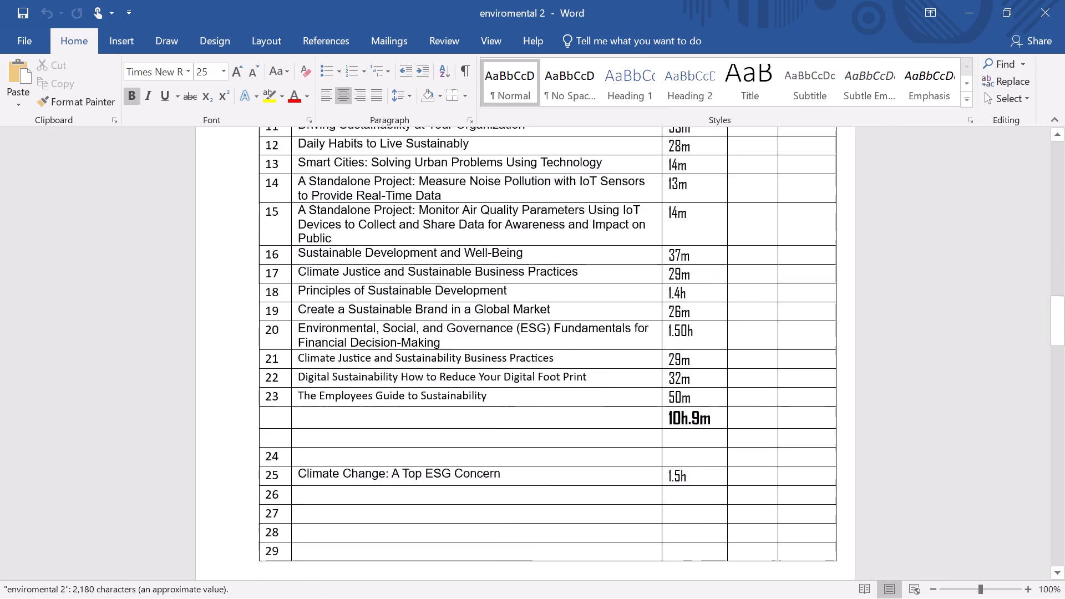
Paste the copied certificate entries into the title cell of row 26 in the LinkedIn certificate table.
scroll(356, 379, "down", 4)
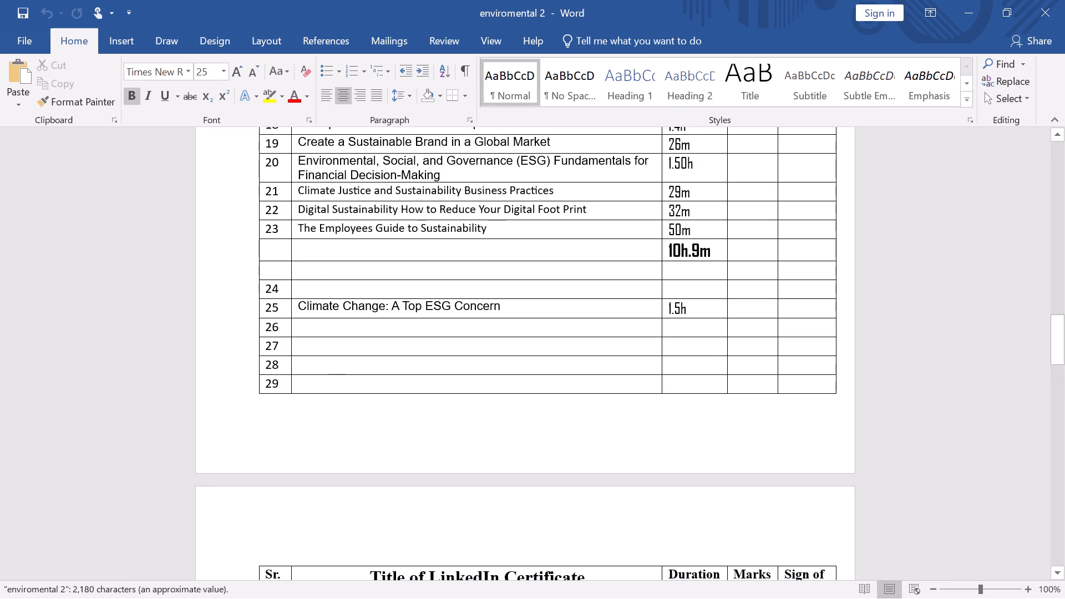
left_click(319, 328)
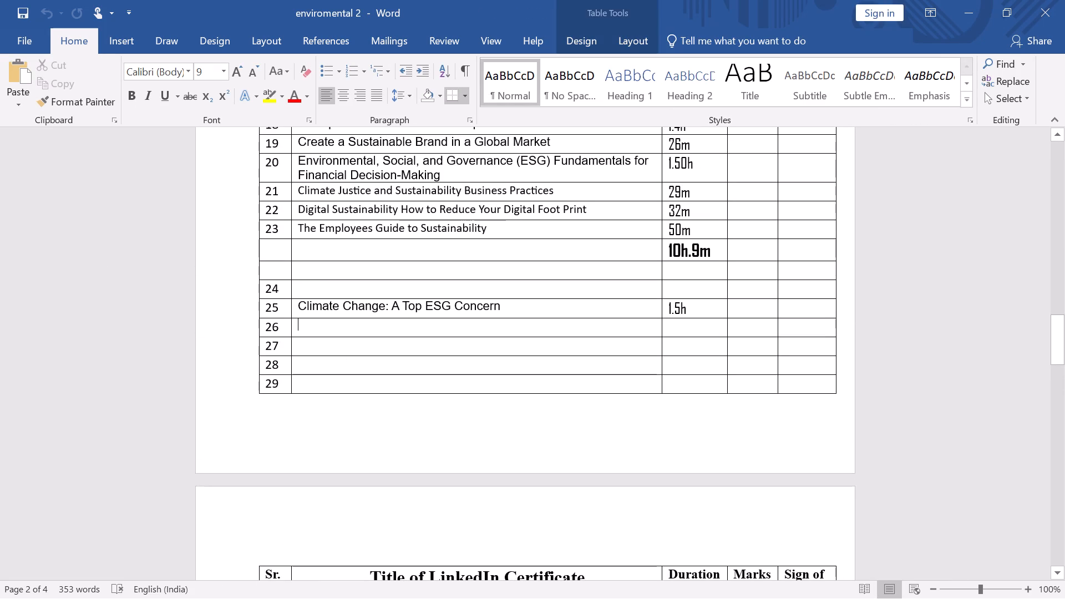
key("ctrl+v")
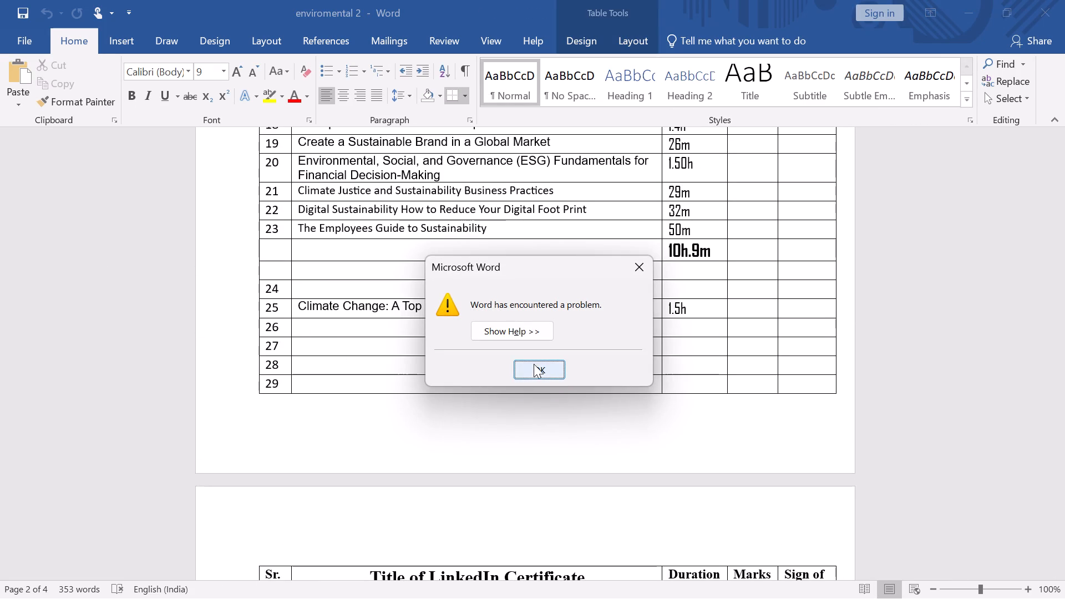
left_click(534, 364)
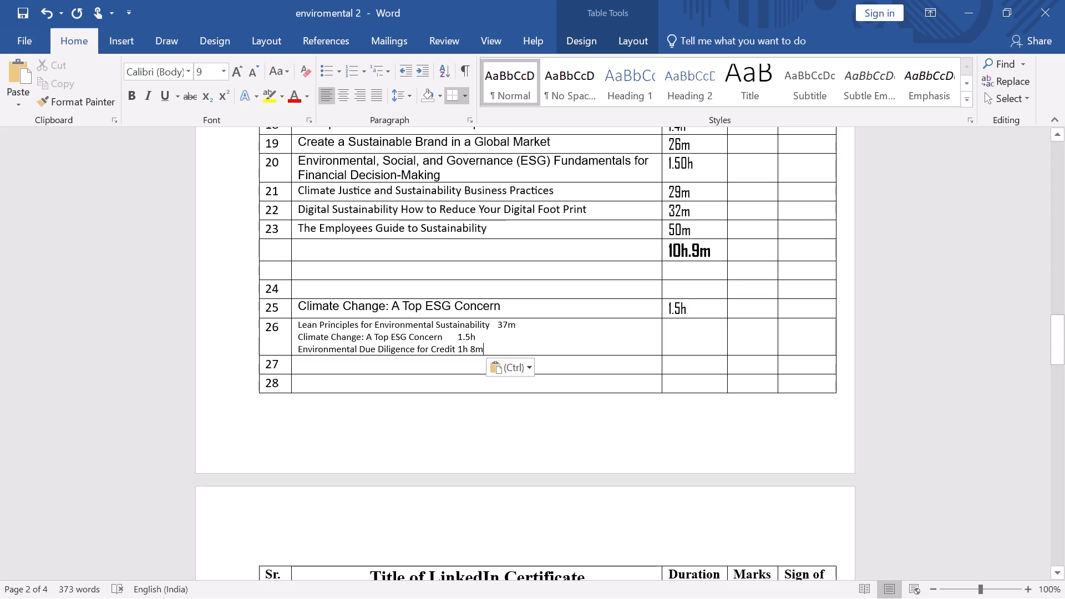
Delete the 37m duration after Lean Principles for Environmental Sustainability in row 26's title cell.
left_click_drag(298, 337, 418, 339)
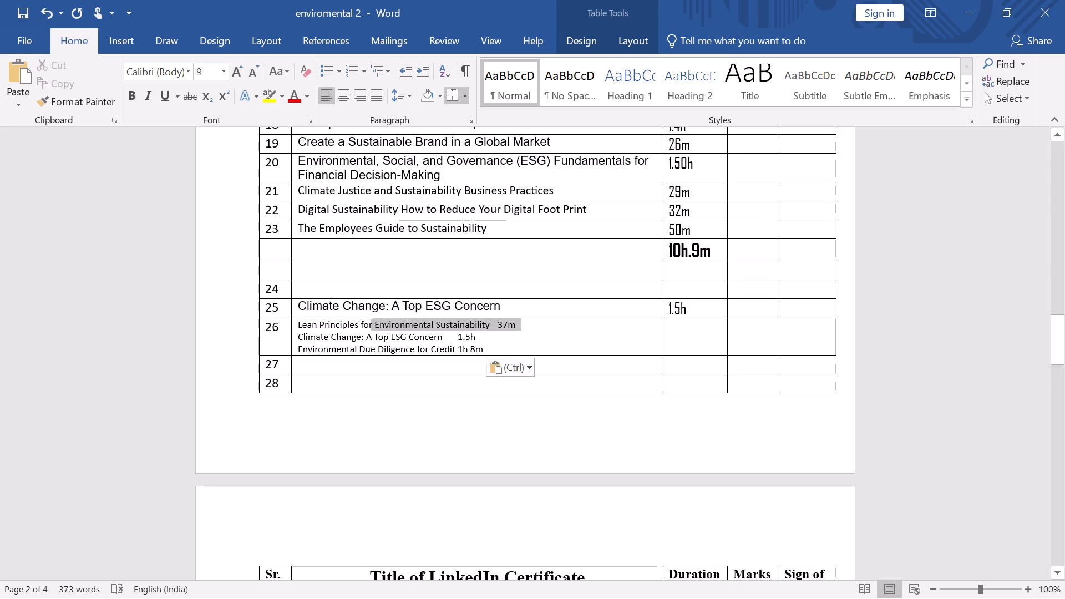
left_click_drag(418, 339, 527, 329)
left_click(527, 329)
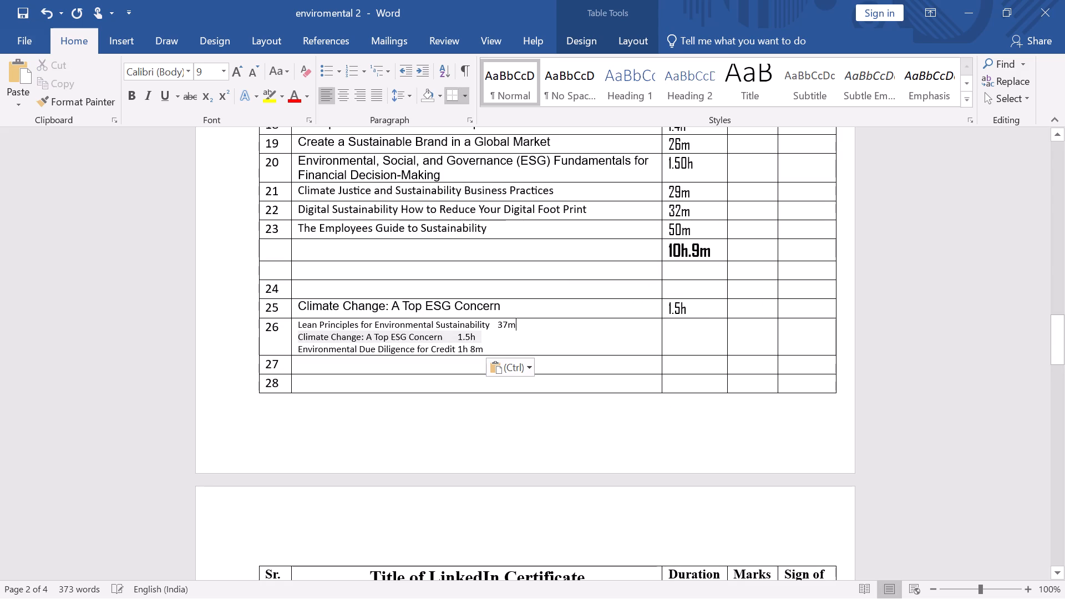
left_click(527, 329)
key("BackSpace")
key("BackSpace")
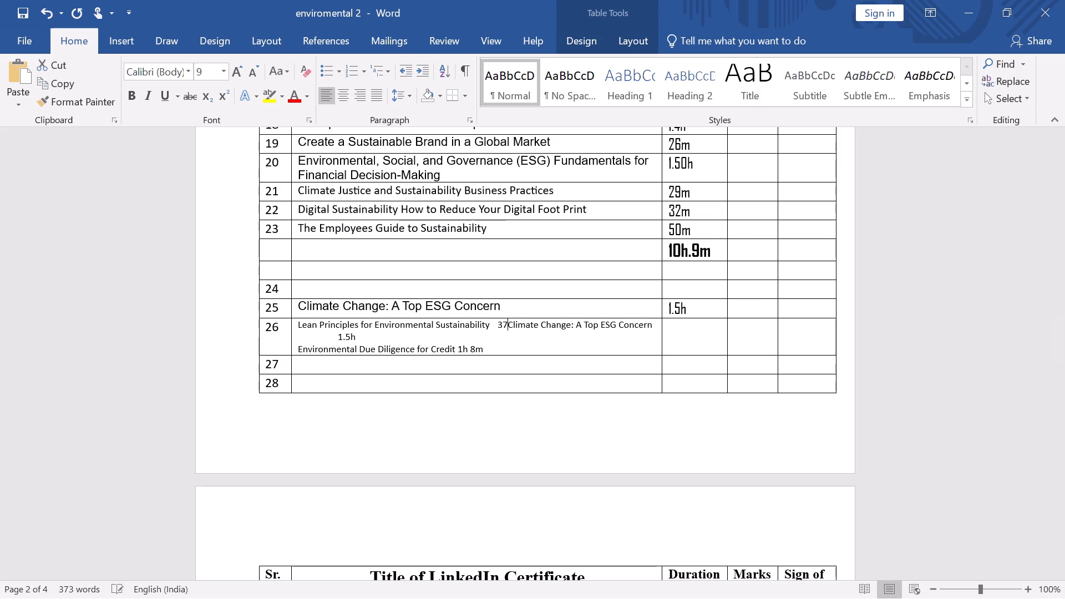
key("BackSpace")
key("BackSpace")
Enter the durations 37m, 1.5h and 1.8h in the Duration cells of rows 26, 27 and 28.
left_click(686, 334)
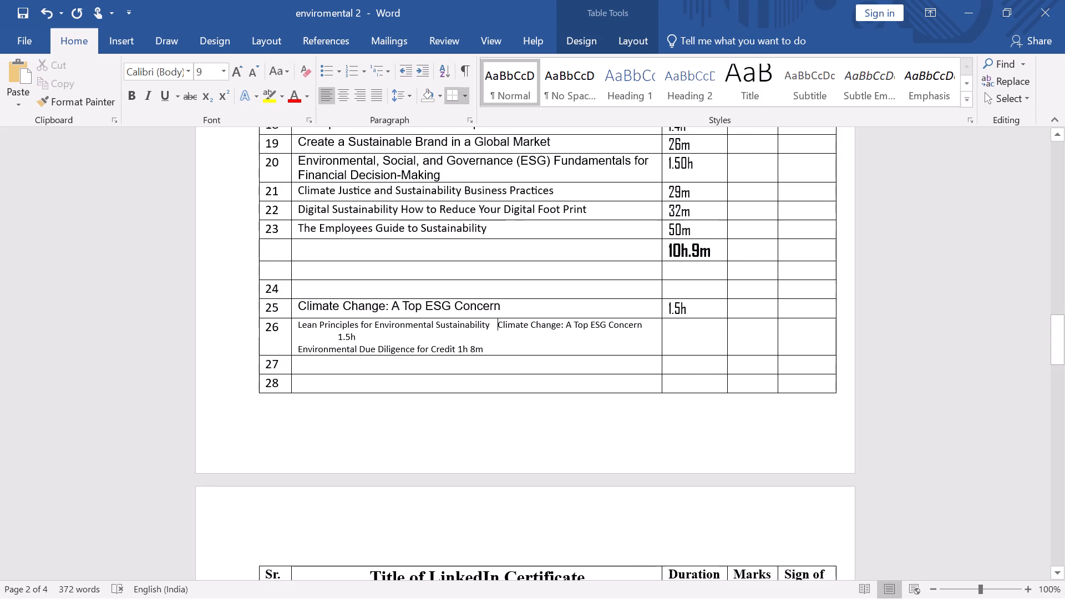
type("37m")
key("Down")
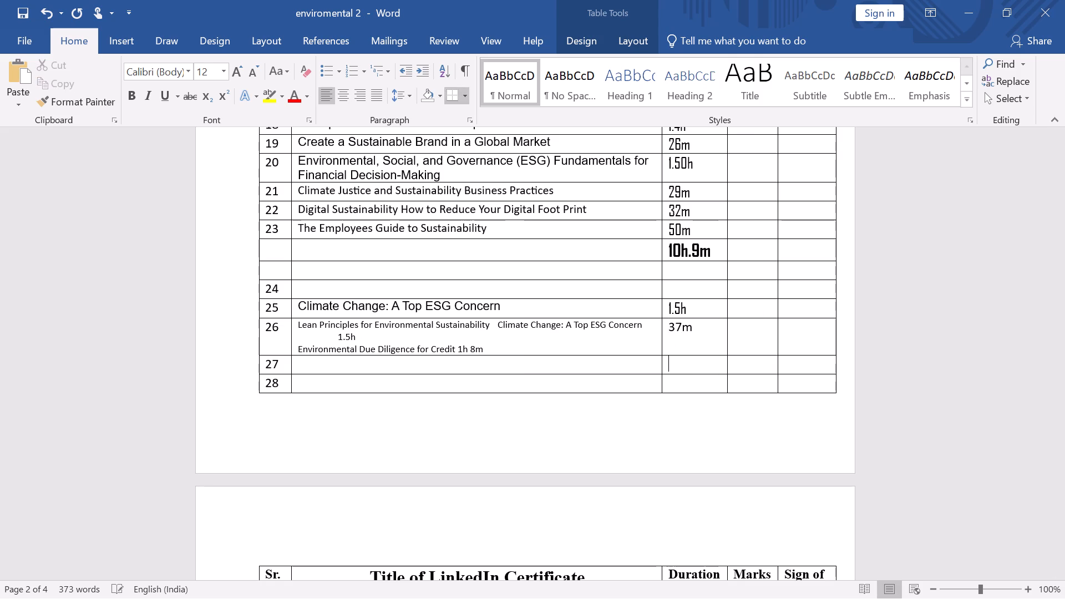
key("1")
key("period")
type("5h")
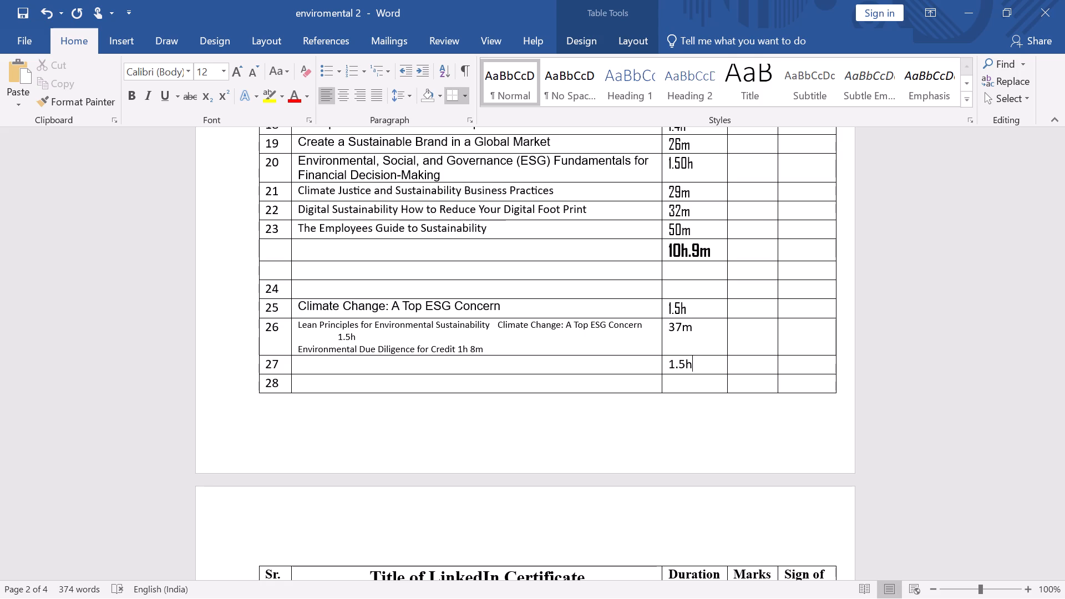
key("Down")
type("1.")
key("8")
key("h")
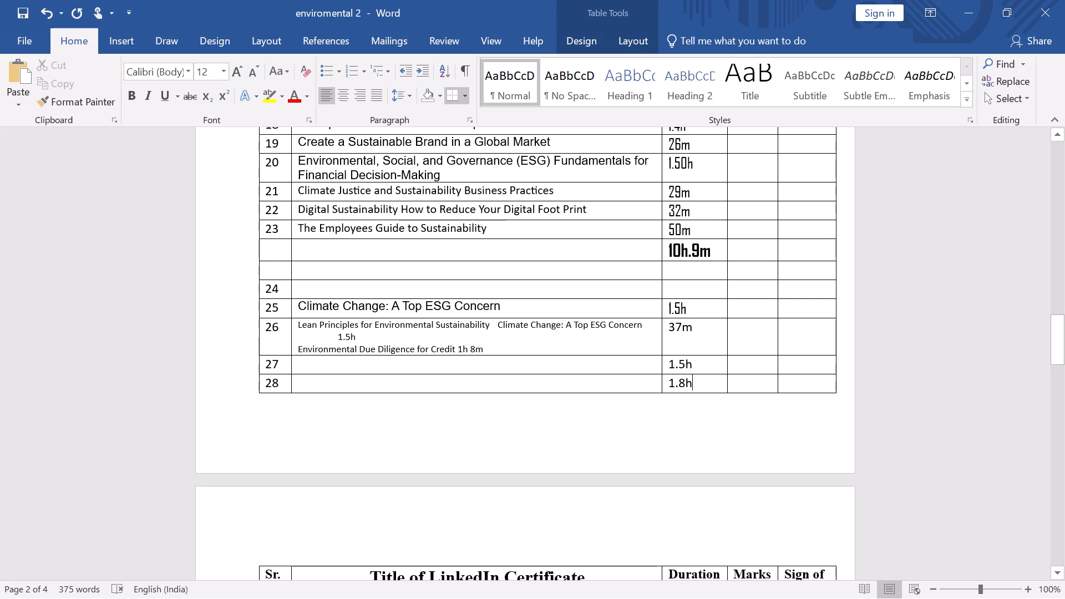
Copy the title Climate Change: A Top ESG Concern from row 26 into the title cell of row 27.
left_click_drag(499, 321, 636, 322)
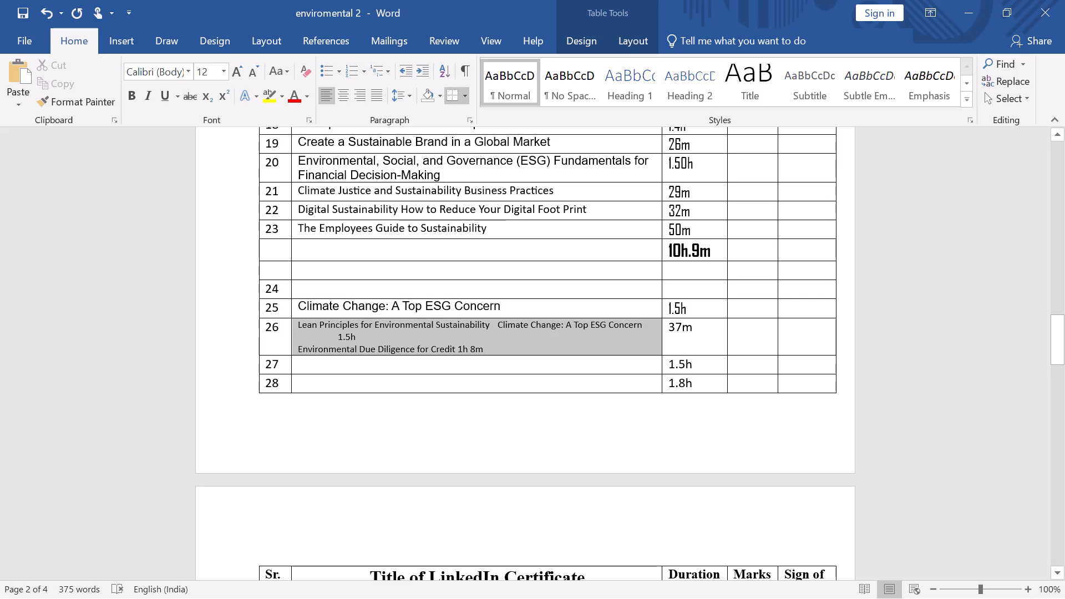
left_click_drag(636, 322, 638, 324)
left_click(638, 324)
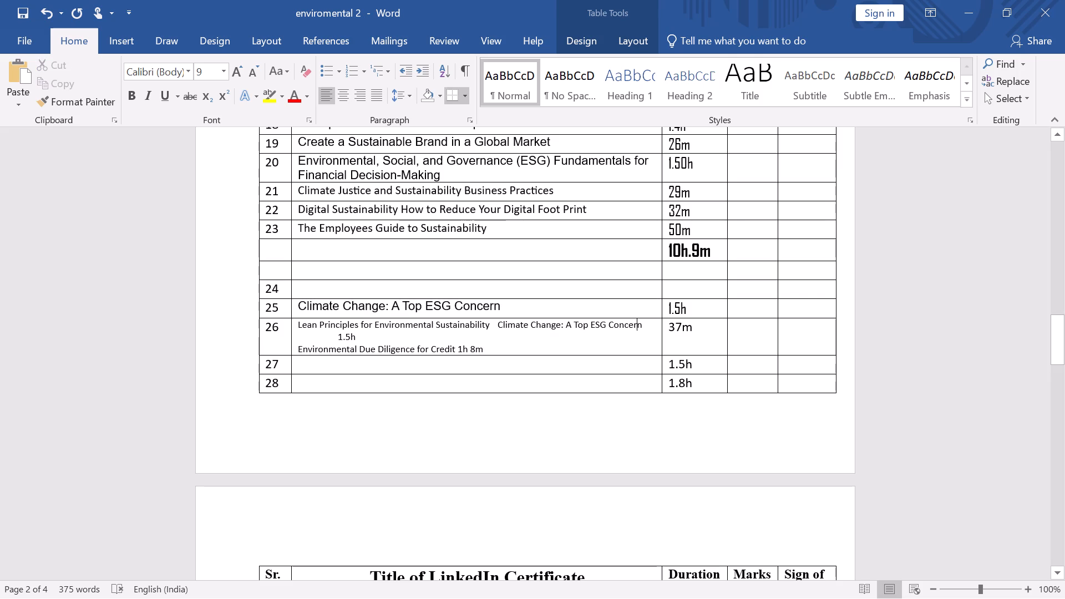
left_click_drag(495, 325, 619, 322)
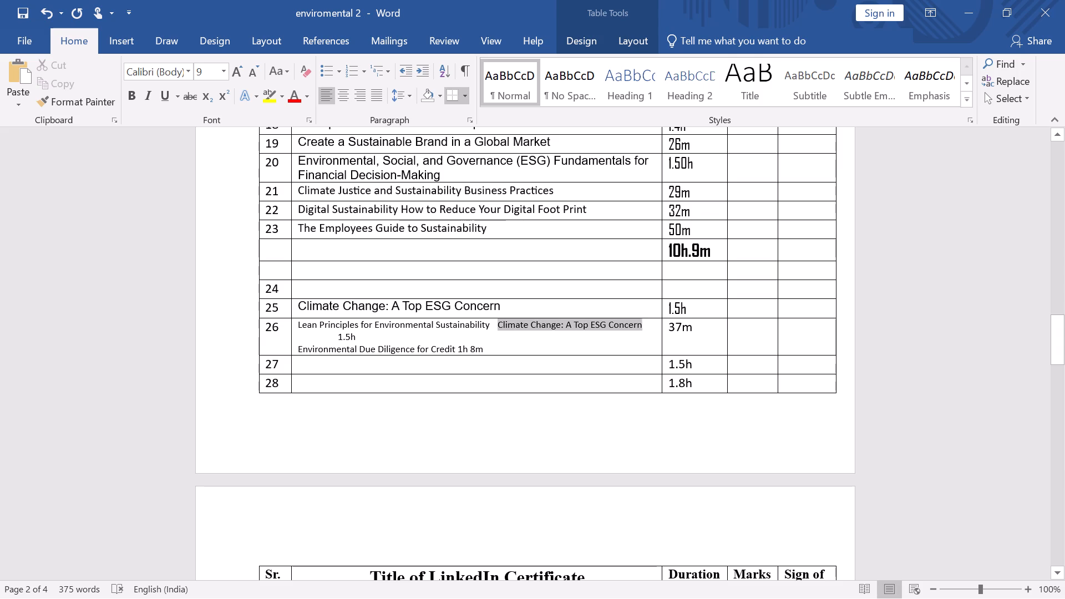
left_click_drag(619, 322, 622, 322)
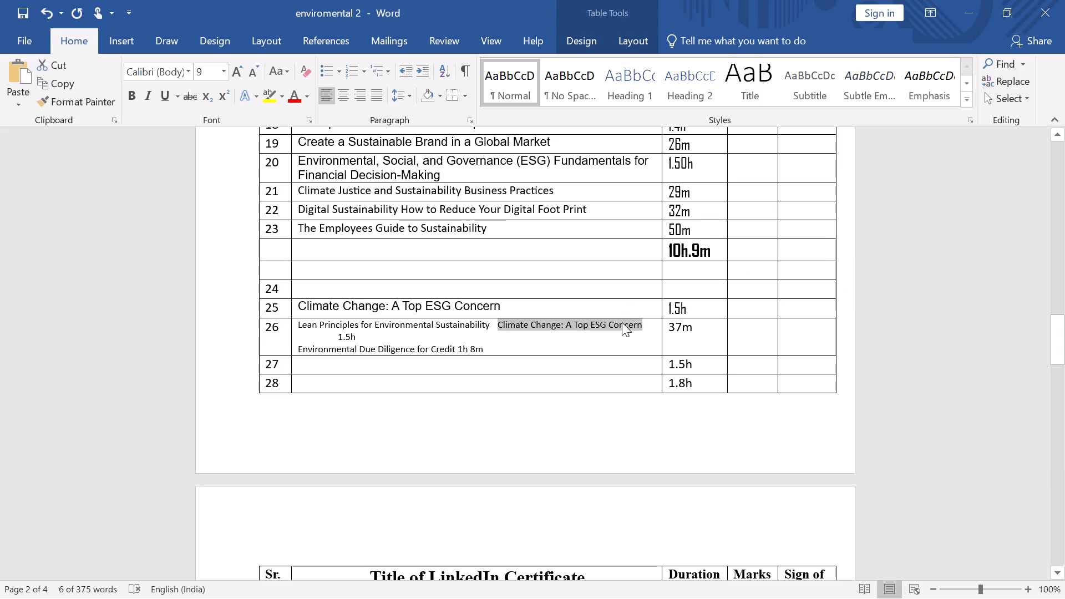
key("ctrl+c")
left_click(544, 364)
key("ctrl+v")
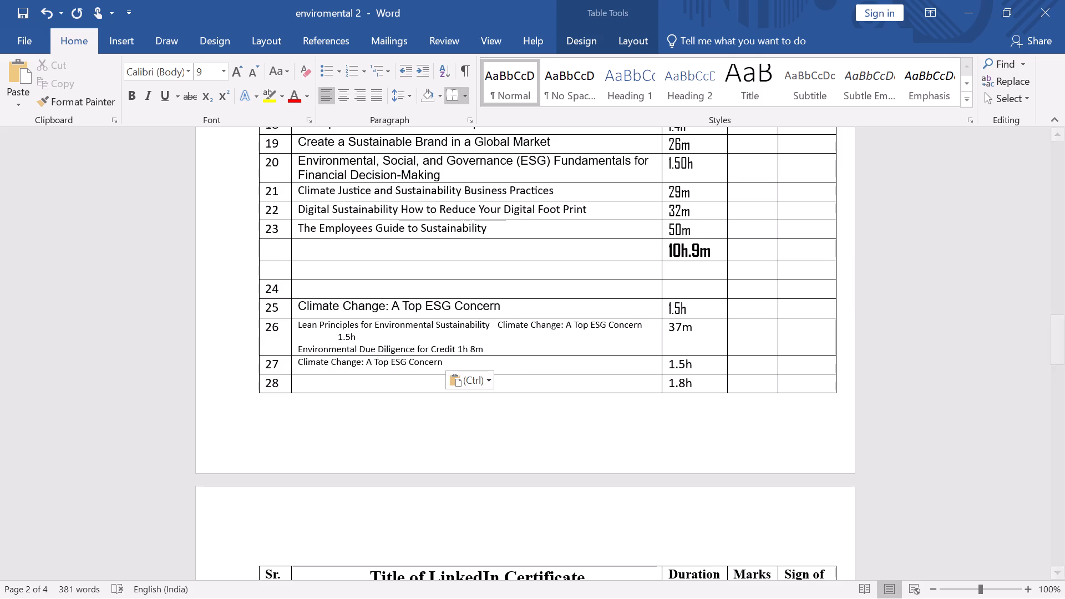
Copy the title Environmental Due Diligence for Credit from row 26 into the title cell of row 28.
left_click_drag(299, 348, 407, 350)
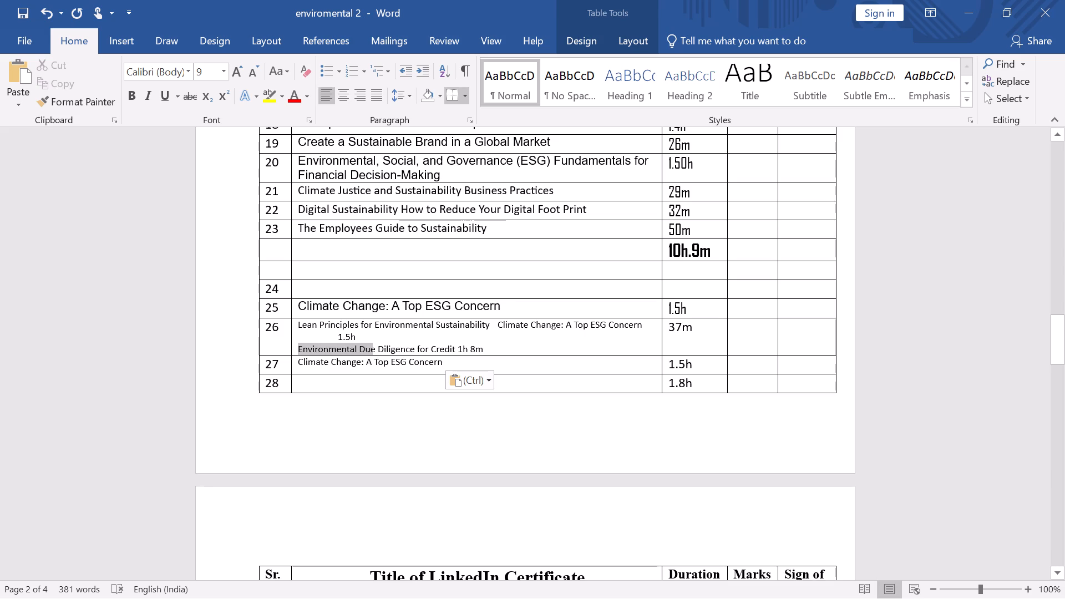
left_click_drag(407, 350, 453, 347)
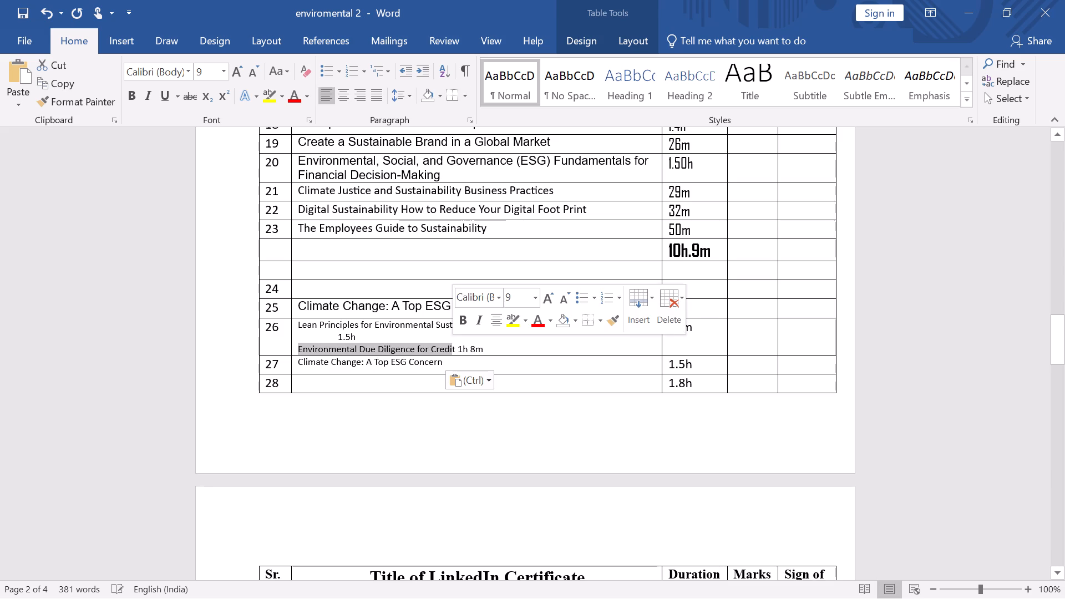
key("ctrl+c")
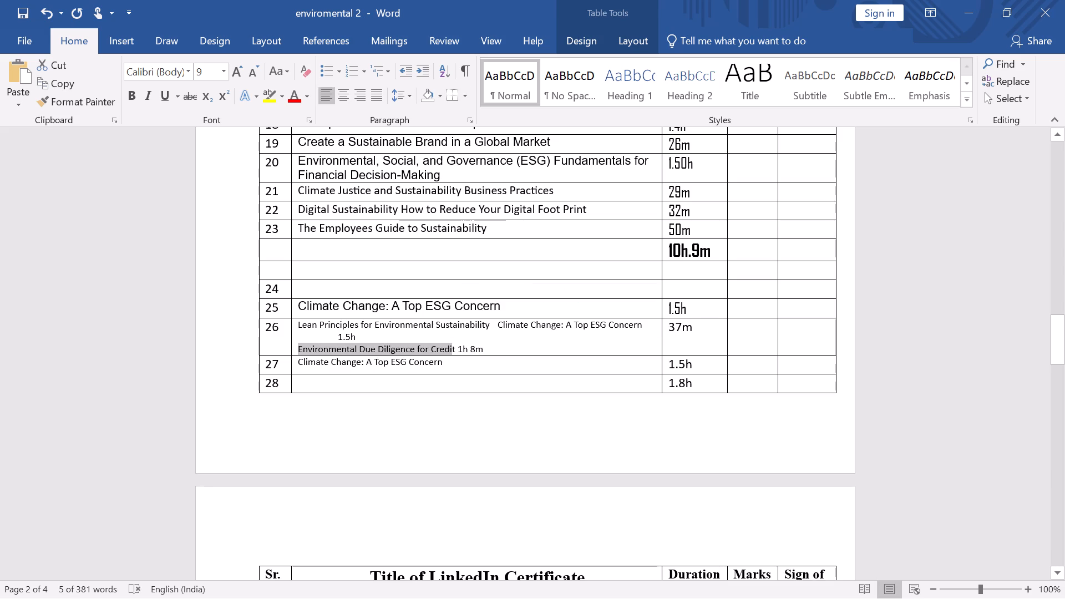
left_click(417, 381)
key("ctrl+v")
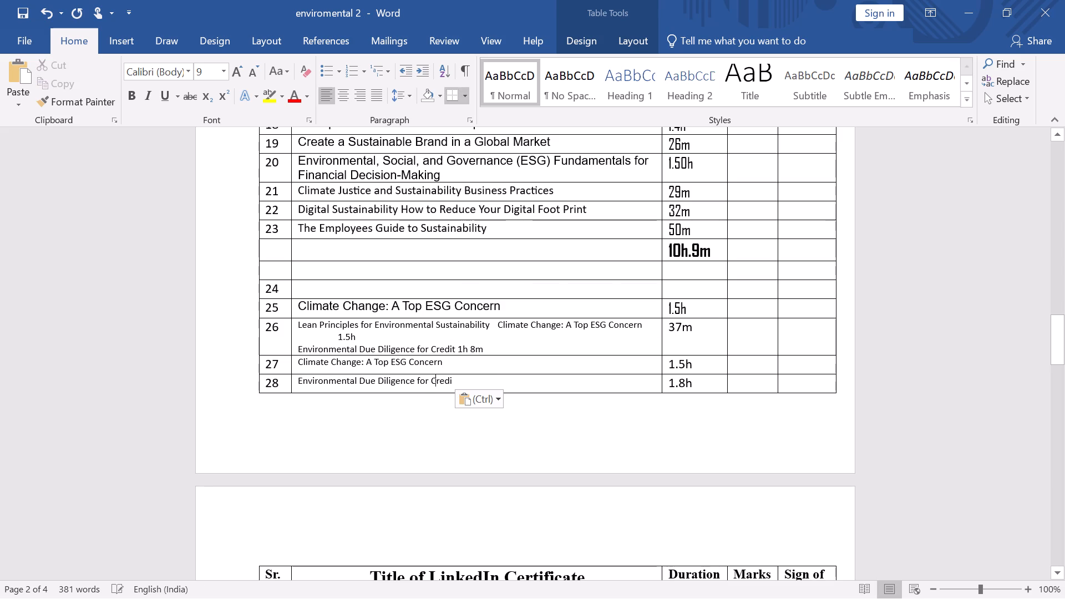
key("t")
Delete the surplus entries from row 26's title cell, leaving only Lean Principles for Environmental Sustainability.
left_click(486, 353)
key("BackSpace")
key("BackSpace")
key("BackSpace")
key("BackSpace")
key("BackSpace")
key("BackSpace")
key("BackSpace")
key("BackSpace")
key("BackSpace")
key("BackSpace")
key("BackSpace")
key("BackSpace")
key("BackSpace")
key("BackSpace")
key("BackSpace")
key("BackSpace")
key("BackSpace")
key("BackSpace")
key("BackSpace")
key("BackSpace")
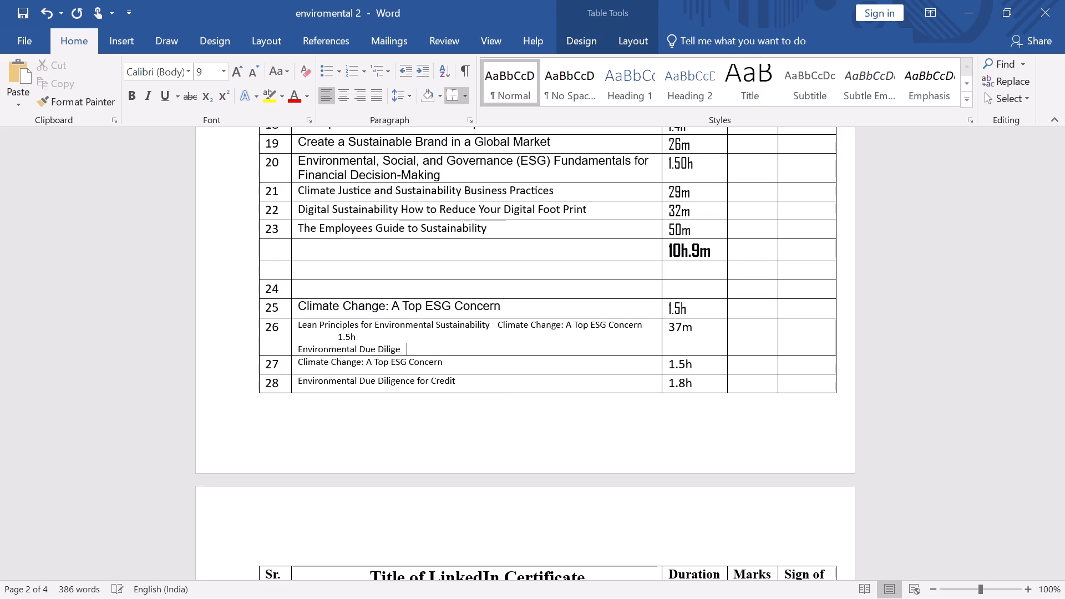
key("BackSpace")
key("BackSpace")
key("BackSpace")
key("BackSpace")
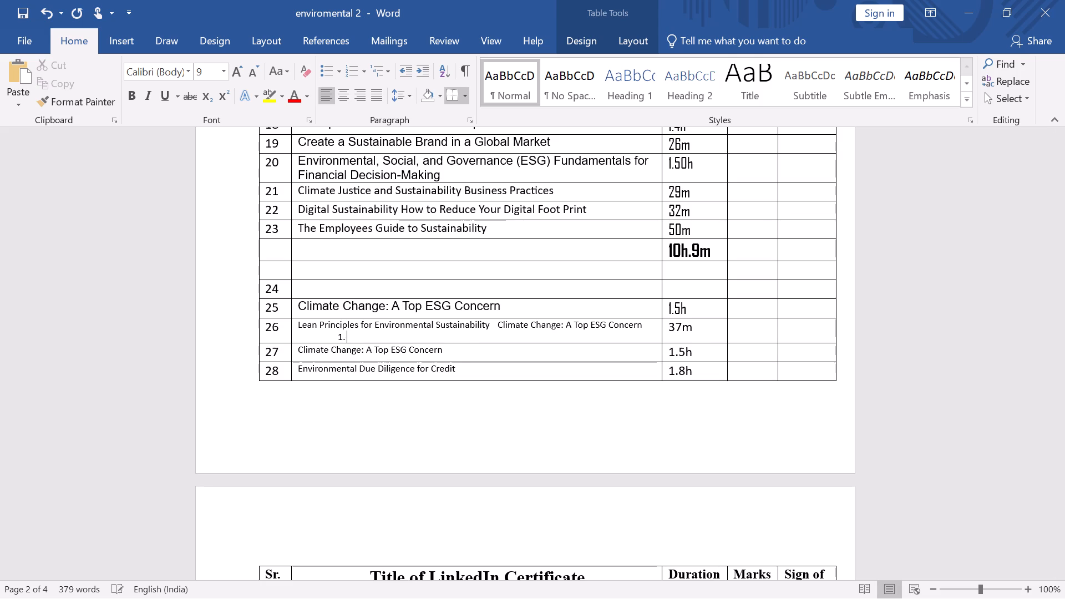
key("BackSpace")
key("BackSpace")
key("BackSpace")
key("BackSpace")
key("BackSpace")
key("BackSpace")
key("BackSpace")
key("BackSpace")
key("BackSpace")
key("BackSpace")
key("BackSpace")
key("BackSpace")
key("BackSpace")
key("BackSpace")
key("BackSpace")
key("BackSpace")
key("BackSpace")
key("BackSpace")
key("BackSpace")
key("BackSpace")
key("BackSpace")
key("BackSpace")
key("BackSpace")
key("BackSpace")
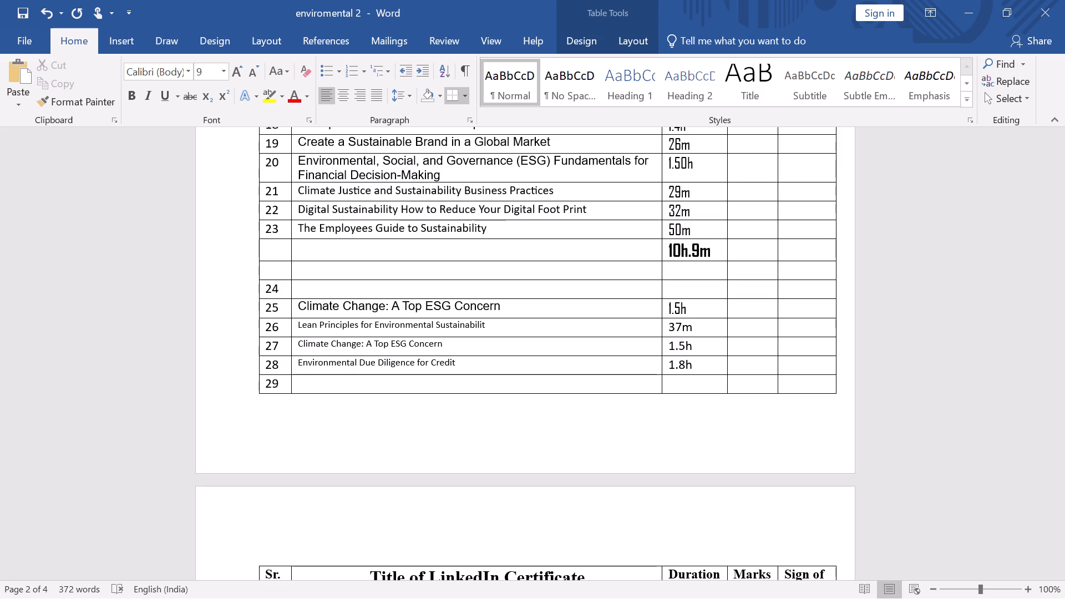
type("y")
key("space")
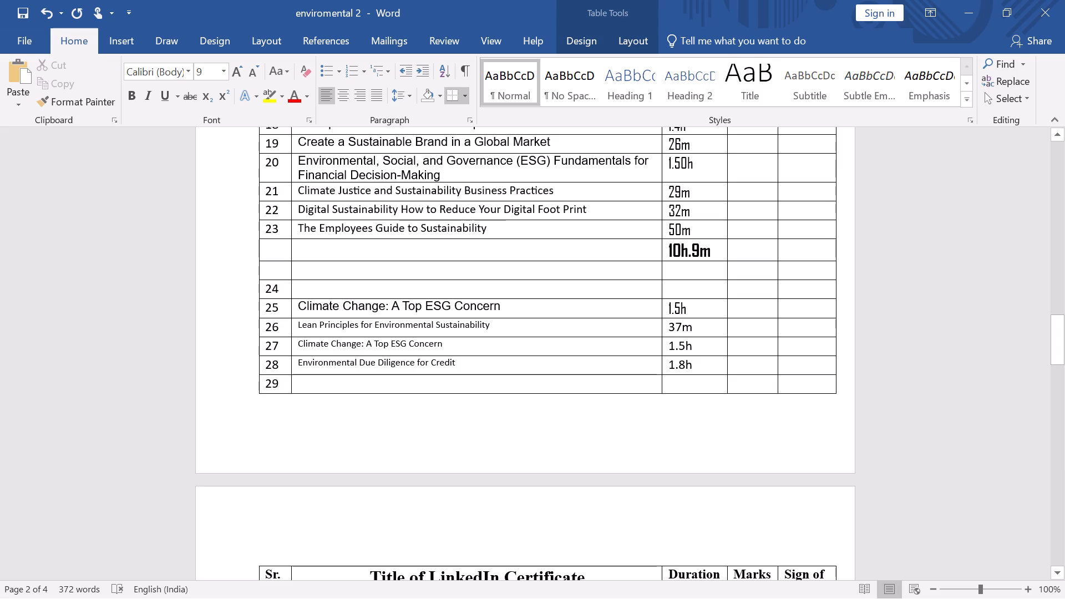
Clear the certificate title and the duration in row 25 of the table.
left_click(517, 307)
key("BackSpace")
key("BackSpace")
key("BackSpace")
key("BackSpace")
key("BackSpace")
key("BackSpace")
key("BackSpace")
key("BackSpace")
key("BackSpace")
key("BackSpace")
key("BackSpace")
key("BackSpace")
key("BackSpace")
key("BackSpace")
key("BackSpace")
key("BackSpace")
key("BackSpace")
key("BackSpace")
key("BackSpace")
key("BackSpace")
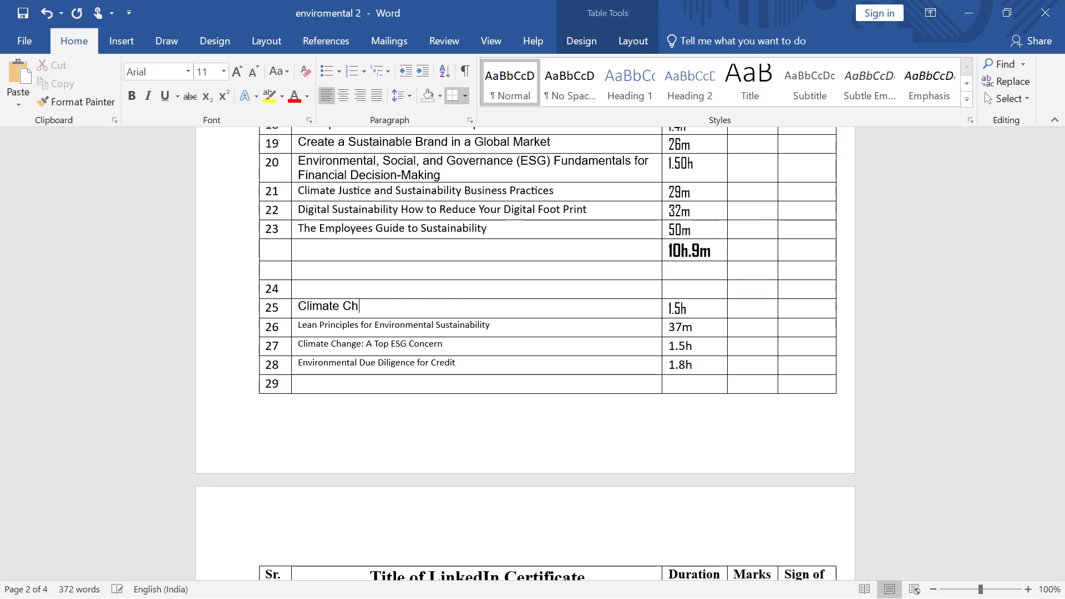
key("BackSpace")
key("BackSpace")
key("BackSpace")
key("BackSpace")
key("BackSpace")
key("BackSpace")
key("BackSpace")
key("BackSpace")
key("BackSpace")
key("BackSpace")
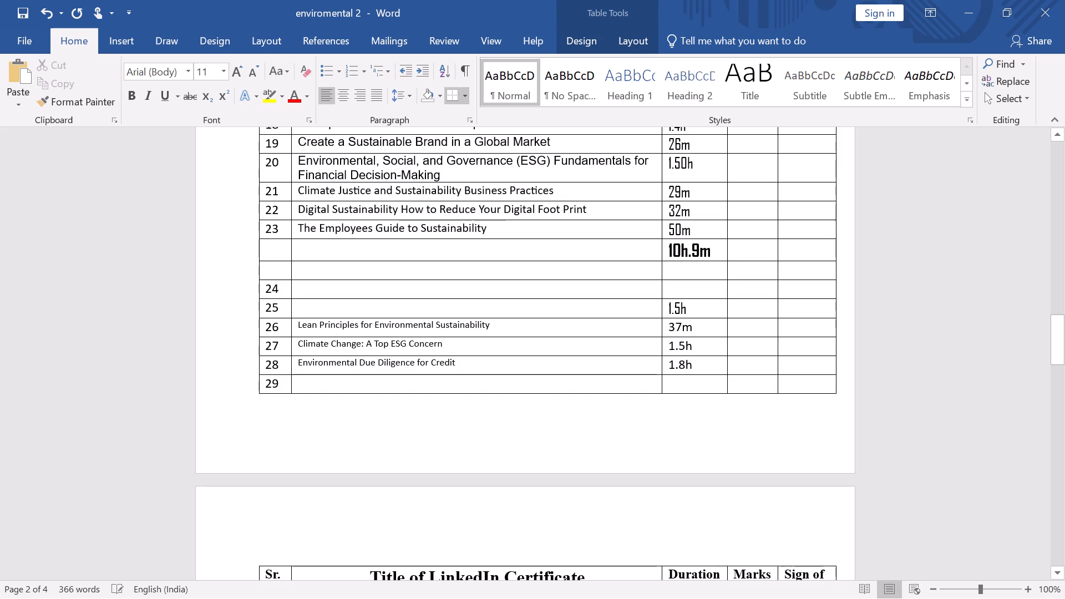
left_click(697, 308)
key("BackSpace")
key("BackSpace")
key("BackSpace")
key("BackSpace")
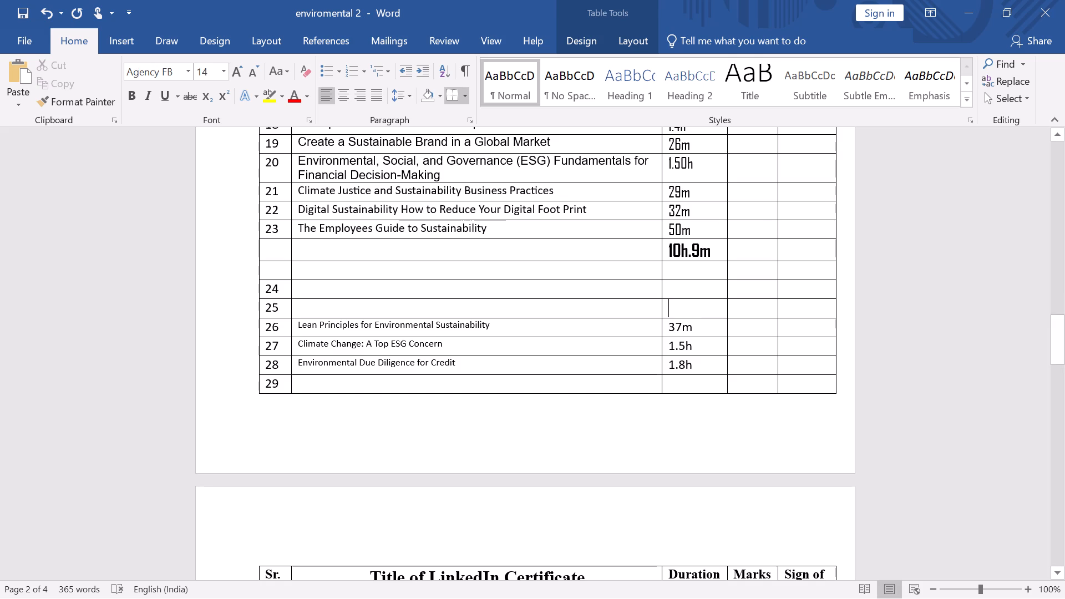
Copy the title Lean Principles for Environmental Sustainability and its 37m duration from row 26 into row 24.
left_click_drag(300, 326, 666, 322)
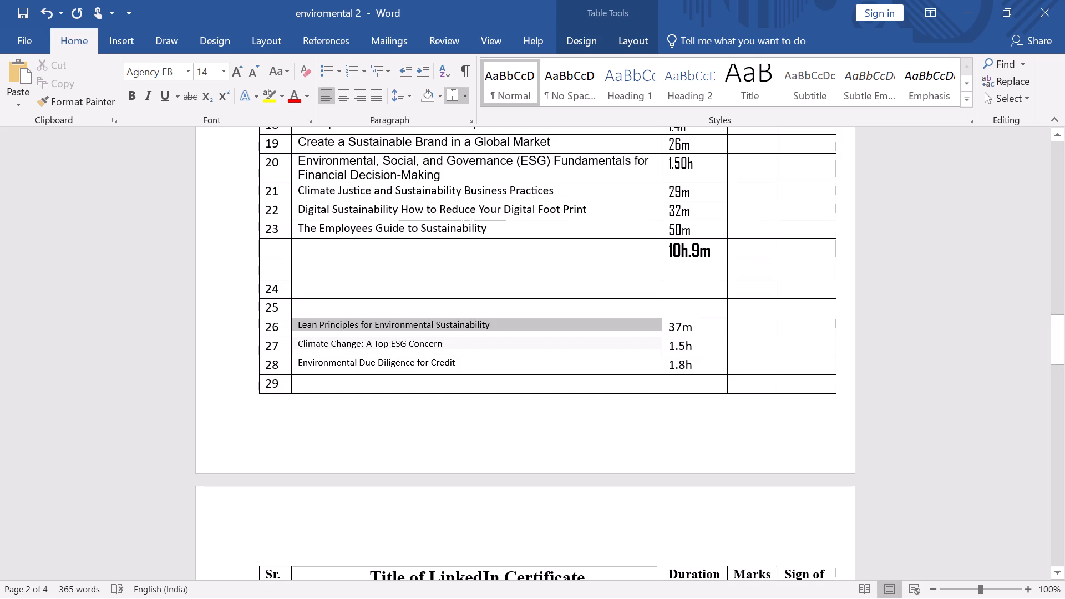
left_click_drag(666, 322, 690, 323)
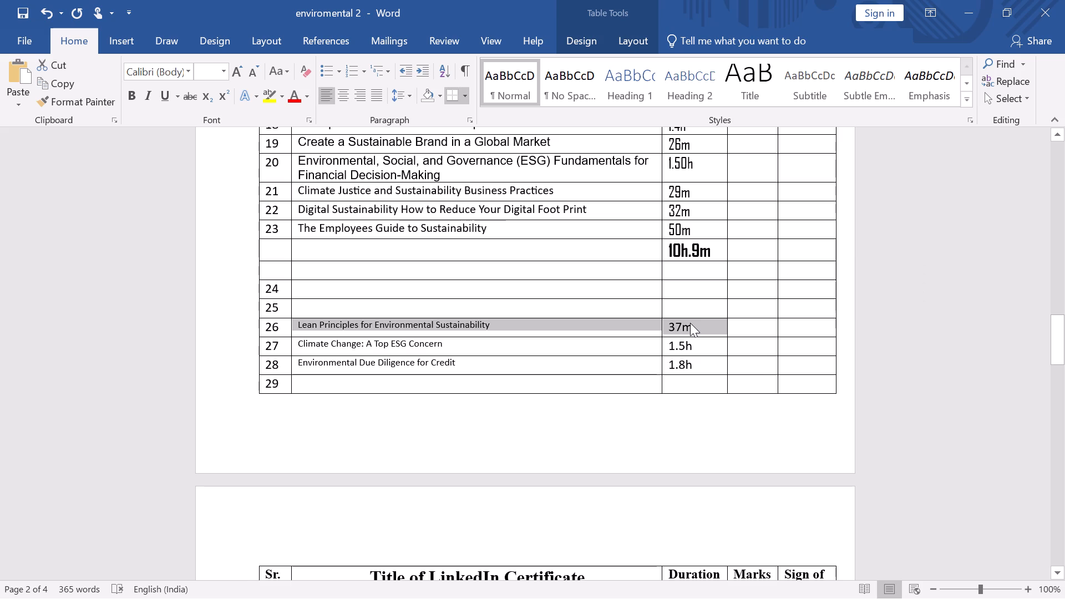
key("ctrl+c")
left_click(405, 287)
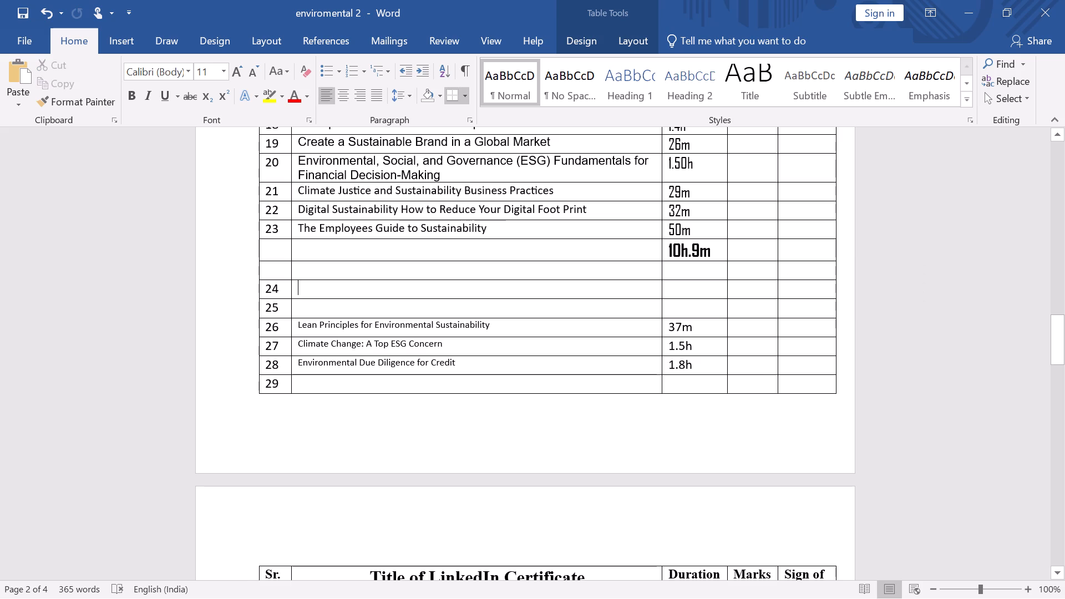
key("ctrl+v")
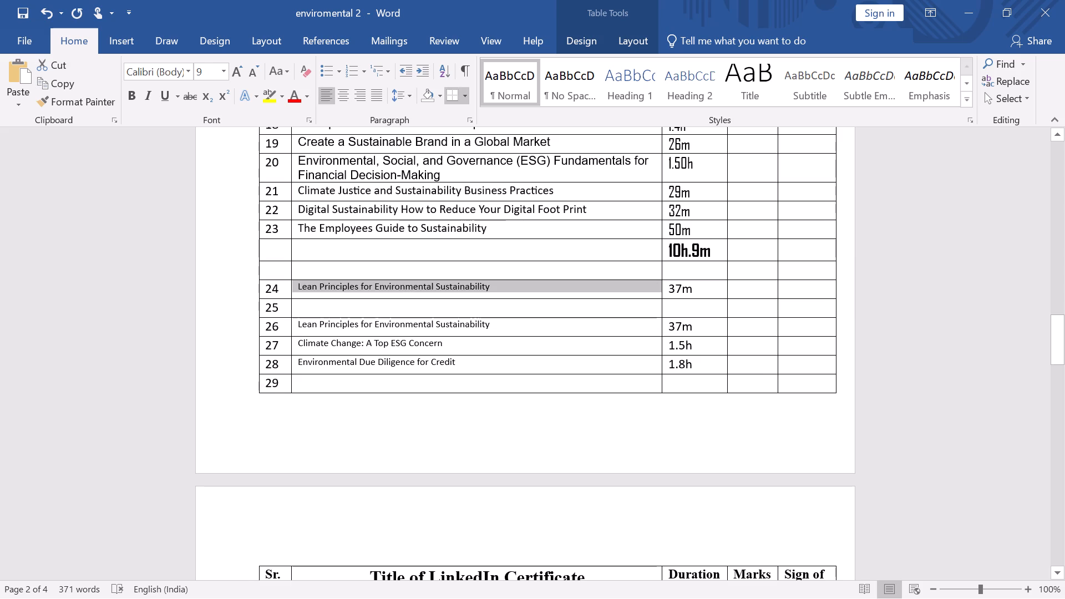
Copy the title Climate Change: A Top ESG Concern and its 1.5h duration from row 27 into row 25.
left_click_drag(298, 341, 634, 331)
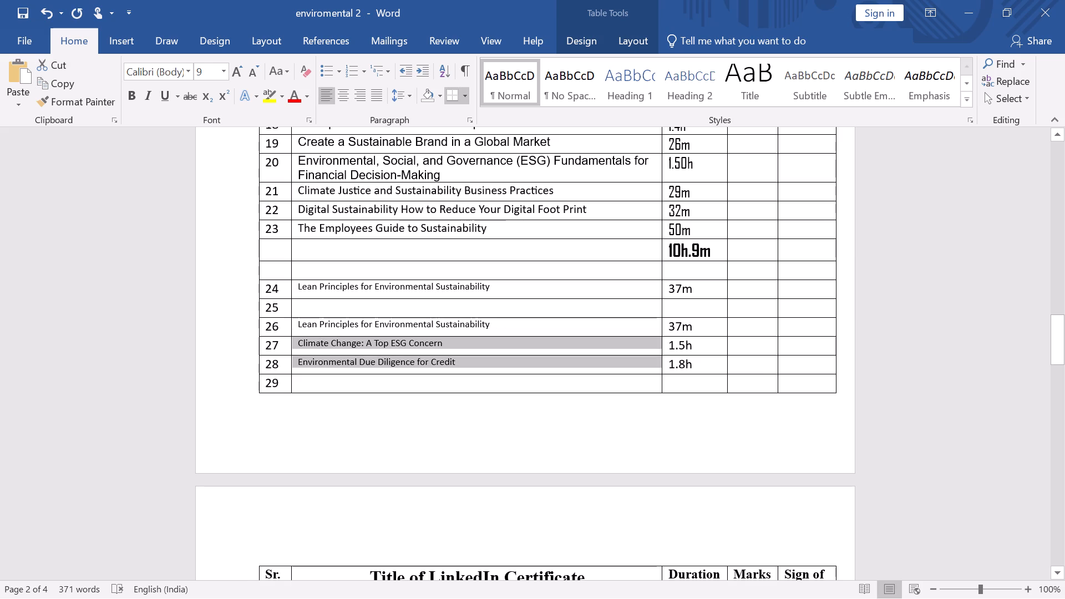
left_click_drag(634, 331, 683, 342)
key("ctrl+c")
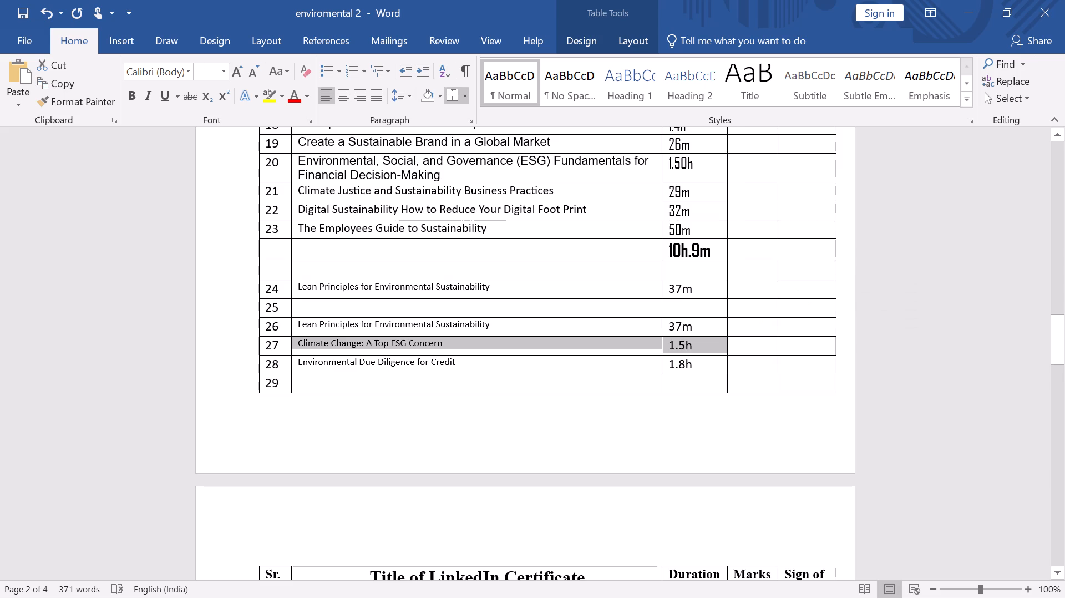
left_click(489, 316)
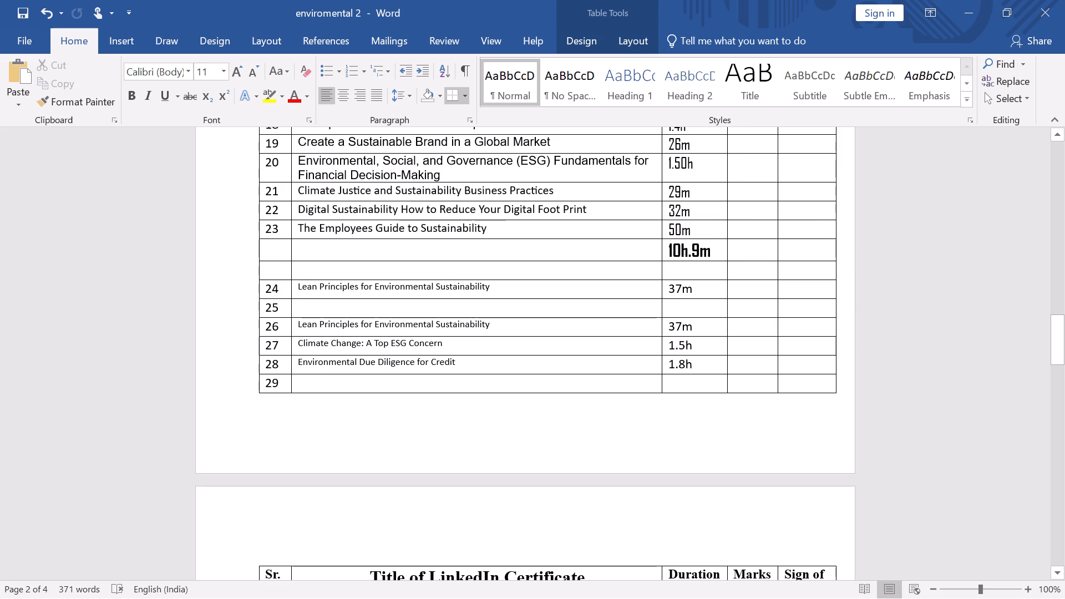
key("ctrl+v")
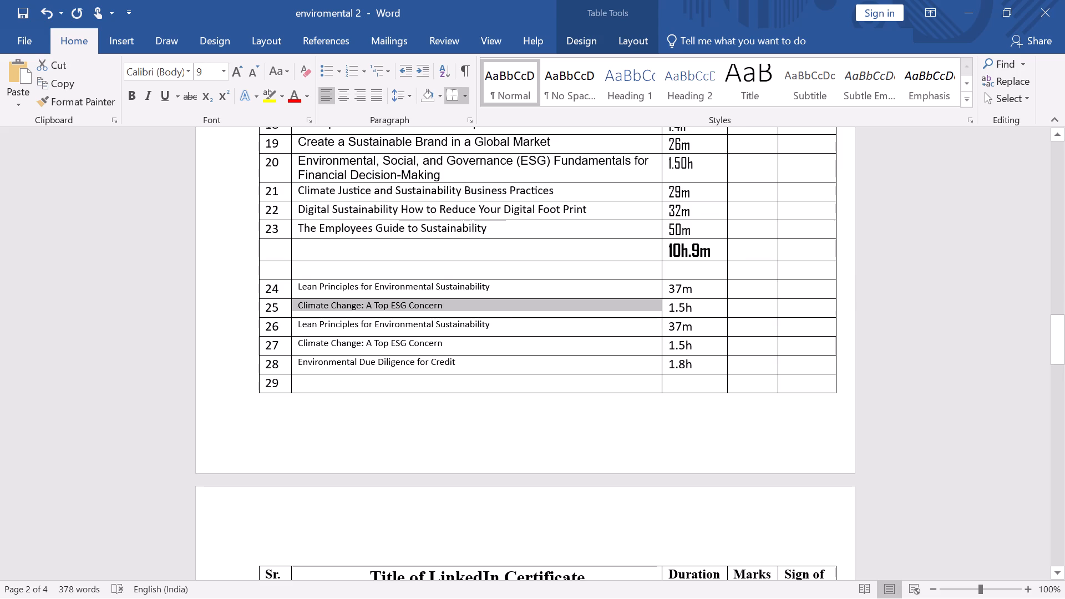
Clear the duration and the certificate title in row 26 of the table.
left_click(701, 331)
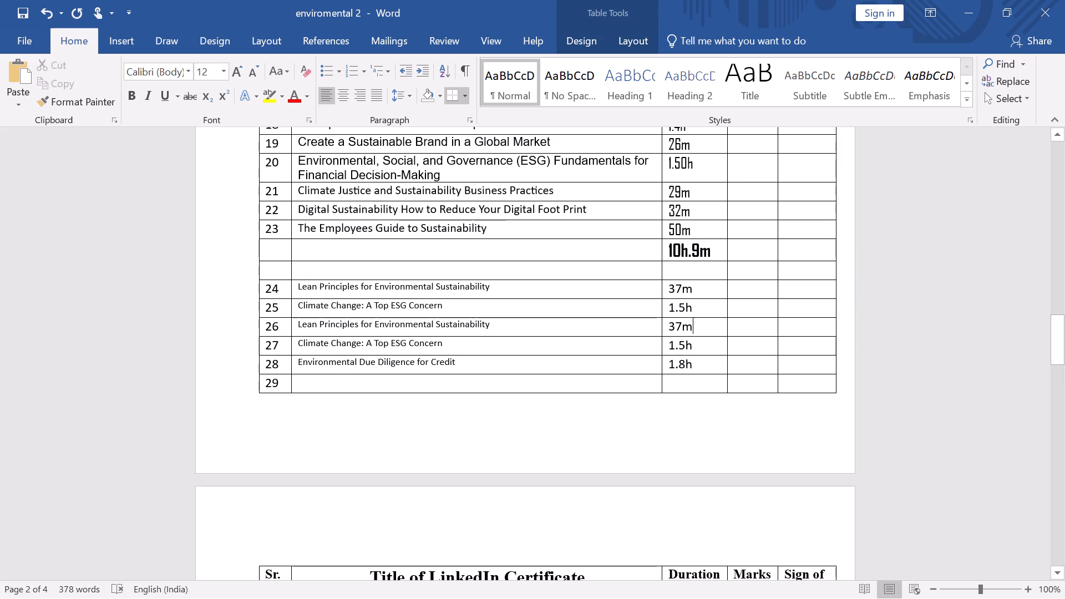
key("BackSpace")
key("BackSpace")
key("BackSpace")
key("Left")
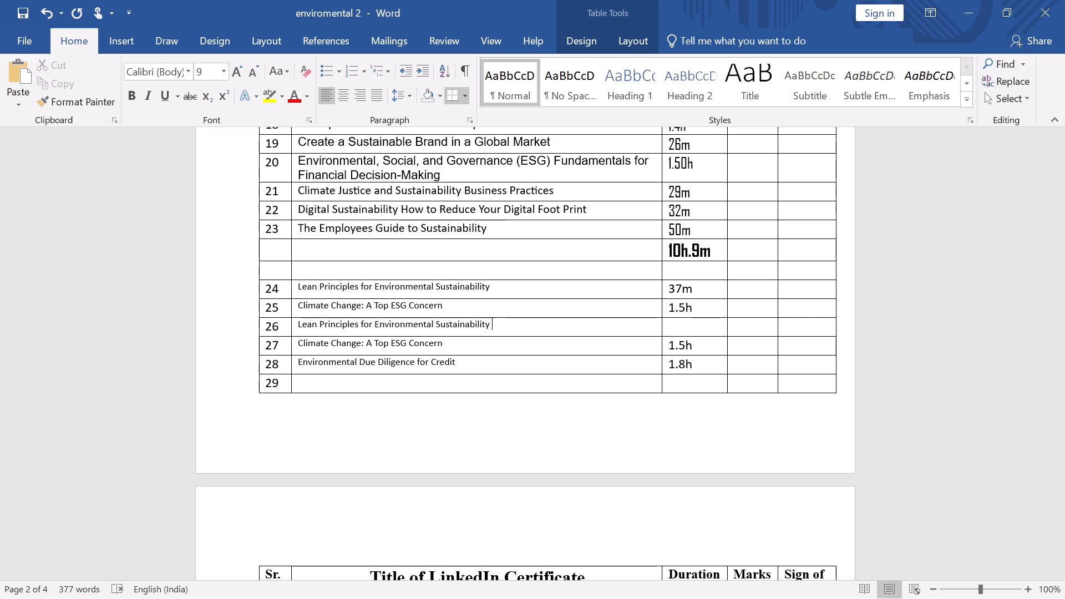
key("BackSpace")
key("BackSpace")
key("BackSpace")
key("BackSpace")
key("BackSpace")
key("BackSpace")
key("BackSpace")
key("BackSpace")
key("BackSpace")
key("BackSpace")
key("BackSpace")
key("BackSpace")
key("BackSpace")
key("BackSpace")
key("BackSpace")
key("BackSpace")
key("BackSpace")
key("BackSpace")
key("BackSpace")
key("BackSpace")
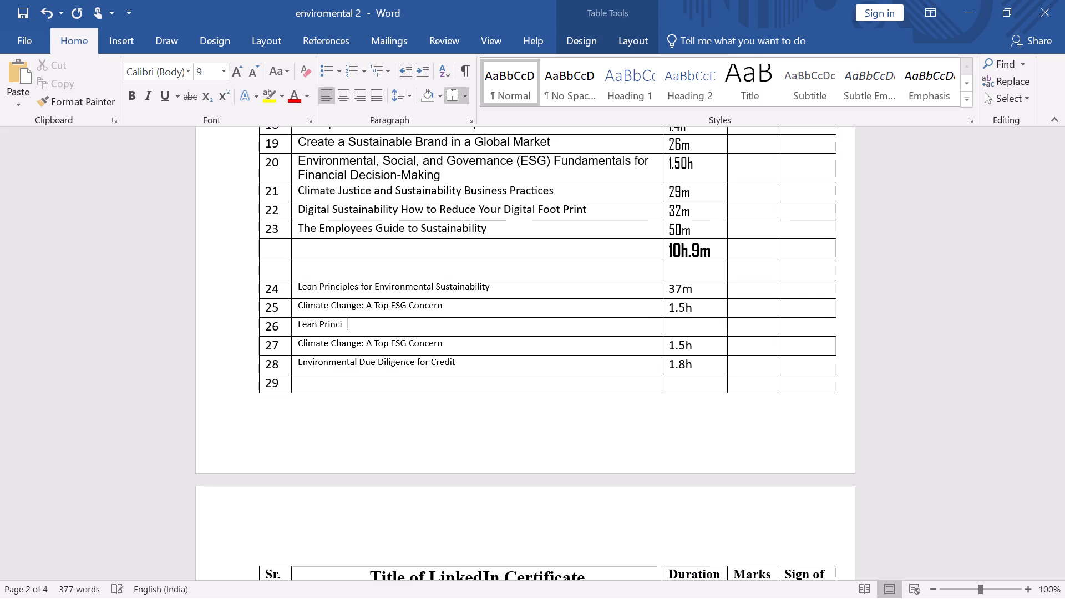
key("BackSpace")
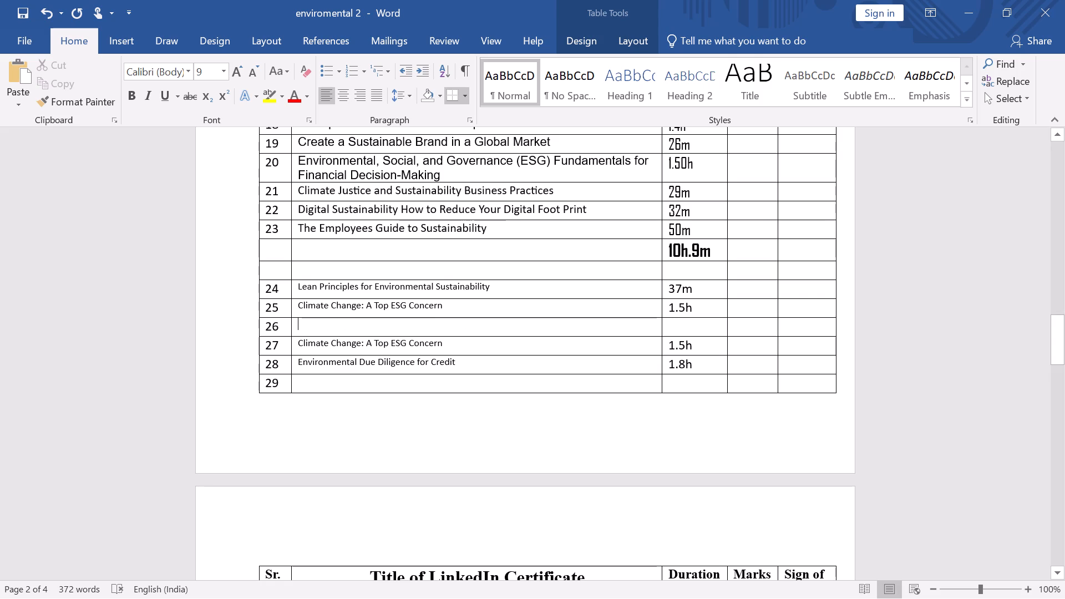
Copy the title Environmental Due Diligence for Credit and its 1.8h duration from row 28 into row 26.
left_click_drag(297, 364, 695, 354)
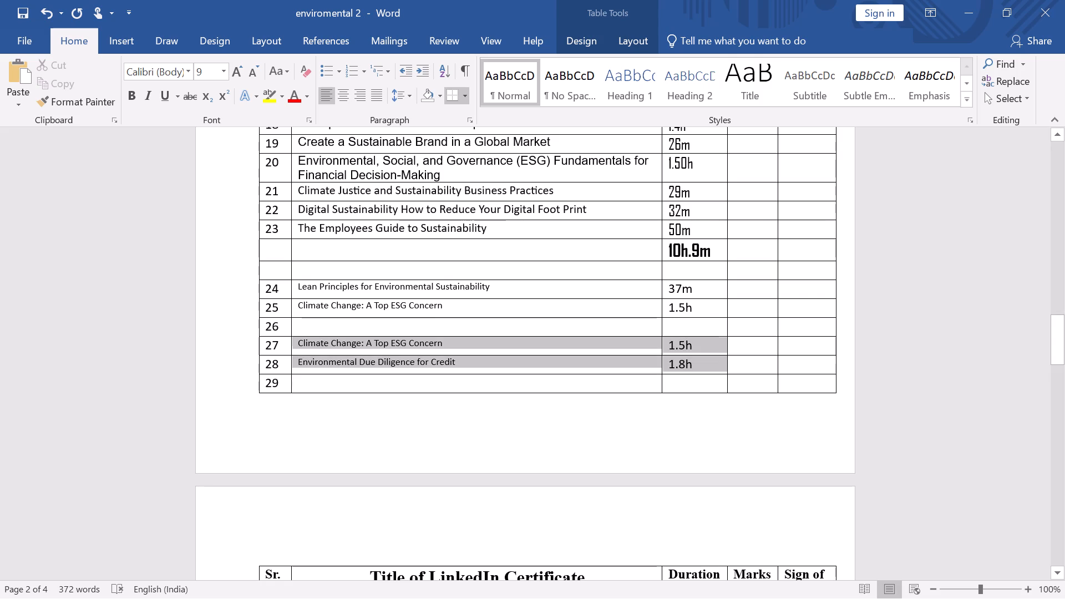
left_click_drag(695, 354, 698, 368)
key("ctrl+c")
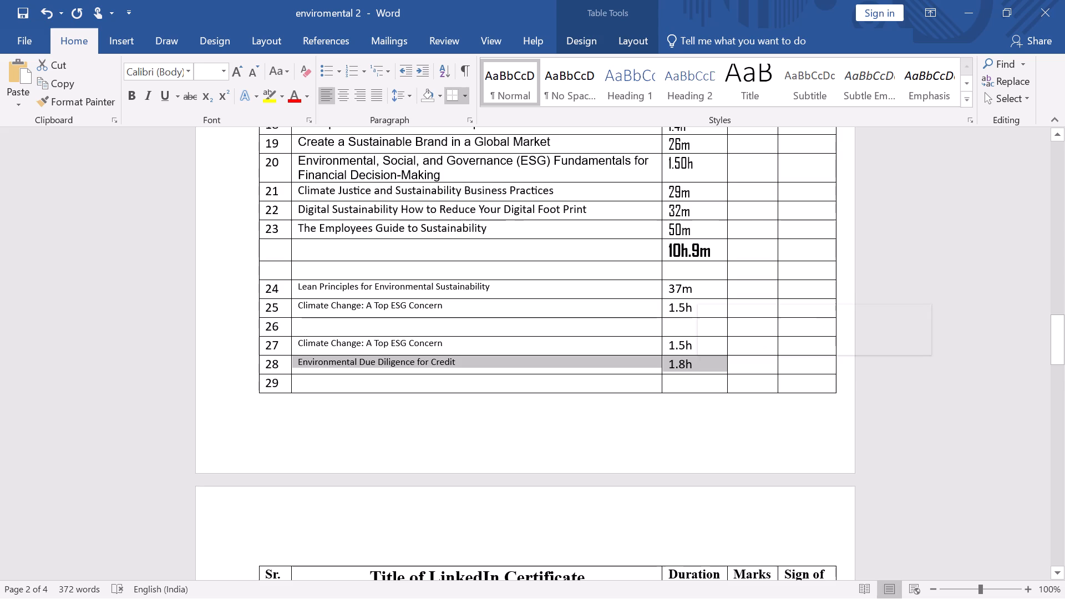
left_click(519, 329)
key("ctrl+v")
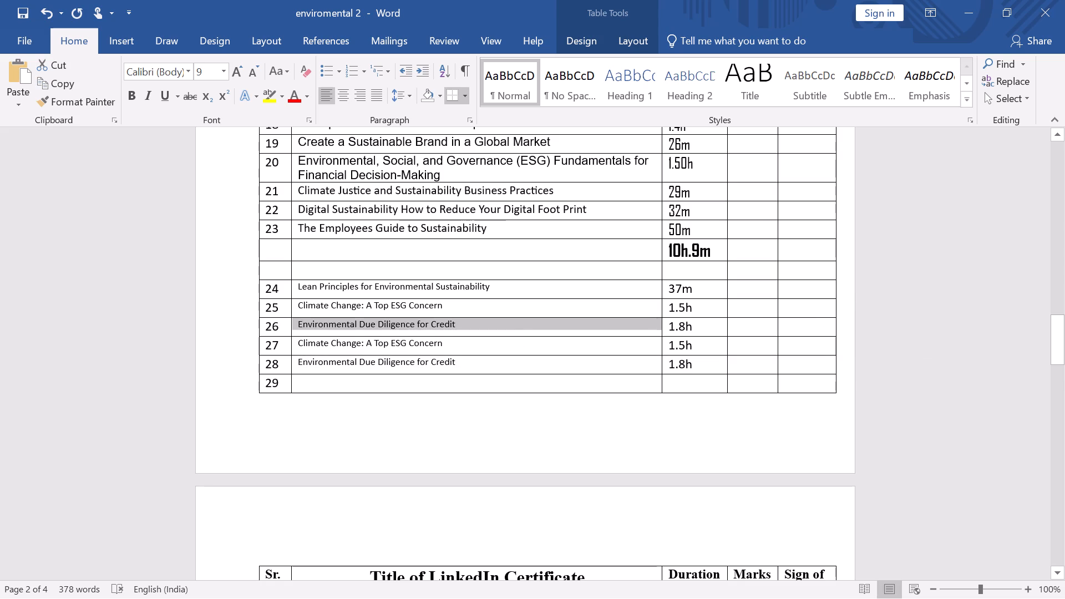
Clear the duration in row 27 of the table.
left_click(696, 345)
key("BackSpace")
key("BackSpace")
key("BackSpace")
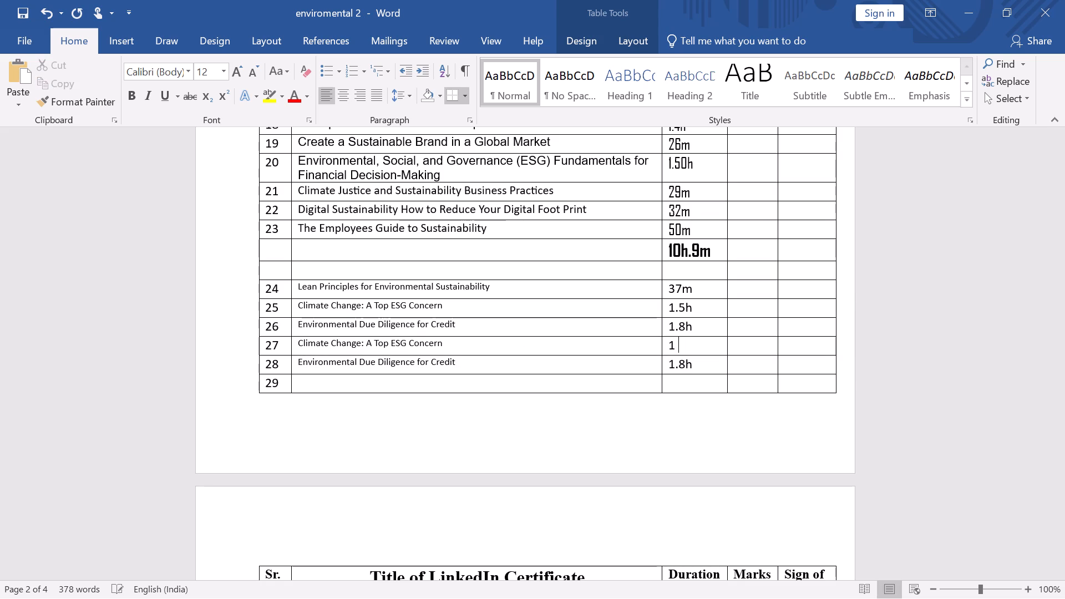
key("BackSpace")
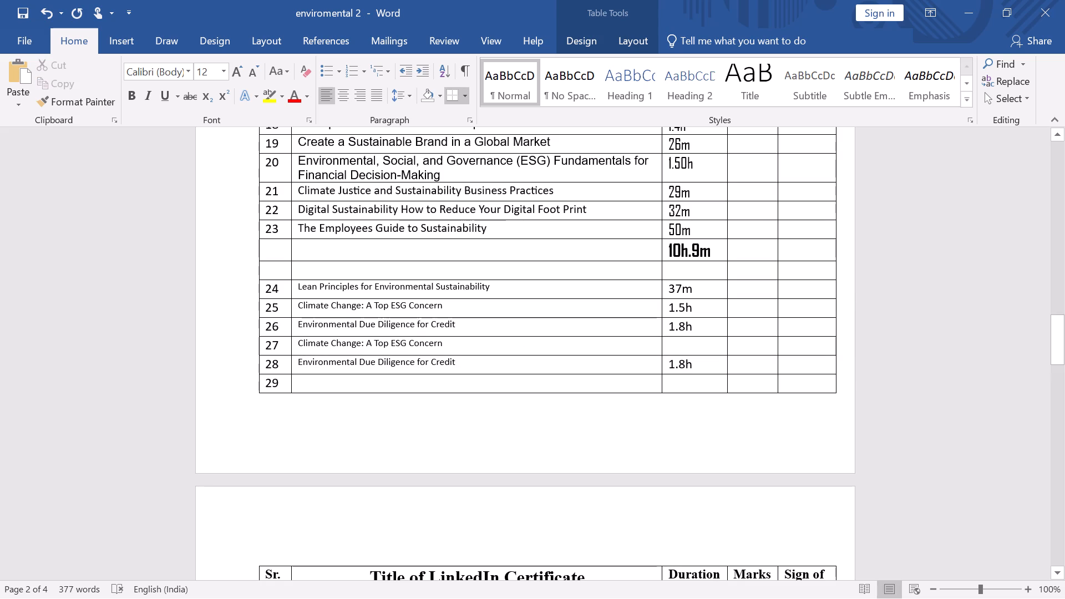
key("BackSpace")
key("BackSpace")
key("BackSpace")
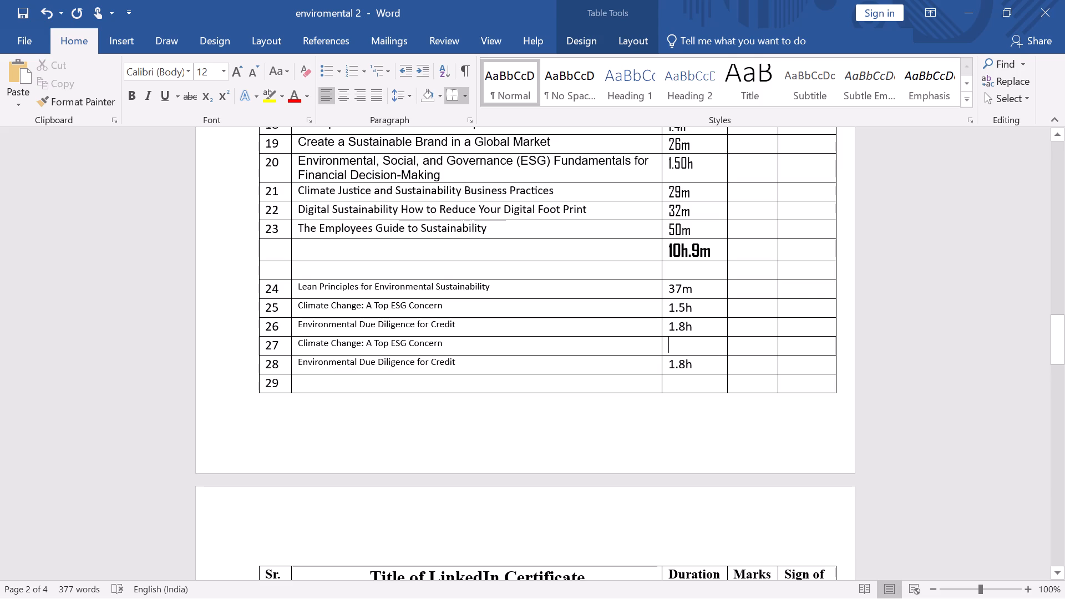
Clear the duration and the certificate title in row 28 of the table.
left_click(702, 366)
key("BackSpace")
key("BackSpace")
key("BackSpace")
key("BackSpace")
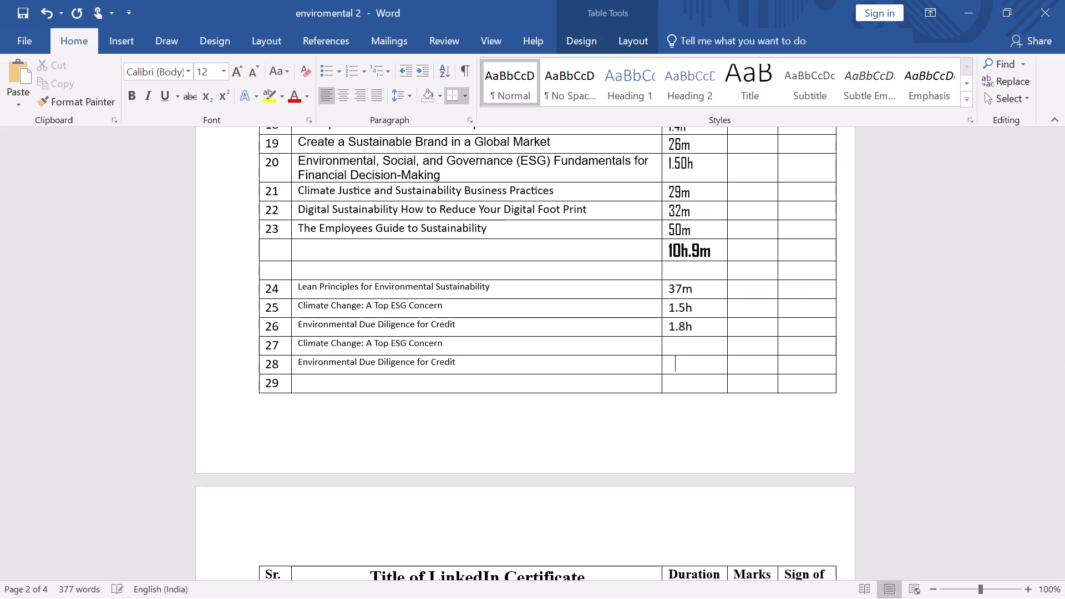
key("Left")
key("BackSpace")
key("BackSpace")
key("BackSpace")
key("BackSpace")
key("BackSpace")
key("BackSpace")
key("BackSpace")
key("BackSpace")
key("BackSpace")
key("BackSpace")
key("BackSpace")
key("BackSpace")
key("BackSpace")
key("BackSpace")
key("BackSpace")
key("BackSpace")
key("BackSpace")
key("BackSpace")
key("BackSpace")
key("BackSpace")
key("BackSpace")
key("BackSpace")
key("BackSpace")
key("BackSpace")
key("BackSpace")
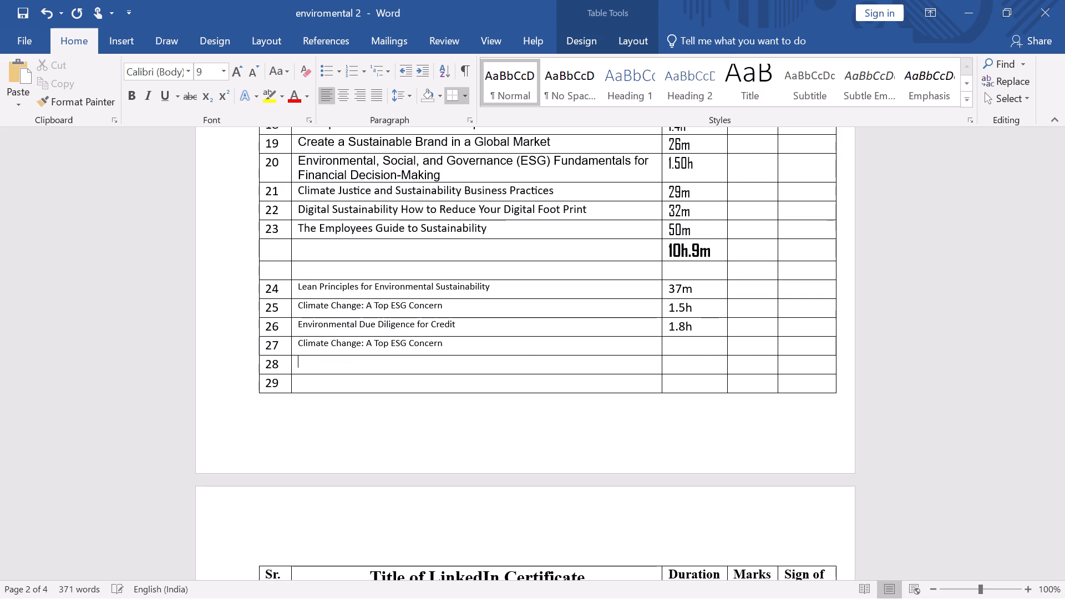
Clear the certificate title in row 27 of the table.
key("Up")
key("Right")
key("Right")
key("Right")
key("Right")
key("Right")
key("Right")
key("Right")
key("Right")
key("Right")
key("Right")
key("Right")
key("Right")
key("Right")
key("Right")
key("Right")
key("Right")
key("Right")
key("Right")
key("Right")
key("Right")
key("Right")
key("Right")
key("Right")
key("Right")
key("Right")
key("Right")
key("Right")
key("Right")
key("Right")
key("Right")
key("Right")
key("Right")
key("Right")
key("BackSpace")
key("BackSpace")
key("BackSpace")
key("BackSpace")
key("BackSpace")
key("BackSpace")
key("BackSpace")
key("BackSpace")
key("BackSpace")
key("BackSpace")
key("BackSpace")
key("BackSpace")
key("BackSpace")
key("BackSpace")
key("BackSpace")
key("BackSpace")
key("BackSpace")
key("BackSpace")
key("BackSpace")
key("BackSpace")
key("BackSpace")
key("BackSpace")
key("BackSpace")
key("BackSpace")
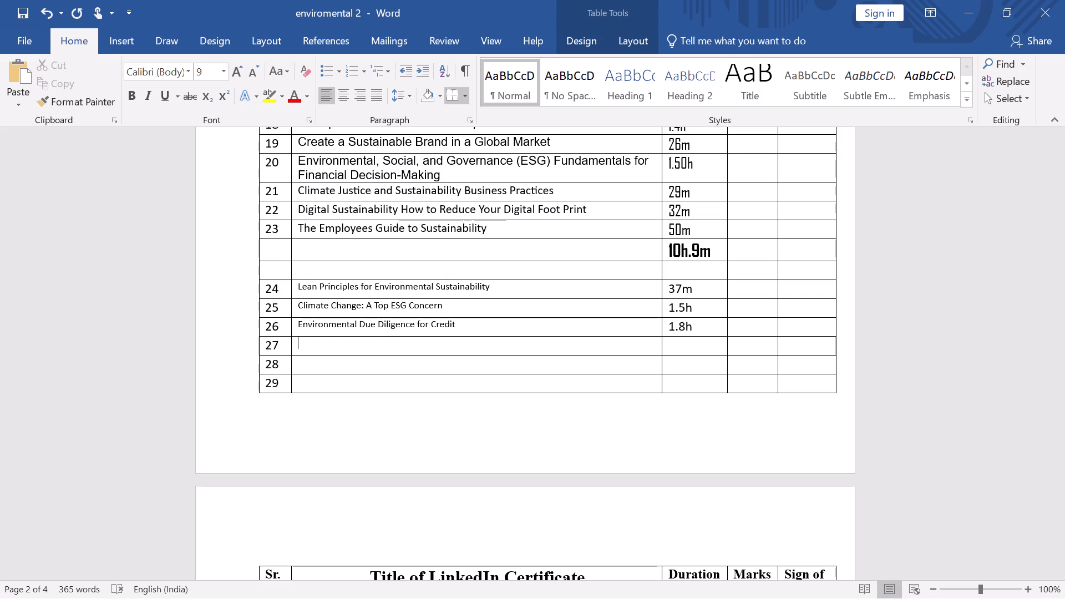
Enter the certificate title "Climate Change a top ECG Concern" in row 27.
key("shift+c")
type("limate")
key("space")
type("Change a")
key("space")
type("top")
key("space")
key("shift+e")
type("CG")
key("space")
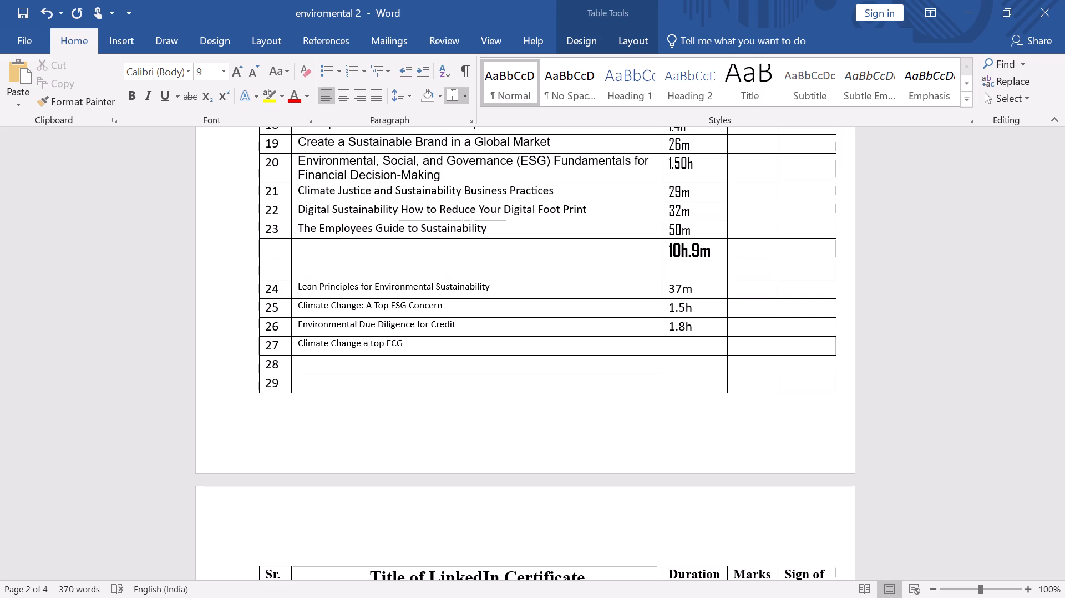
type("Ci")
key("BackSpace")
type("oncern")
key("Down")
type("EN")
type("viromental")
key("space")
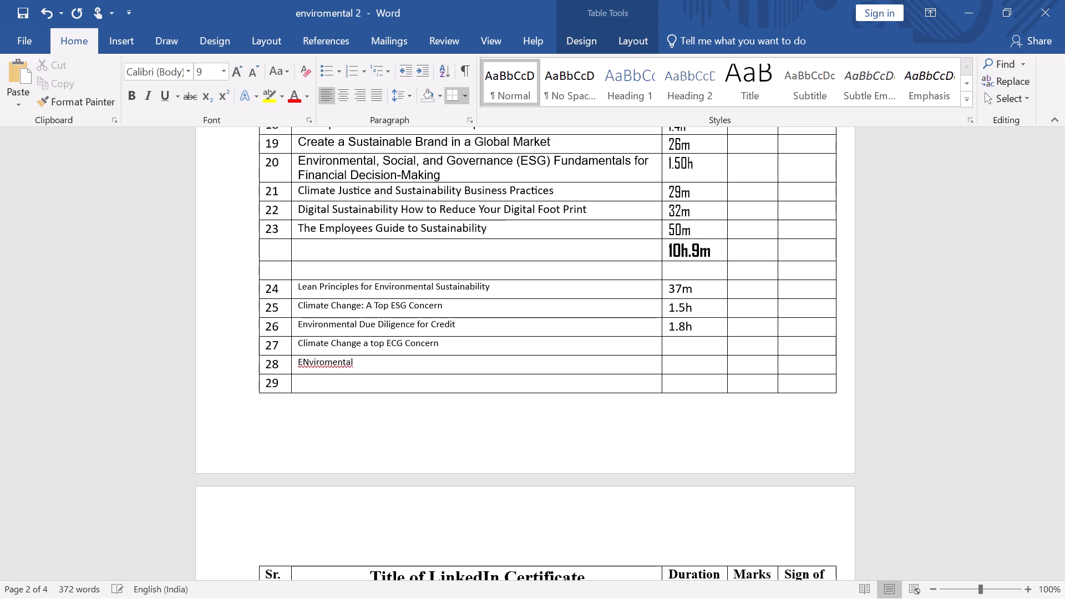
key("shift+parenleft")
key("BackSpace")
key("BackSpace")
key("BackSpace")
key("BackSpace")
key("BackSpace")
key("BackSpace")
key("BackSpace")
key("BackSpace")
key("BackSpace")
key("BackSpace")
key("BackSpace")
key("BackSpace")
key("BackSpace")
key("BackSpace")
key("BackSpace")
Start the certificate title in row 28 of the table with "Environmental,".
key("shift+e")
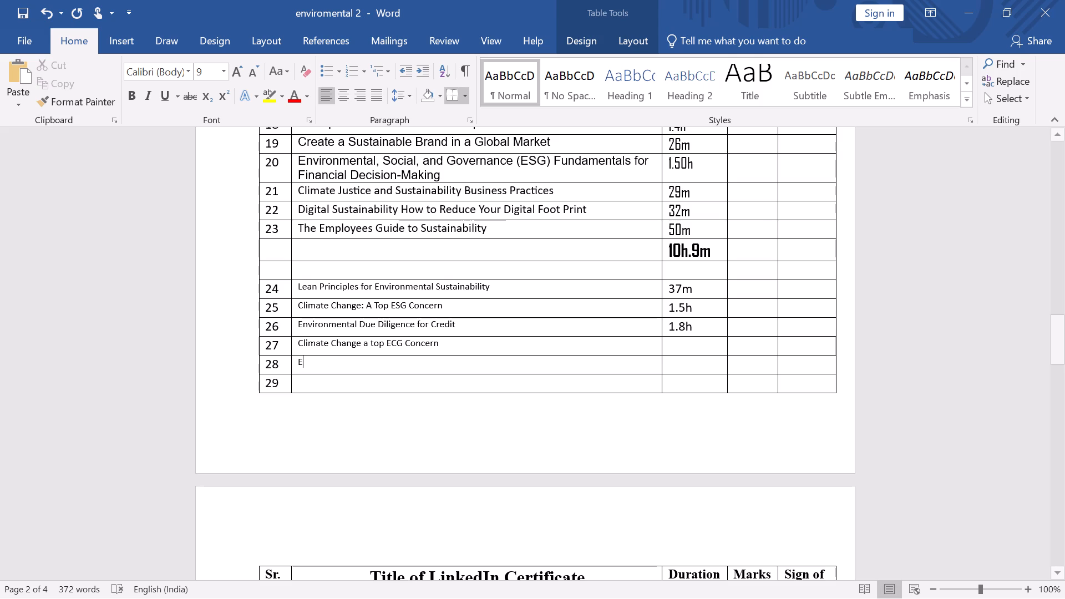
scroll(734, 229, "up", 3)
scroll(734, 229, "down", 1)
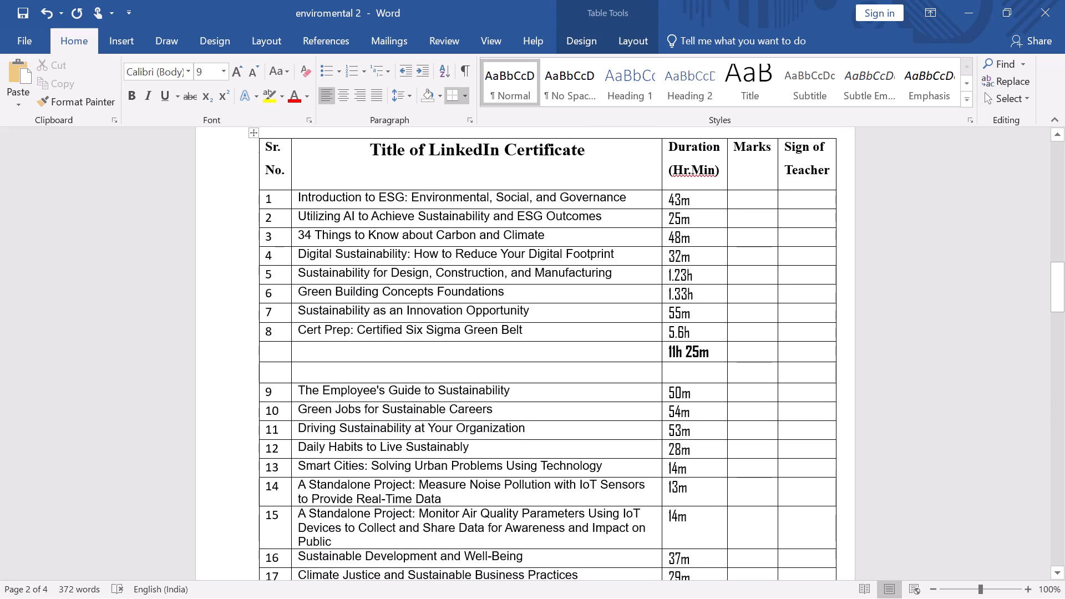
scroll(734, 229, "down", 2)
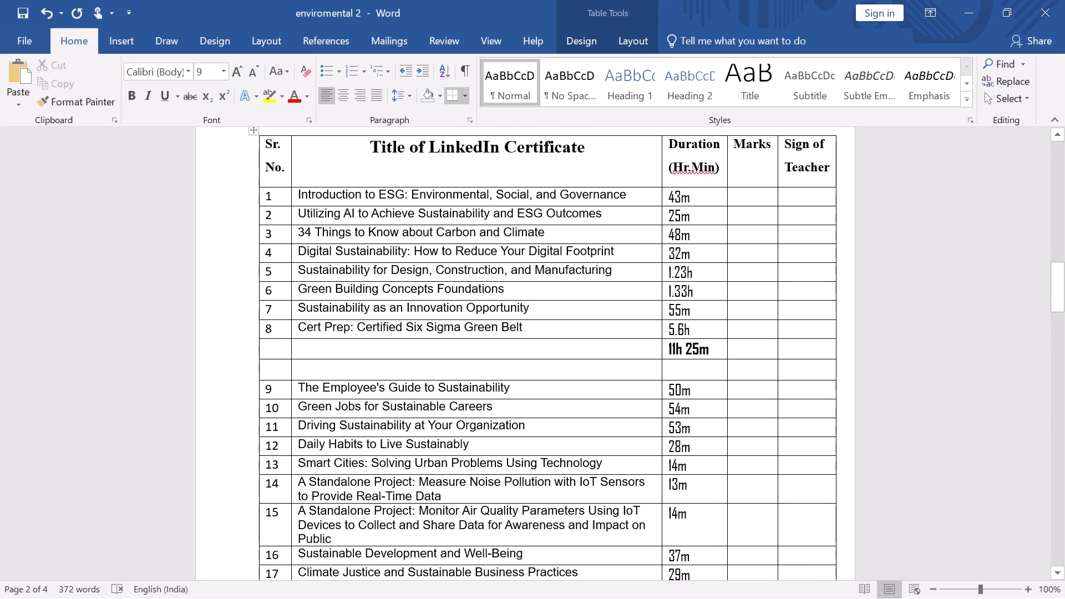
scroll(734, 229, "down", 1)
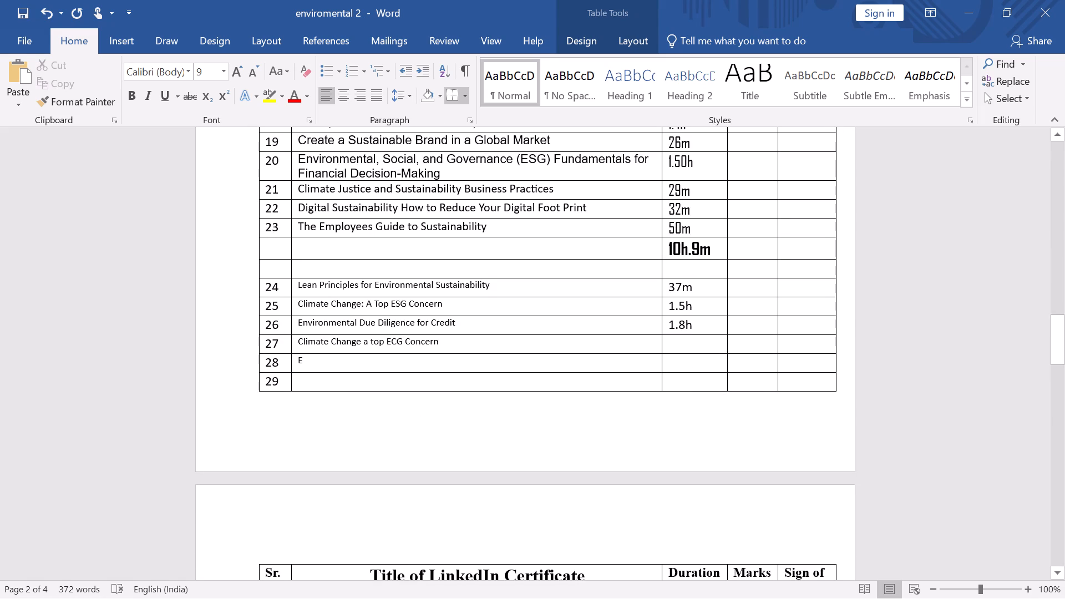
key("n")
key("v")
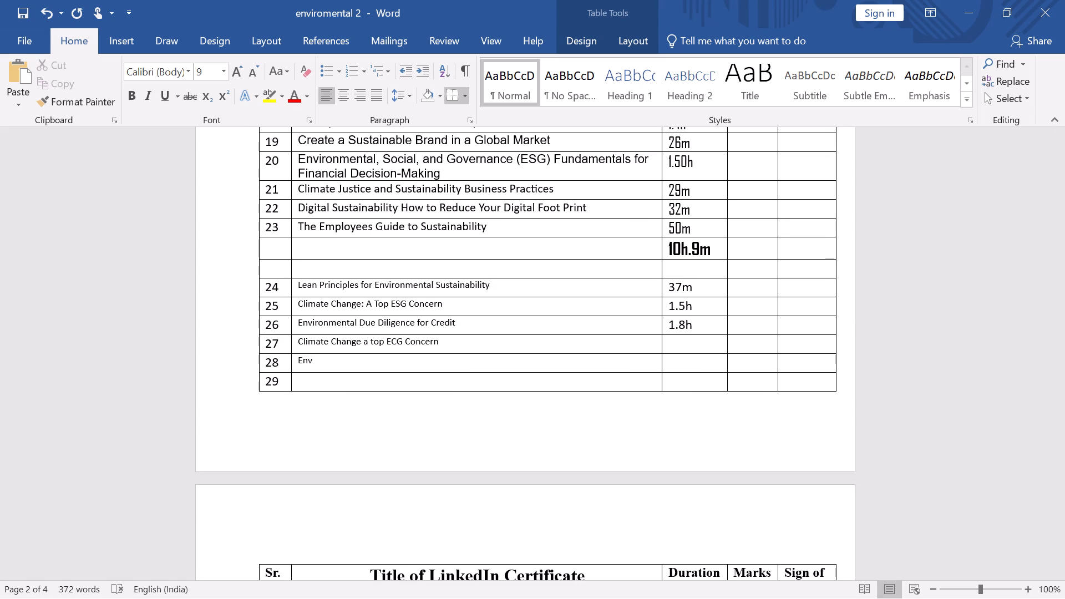
key("i")
type("ro")
type("nmen")
type("tal")
key("space")
key("BackSpace")
key("comma")
Continue the certificate title in row 28 with "Social,and" directly following the first comma.
type("SOcial")
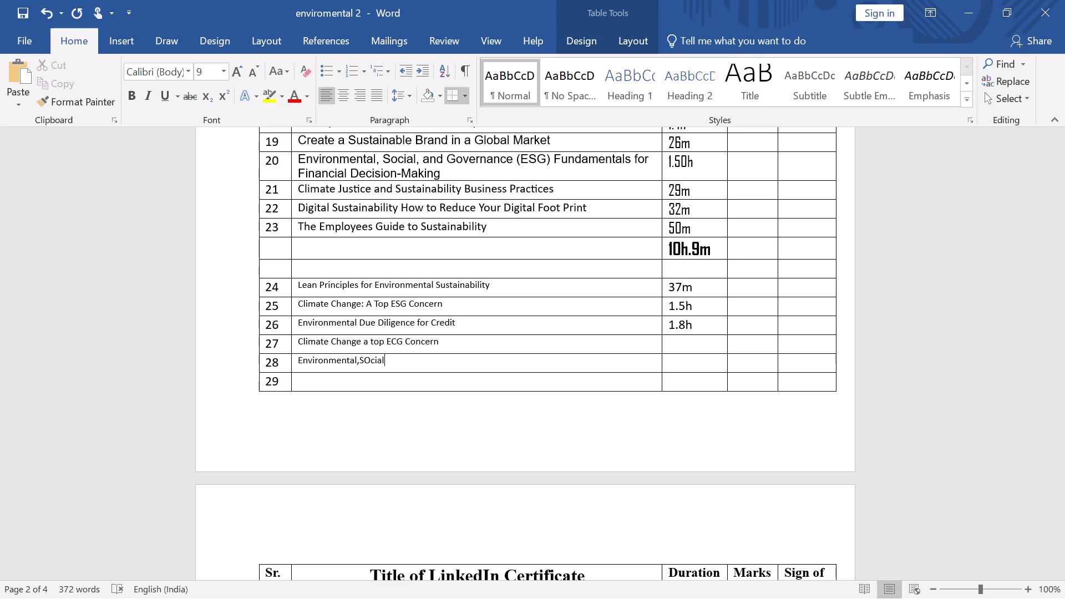
type(",an")
type("d,")
type("Governance")
key("space")
key("BackSpace")
key("BackSpace")
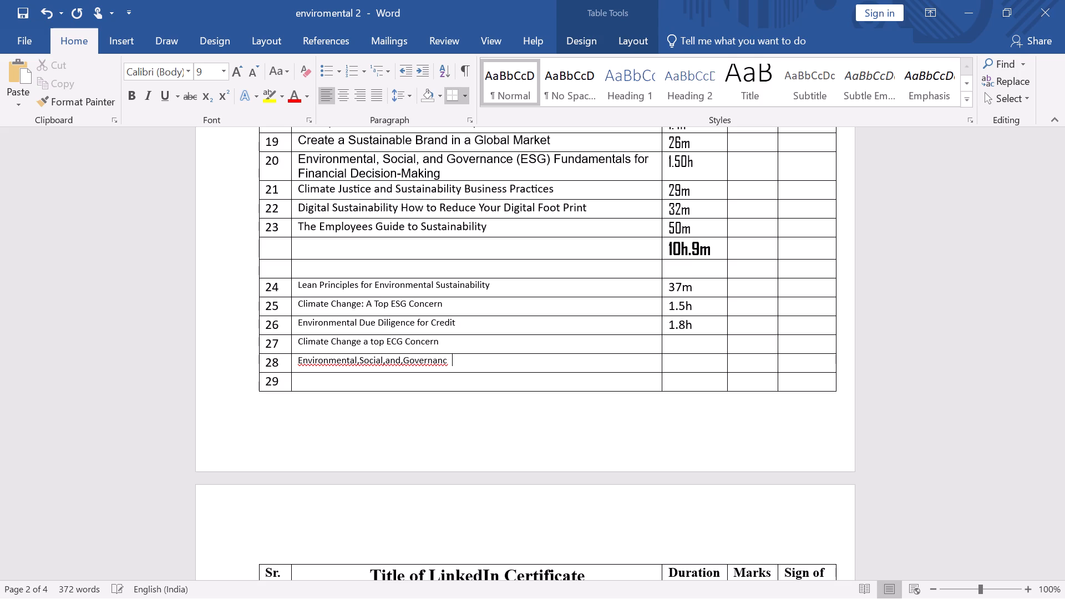
key("BackSpace")
key("BackSpace")
key("BackSpace")
key("BackSpace")
key("BackSpace")
key("BackSpace")
key("BackSpace")
key("BackSpace")
key("BackSpace")
key("BackSpace")
key("space")
key("BackSpace")
Insert spacing before the commas that follow "Environmental" and "Social" in the row 28 certificate title.
left_click(357, 364)
key("space")
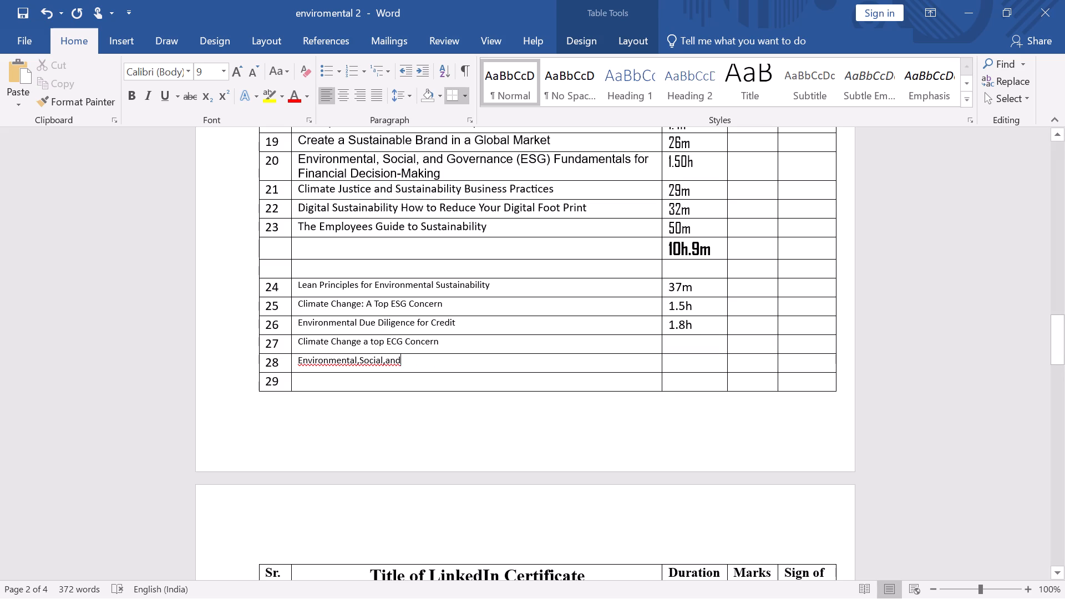
left_click(386, 356)
key("space")
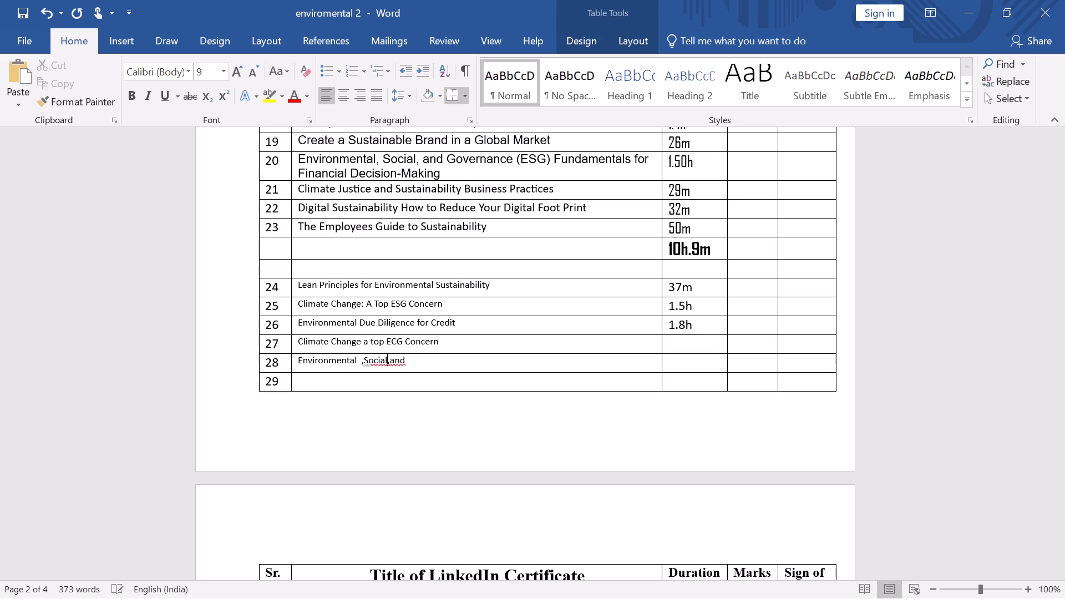
left_click(388, 363)
key("space")
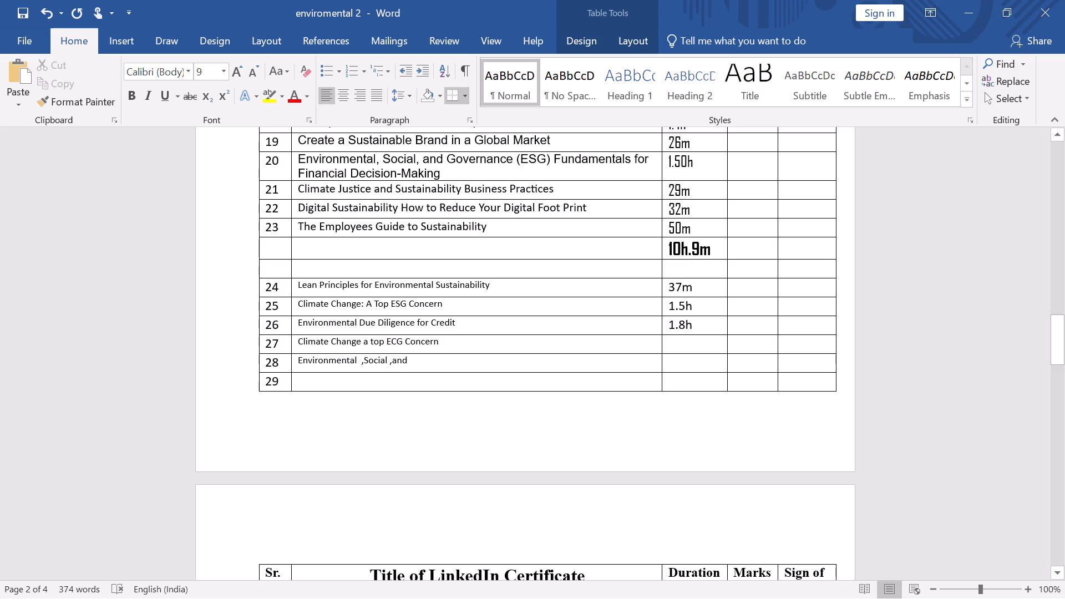
Add the word "Governance" after "and" at the end of the row 28 certificate title.
left_click(418, 357)
key("space")
type("Governance")
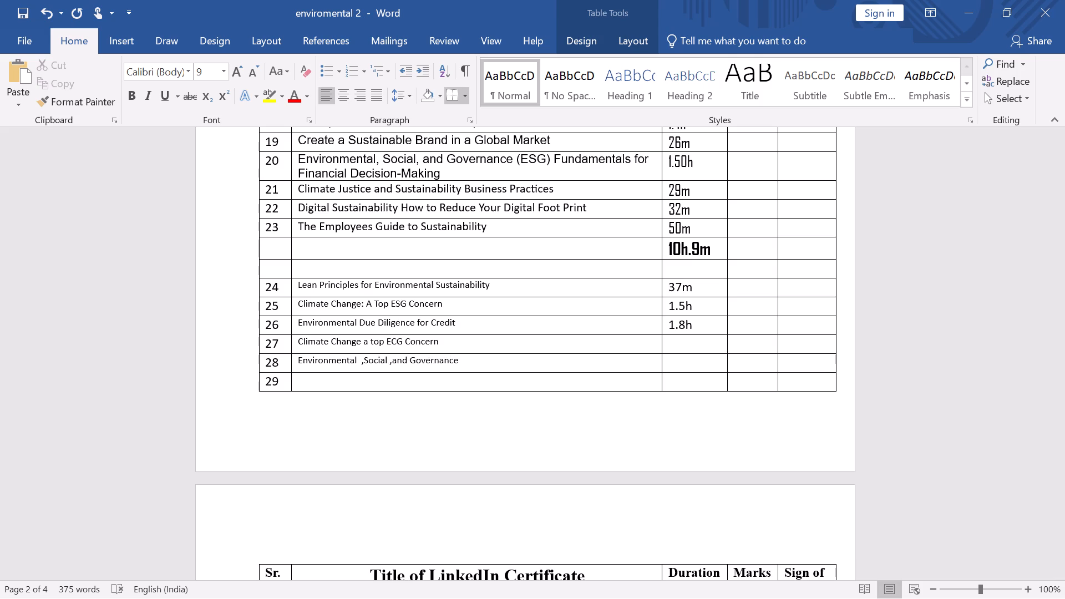
key("space")
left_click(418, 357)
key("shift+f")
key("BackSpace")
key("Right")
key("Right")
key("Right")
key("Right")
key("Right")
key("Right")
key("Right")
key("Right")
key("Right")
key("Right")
Extend the row 28 certificate title after "Governance" with "Fundimantals for Financial D".
key("space")
type("fu")
key("BackSpace")
key("BackSpace")
key("shift+f")
type("undimantals for")
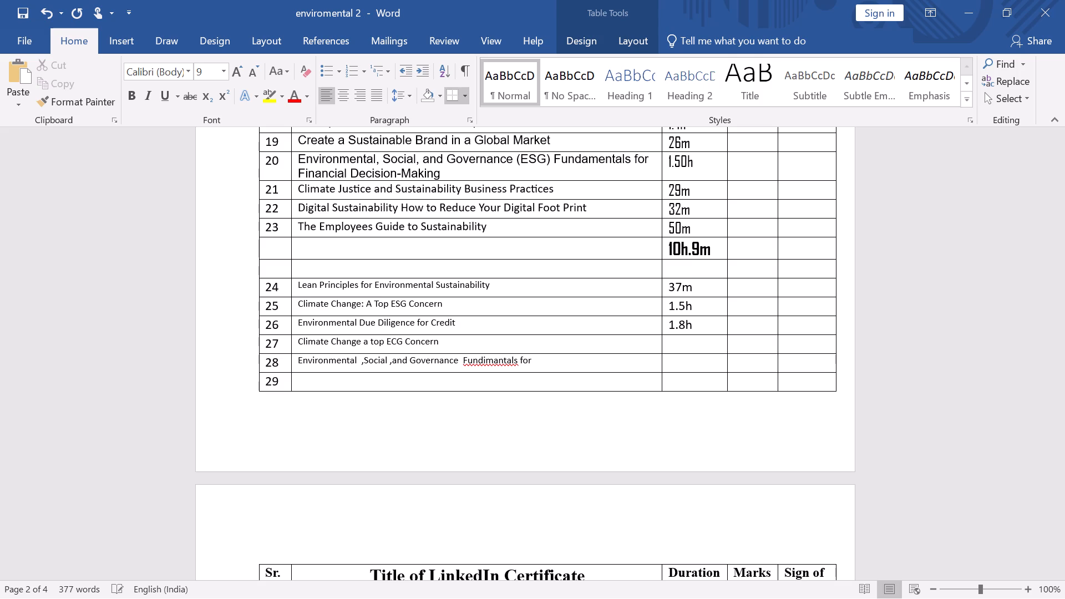
key("space")
type("FI")
type("nancial")
key("space")
key("shift+d")
key("shift+e")
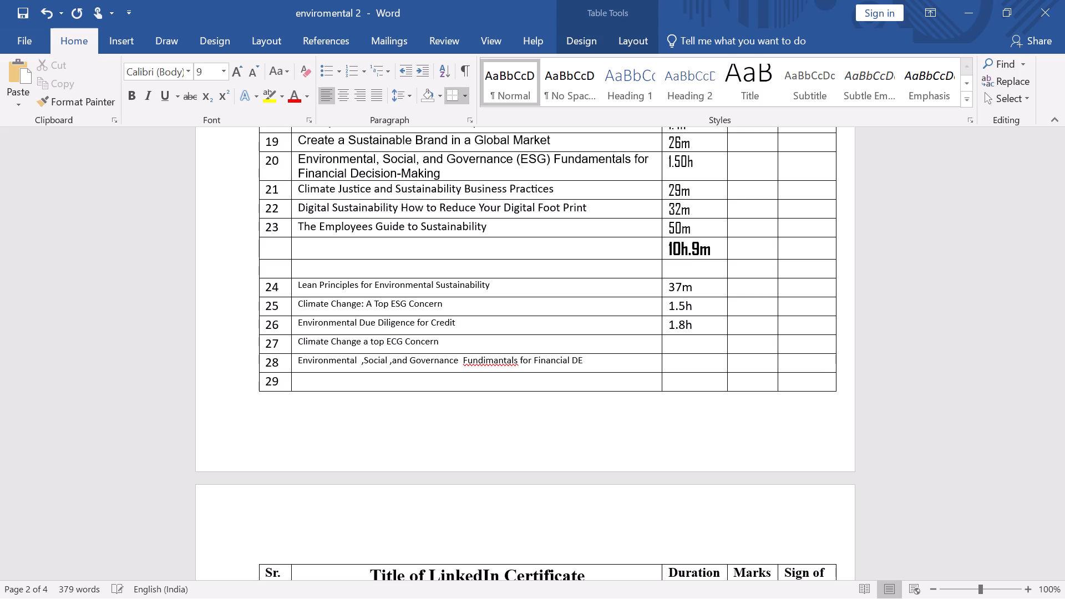
type("CIsi")
key("BackSpace")
key("BackSpace")
key("BackSpace")
key("BackSpace")
key("BackSpace")
Remove the trailing "D" after "Financial" in the row 28 certificate title.
left_click(515, 361)
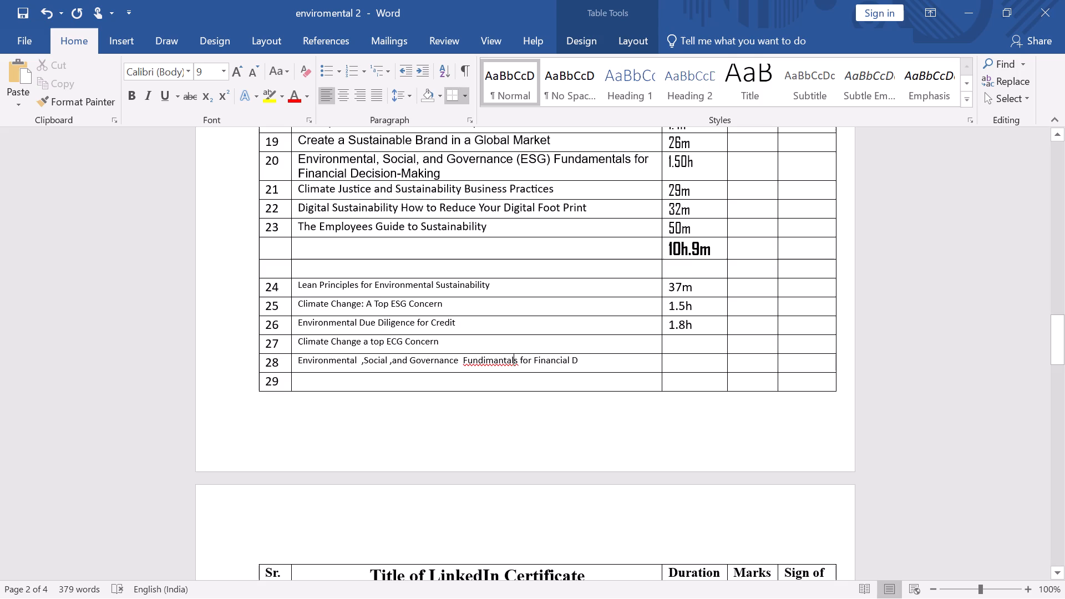
left_click_drag(516, 361, 590, 354)
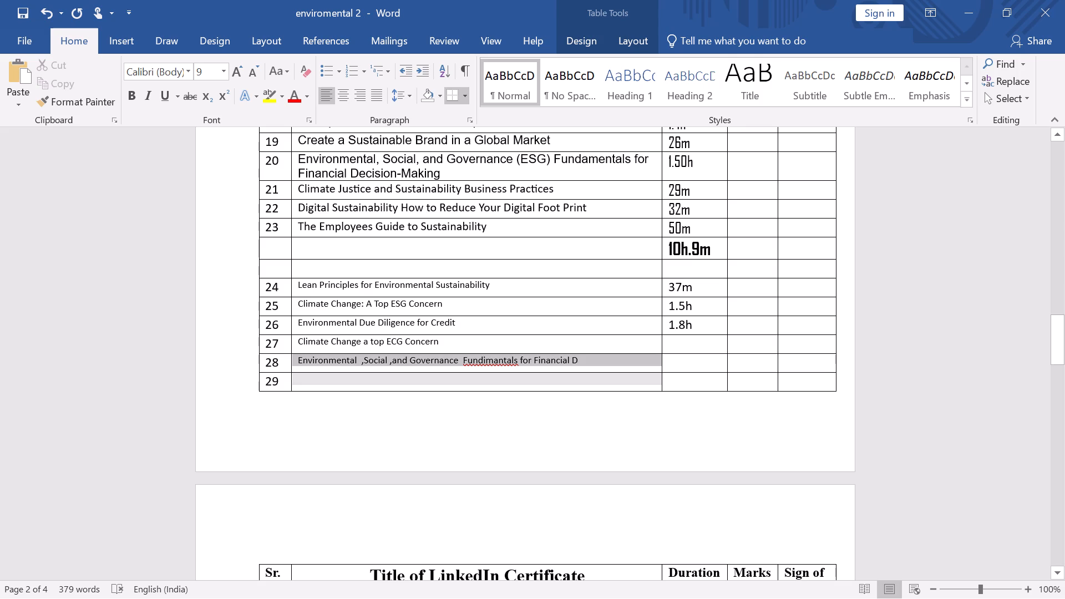
left_click_drag(590, 354, 589, 354)
left_click(589, 354)
left_click(589, 363)
left_click(589, 363)
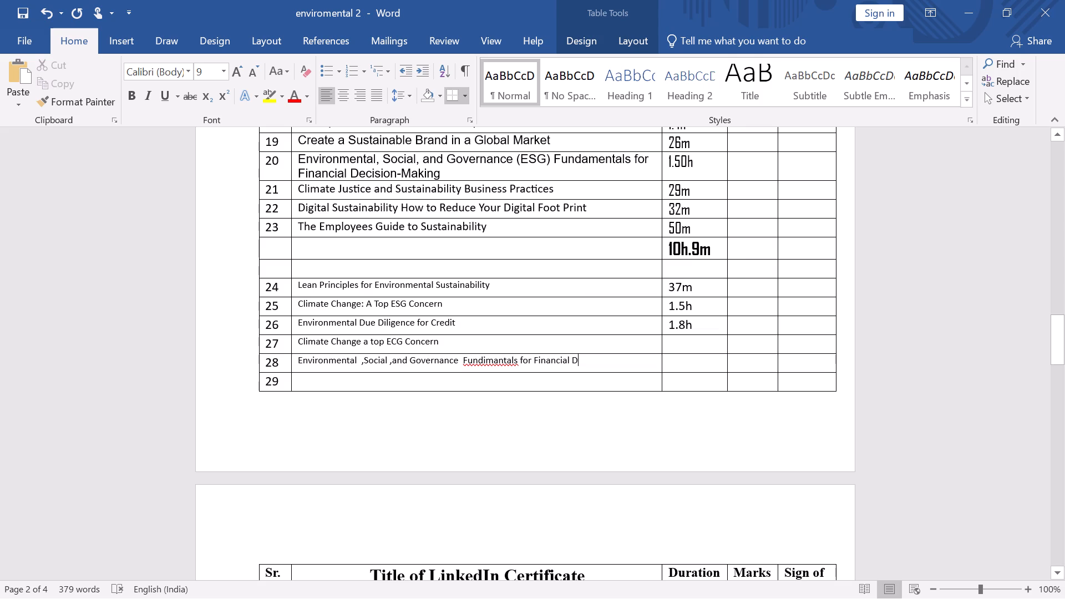
key("BackSpace")
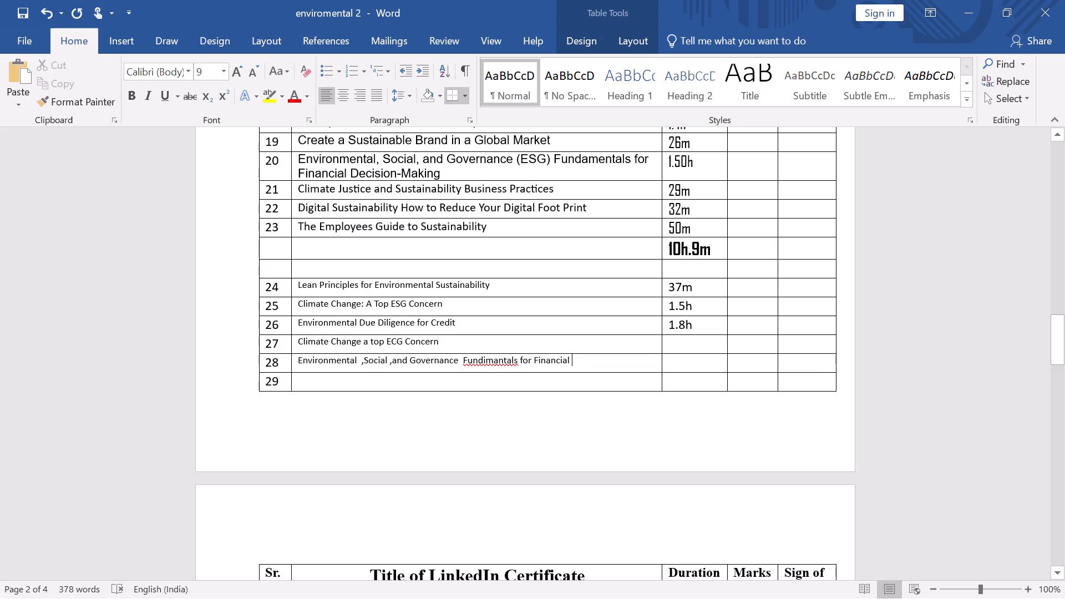
Correct the misspelled "Fundimantals" to "Fundamentals" in the row 28 certificate title.
left_click(516, 356)
key("BackSpace")
key("BackSpace")
key("BackSpace")
key("BackSpace")
key("BackSpace")
key("BackSpace")
key("BackSpace")
key("BackSpace")
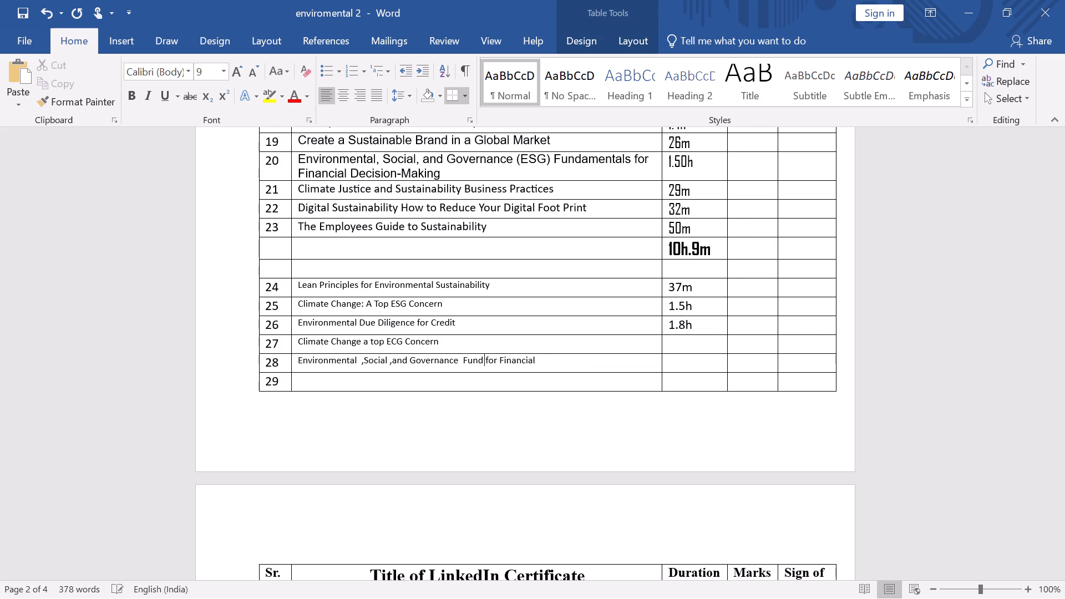
key("BackSpace")
key("BackSpace")
key("BackSpace")
type("un")
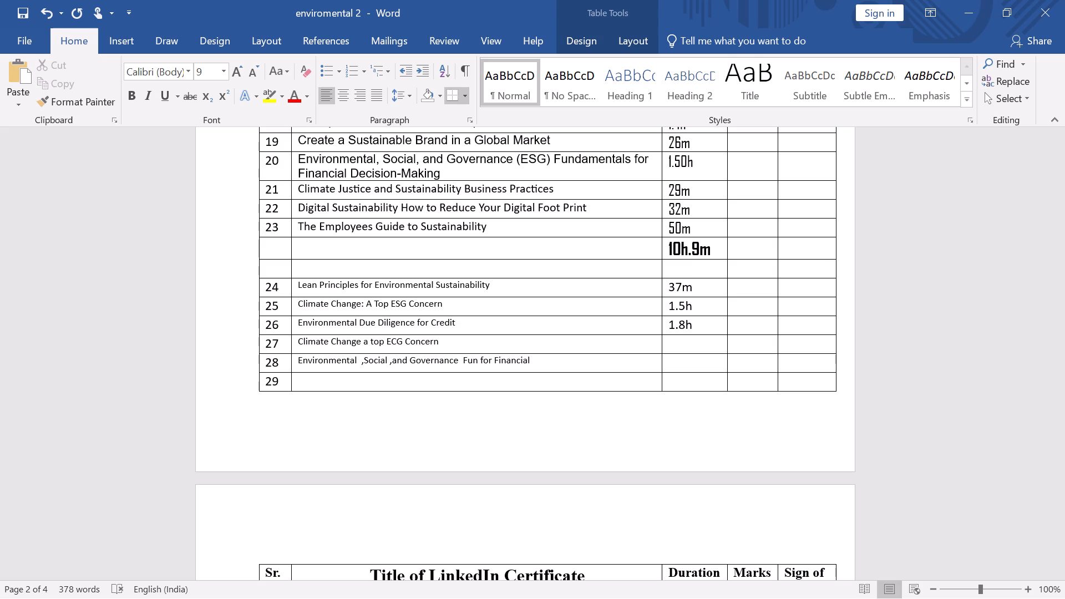
key("d")
key("a")
type("mentals")
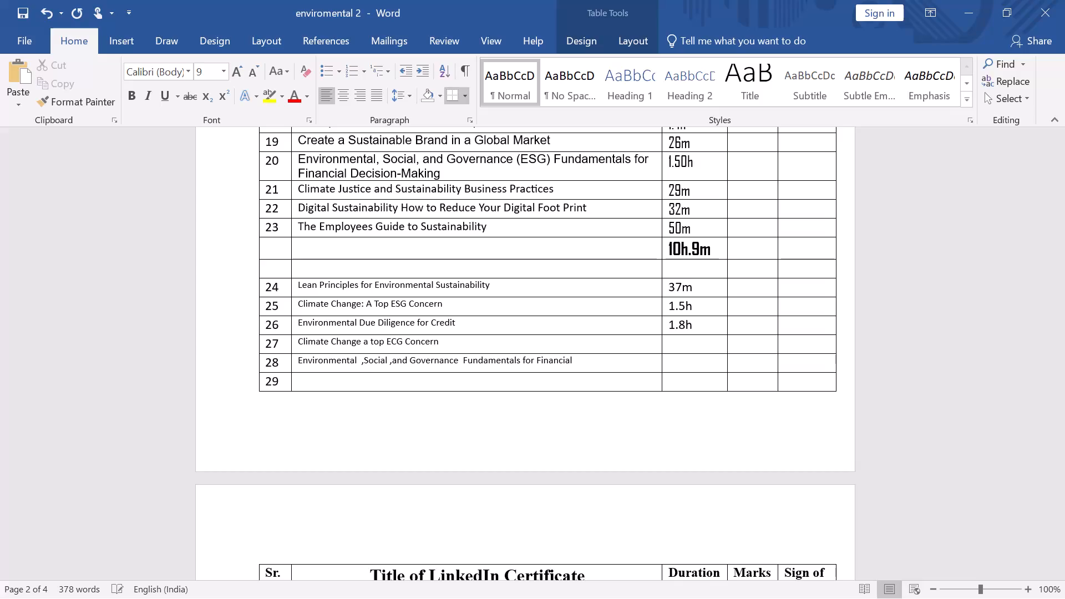
left_click(608, 362)
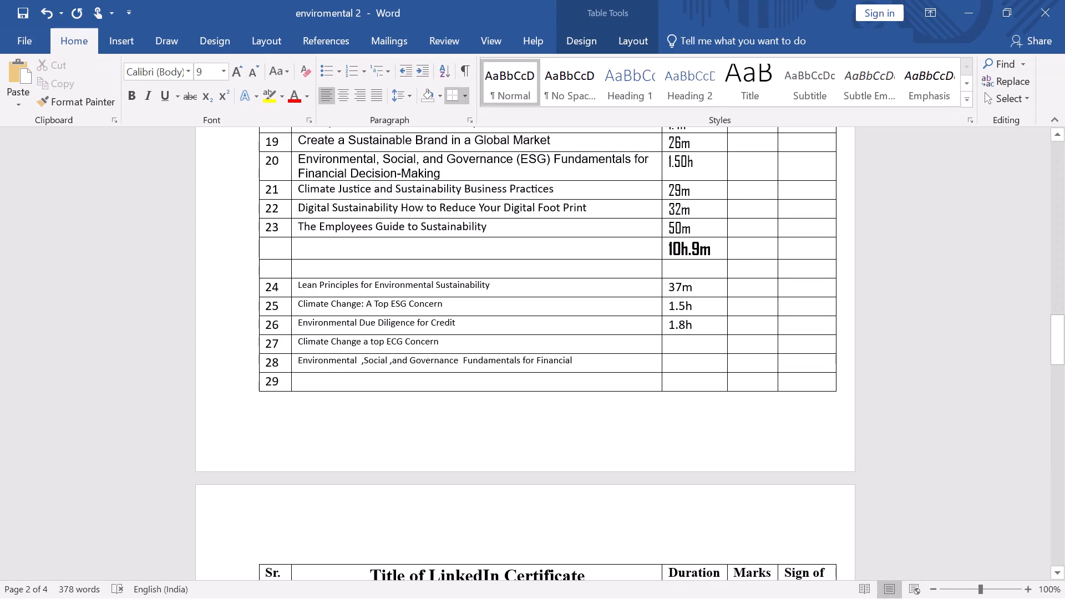
Enter "Green job s for sustainable careers" as the certificate title in row 29.
left_click(600, 381)
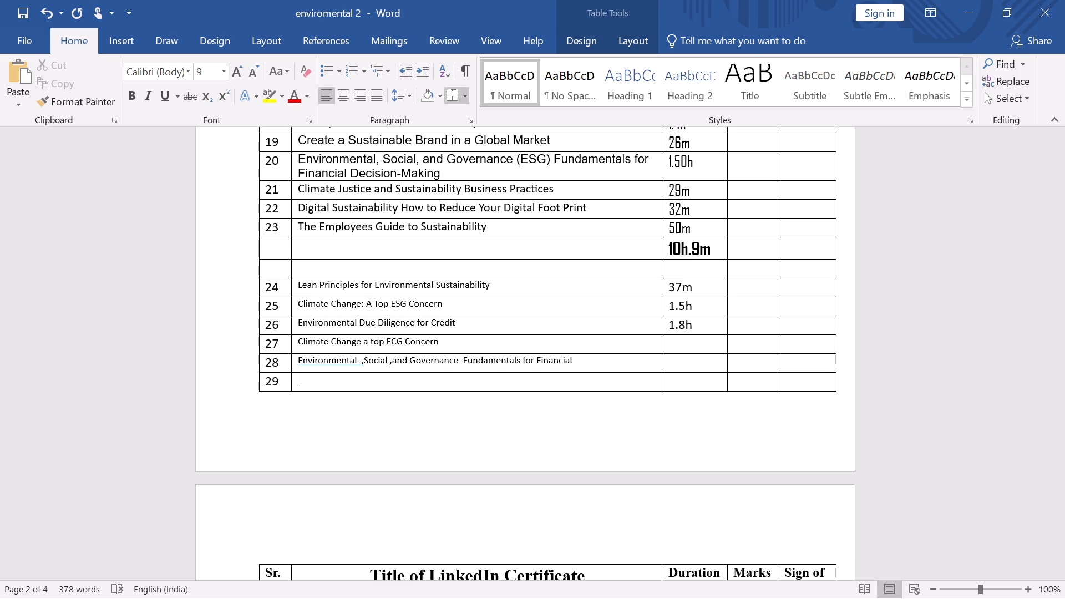
type("Green job")
key("space")
type("s for sustainable")
key("space")
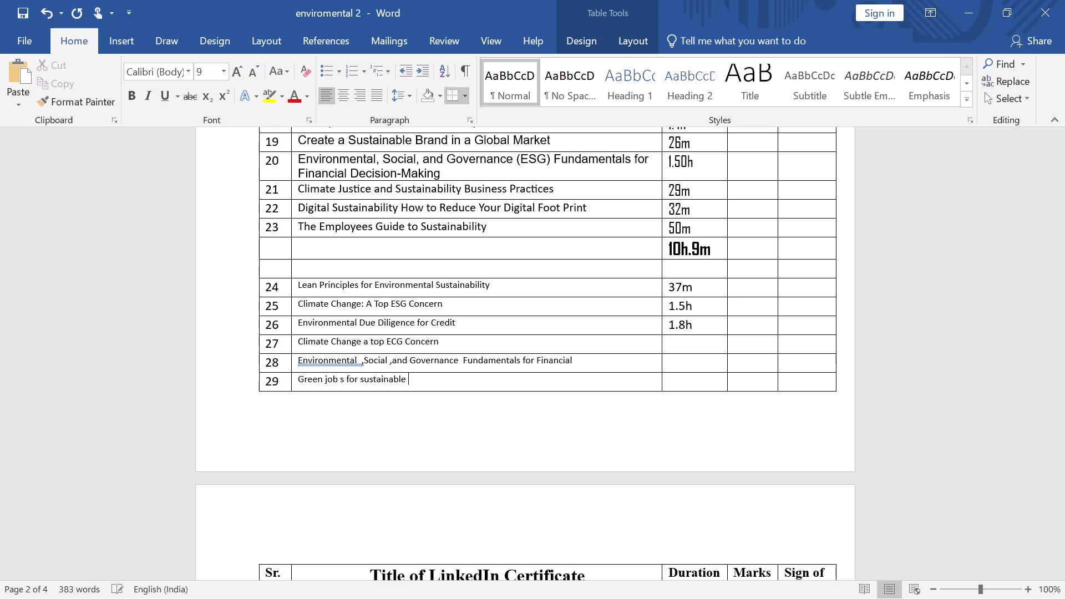
key("c")
type("areers")
Enter "Green Building Concept Foundations" as the certificate title in row 30 of the table on the following page.
scroll(464, 509, "right", 1)
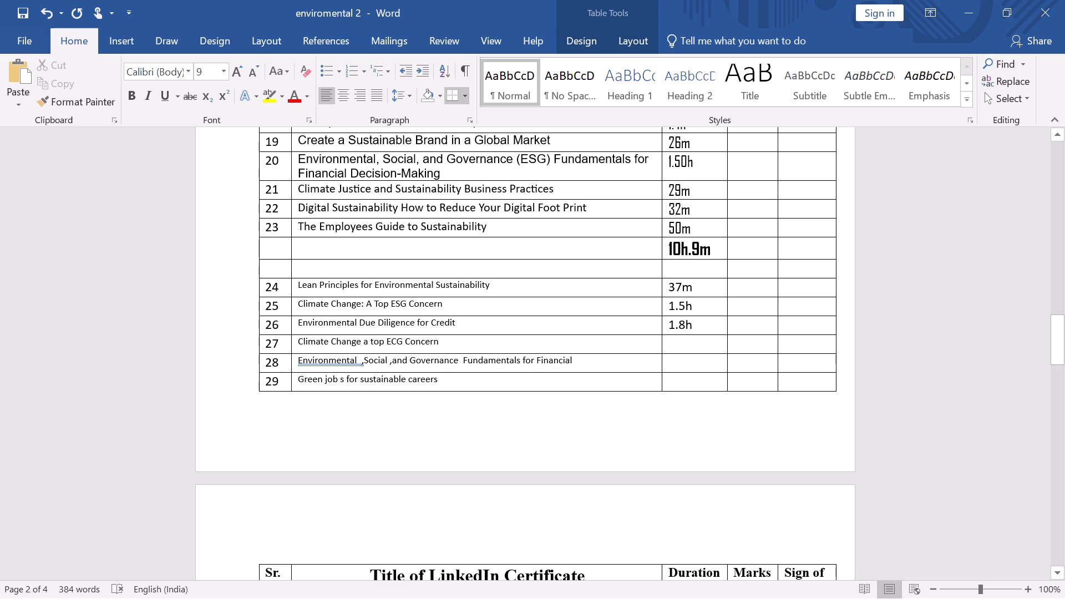
scroll(464, 509, "right", 1)
scroll(633, 443, "down", 1)
right_click(633, 443)
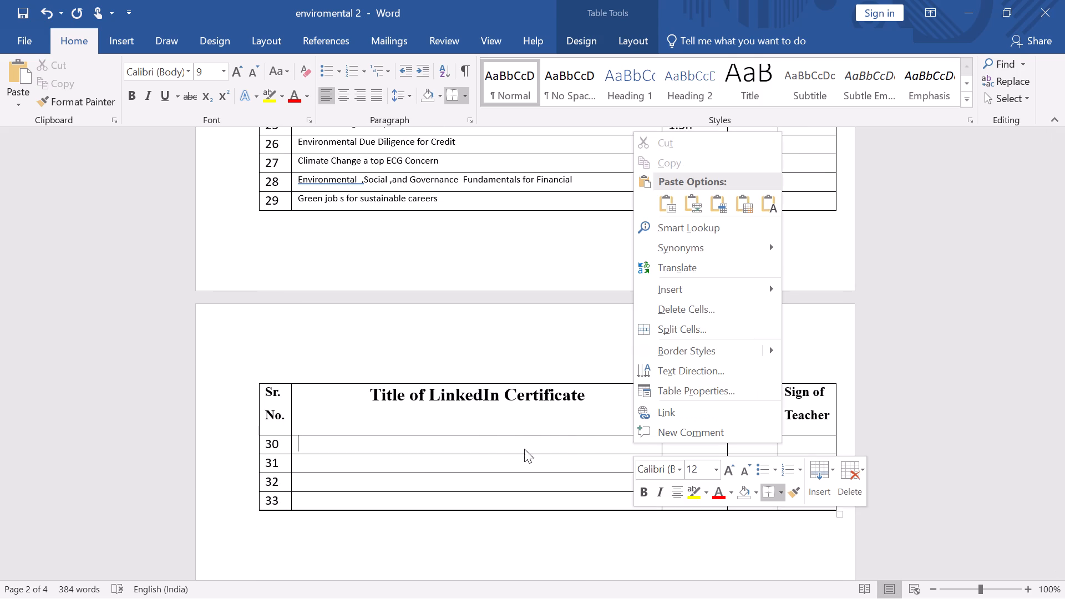
left_click(491, 446)
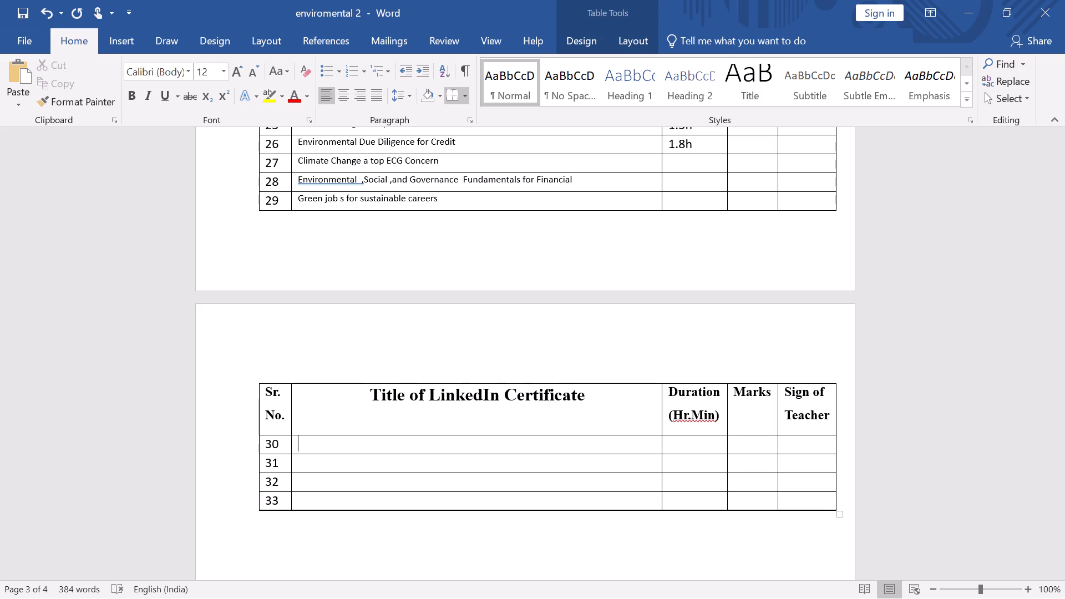
type("Green")
key("space")
type("Building")
key("space")
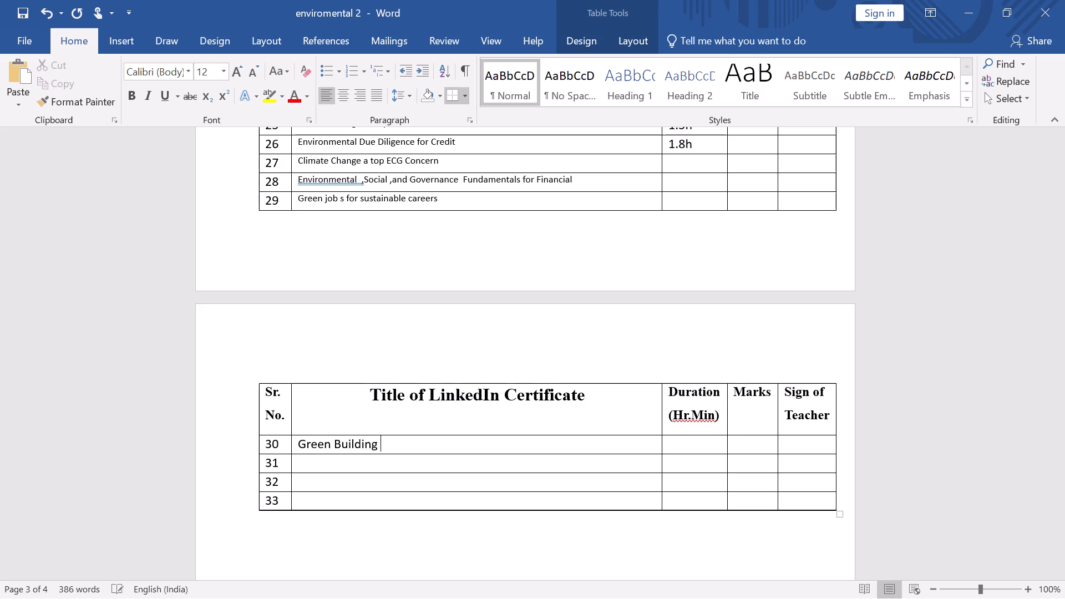
type("COnceptb")
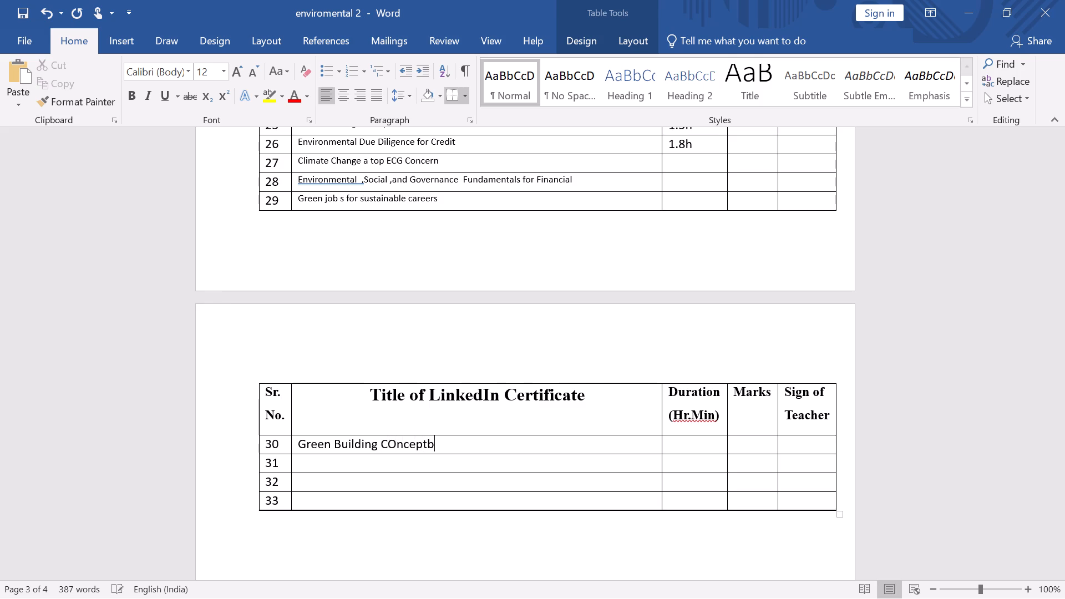
key("BackSpace")
key("space")
type("Foundations")
Enter "Climate Justice and Sustainable Business Practice" as the certificate title in row 31.
key("Down")
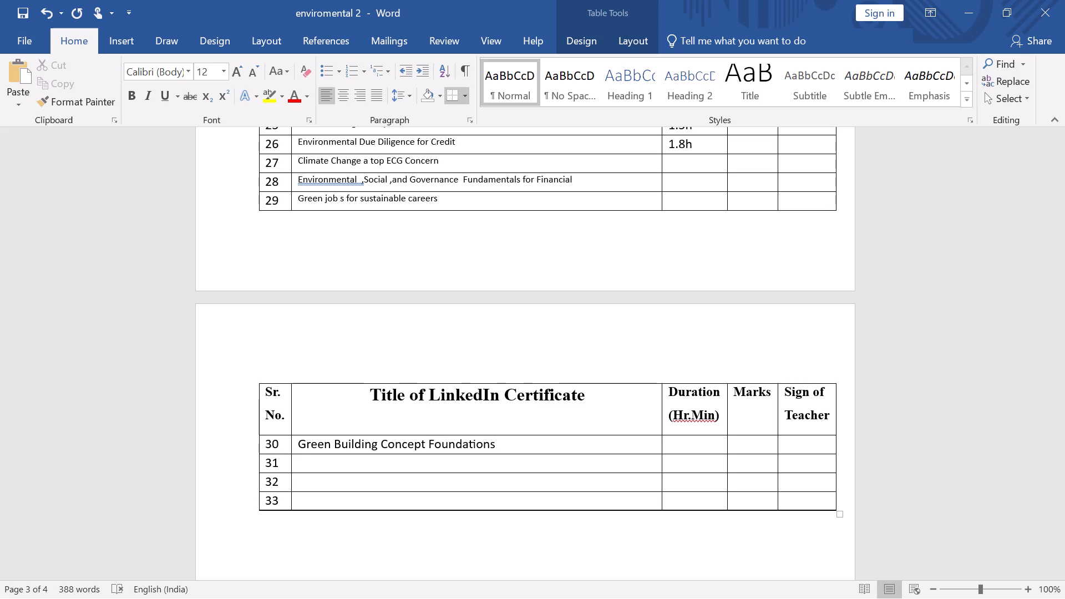
type("CLimate")
key("space")
key("shift+j")
type("ustice")
key("space")
type("and")
key("space")
type("Sus")
type("tainab")
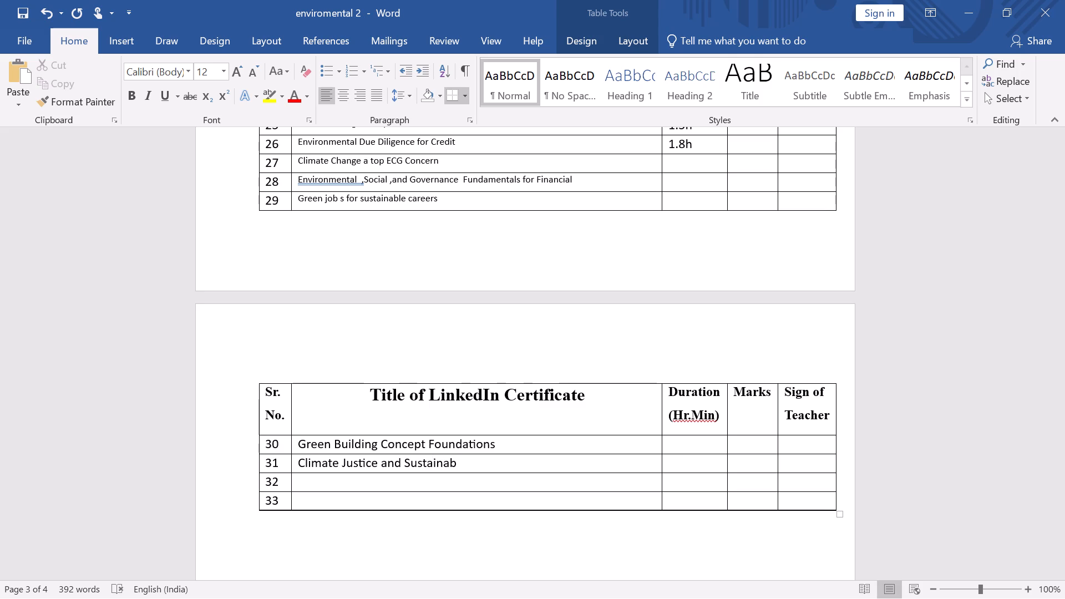
key("l")
type("e")
key("space")
key("shift+v")
key("shift+BackSpace")
type("Business Practice")
Enter "A suistanable project" as the certificate title in row 32.
key("Down")
type("A suistanable projes")
key("BackSpace")
type("cr")
key("BackSpace")
key("t")
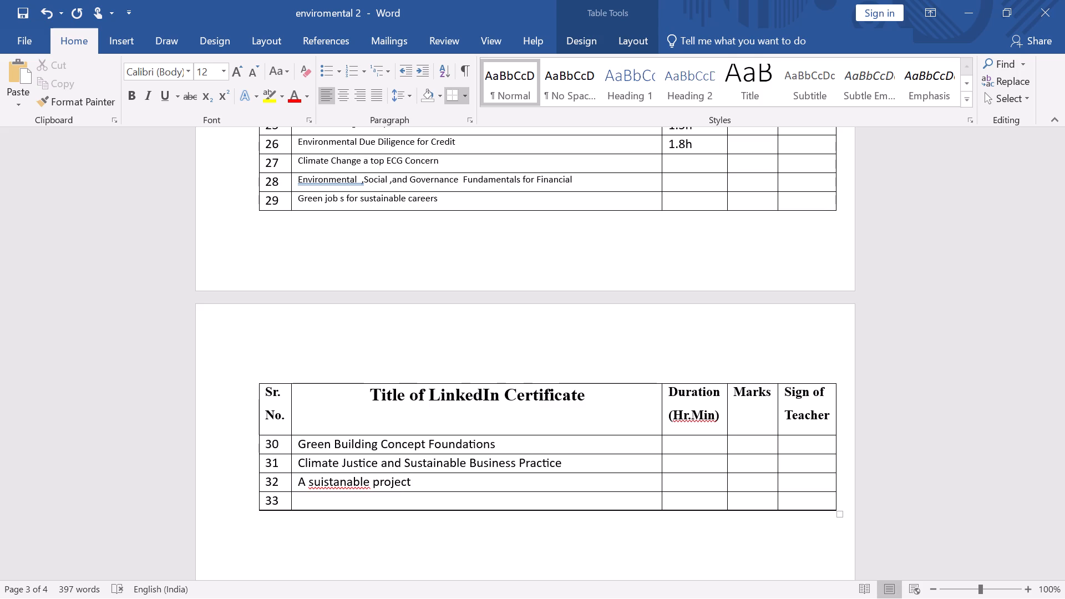
Replace "suistanable project" after the "A" in the row 32 certificate title with "standalone project".
key("BackSpace")
key("BackSpace")
key("BackSpace")
key("BackSpace")
key("BackSpace")
key("BackSpace")
key("BackSpace")
key("BackSpace")
key("BackSpace")
key("BackSpace")
key("BackSpace")
key("BackSpace")
key("BackSpace")
key("BackSpace")
key("BackSpace")
key("BackSpace")
key("BackSpace")
key("BackSpace")
key("BackSpace")
key("BackSpace")
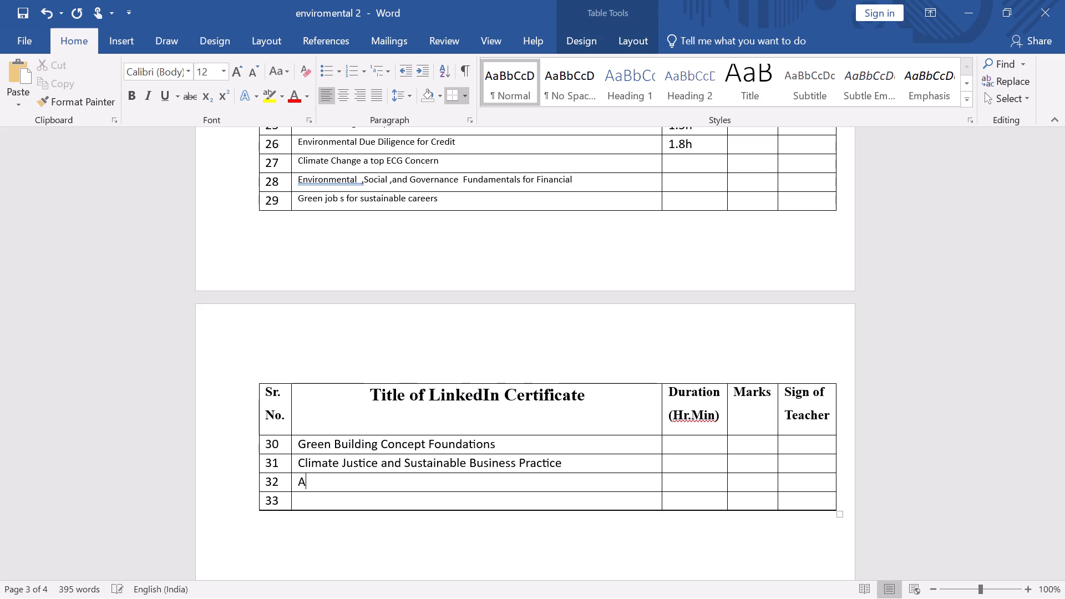
key("space")
type("sta")
type("nda")
type("lon")
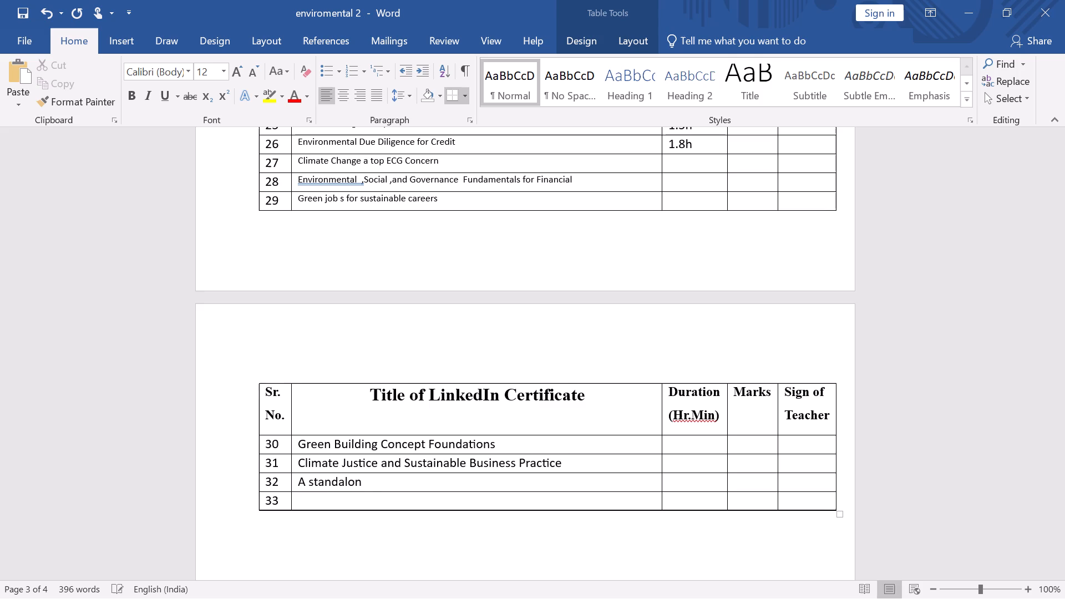
type("e")
key("space")
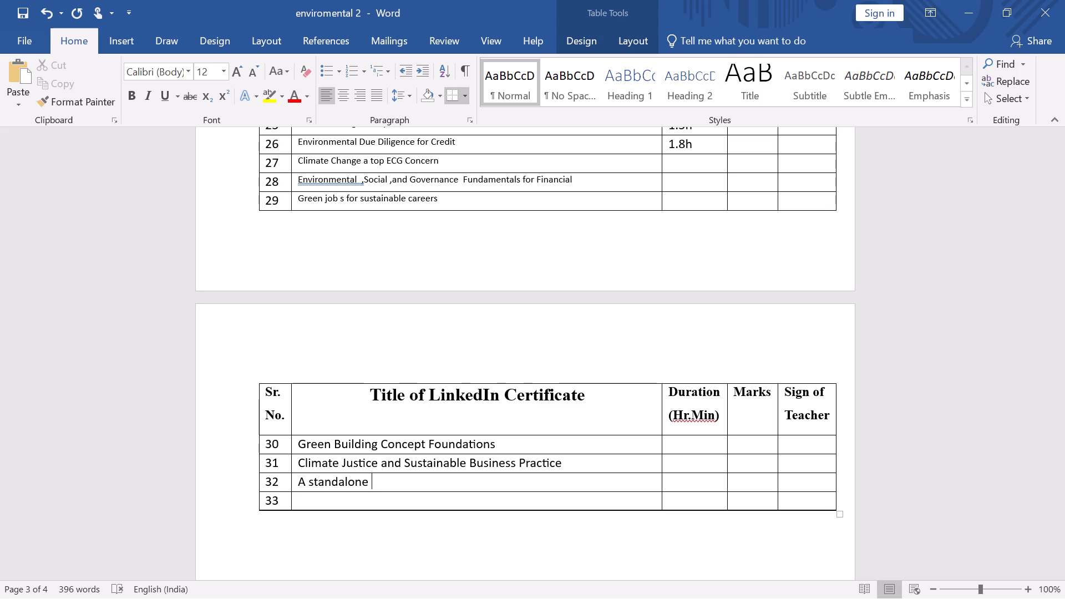
key("p")
type("roject")
key("Down")
Append "of measure noice pollution" to "A standalone project" in the row 32 certificate title.
key("Up")
key("space")
type("of")
key("space")
type("me")
type("asure noic")
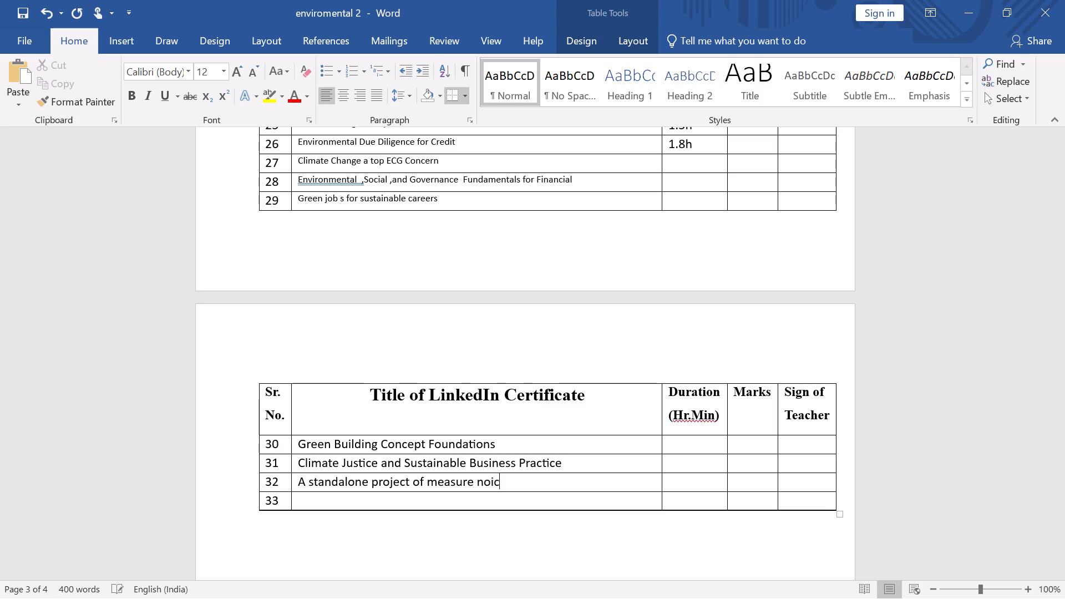
key("e")
key("space")
type("pollution")
Enter "A Standalone project monitor air quality" as the certificate title in row 33.
key("Down")
key("Down")
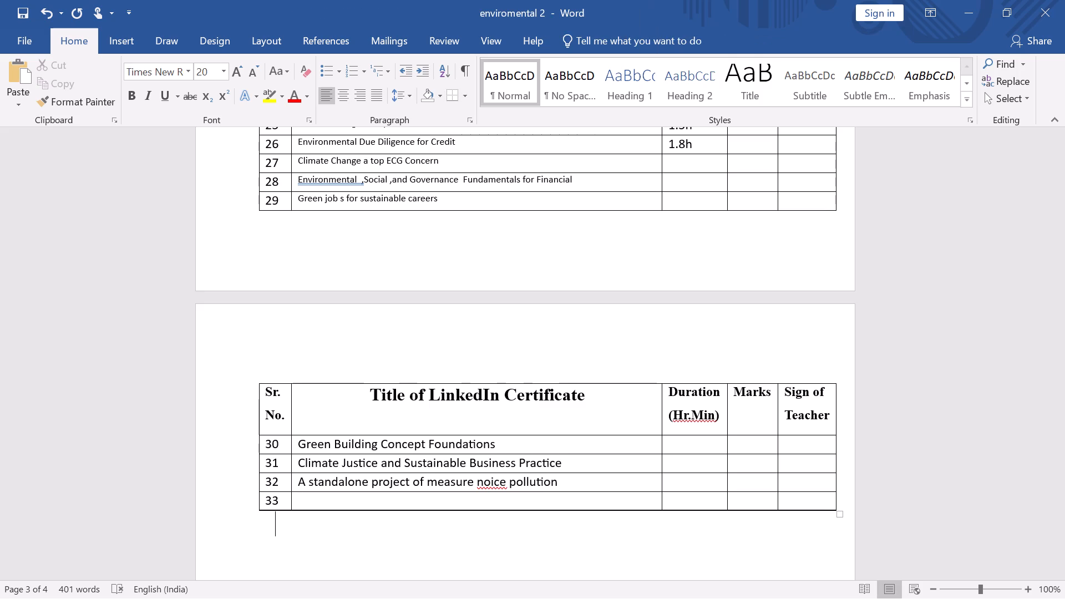
key("Up")
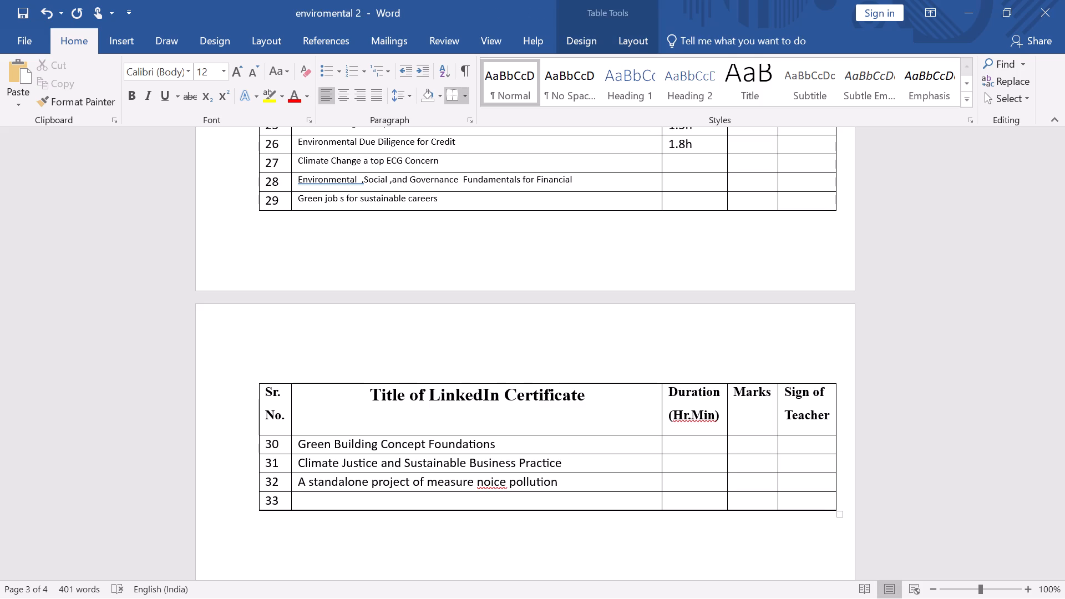
key("shift+a")
key("space")
key("s")
key("BackSpace")
key("shift+s")
key("a")
key("BackSpace")
key("t")
key("a")
key("n")
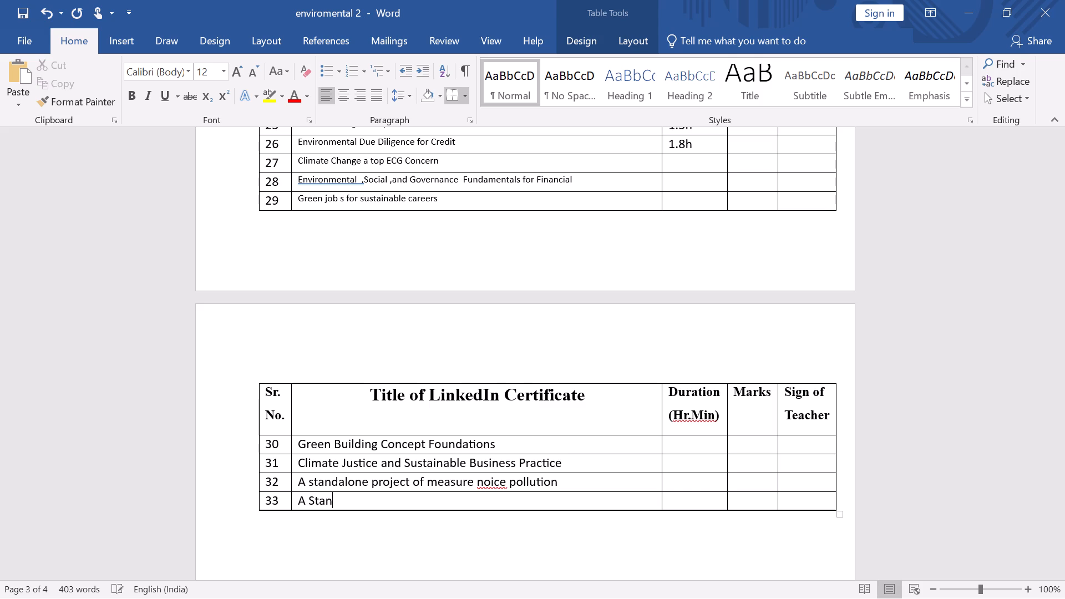
type("dalone")
key("space")
type("project")
key("space")
key("m")
type("onitor")
key("space")
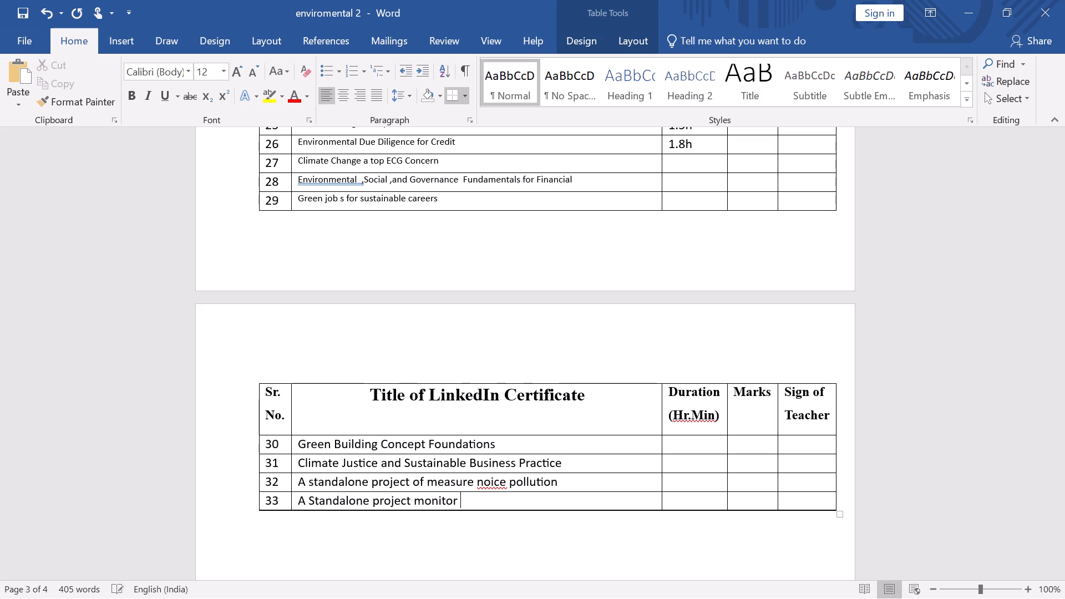
type("air quality")
Fill in the durations for rows 27, 28 and 29 on page 2 with 1.5h, 1.50h and 54m.
left_click(705, 161)
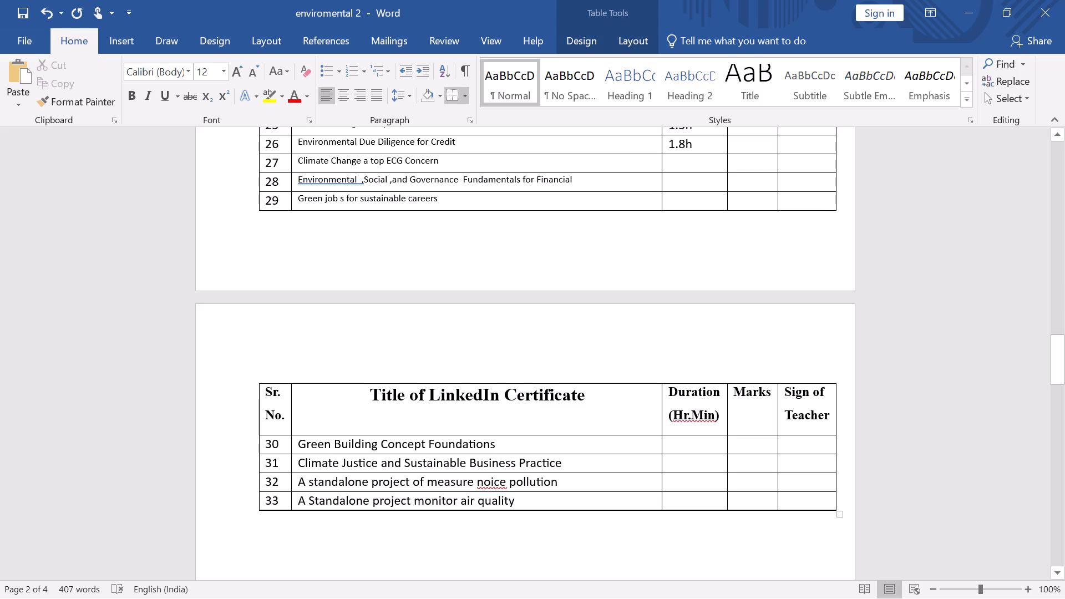
scroll(691, 206, "up", 1)
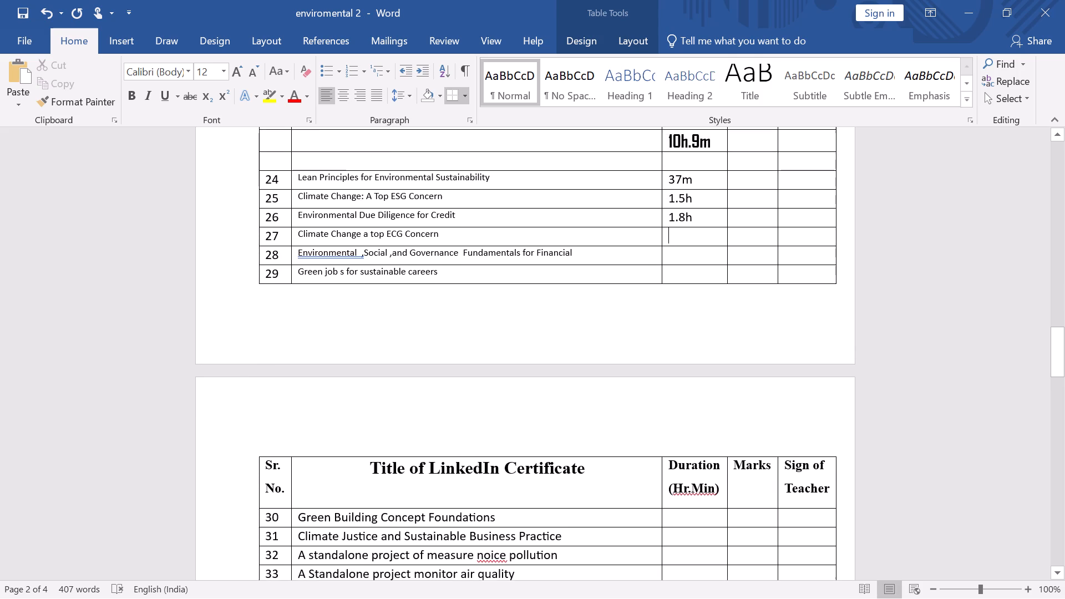
scroll(691, 206, "up", 1)
scroll(691, 206, "down", 1)
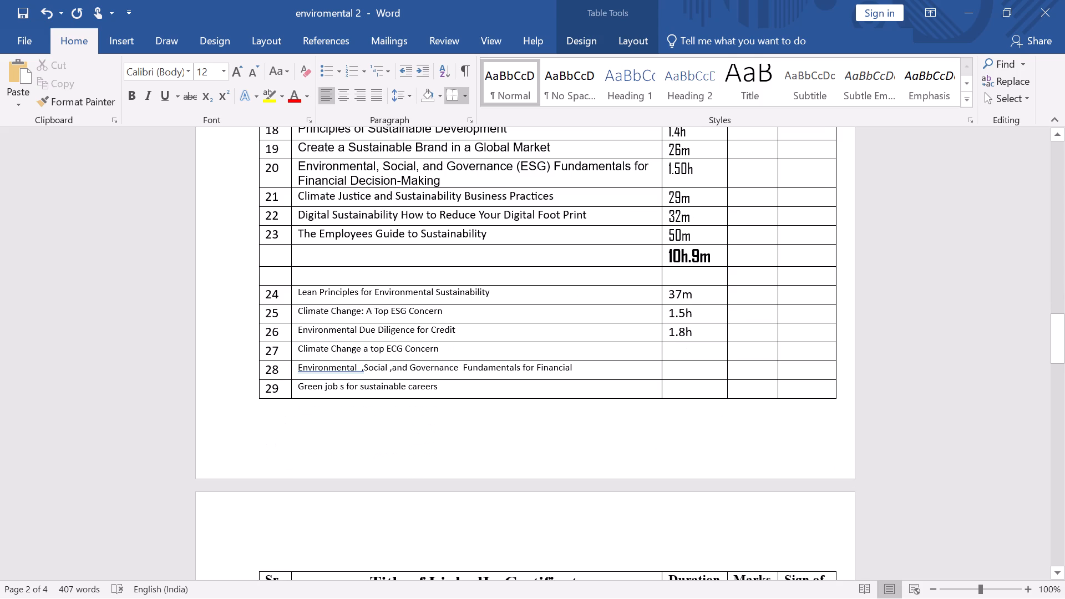
key("1")
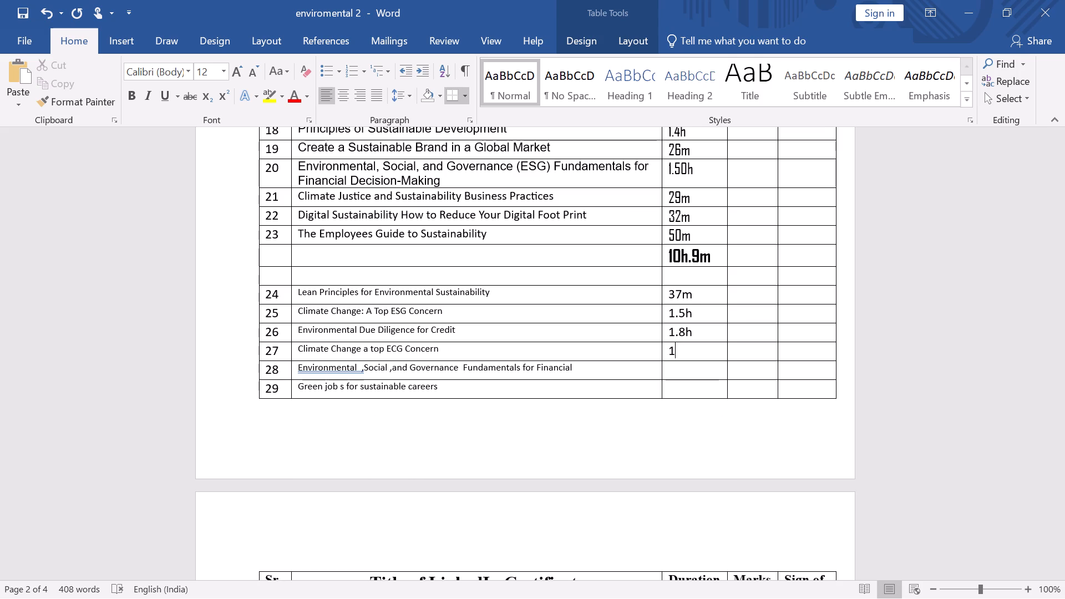
key("period")
type("5h")
key("Down")
type("1.")
type("50h")
key("Down")
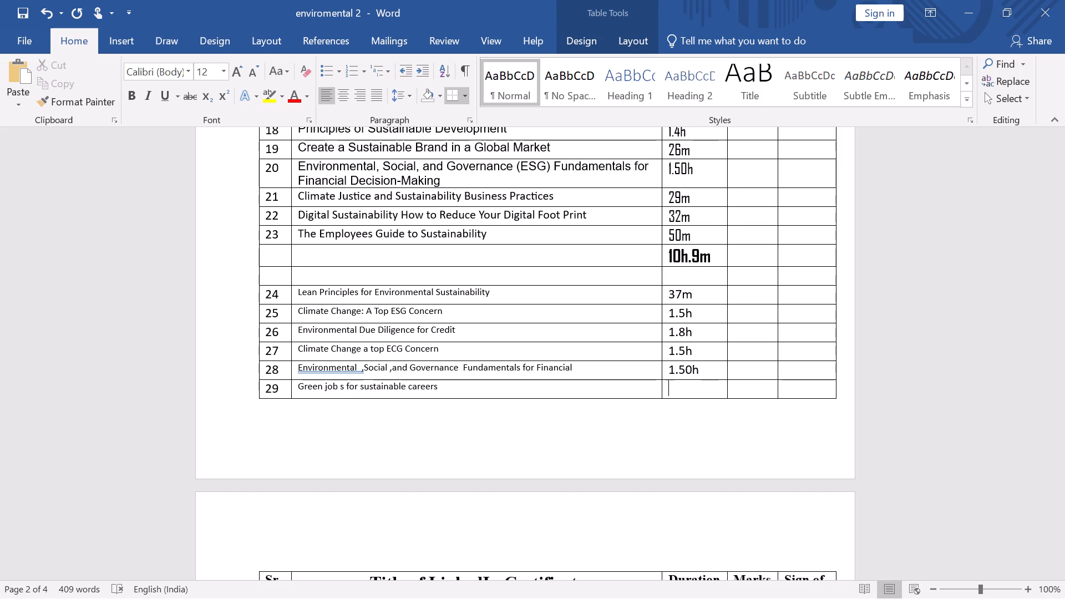
type("54")
key("m")
Enter the durations 1.33m for row 30 and 29m for row 31 in the table on page 3.
key("Down")
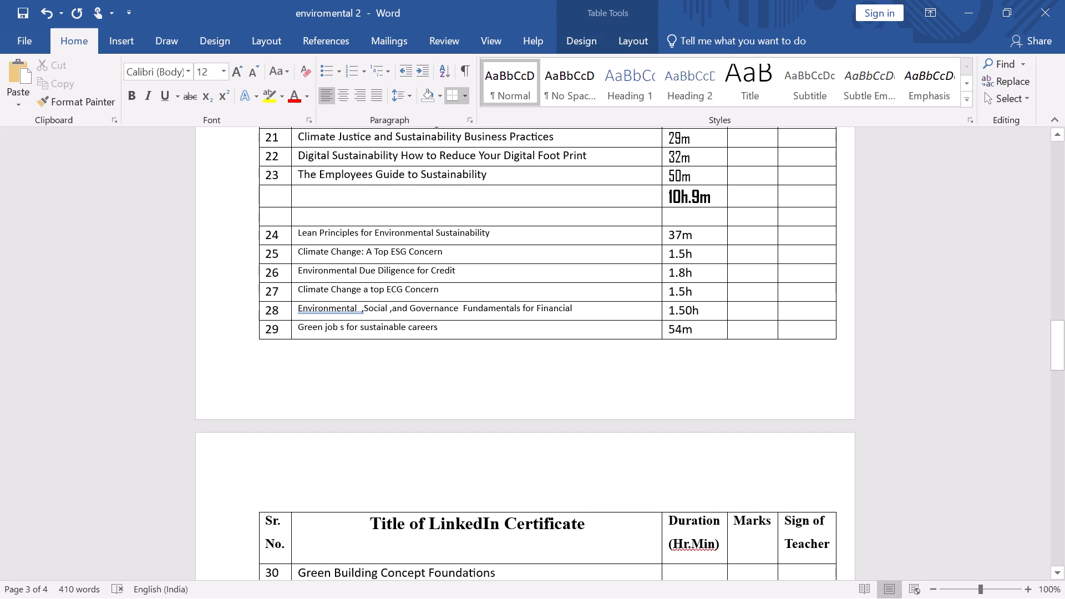
type("1.33m")
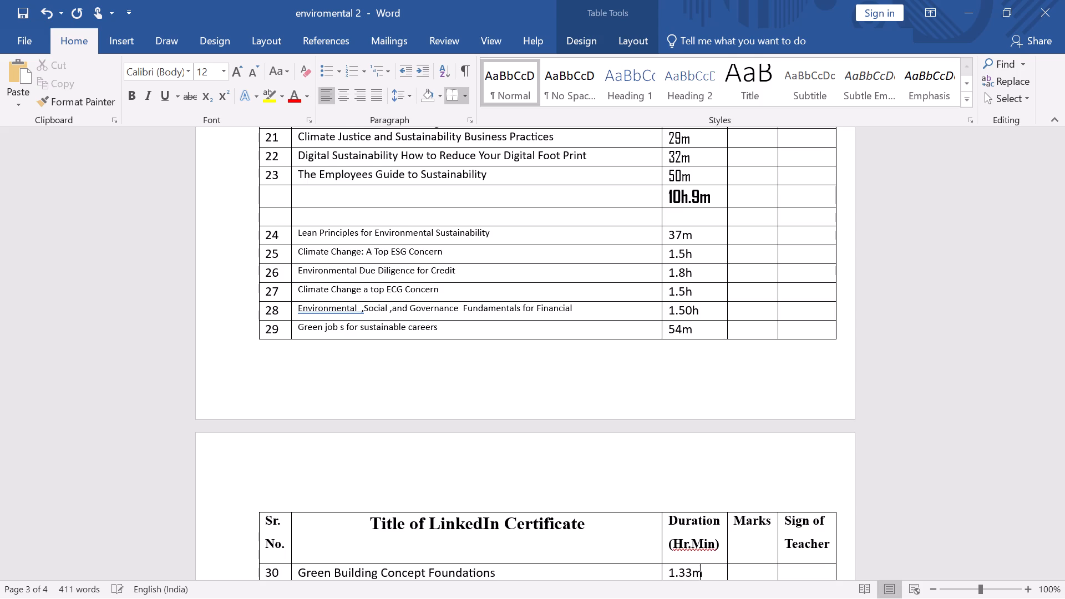
key("Down")
key("Down")
key("Down")
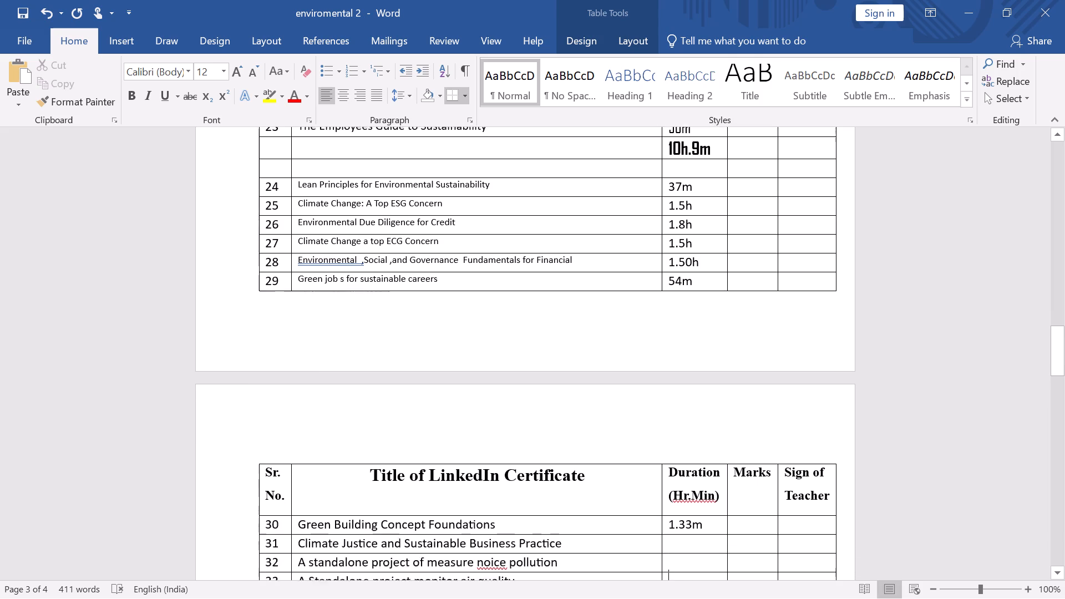
key("Down")
key("Down")
key("Up")
key("Up")
key("Up")
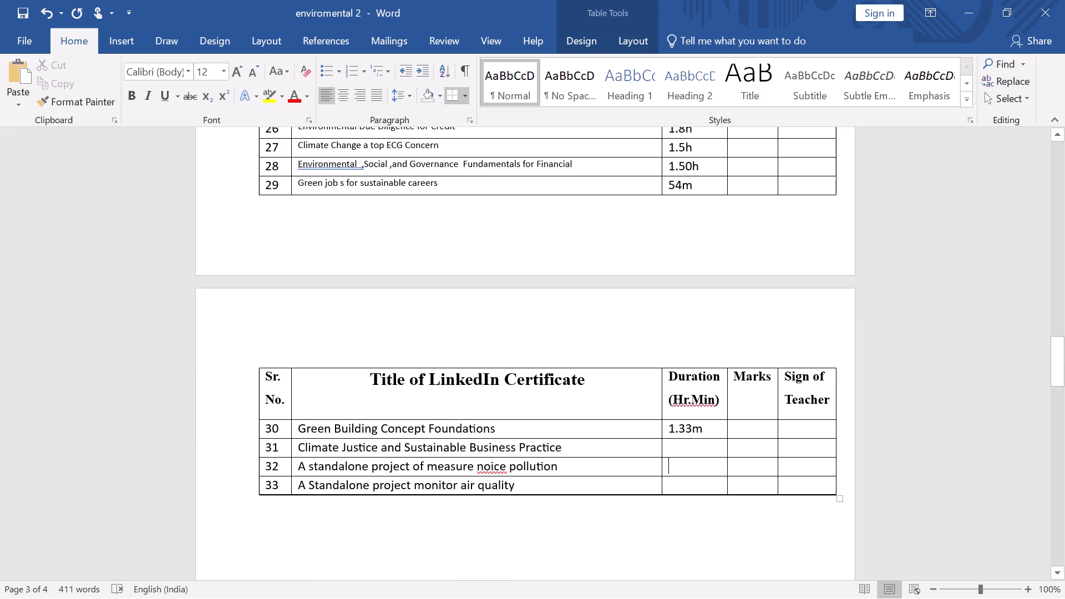
key("Up")
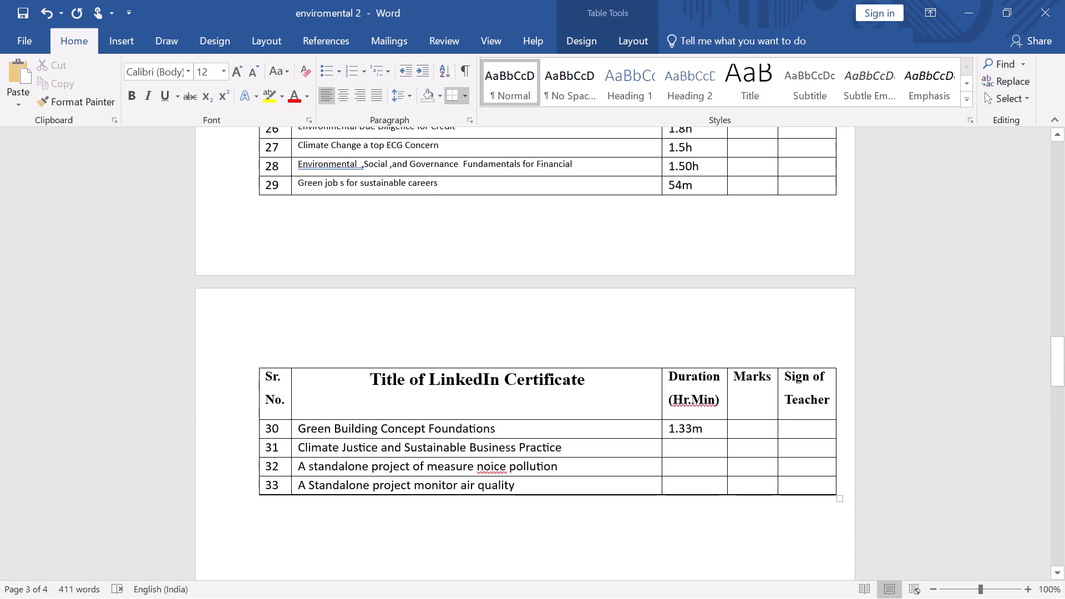
type("29m")
Enter the durations 13m for row 32 and 14m for row 33.
key("Down")
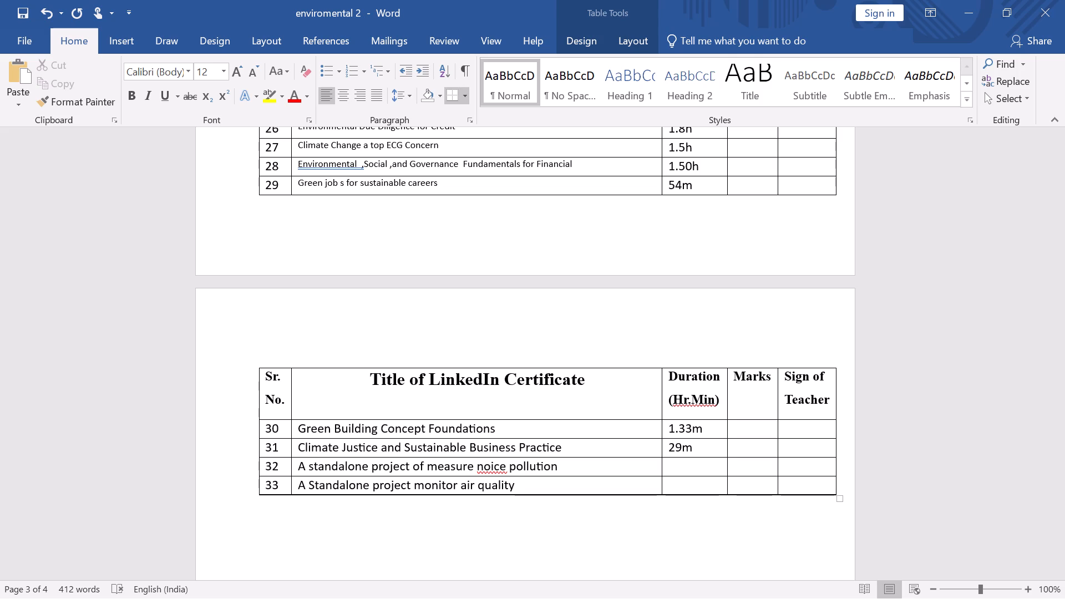
type("13")
key("m")
key("Down")
type("14")
key("m")
Add an empty table row below row 33.
left_click(838, 483)
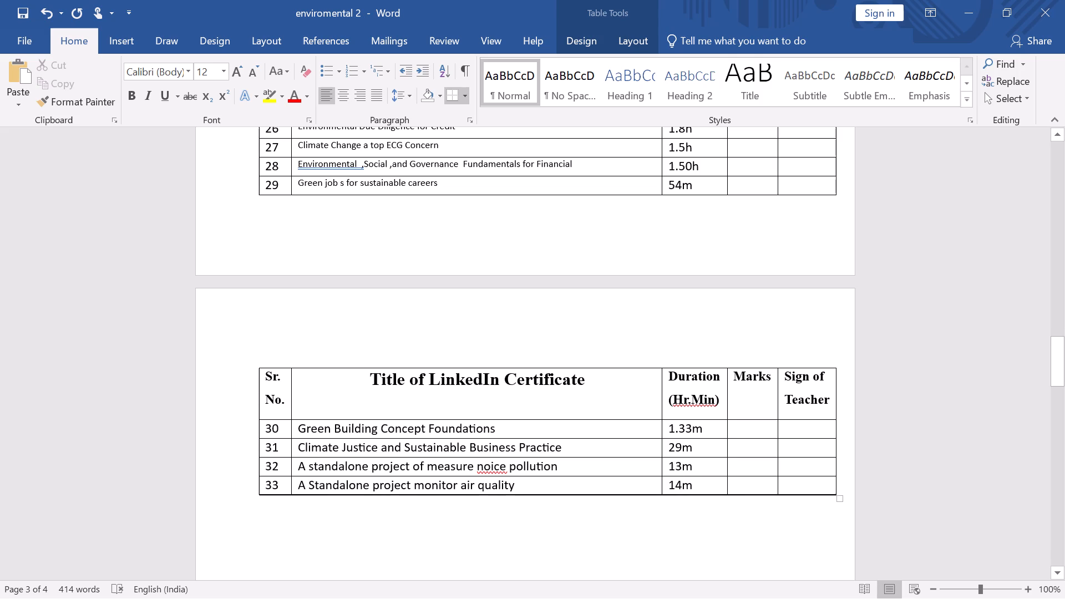
key("Return")
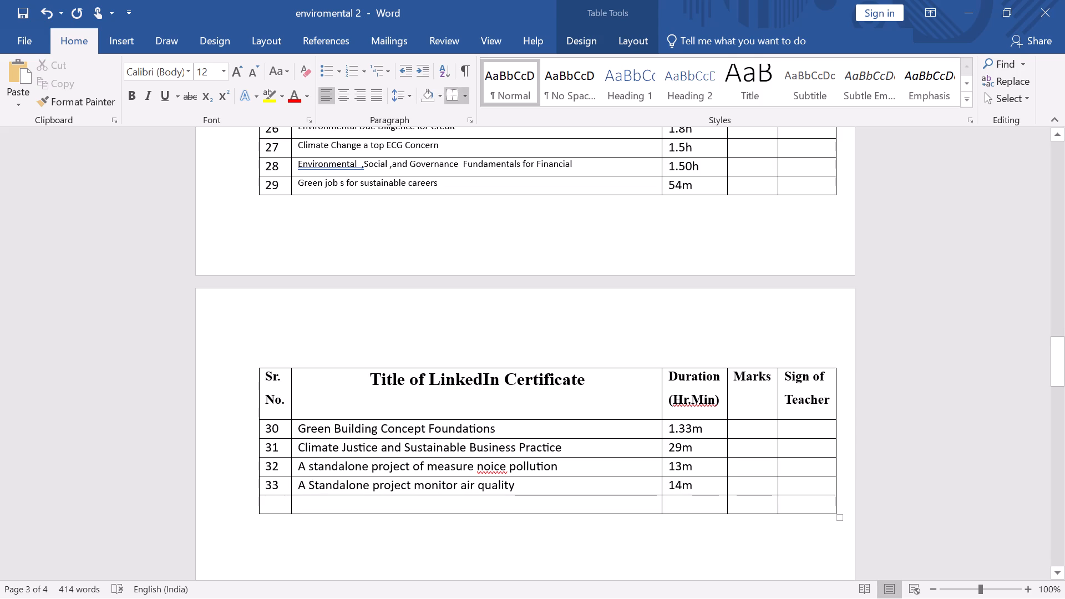
Enter 10h.3m in the Duration cell of the blank row below row 33.
left_click(691, 503)
type("10")
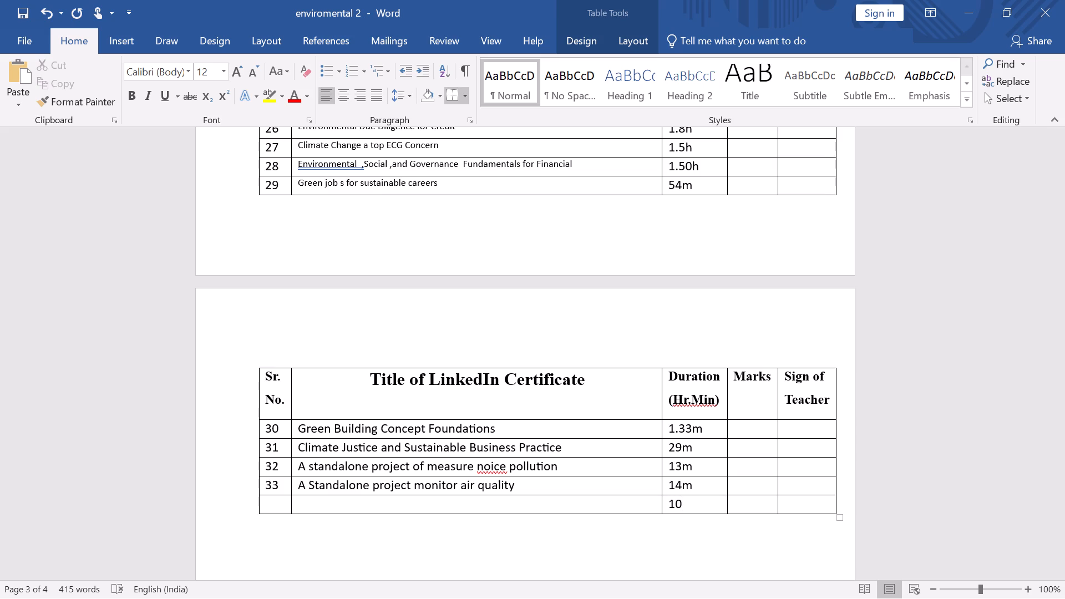
key("h")
key("period")
key("3")
key("m")
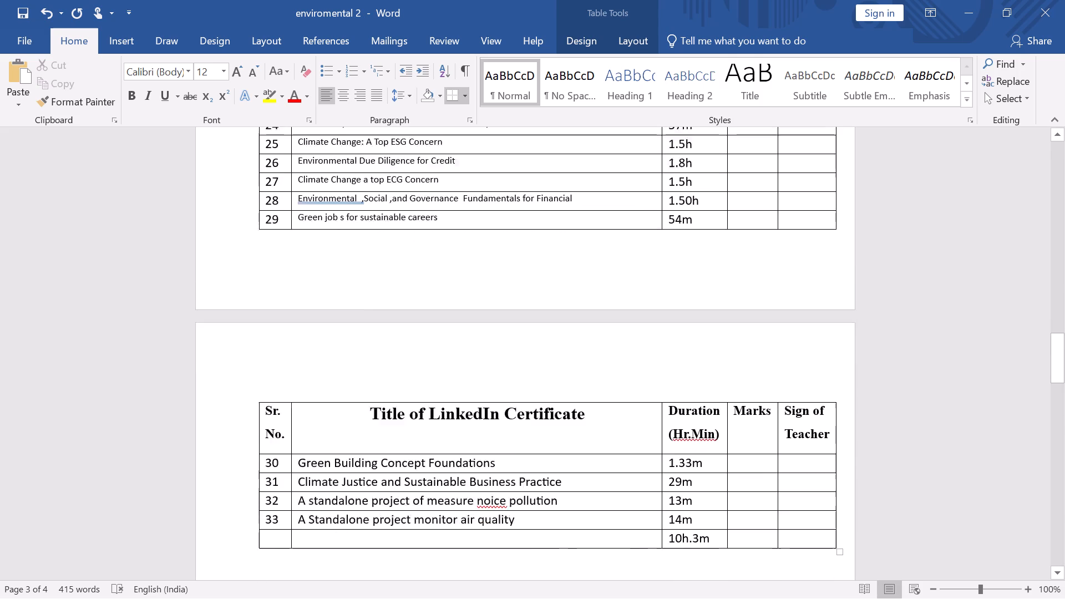
Format the 10h.3m entry below row 33 as bold Agency FB at size 14.
left_click_drag(668, 467, 706, 470)
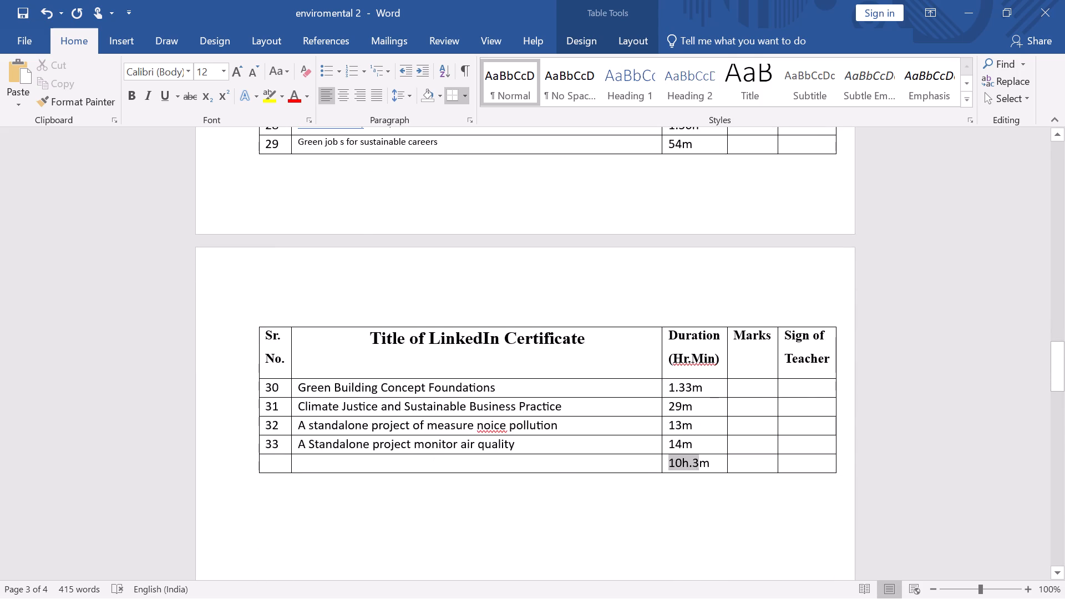
left_click_drag(706, 470, 718, 466)
left_click(732, 439)
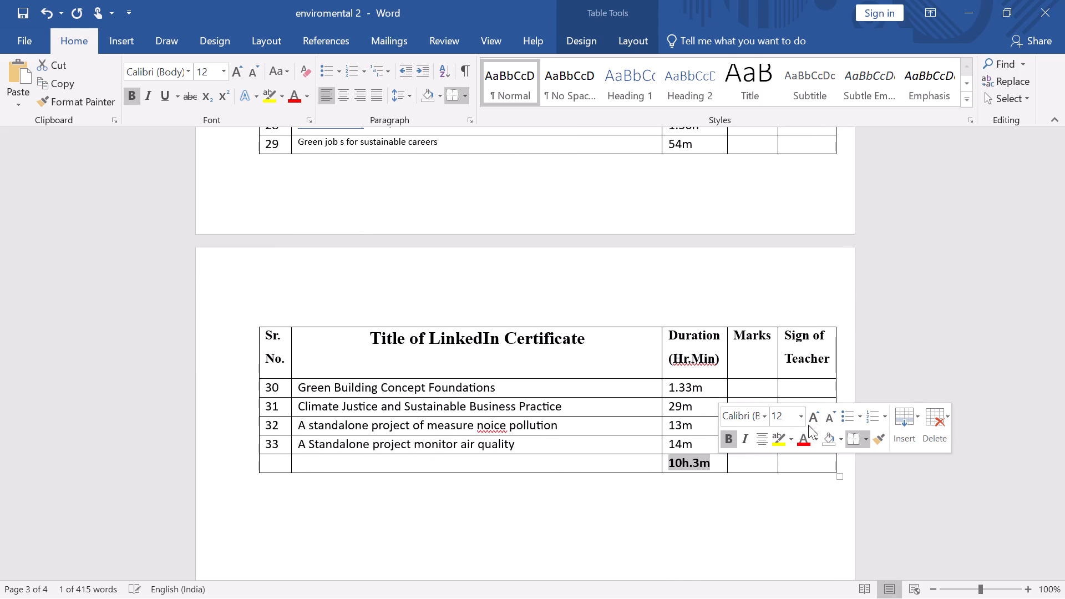
left_click(764, 417)
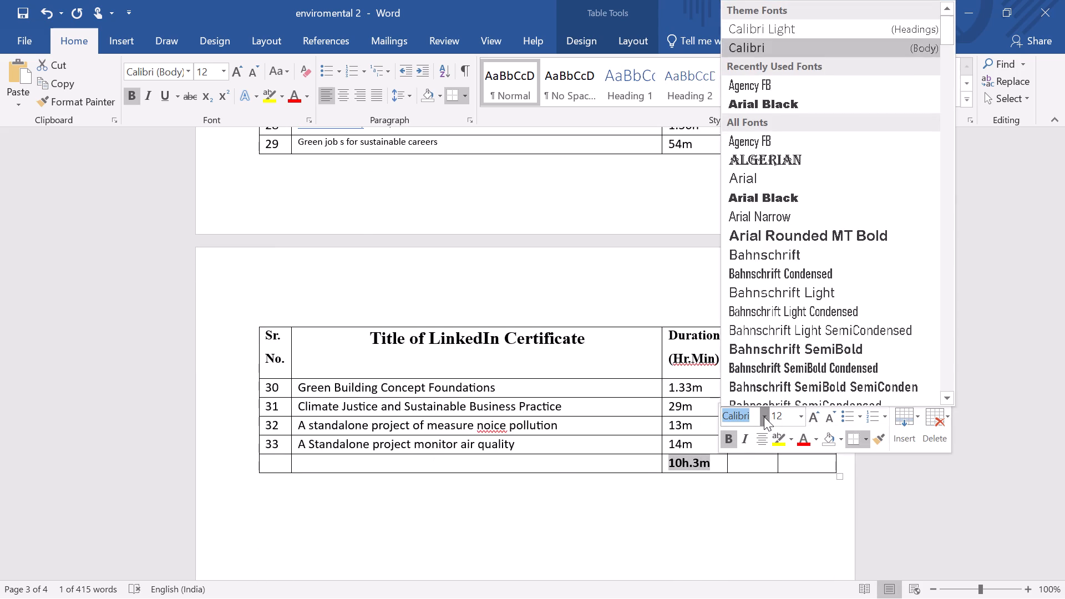
left_click(778, 135)
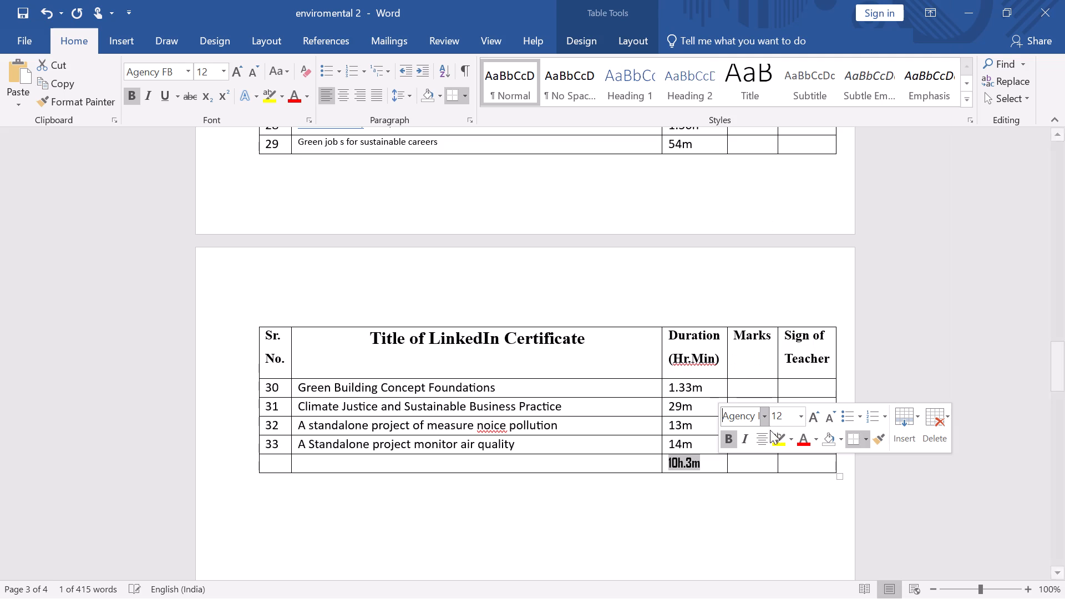
left_click(801, 409)
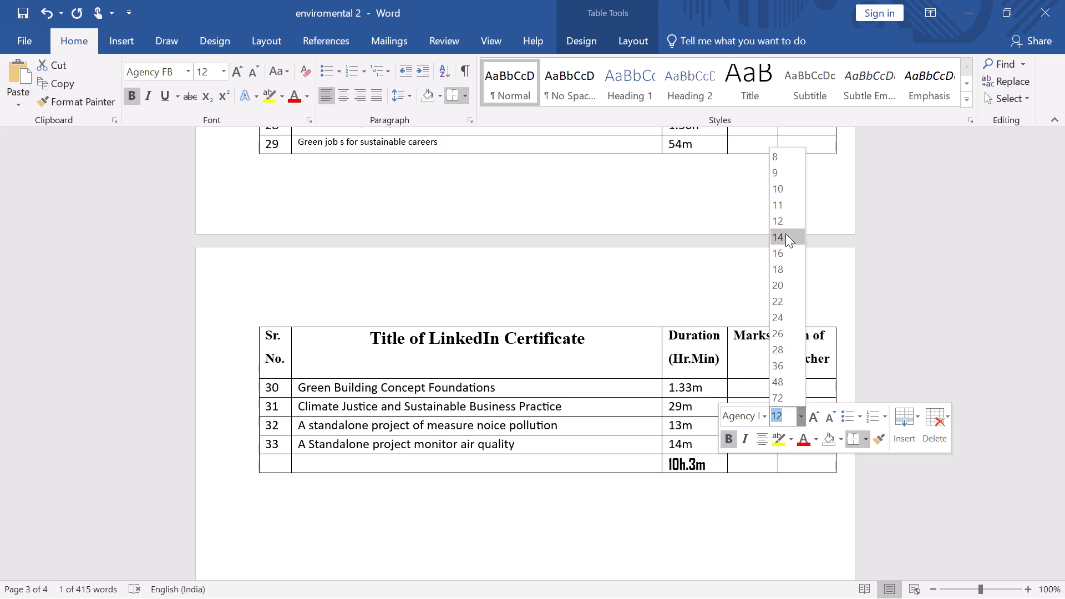
left_click(785, 233)
Set the durations of rows 24 to 33 across pages 2 and 3 to Agency FB at size 14.
scroll(599, 203, "up", 1)
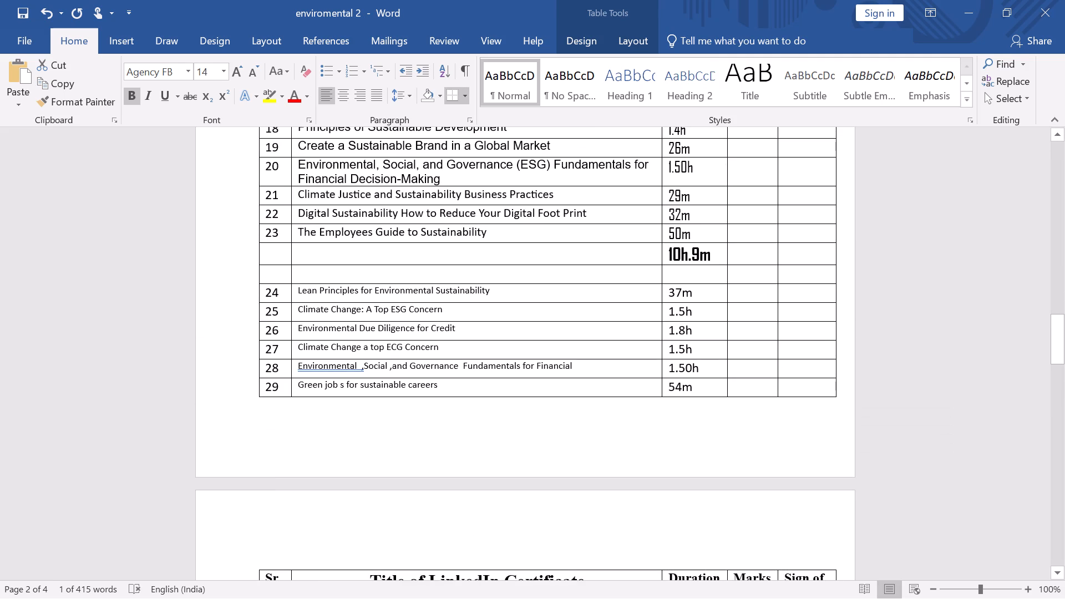
left_click_drag(670, 296, 701, 504)
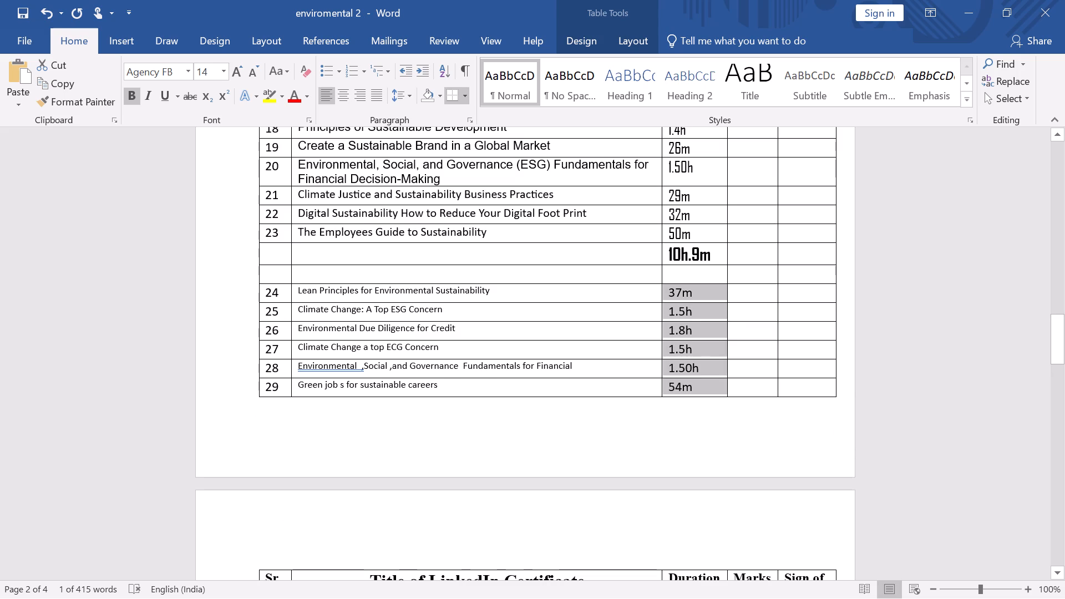
left_click_drag(701, 504, 699, 443)
left_click(746, 395)
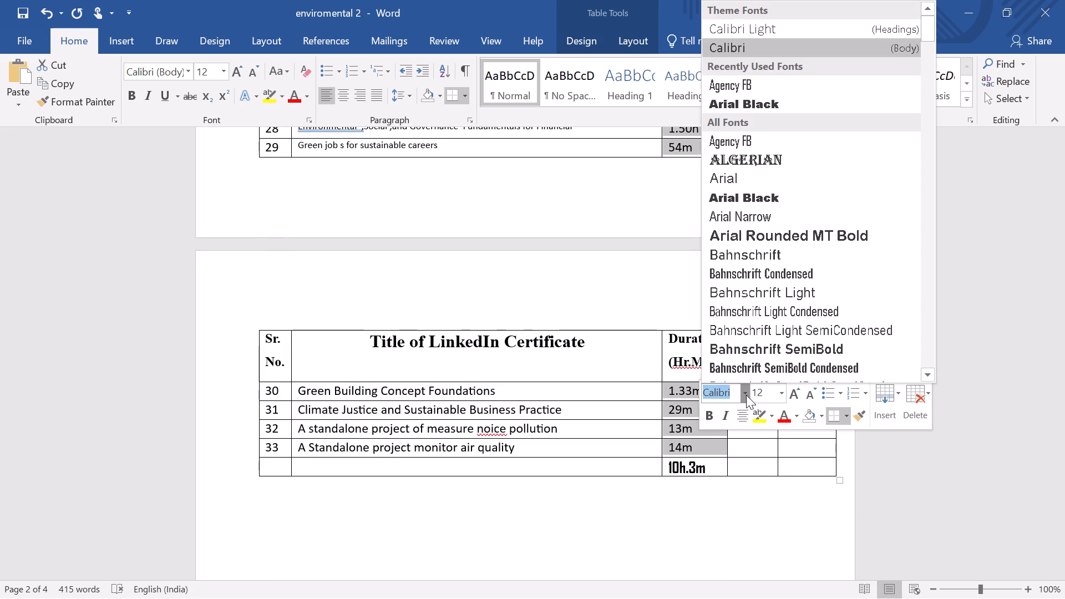
left_click(762, 138)
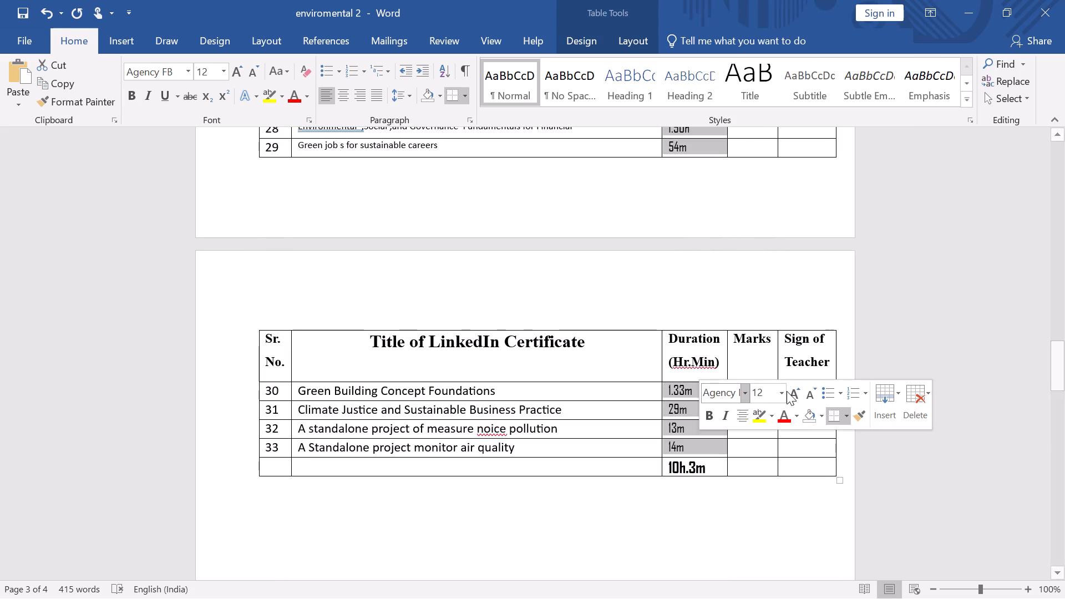
left_click(782, 393)
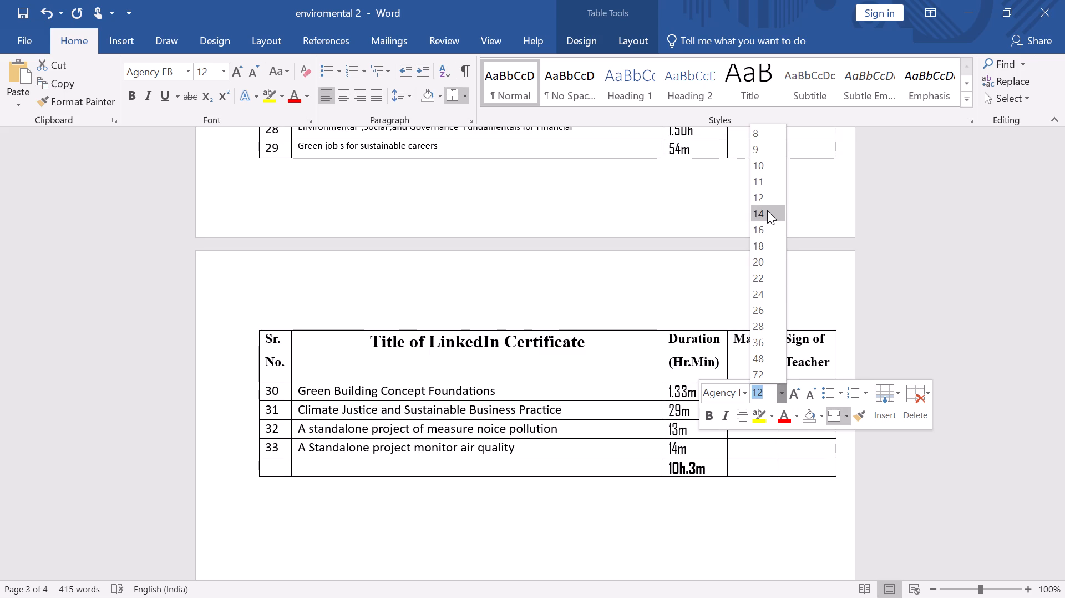
left_click(767, 210)
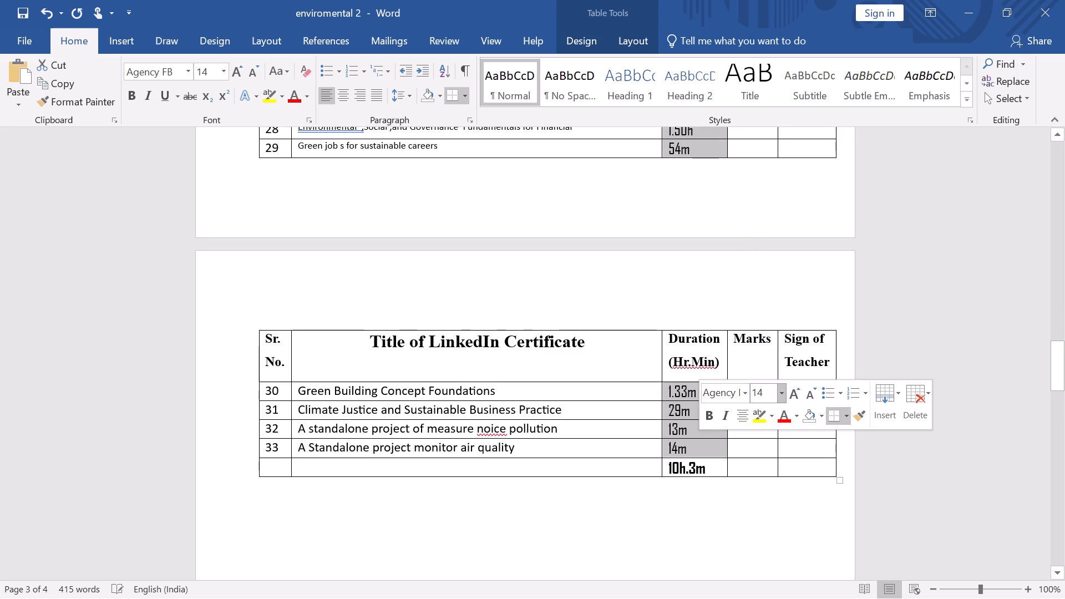
left_click(855, 216)
Review the certificate page, the LinkedIn certificate table, and the assignment and quiz tables throughout the document.
scroll(855, 216, "up", 2)
scroll(855, 216, "down", 1)
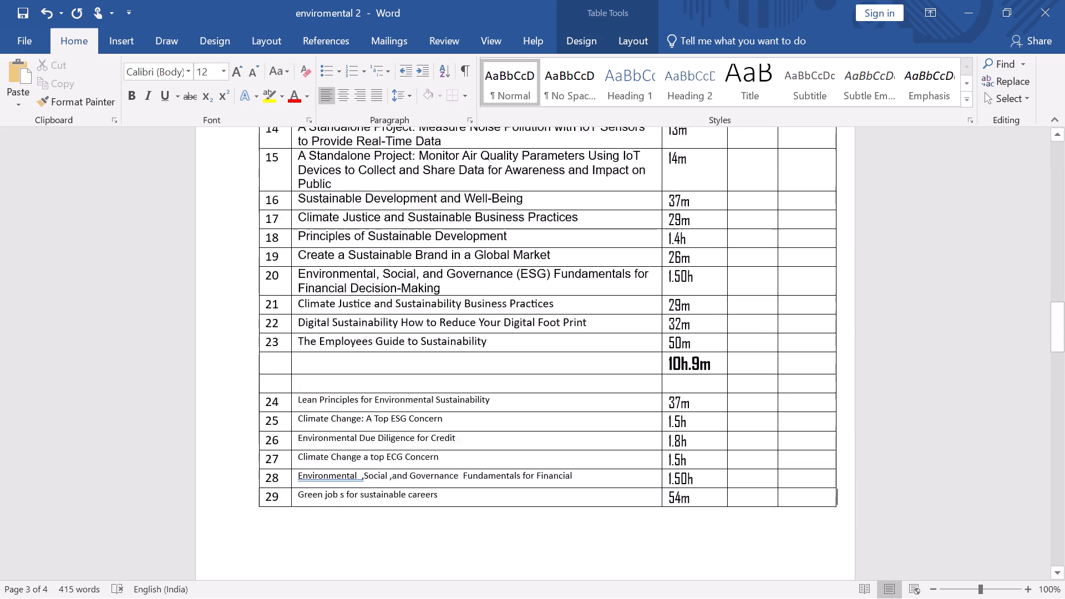
scroll(855, 216, "down", 1)
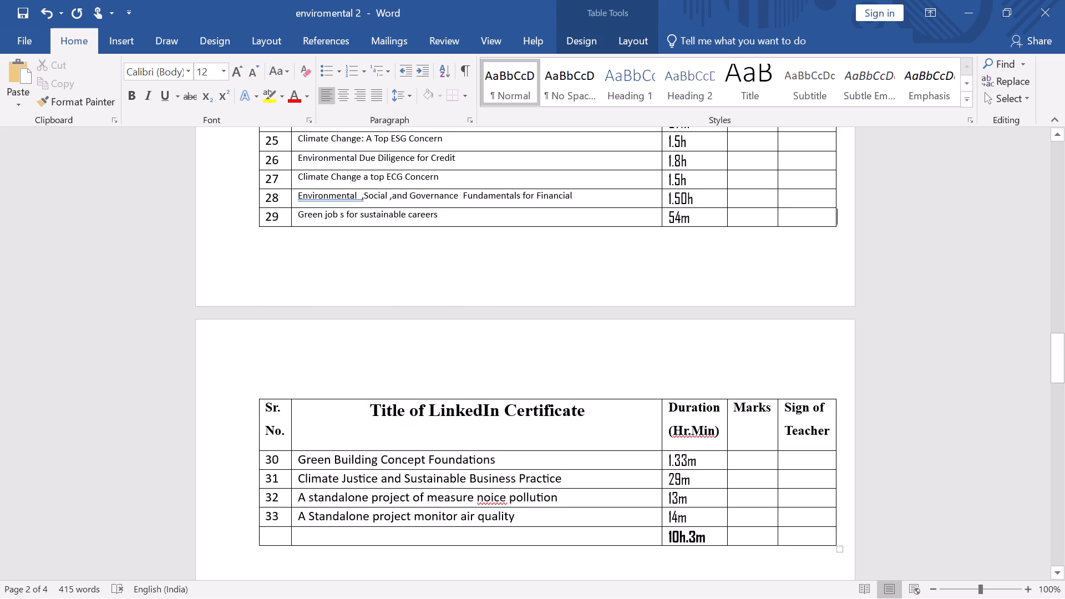
scroll(771, 270, "down", 4, "ctrl")
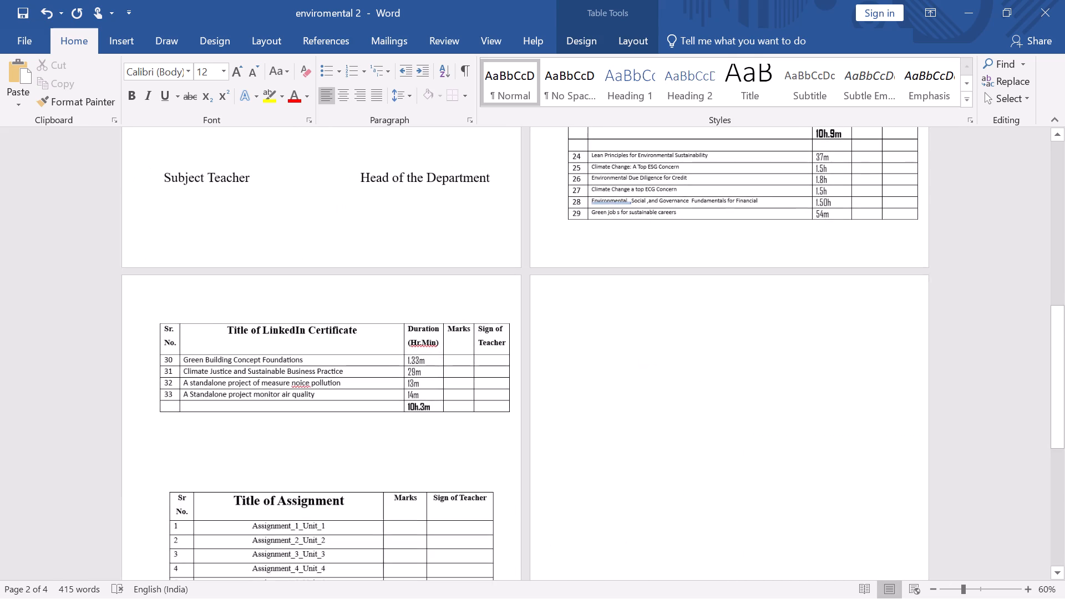
scroll(771, 270, "up", 1)
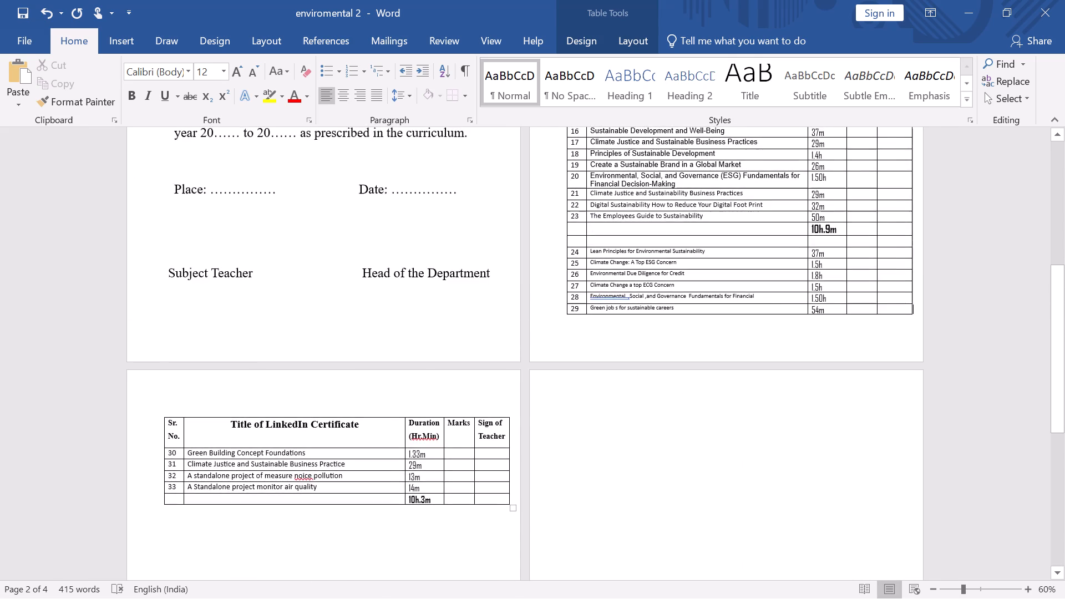
scroll(771, 270, "down", 1)
scroll(771, 270, "up", 1)
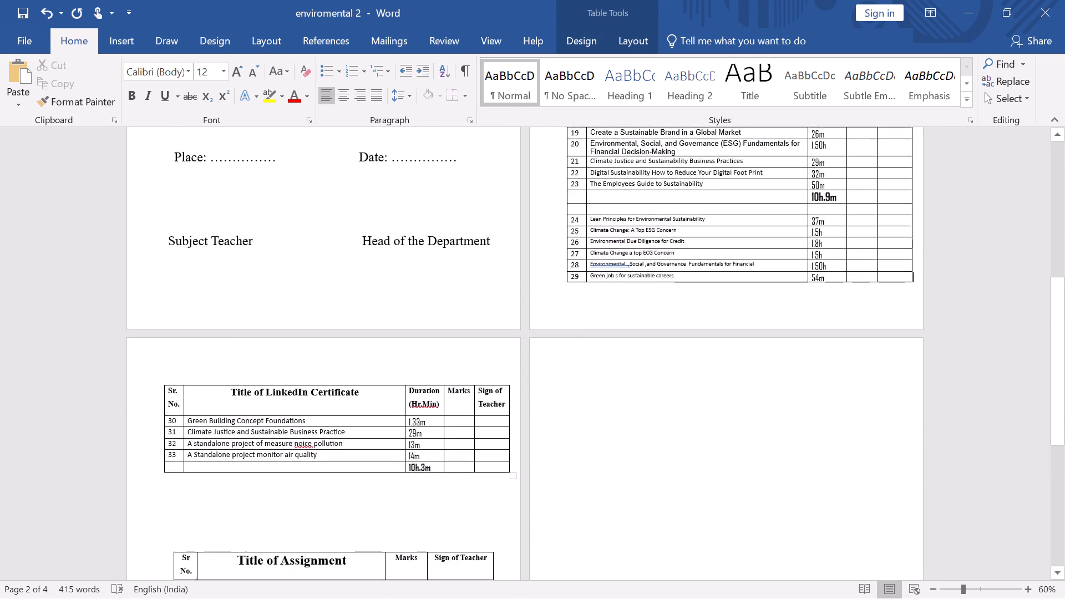
scroll(771, 270, "up", 2)
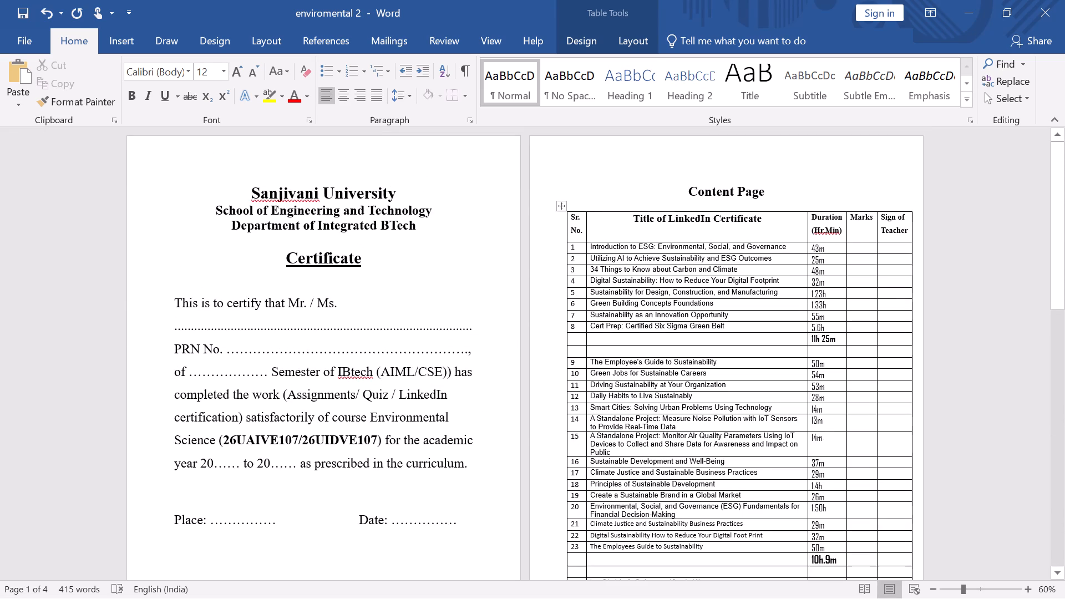
scroll(771, 270, "down", 1)
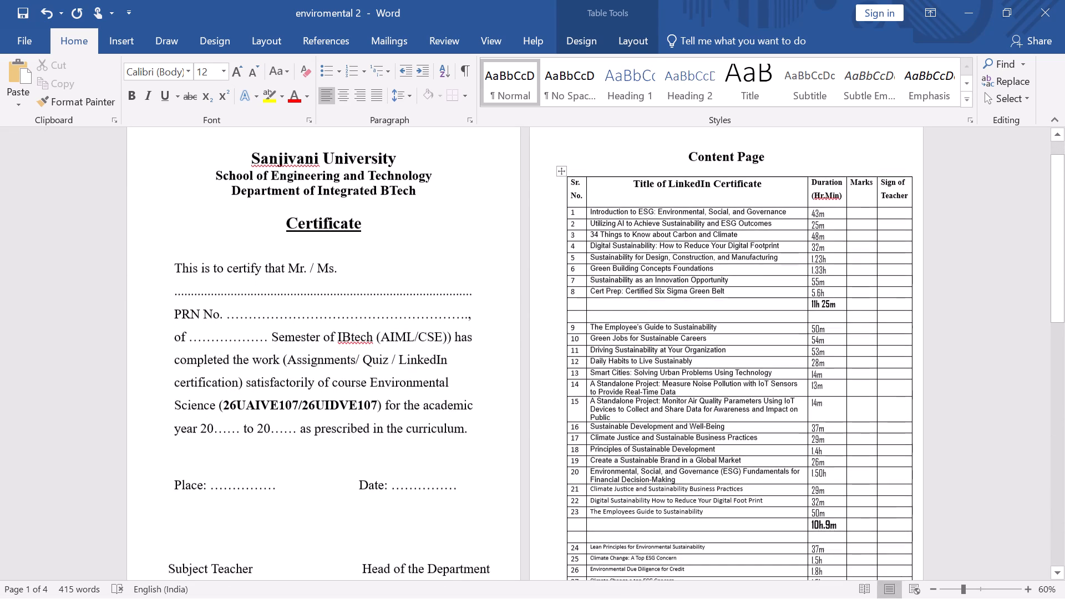
scroll(771, 270, "down", 1)
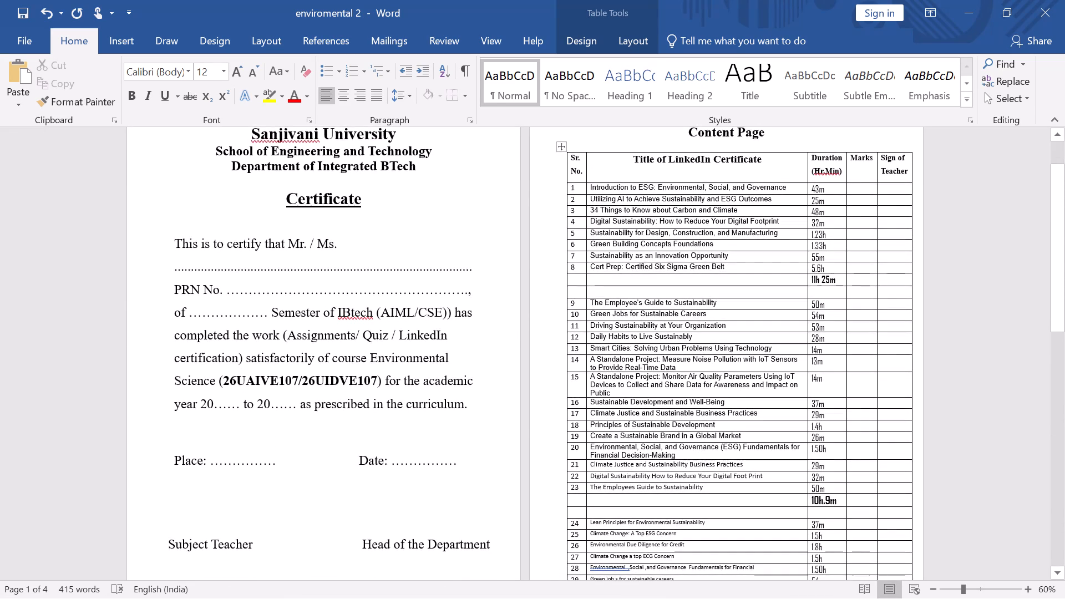
scroll(771, 270, "down", 3)
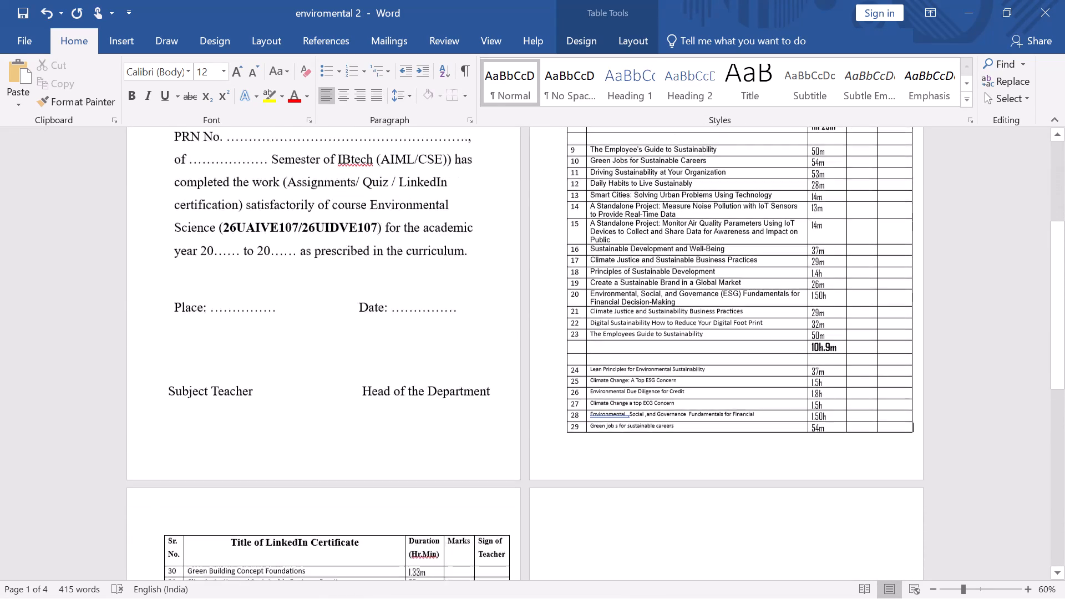
scroll(771, 270, "down", 3)
scroll(771, 270, "up", 1)
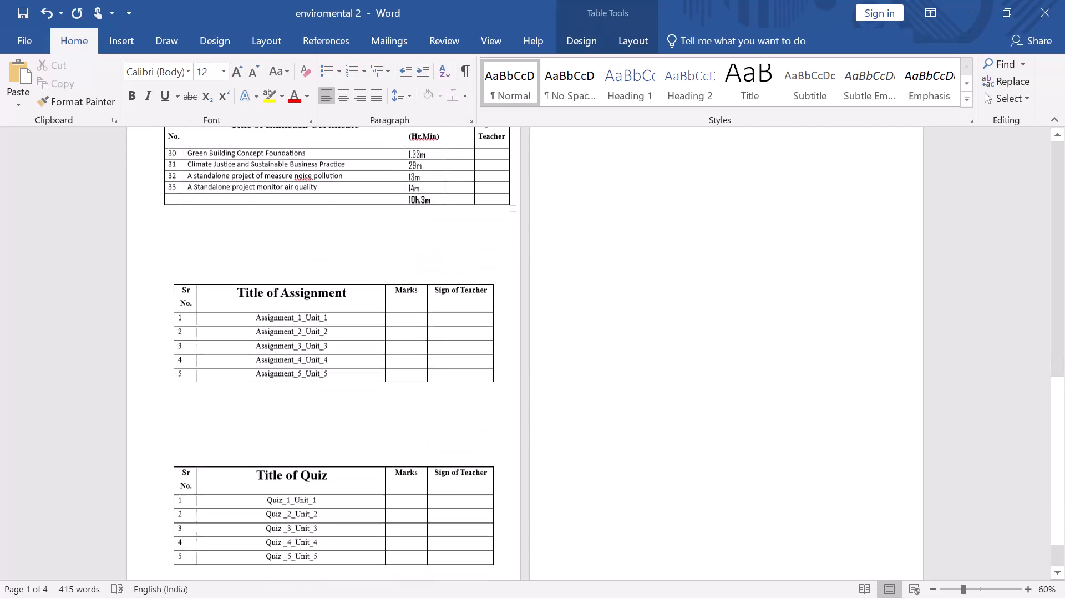
scroll(771, 270, "up", 2)
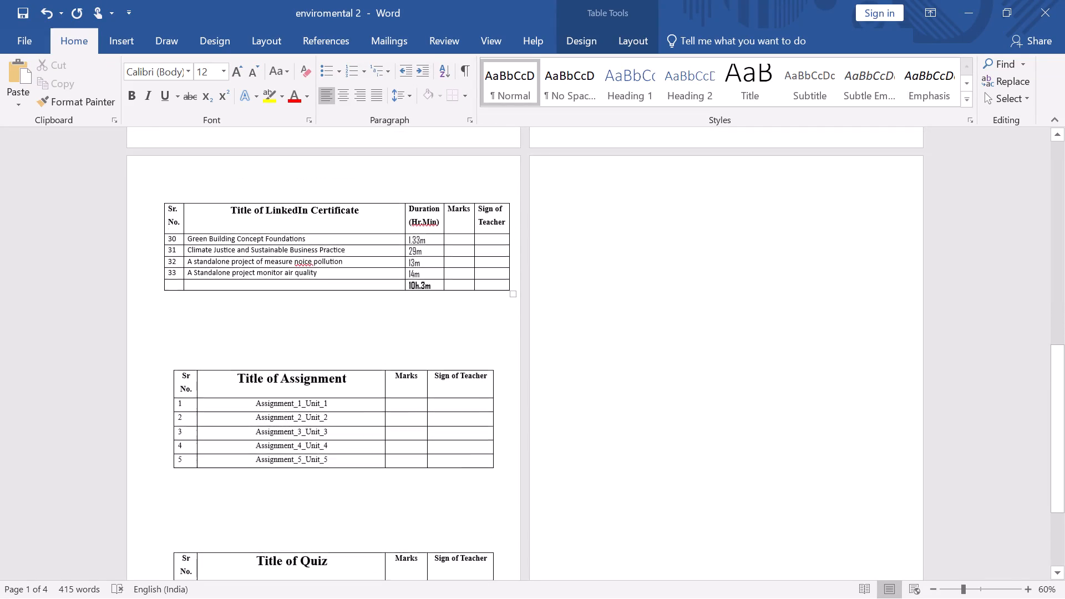
scroll(771, 270, "up", 5)
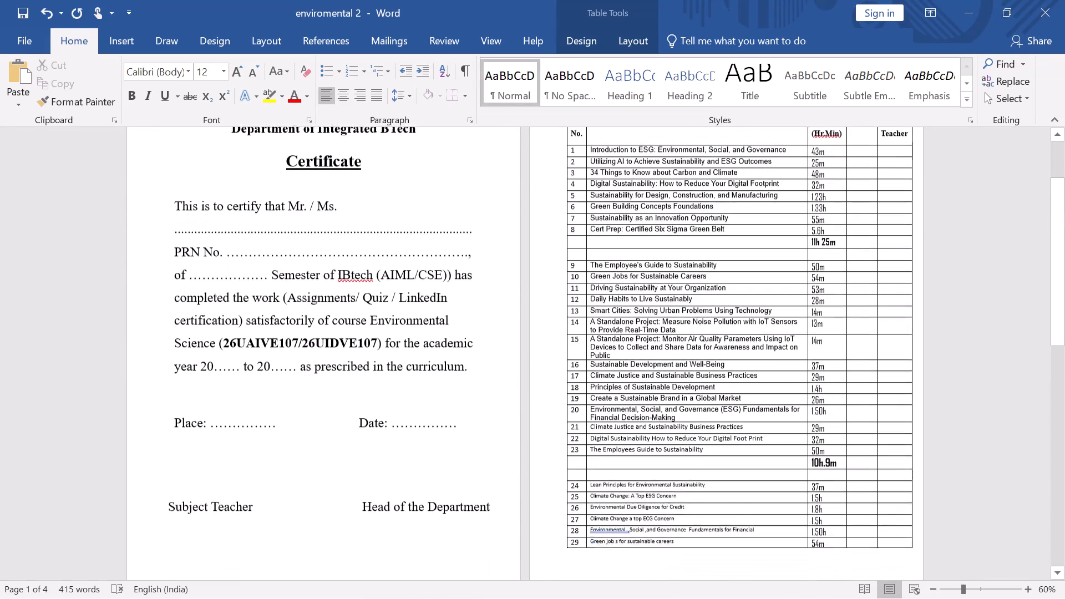
scroll(771, 270, "up", 3)
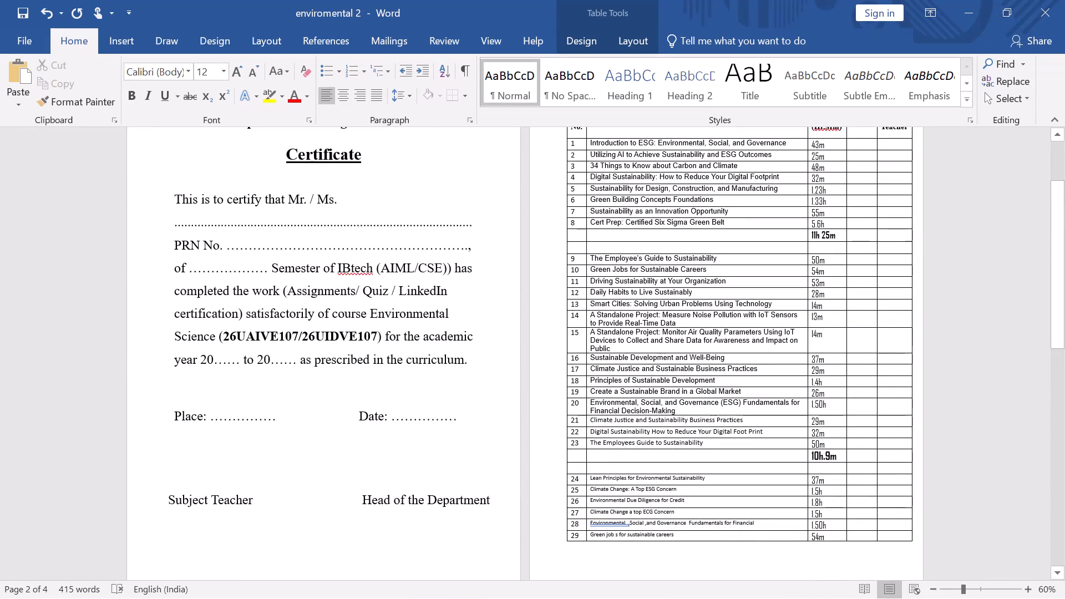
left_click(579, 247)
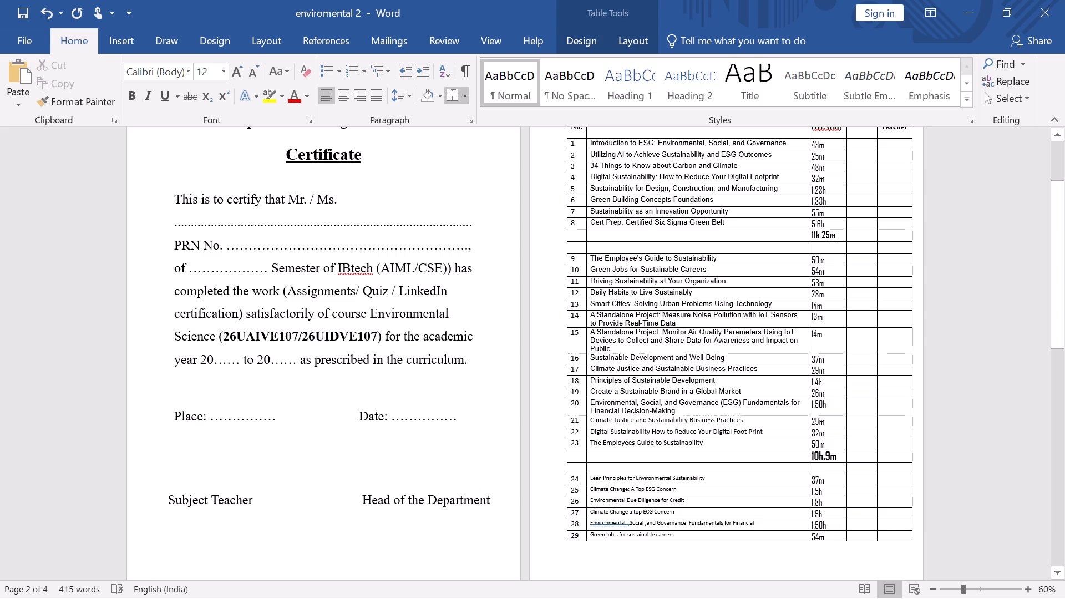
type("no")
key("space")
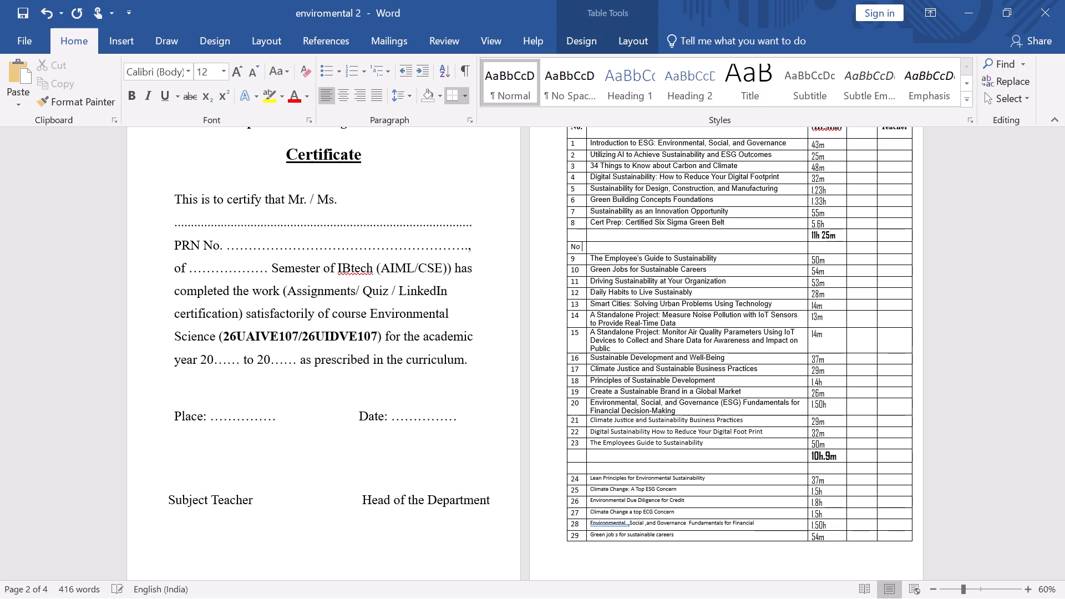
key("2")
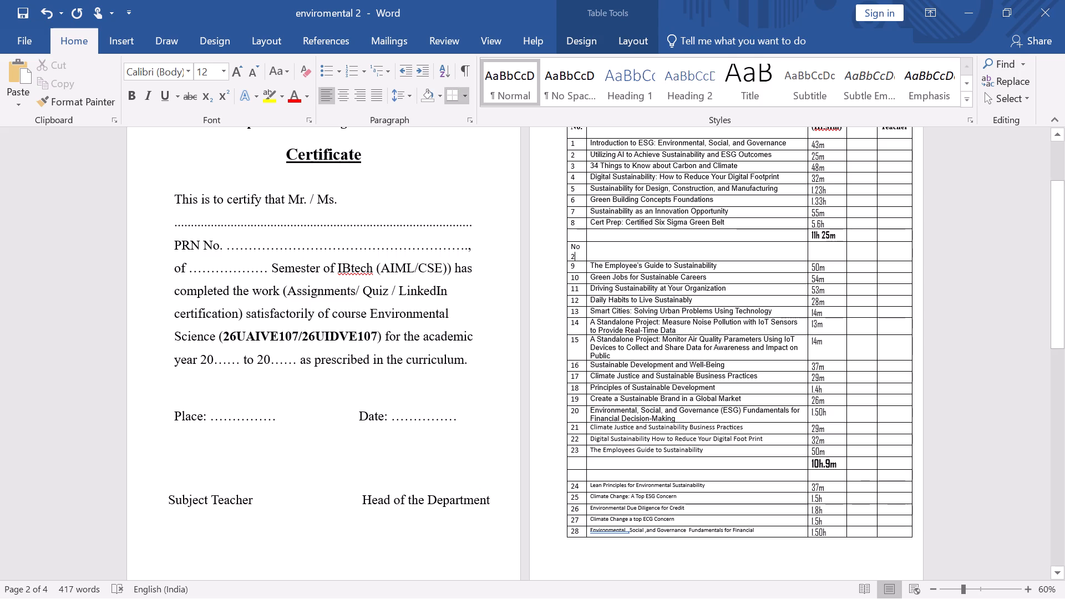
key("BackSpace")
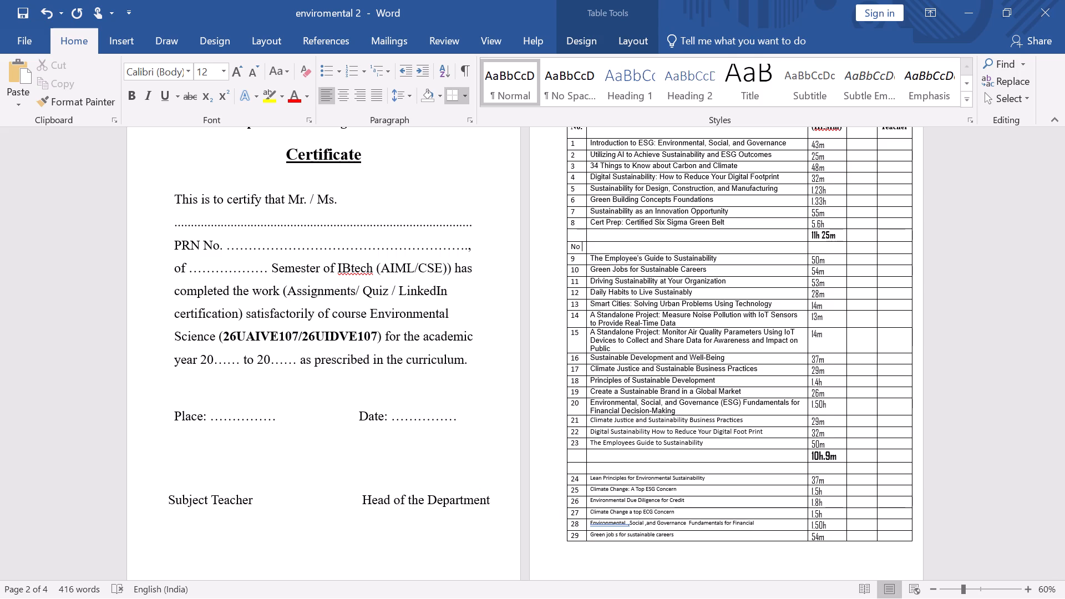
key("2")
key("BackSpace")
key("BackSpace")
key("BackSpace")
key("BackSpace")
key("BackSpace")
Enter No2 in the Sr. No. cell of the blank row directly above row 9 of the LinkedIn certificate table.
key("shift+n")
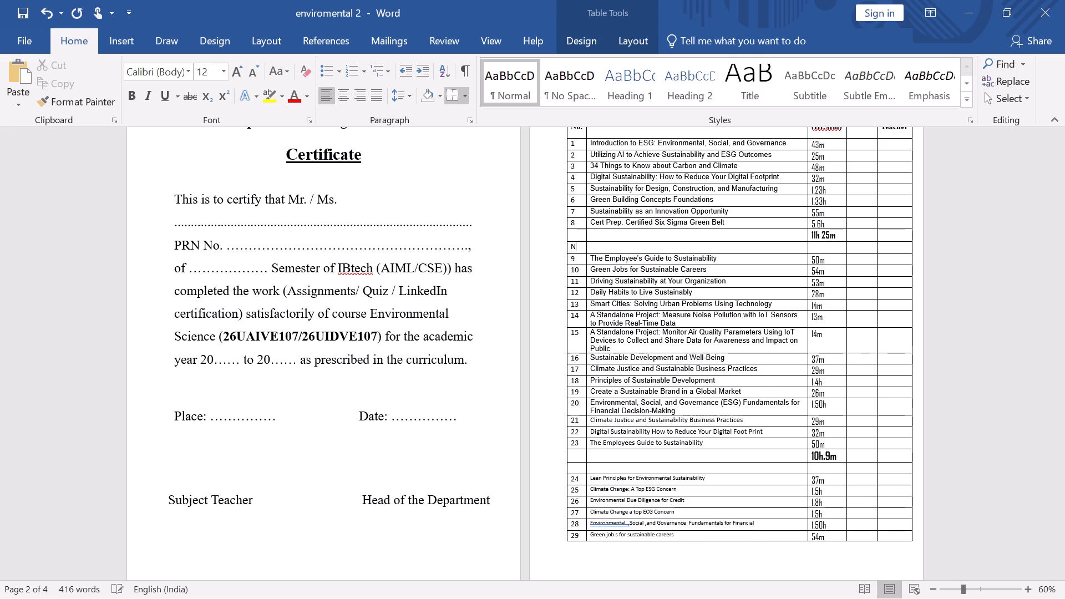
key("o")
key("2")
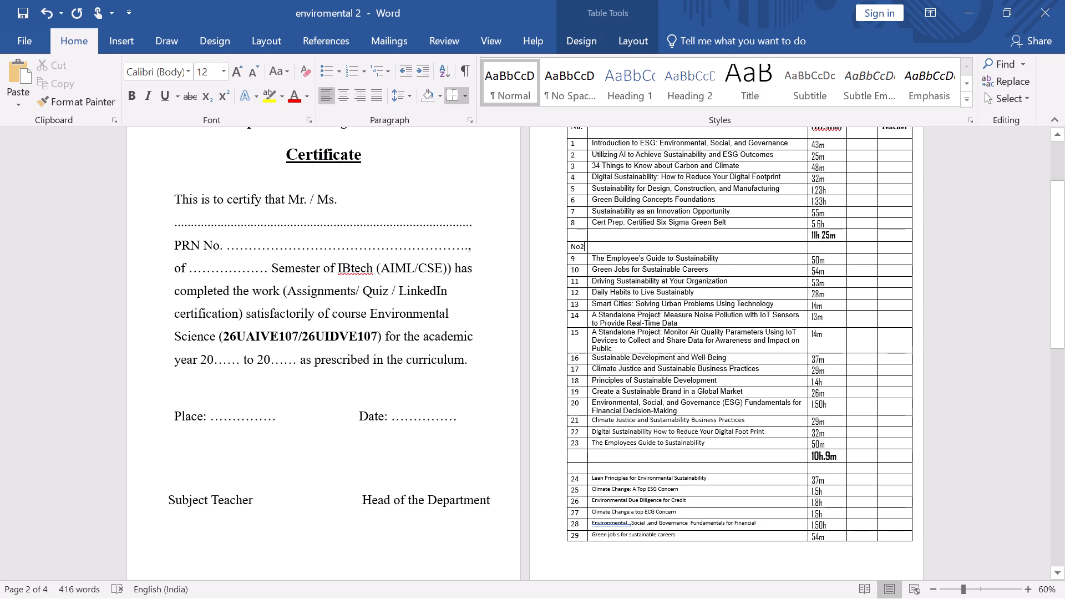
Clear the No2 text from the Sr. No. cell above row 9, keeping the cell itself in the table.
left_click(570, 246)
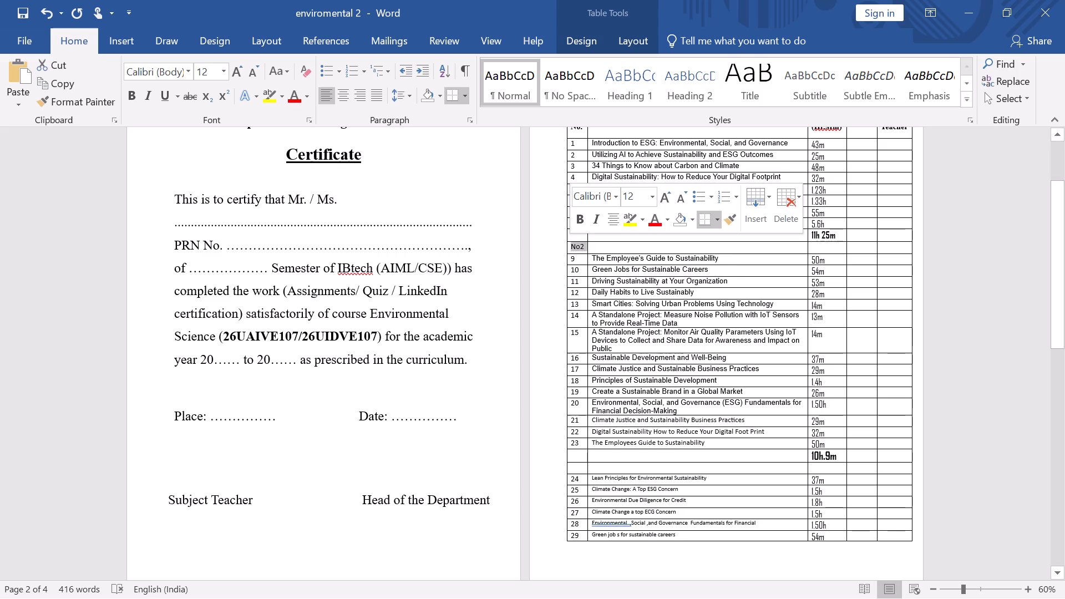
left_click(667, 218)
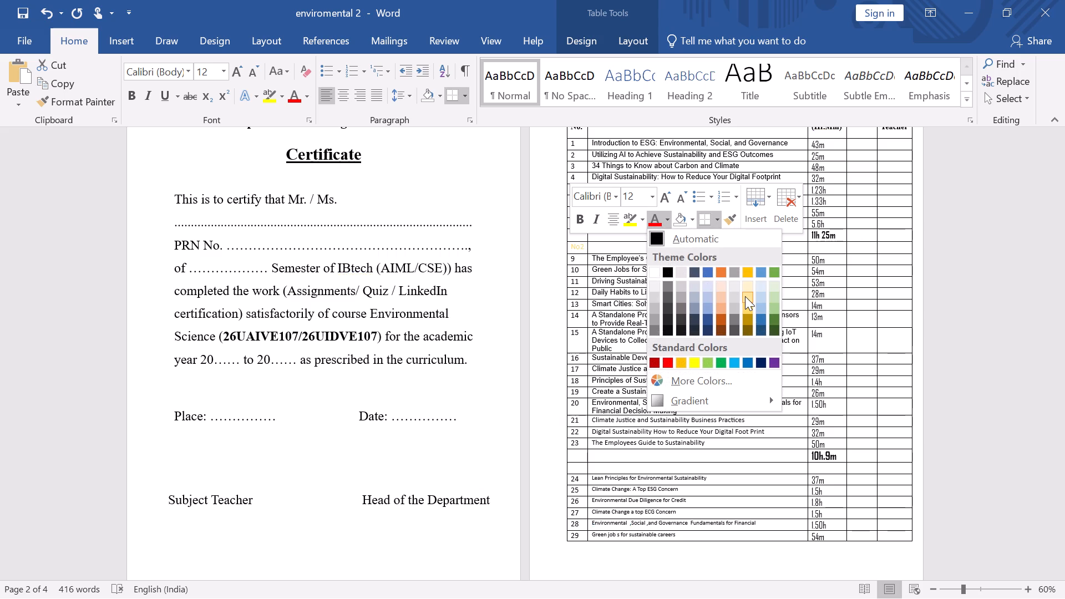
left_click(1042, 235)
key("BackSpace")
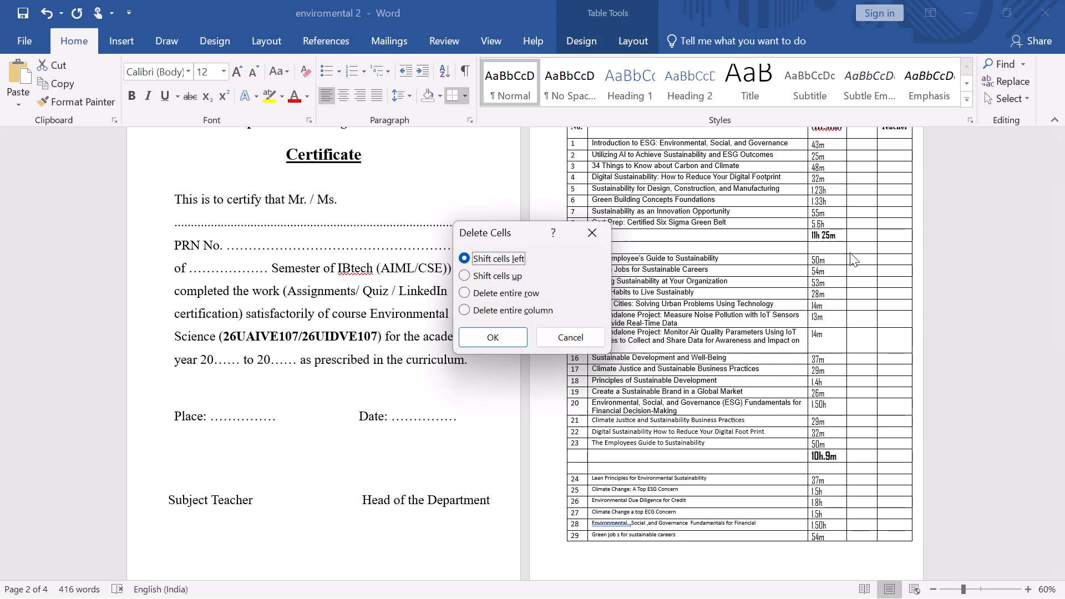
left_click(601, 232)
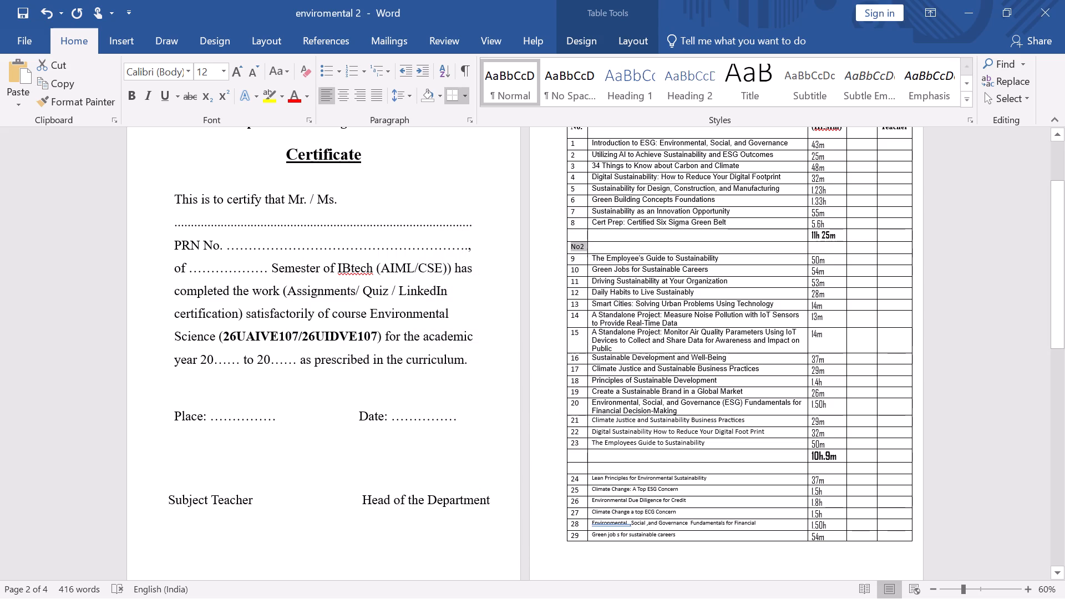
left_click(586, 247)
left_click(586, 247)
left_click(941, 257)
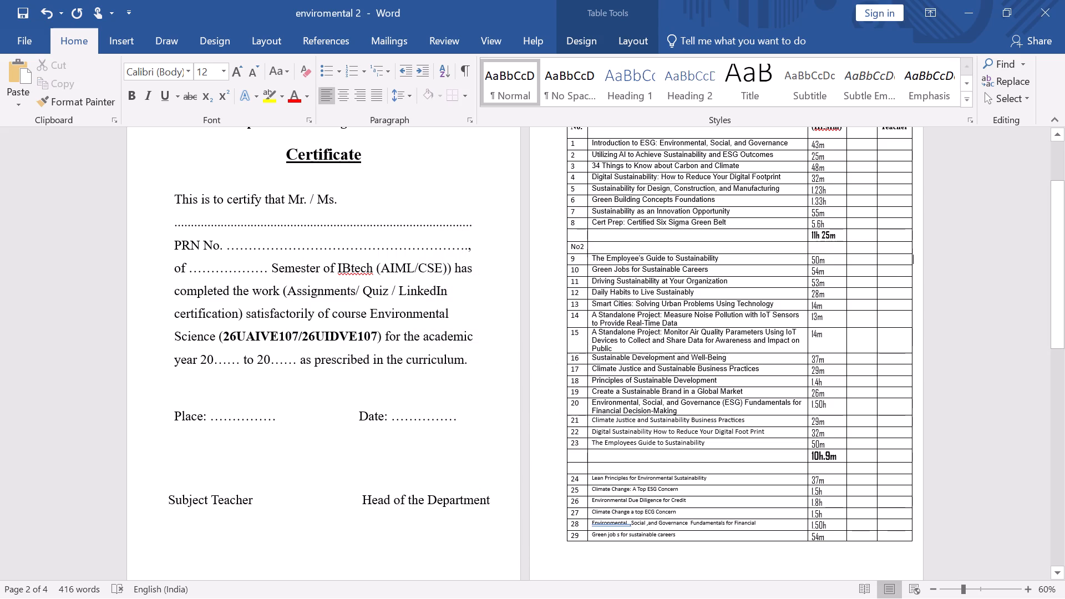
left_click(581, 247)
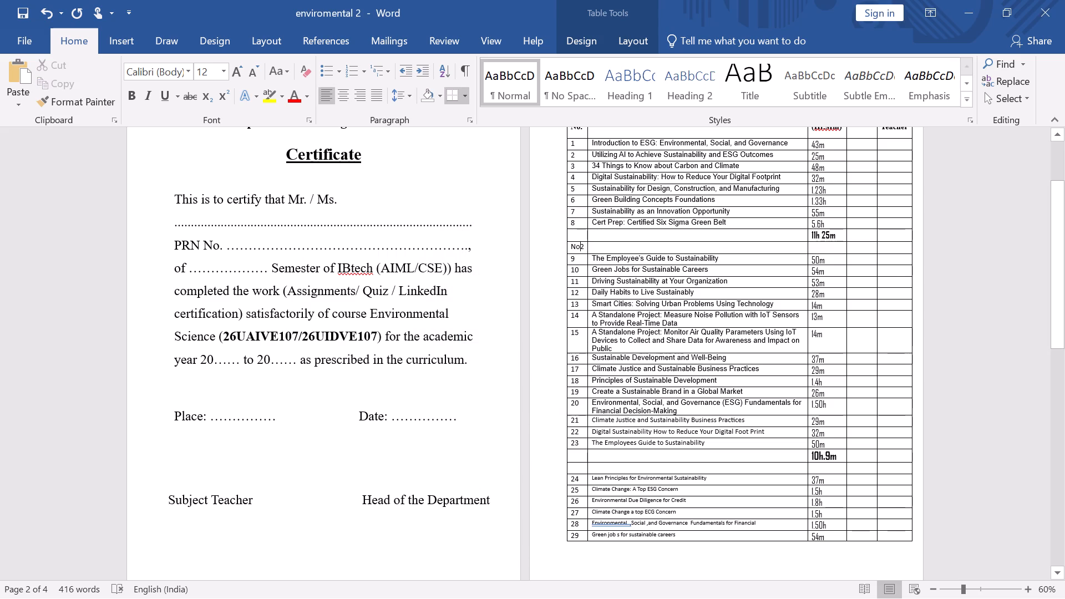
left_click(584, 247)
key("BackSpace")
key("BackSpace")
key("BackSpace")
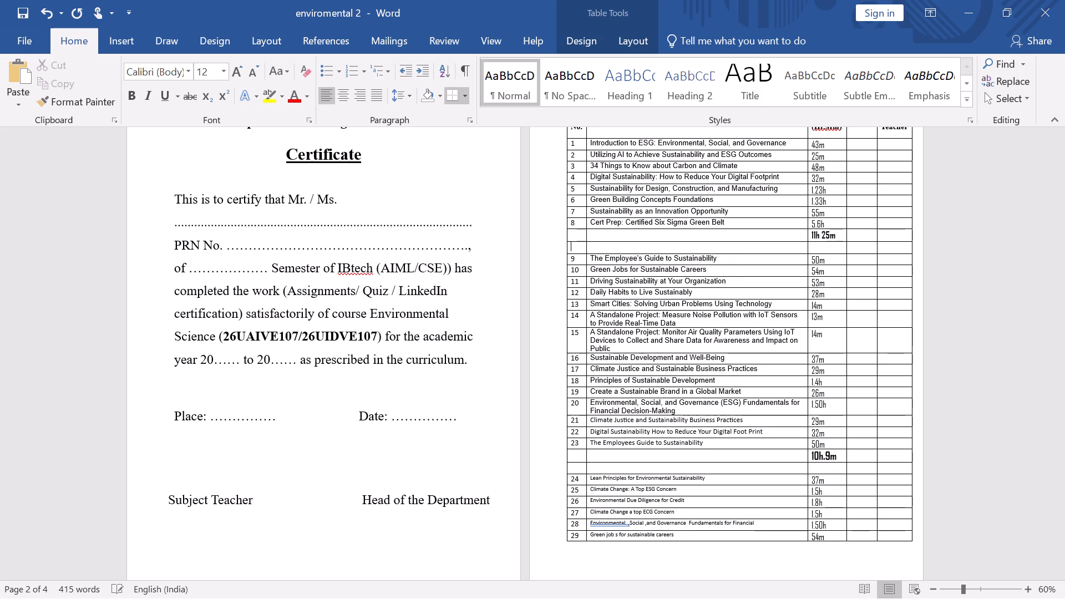
Review the certificate page and the LinkedIn certificate, assignment and quiz tables across all pages.
scroll(584, 247, "up", 2)
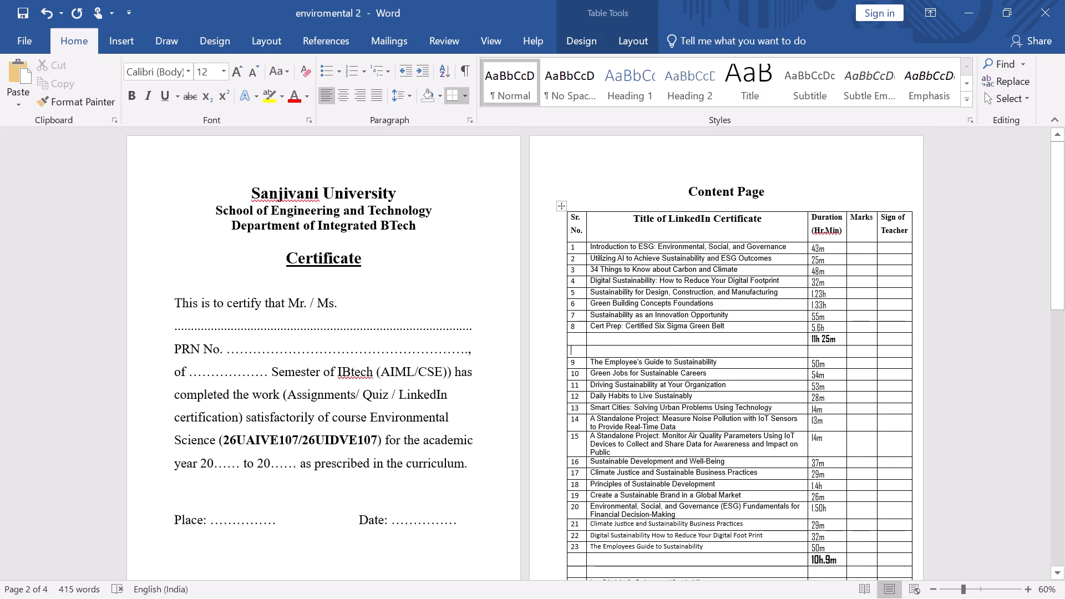
scroll(584, 247, "down", 6)
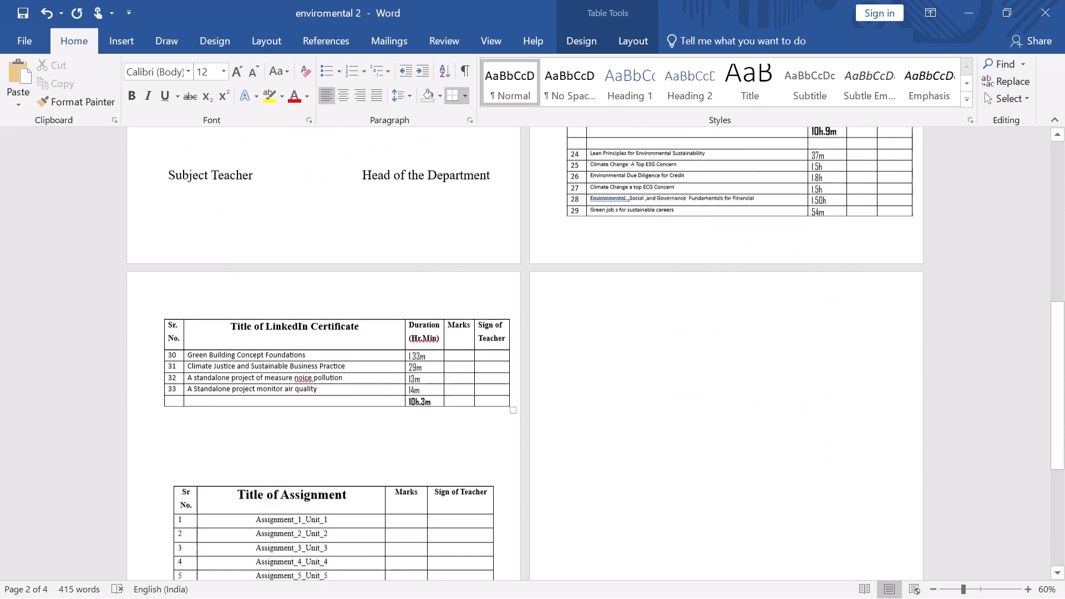
scroll(584, 247, "down", 4)
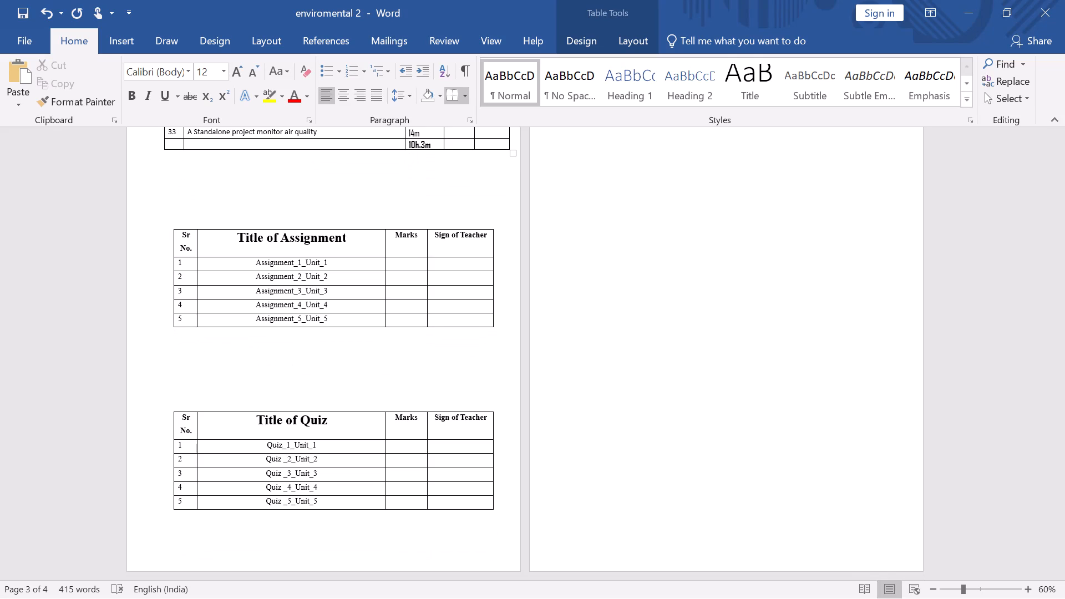
scroll(584, 247, "up", 7)
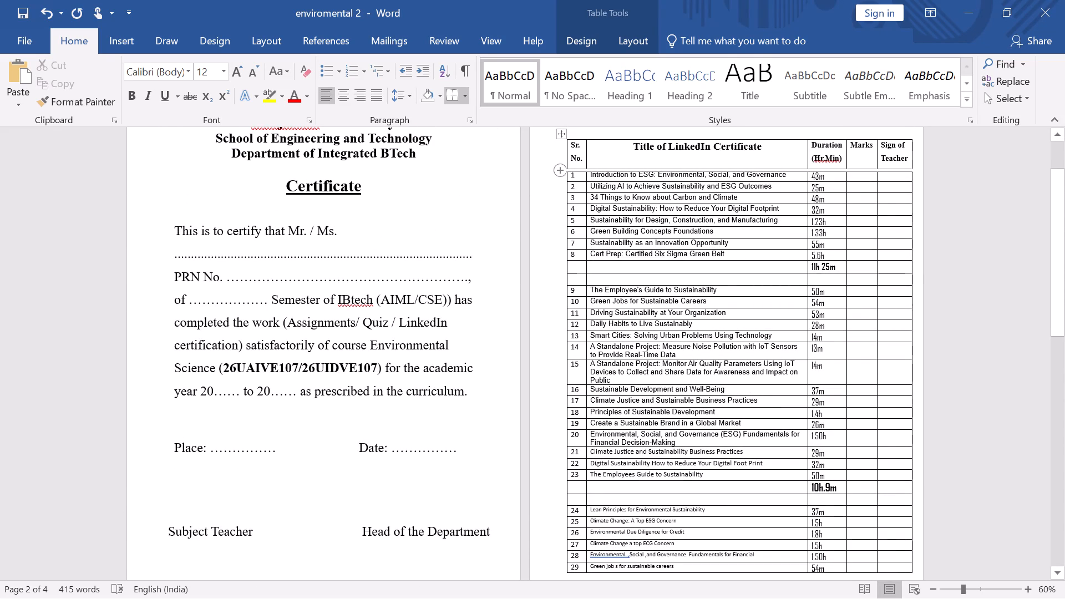
Close the enviromental 2 document and save its changes.
left_click(1057, 0)
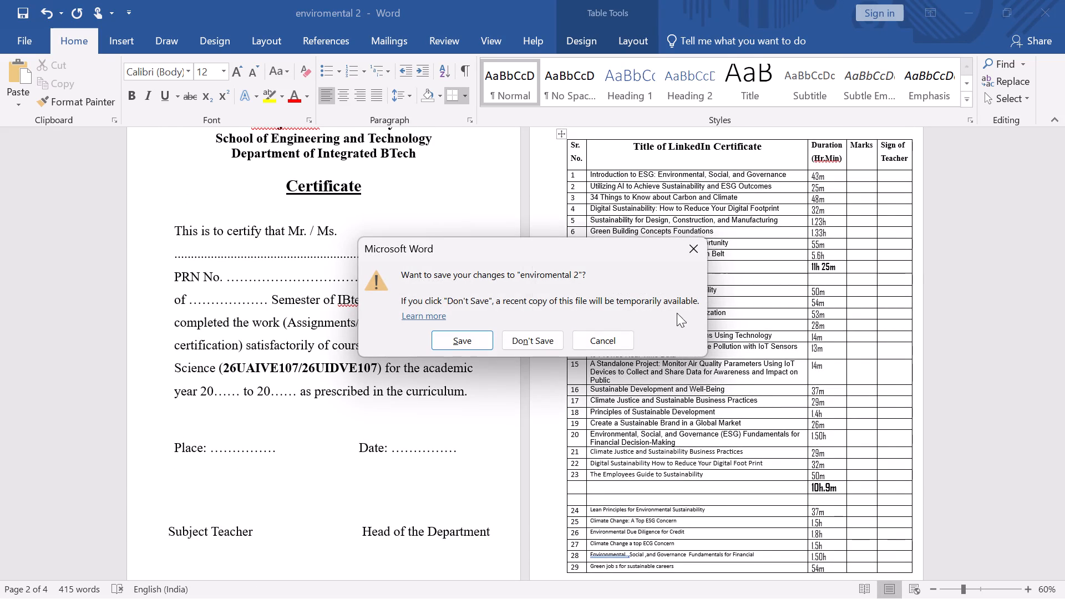
left_click(482, 344)
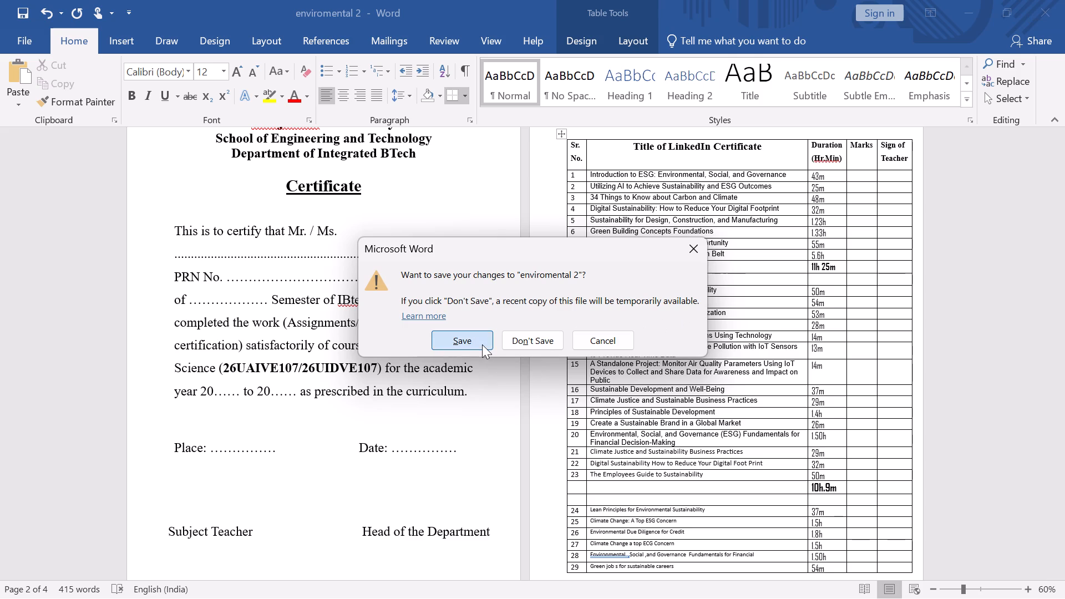
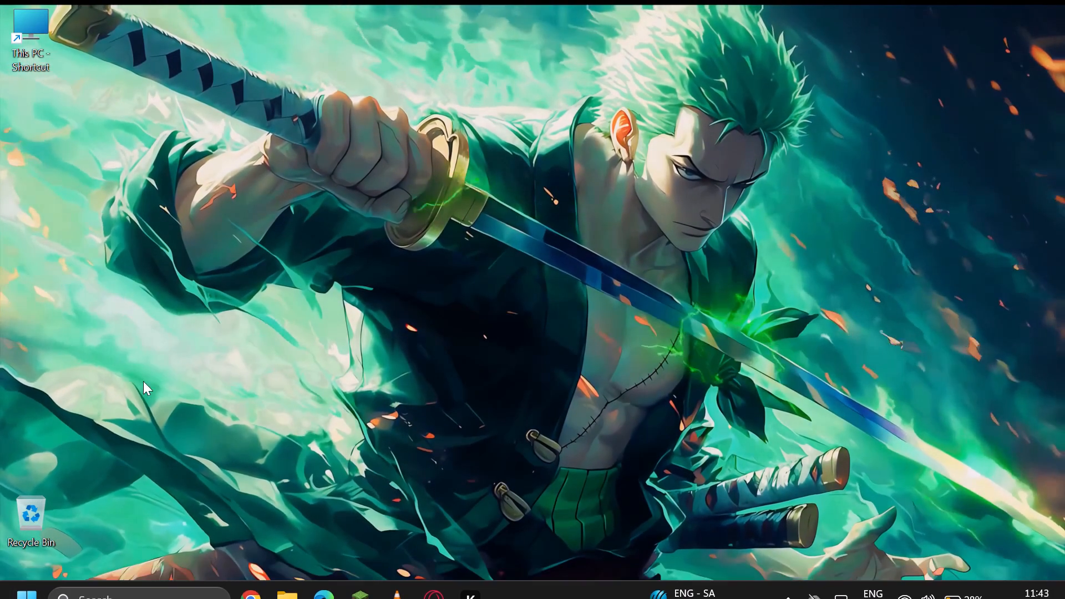
Open the file explorer from the desktop shortcut and look through the files in the Downloads folder.
double_click(12, 41)
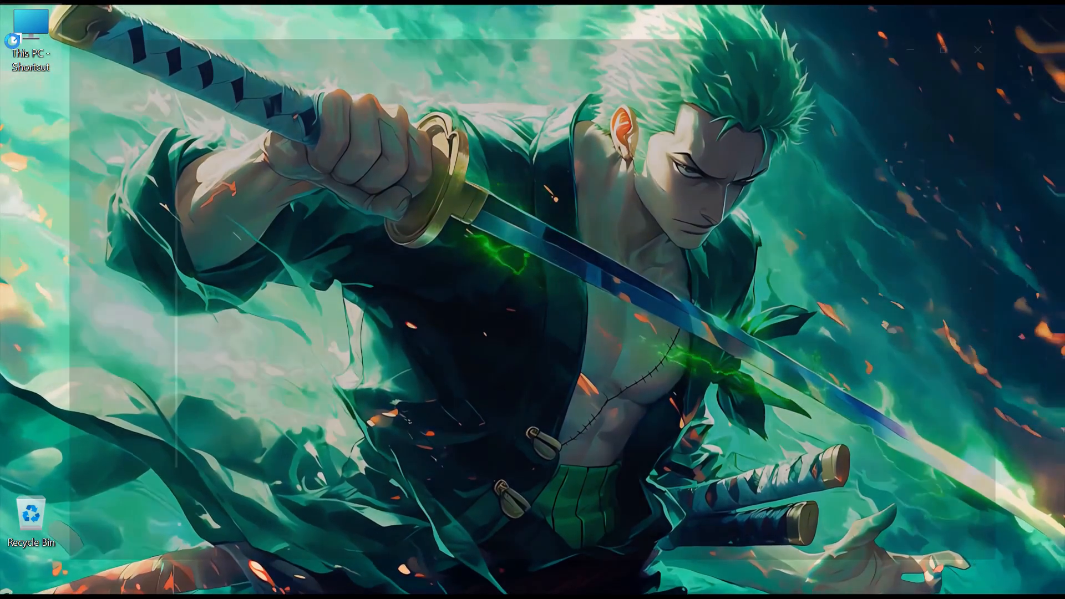
left_click(81, 287)
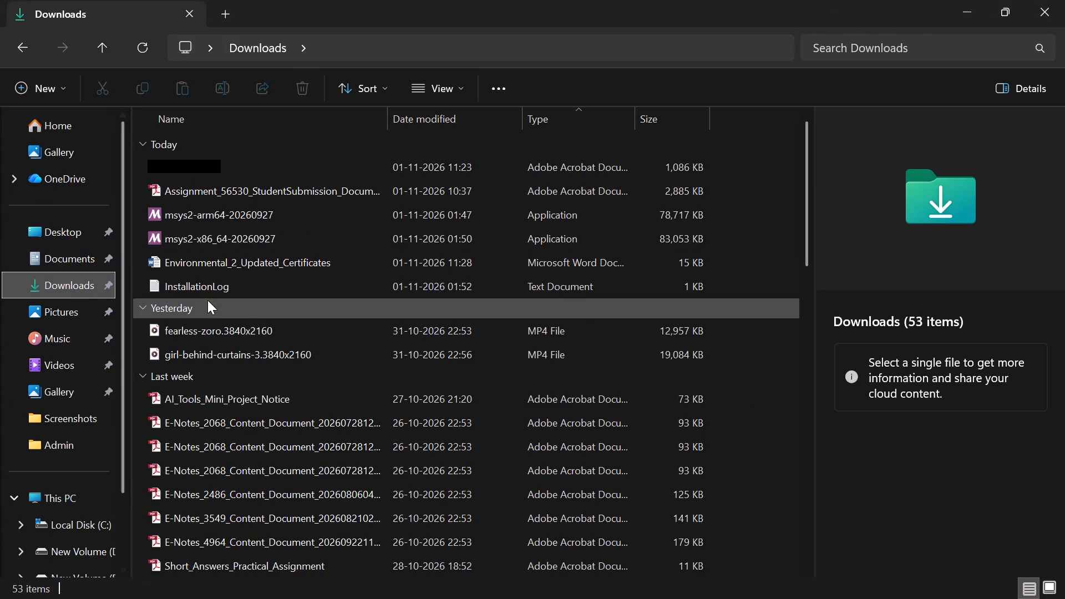
scroll(270, 265, "down", 3)
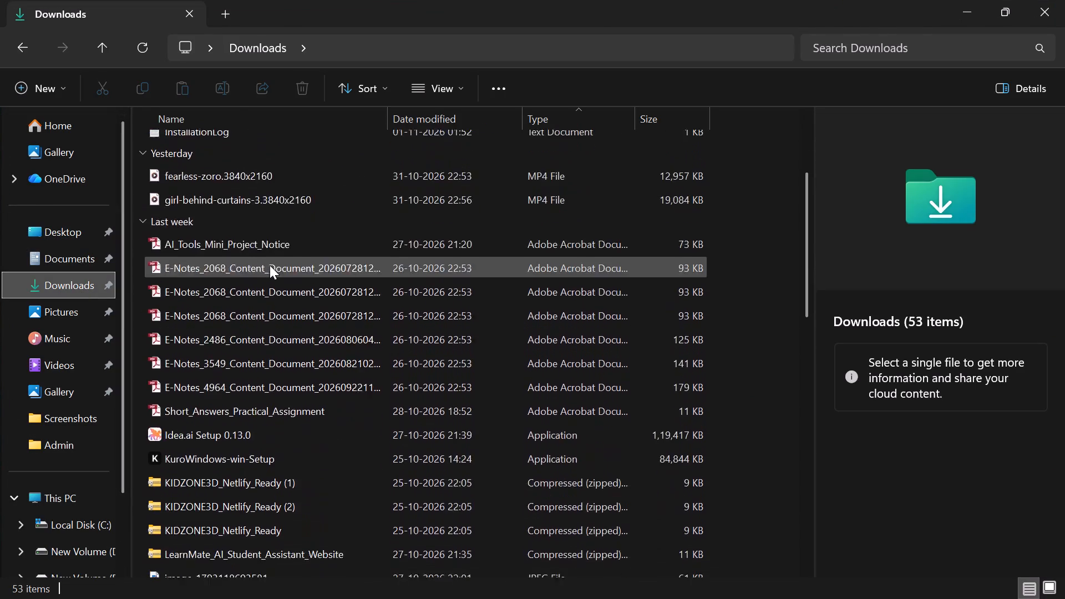
scroll(270, 265, "down", 2)
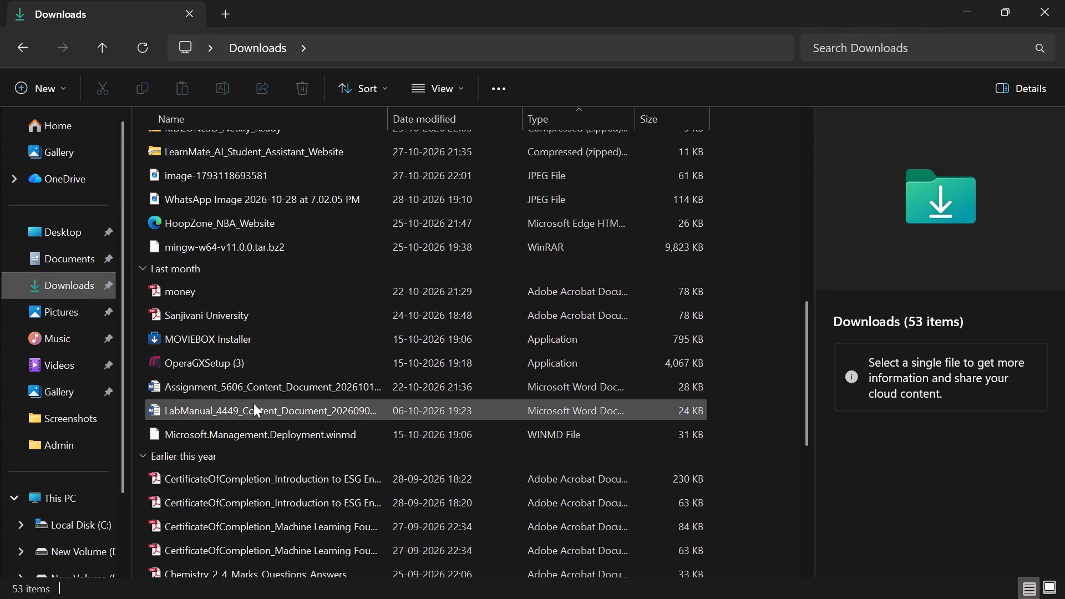
scroll(253, 403, "down", 5)
scroll(253, 403, "up", 11)
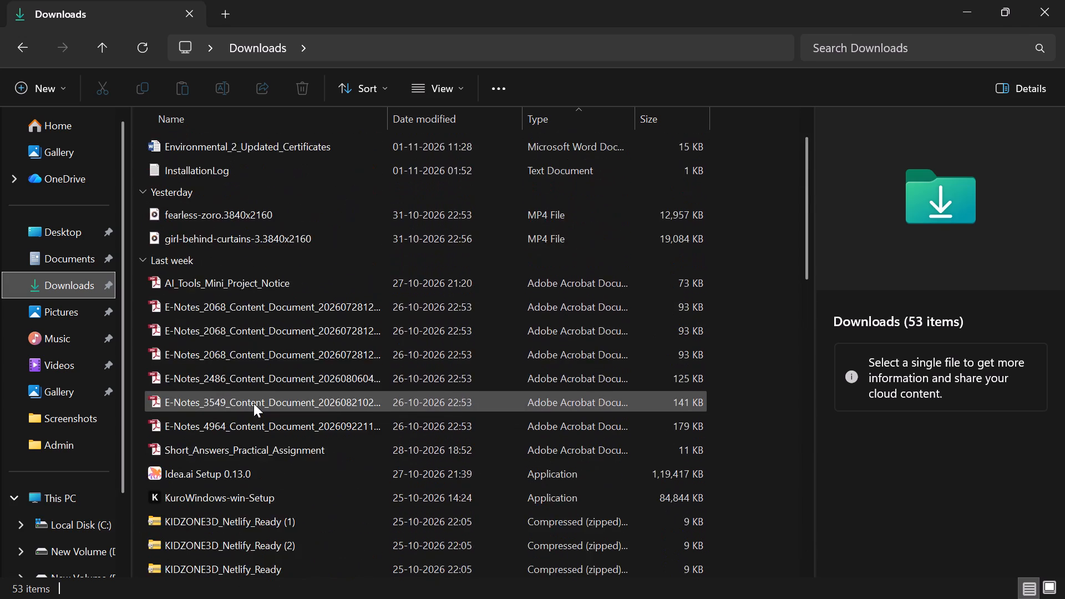
scroll(253, 403, "up", 12)
Search This PC for "envi".
left_click(82, 498)
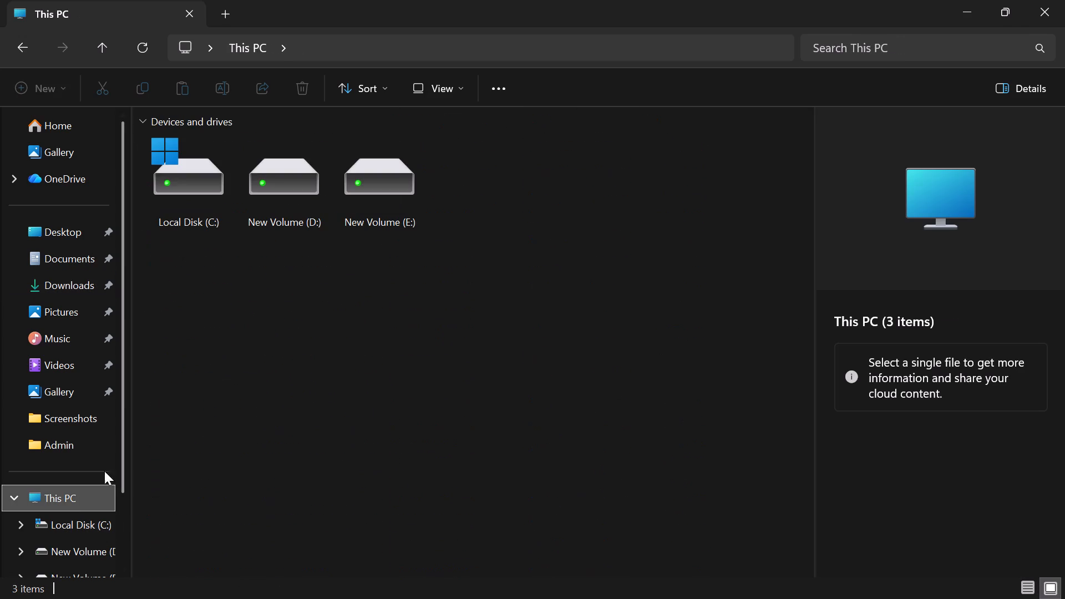
left_click(911, 41)
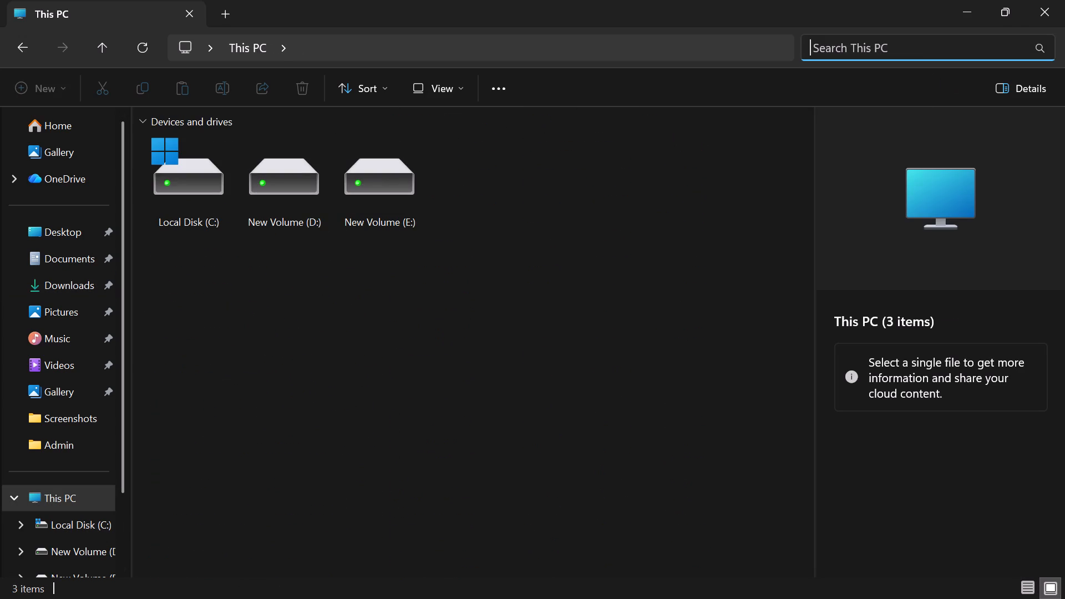
type("envi")
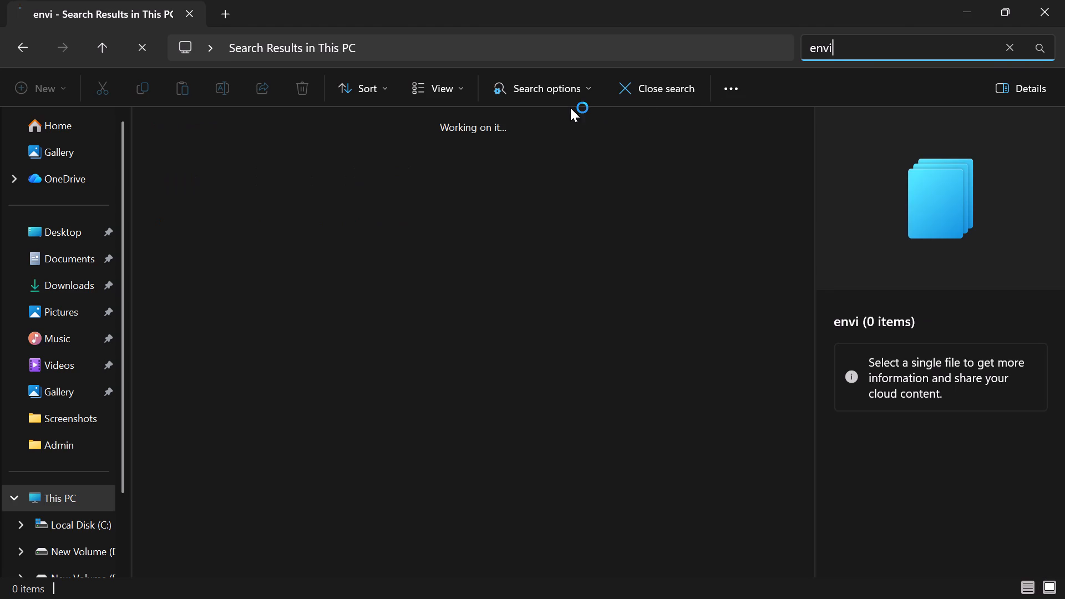
Open the Documents folder from the Home page to check its files.
left_click(85, 127)
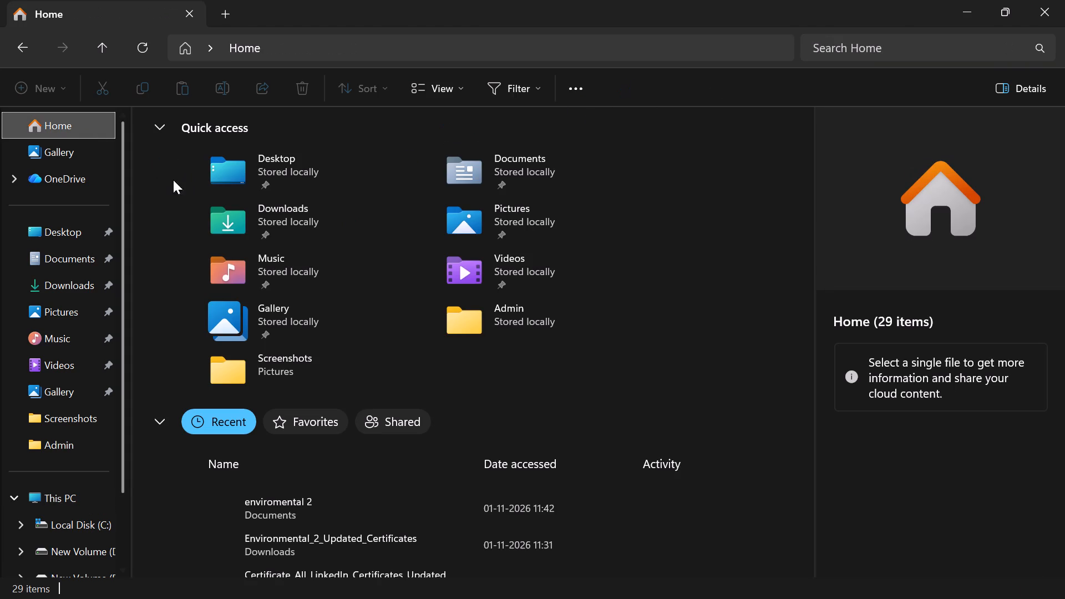
left_click(501, 161)
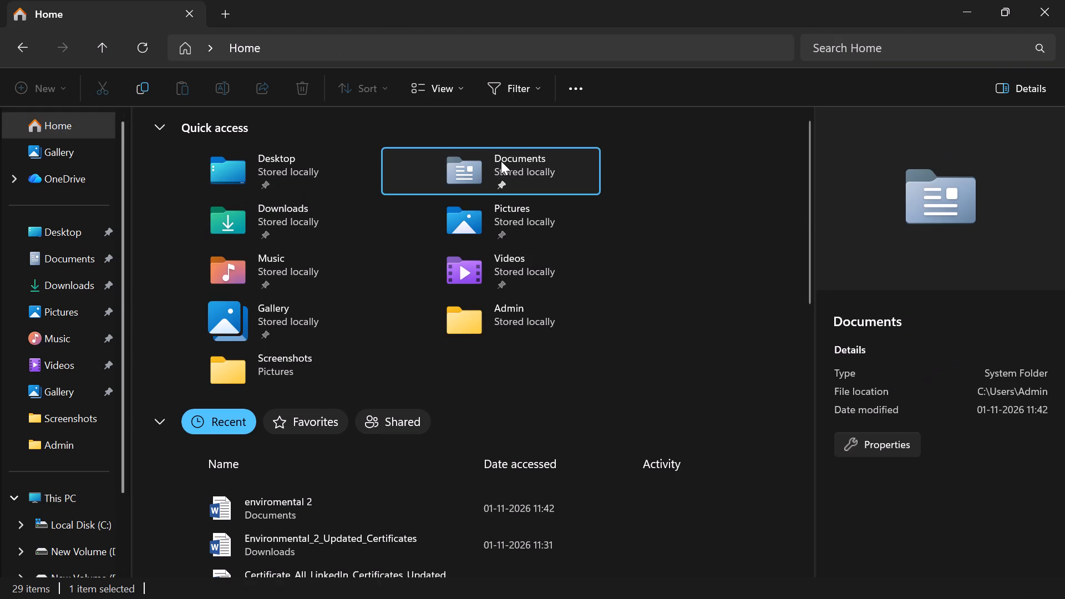
double_click(501, 161)
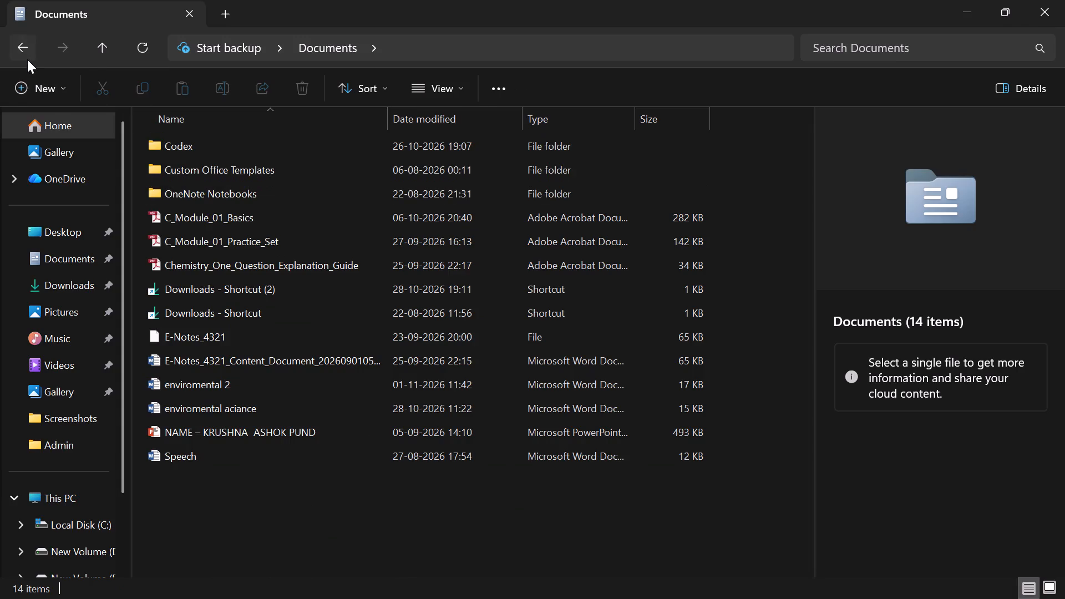
Return to the Home page and look through the recent files for the environmental document.
left_click(27, 59)
scroll(257, 493, "down", 1)
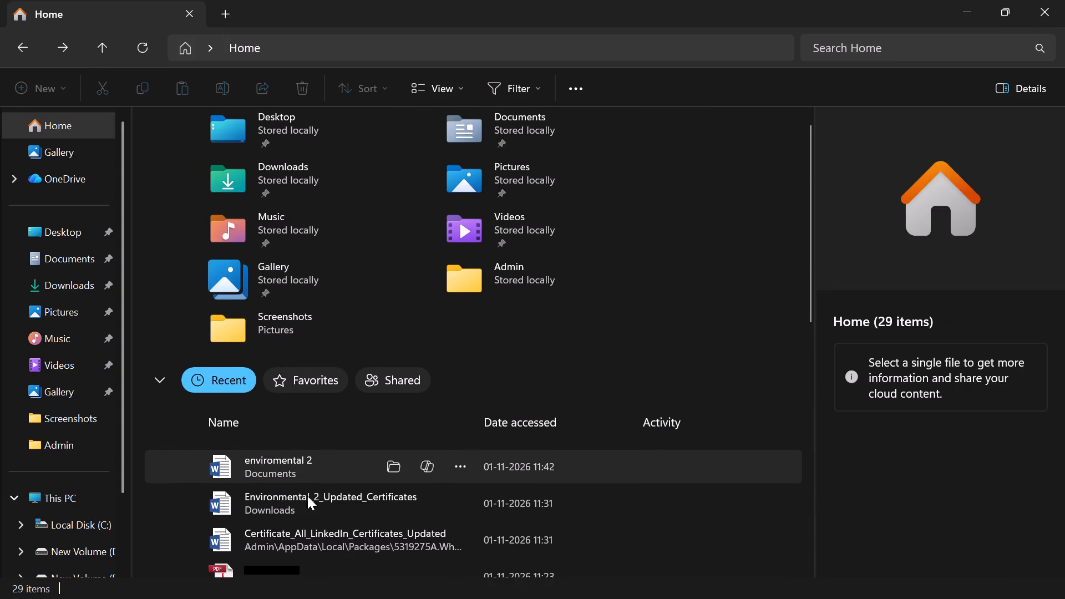
Open the recent document "enviromental 2" in Word to check its contents, and close it again.
double_click(336, 463)
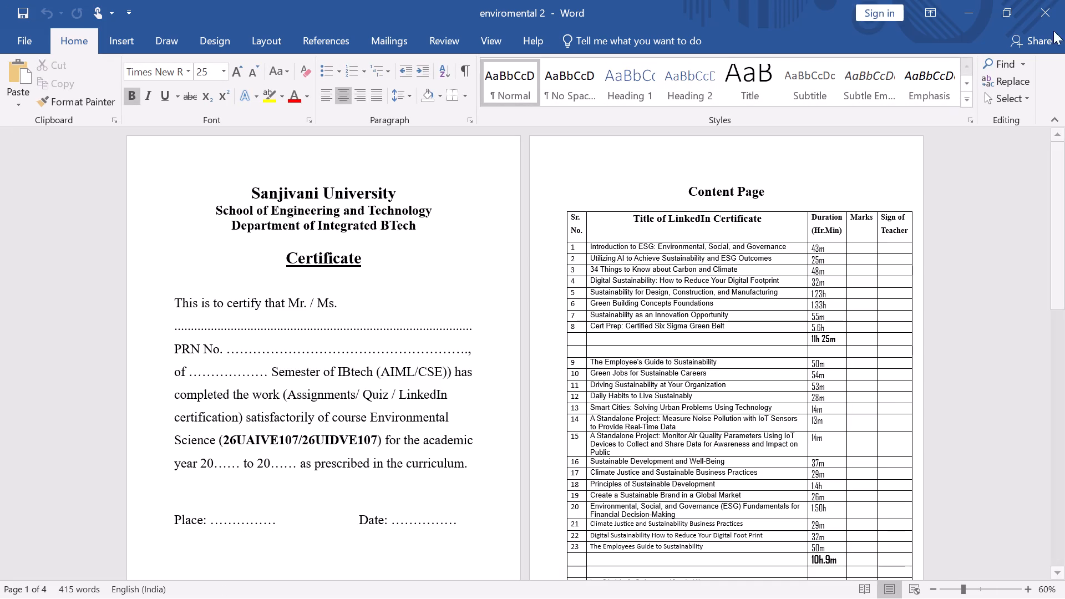
left_click(1064, 0)
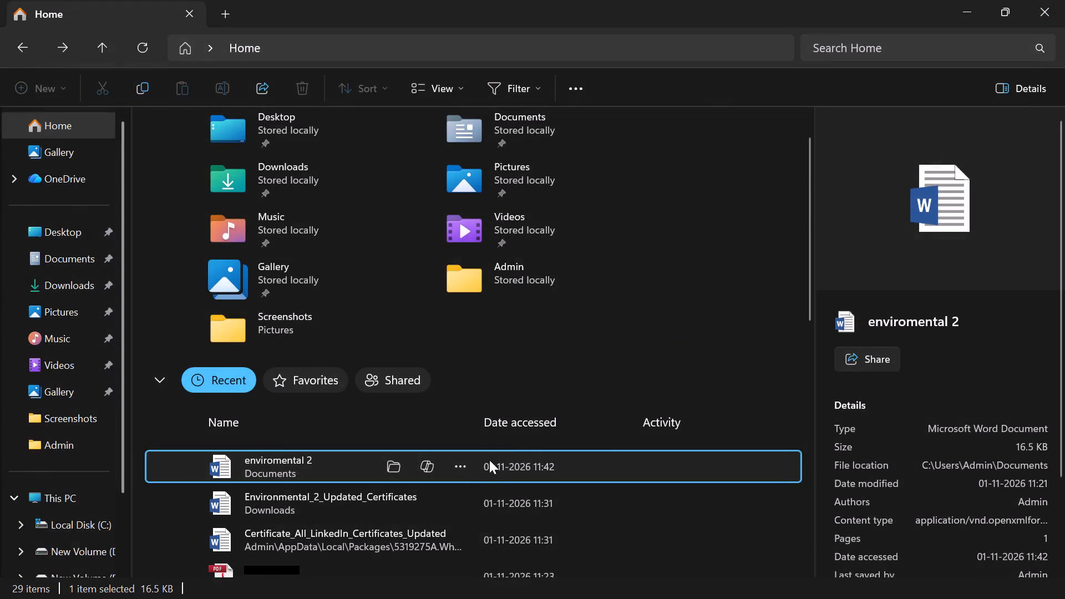
Bring up the sharing options for the "enviromental 2" document from the recent files.
left_click(465, 466)
left_click(465, 466)
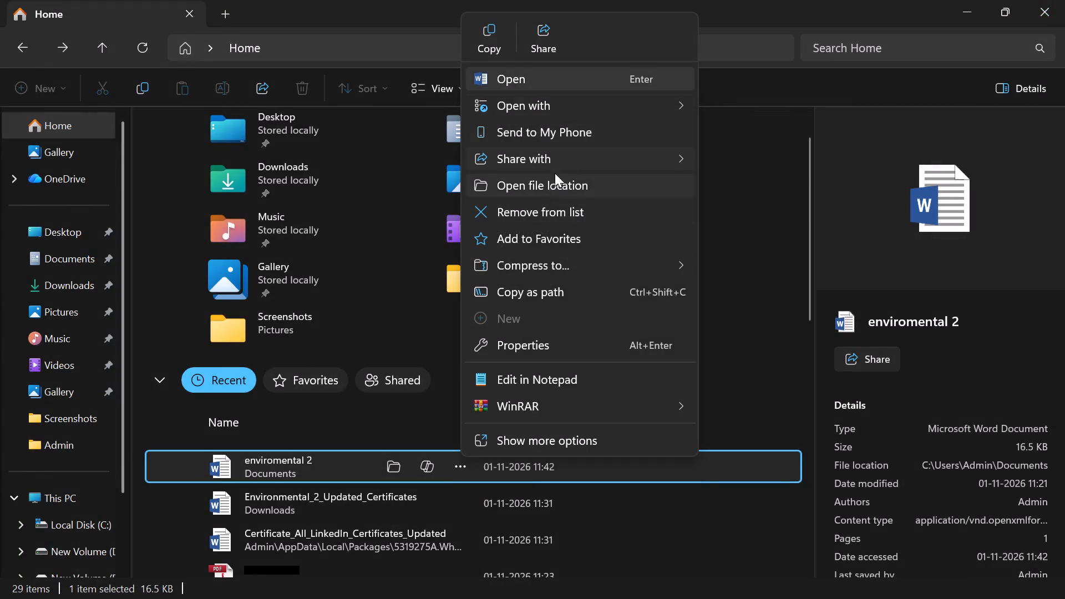
left_click(572, 156)
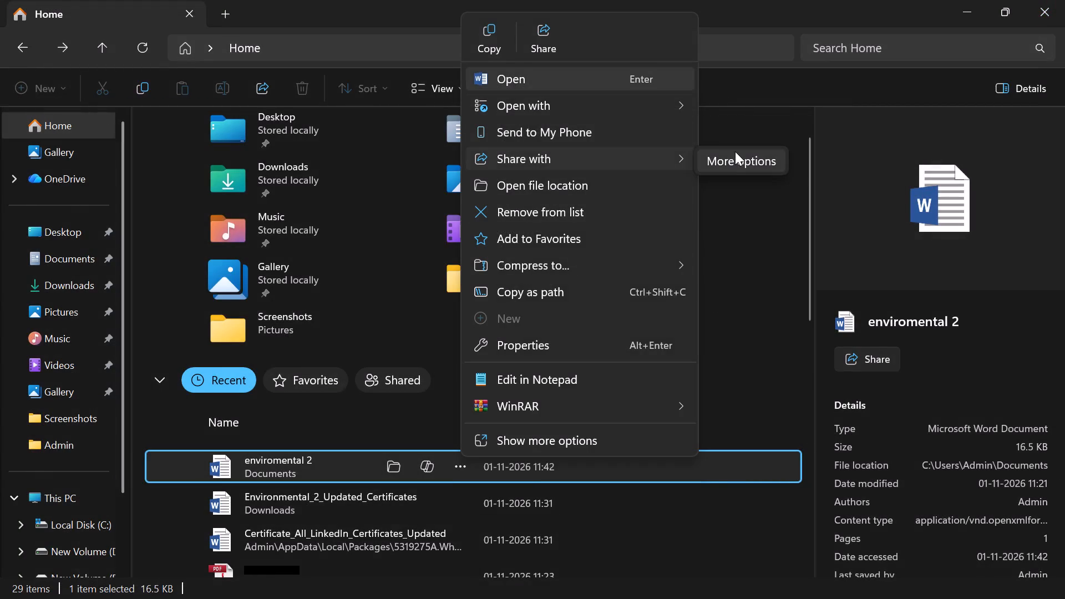
left_click(735, 151)
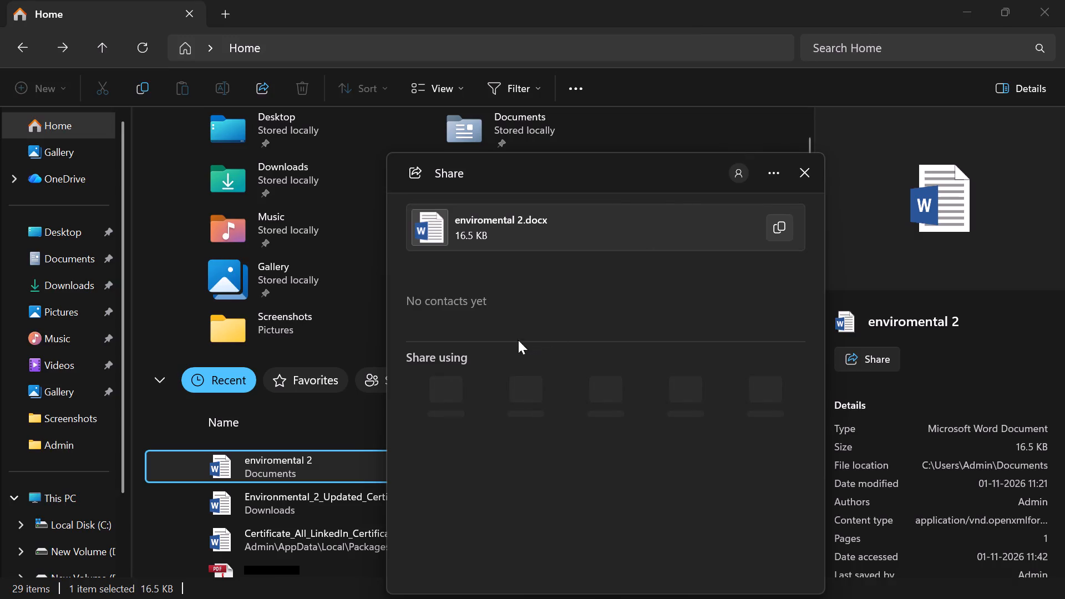
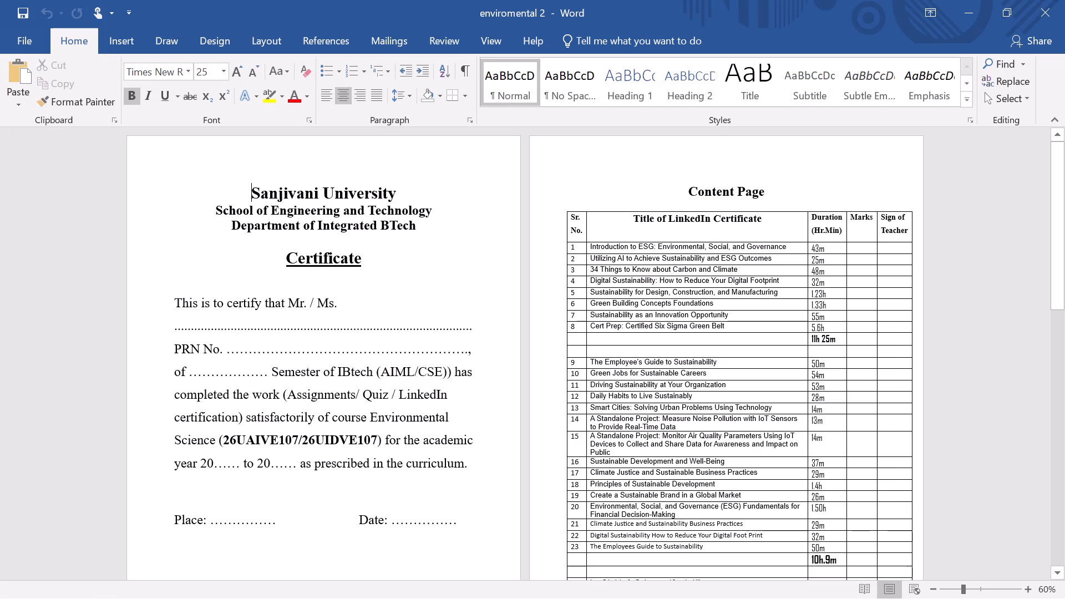
Reposition the LinkedIn certificate table on the Content Page, moving it up over the heading and toward the page's left edge.
left_click_drag(563, 205, 558, 160)
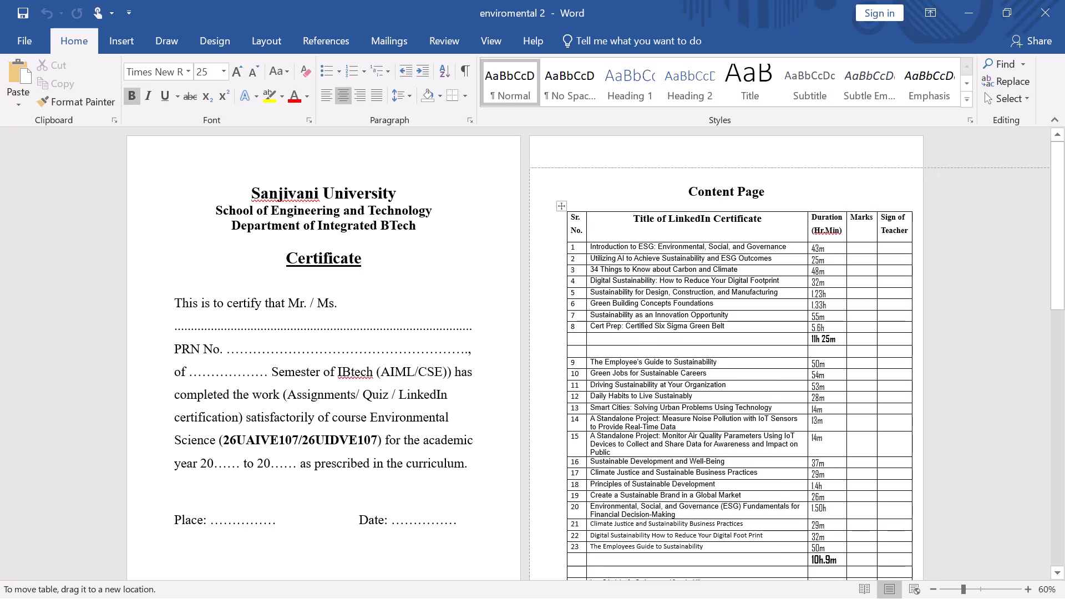
left_click_drag(558, 160, 558, 160)
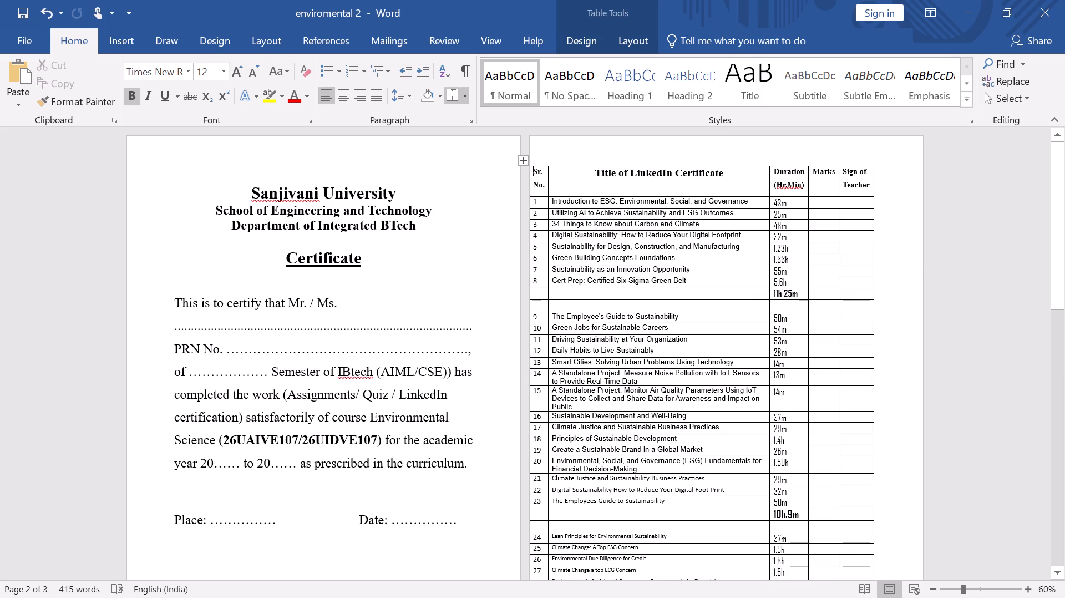
left_click_drag(521, 159, 553, 148)
Move the LinkedIn certificate table on page 2 up and rightward, away from the page's left edge and closer to its top.
left_click_drag(553, 148, 559, 151)
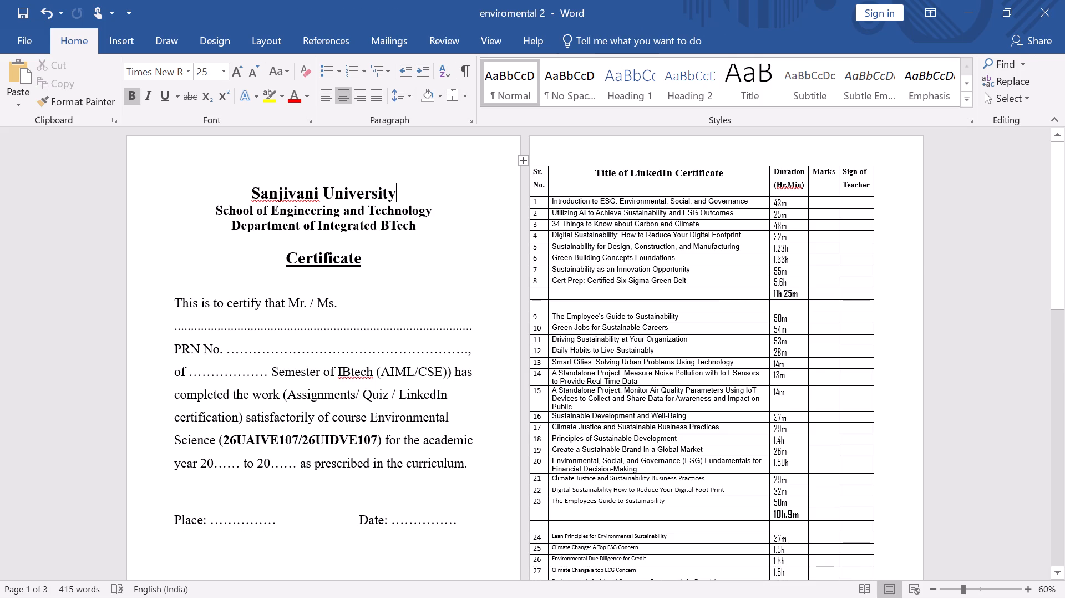
left_click(521, 159)
scroll(658, 149, "up", 3, "ctrl")
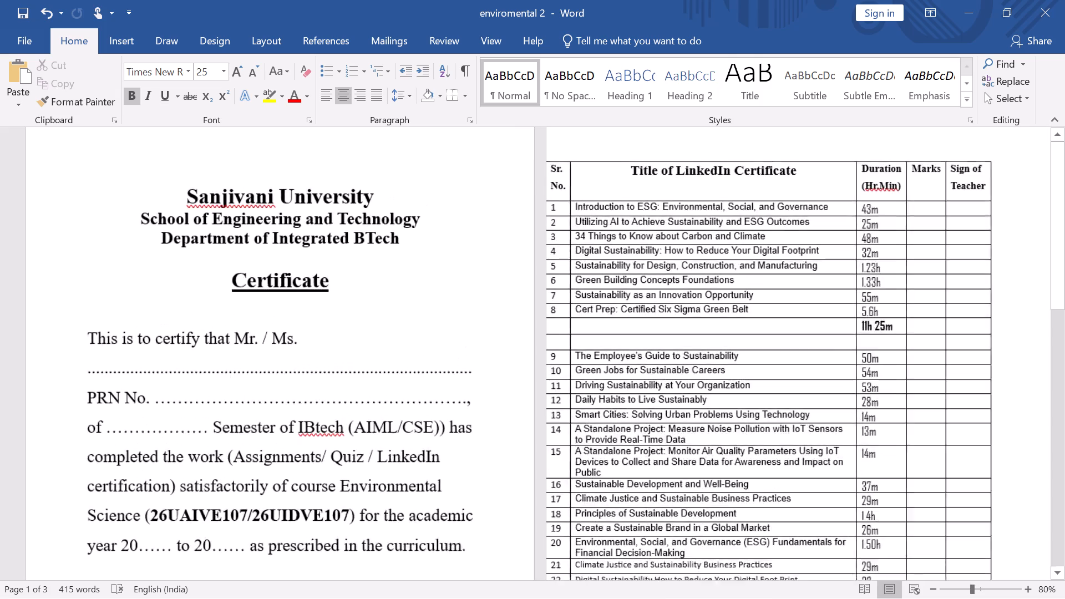
scroll(658, 149, "up", 3, "ctrl")
scroll(352, 321, "down", 5)
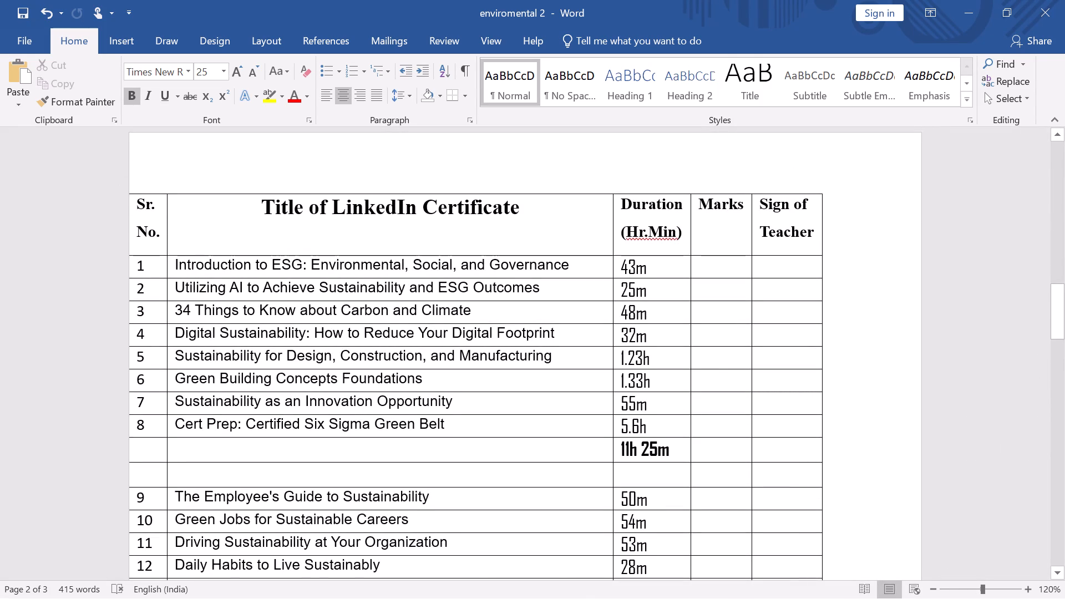
left_click_drag(120, 190, 109, 193)
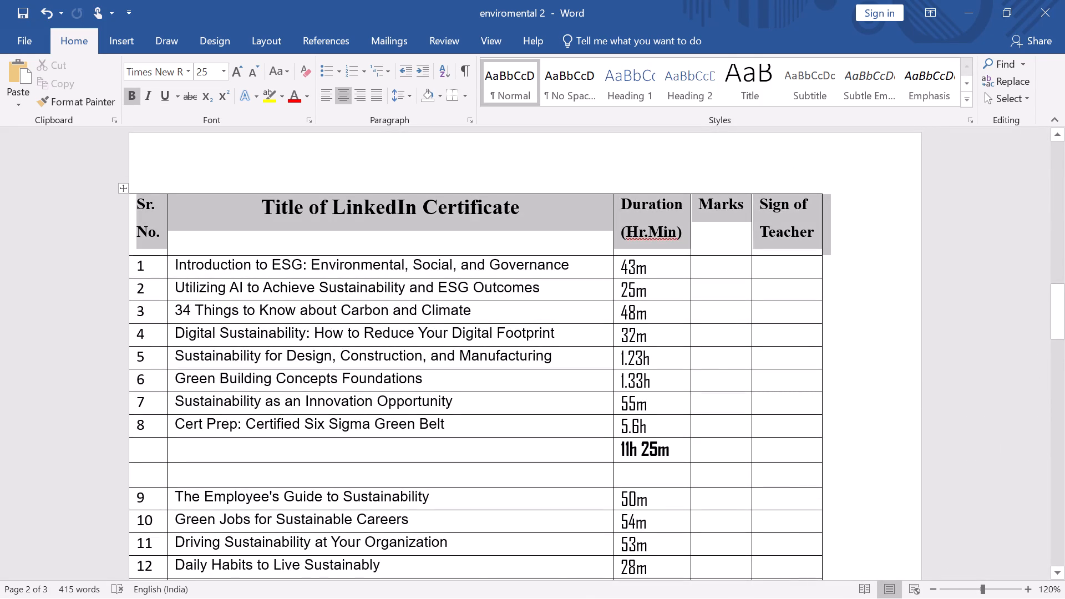
left_click_drag(109, 193, 122, 185)
left_click_drag(122, 185, 156, 175)
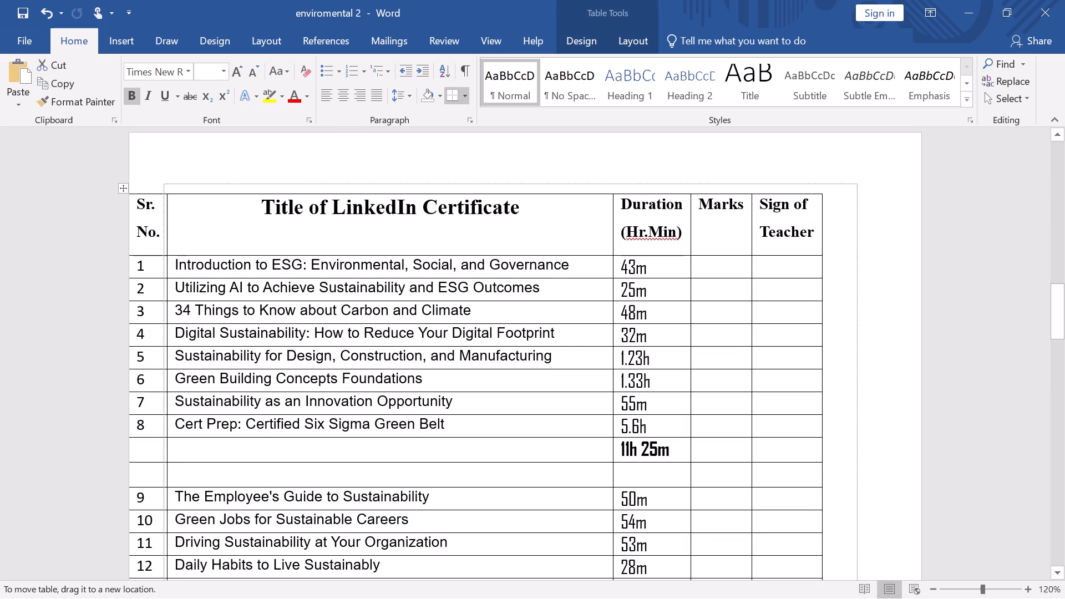
left_click_drag(156, 175, 159, 143)
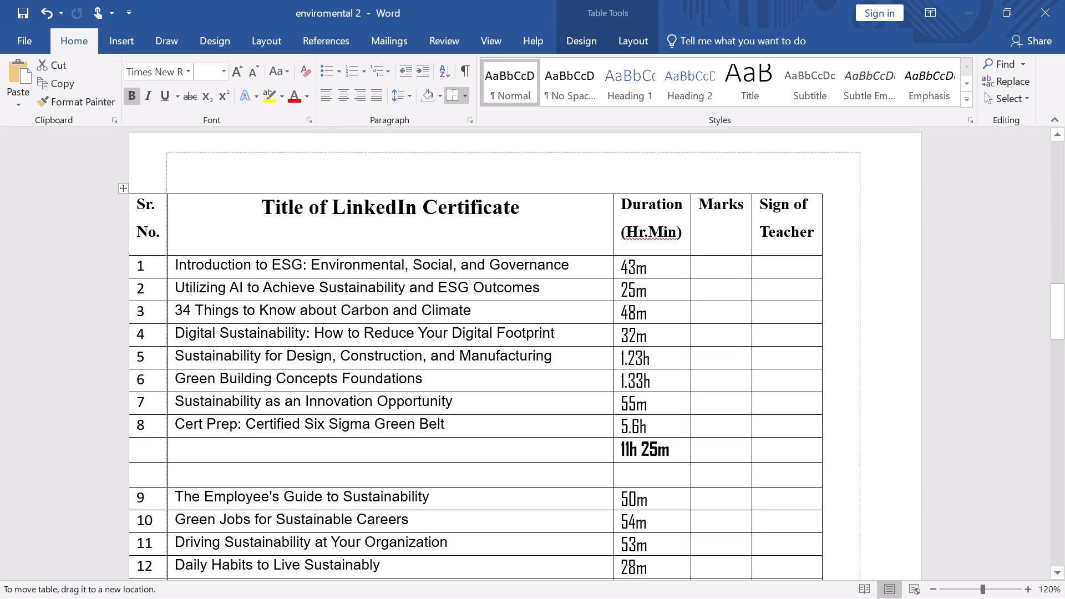
left_click_drag(159, 143, 162, 135)
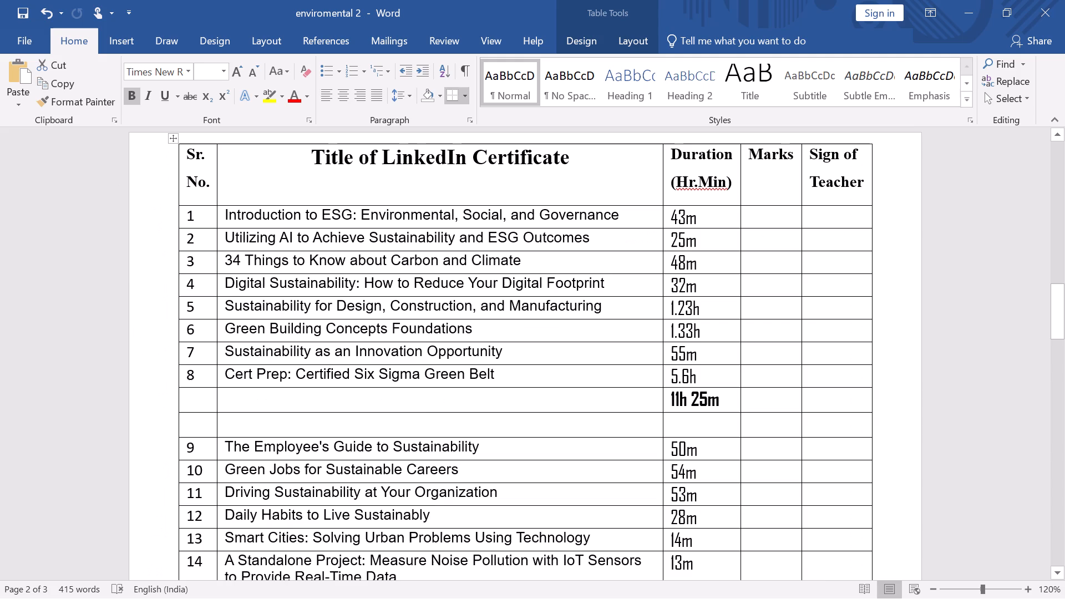
Widen the LinkedIn certificate table slightly by moving its outer left and right borders outward.
scroll(542, 275, "up", 1)
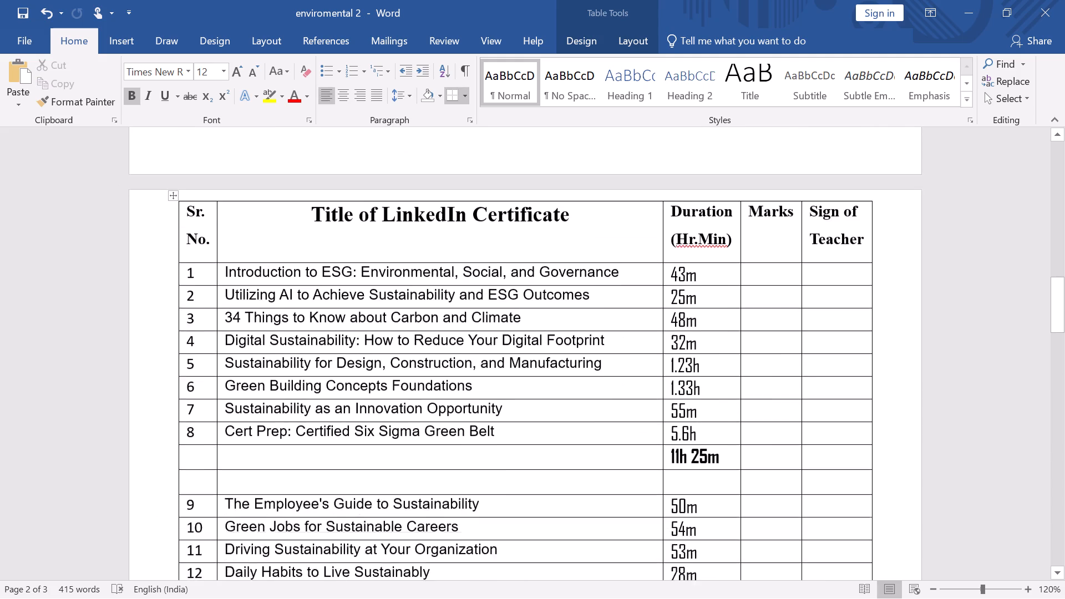
scroll(542, 275, "down", 5, "ctrl")
scroll(542, 275, "up", 1)
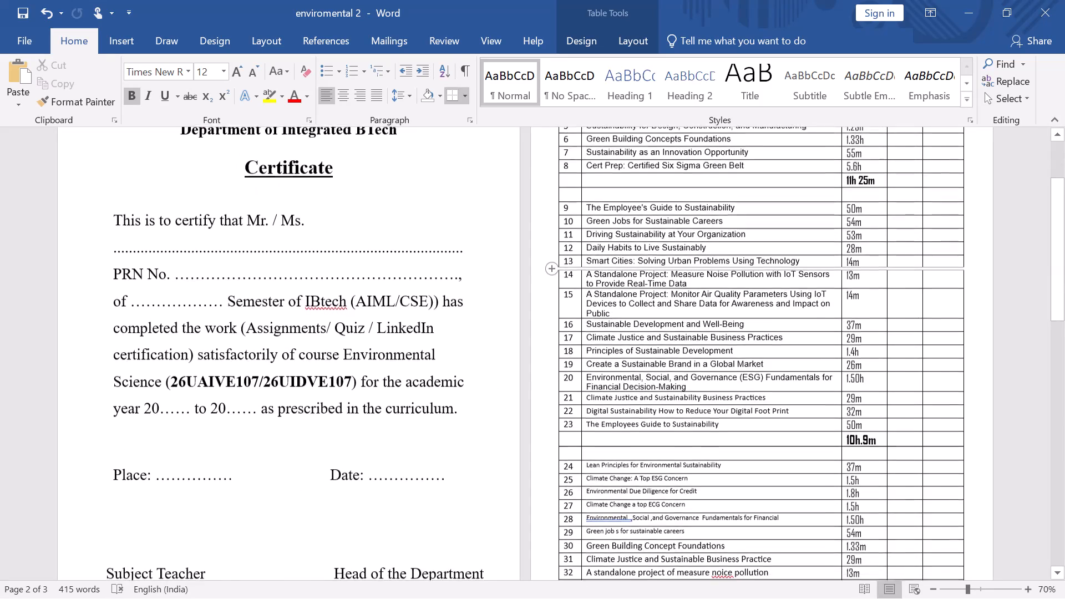
scroll(542, 275, "up", 1)
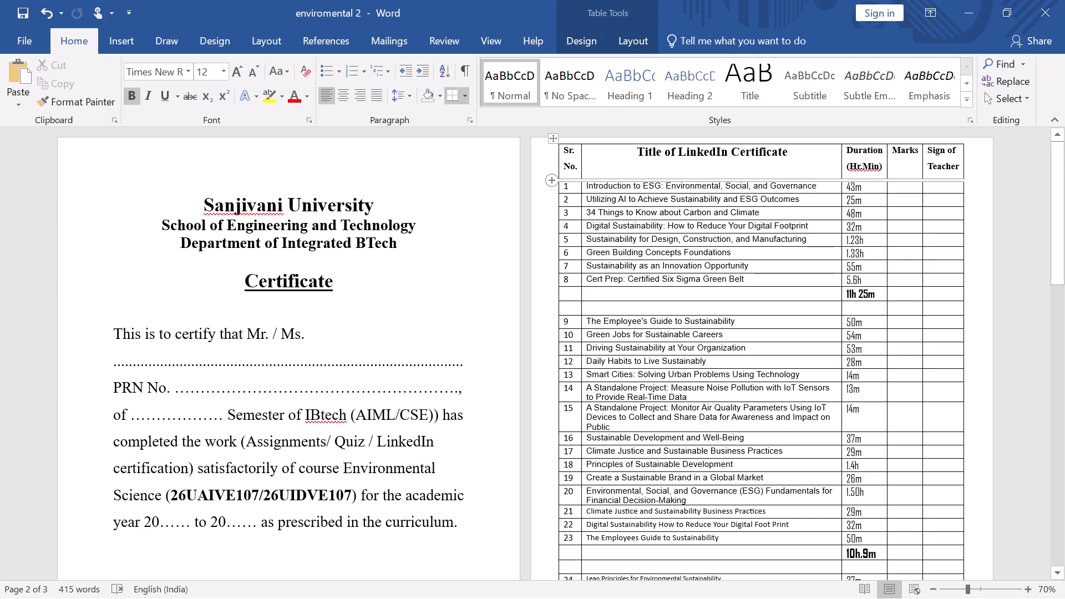
left_click_drag(559, 163, 549, 166)
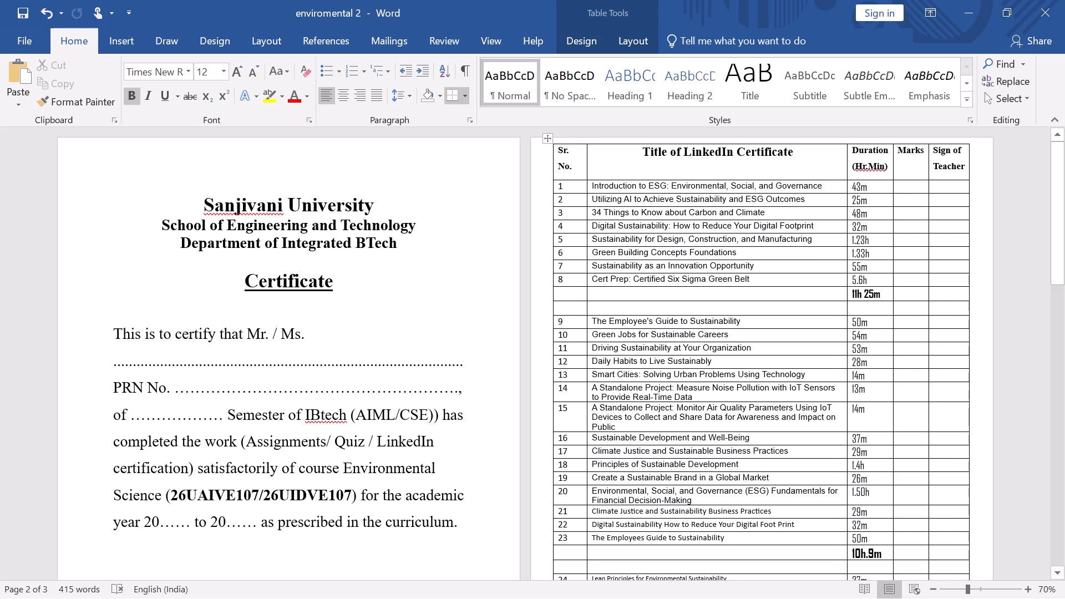
left_click_drag(968, 175, 977, 174)
left_click(1012, 257)
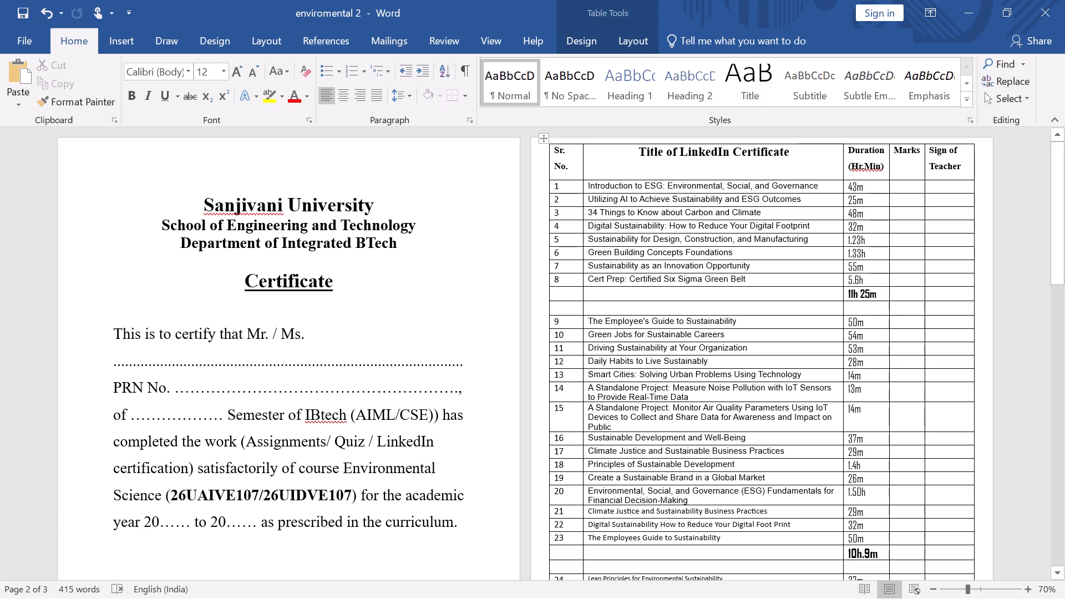
Shift the border between the Duration and Marks columns slightly toward Marks, narrowing the Marks column.
left_click(648, 424)
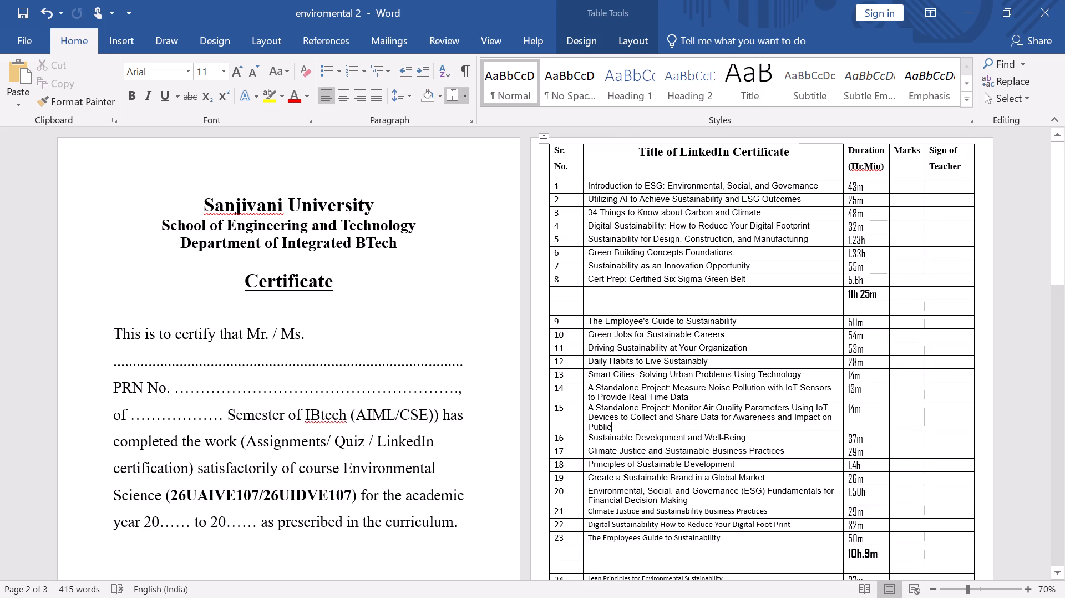
left_click_drag(888, 263, 900, 266)
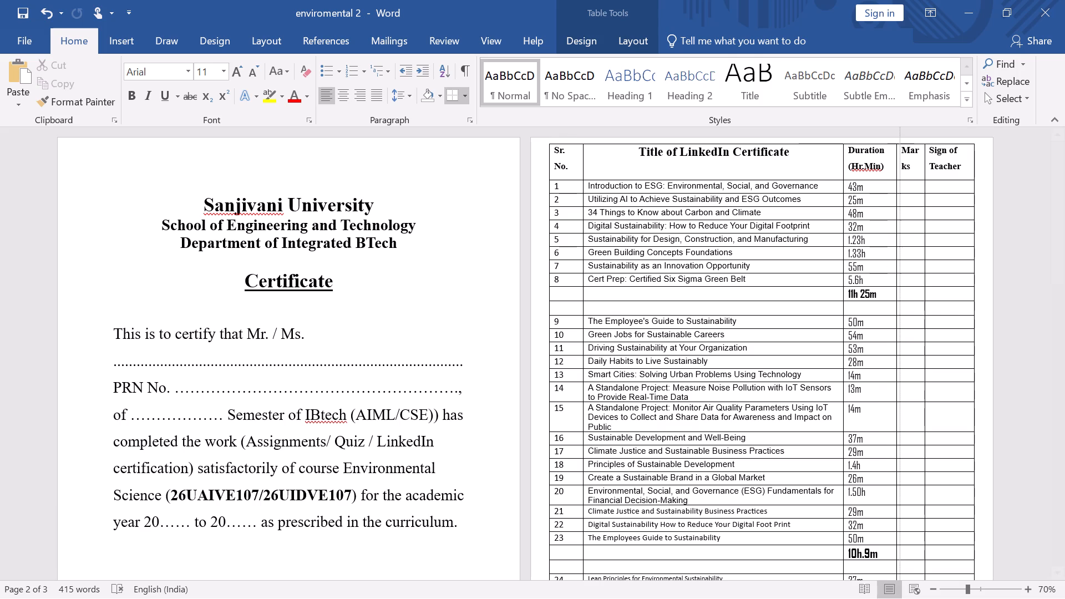
left_click_drag(900, 266, 901, 273)
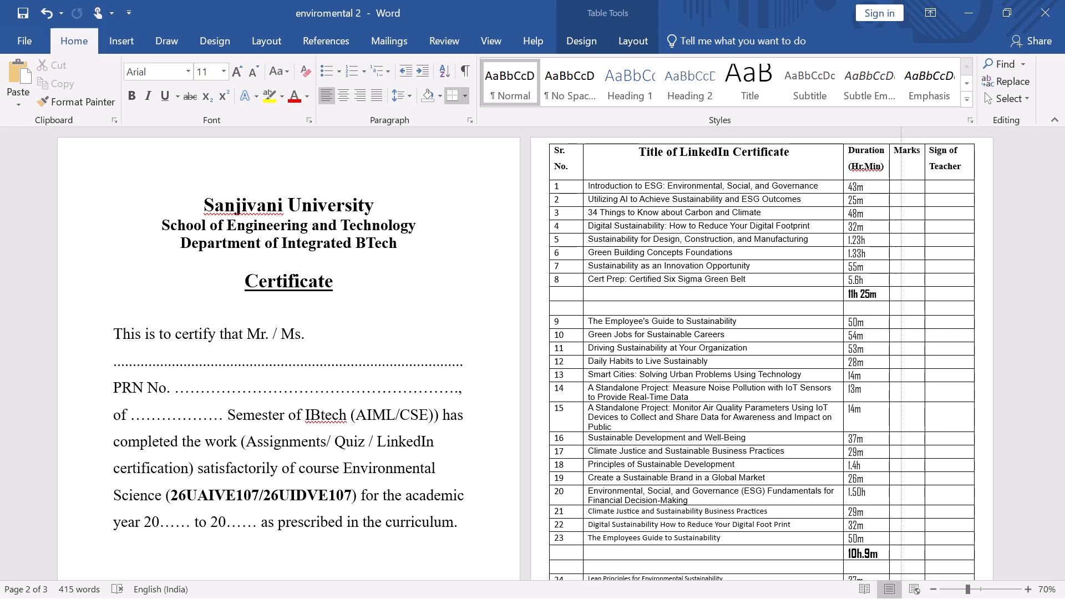
left_click_drag(901, 273, 896, 277)
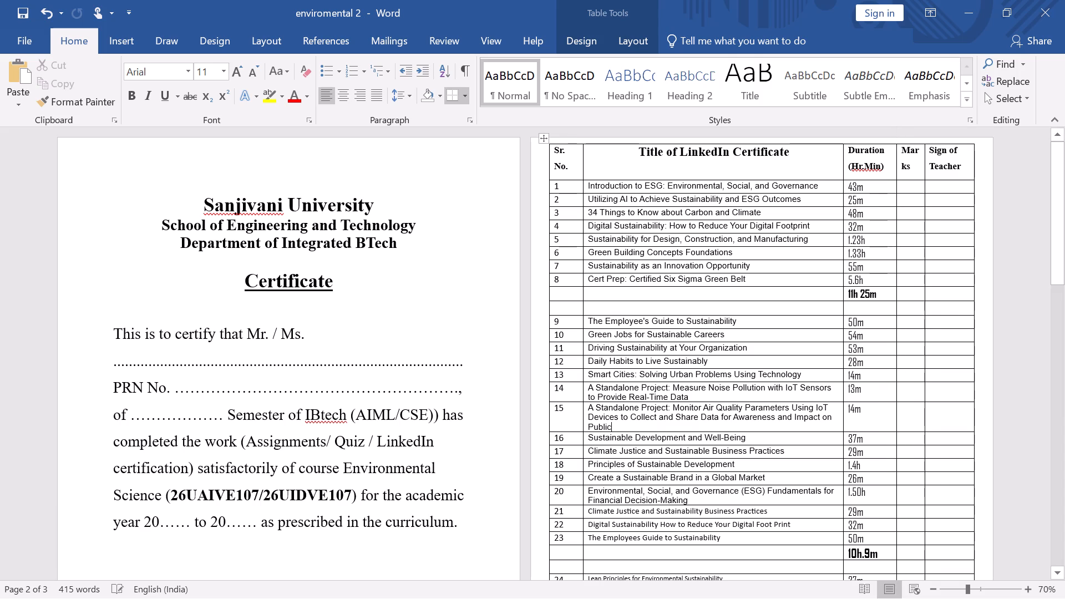
left_click(896, 268)
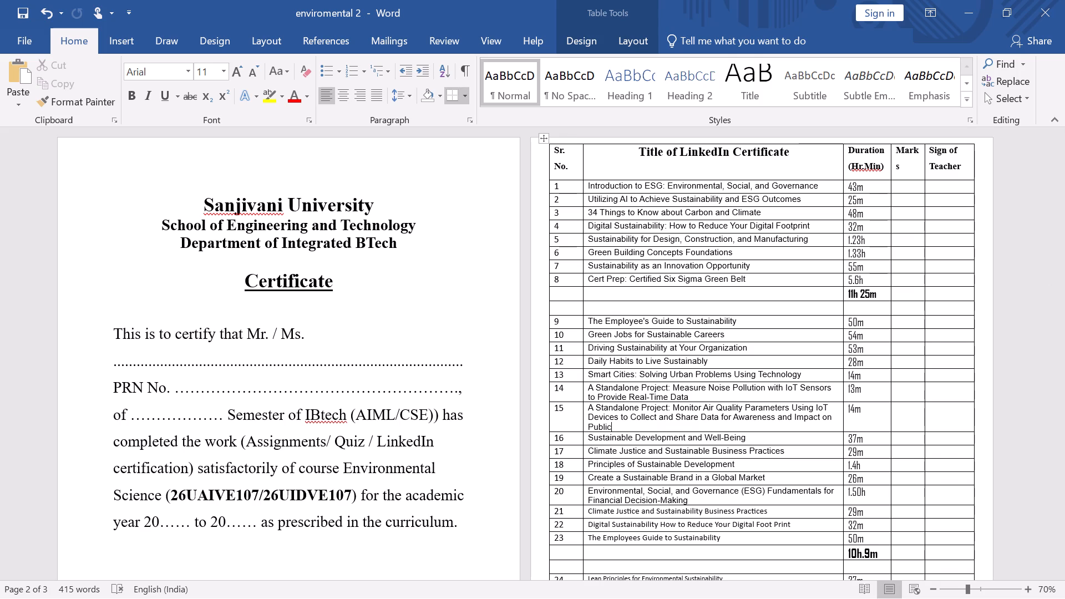
Look over the rest of the enviromental 2 document and close it, saving the changes.
scroll(473, 298, "down", 2)
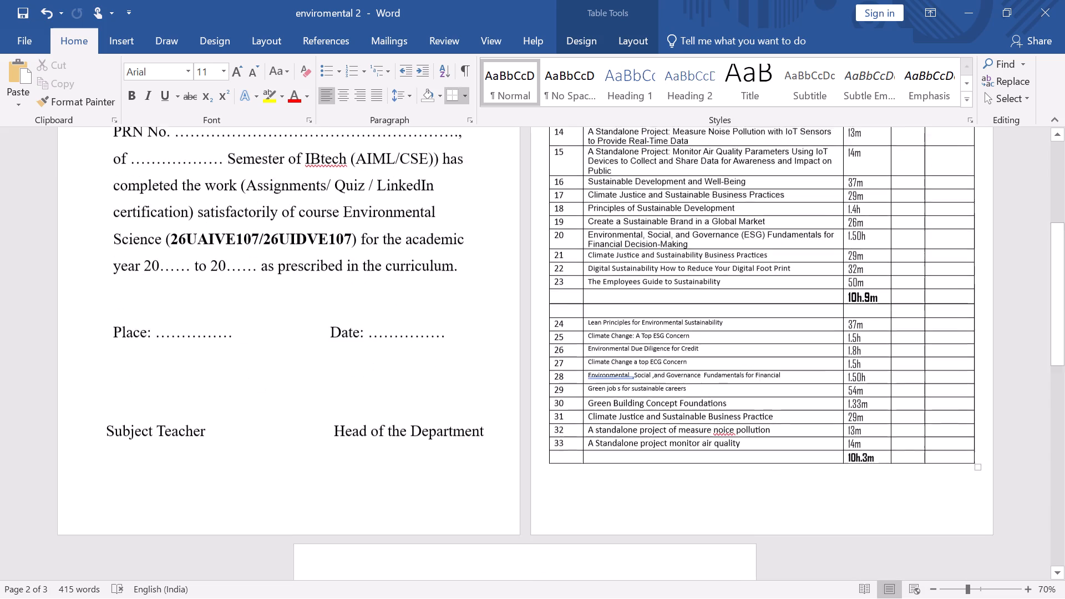
scroll(473, 298, "down", 2)
left_click(473, 298)
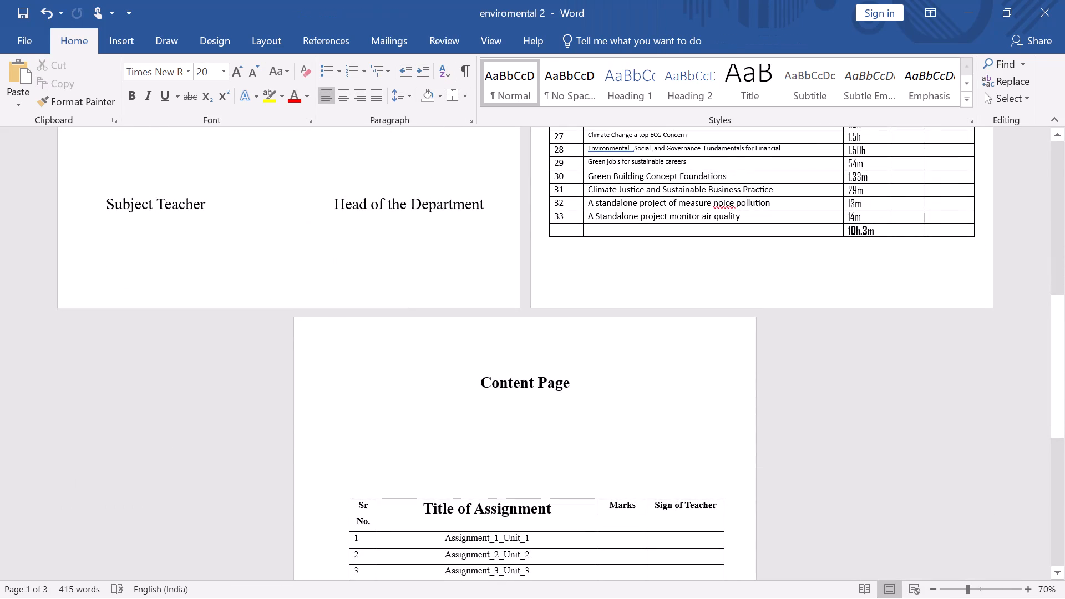
left_click(1064, 1)
left_click(470, 331)
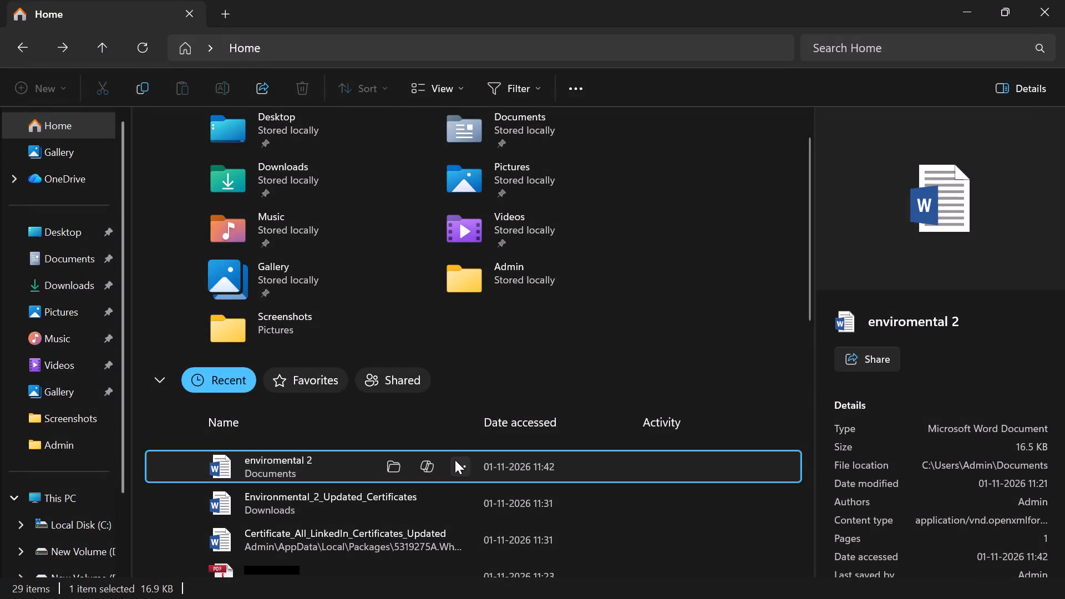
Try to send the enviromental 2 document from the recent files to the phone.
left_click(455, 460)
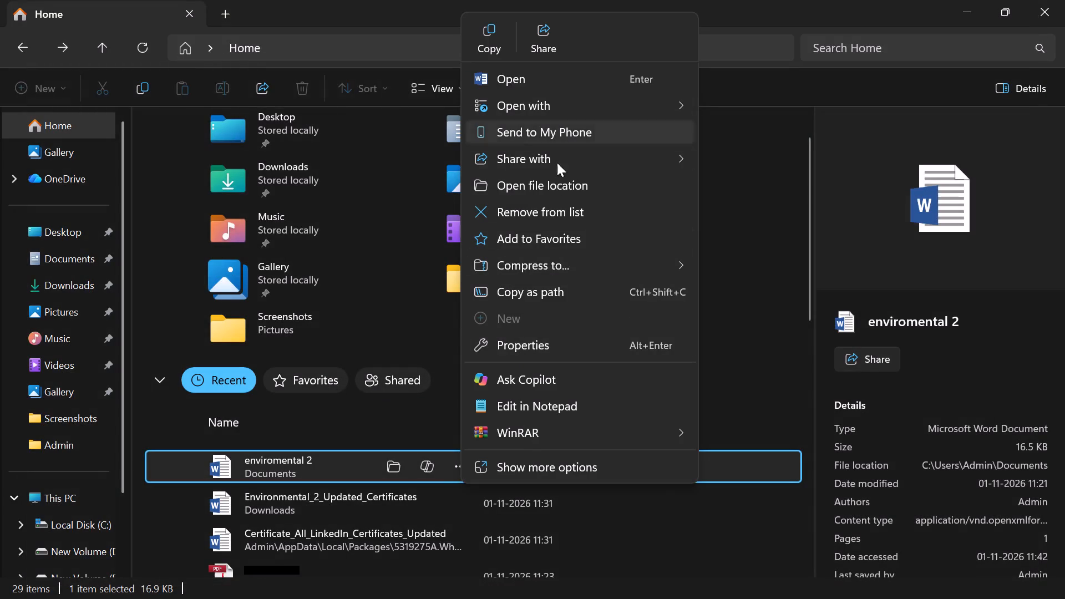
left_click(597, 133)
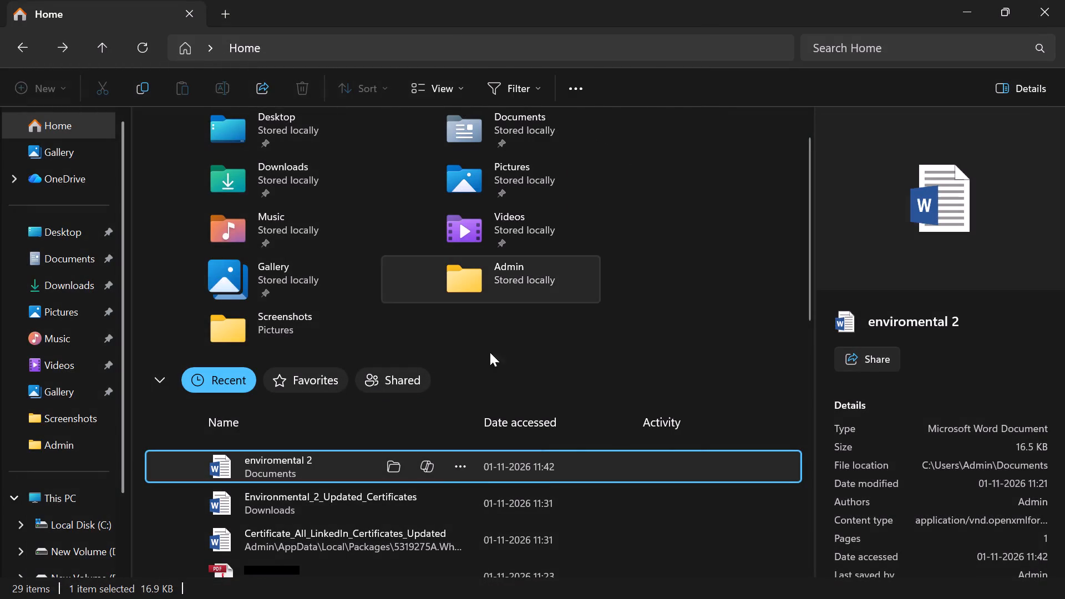
Share the enviromental 2 document from the recent files with WhatsApp.
left_click(462, 458)
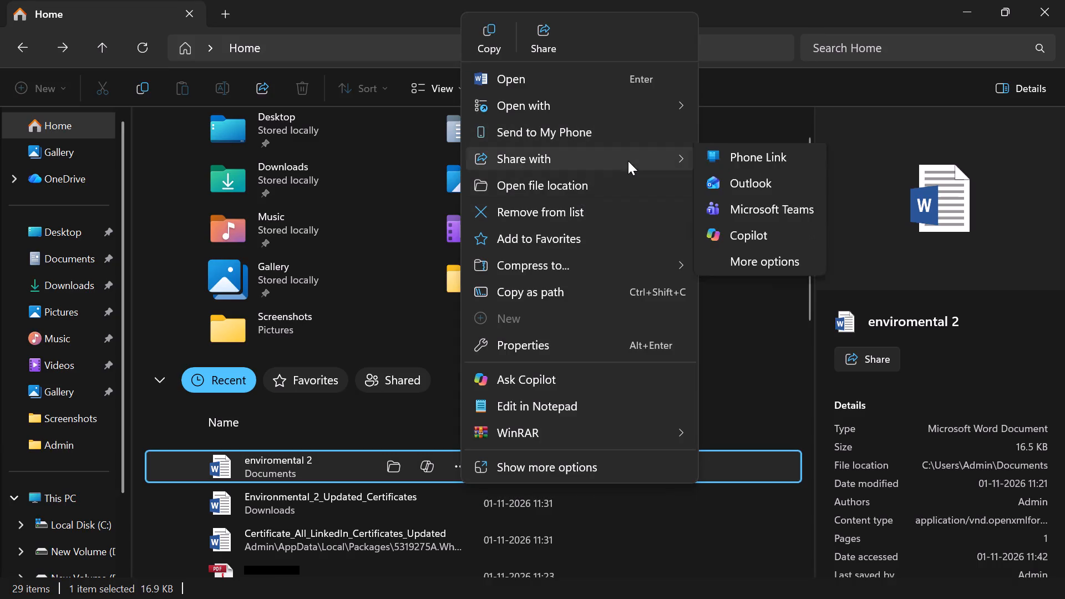
left_click(743, 156)
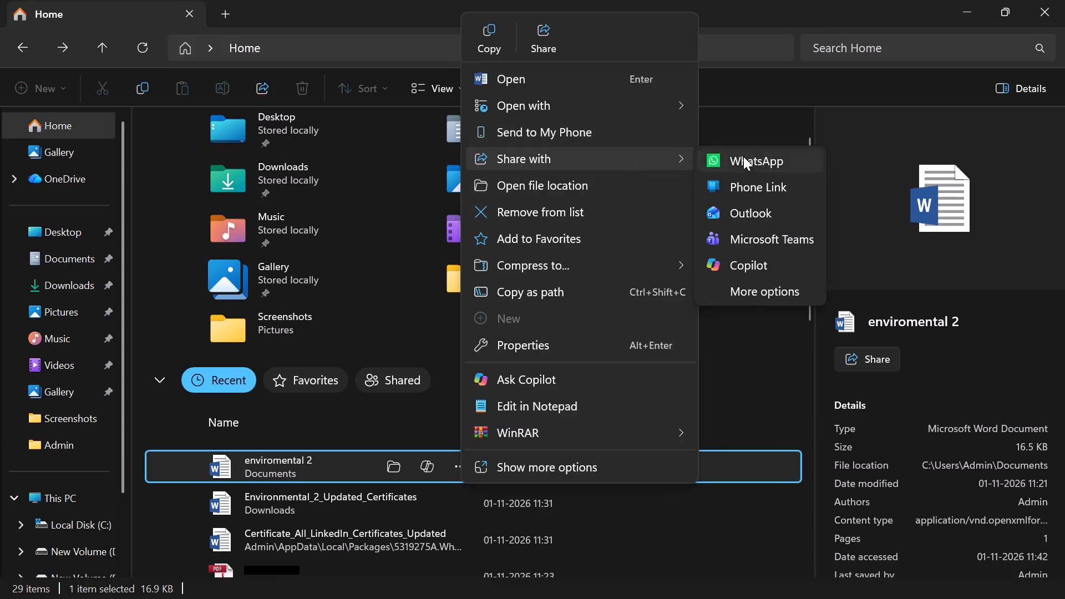
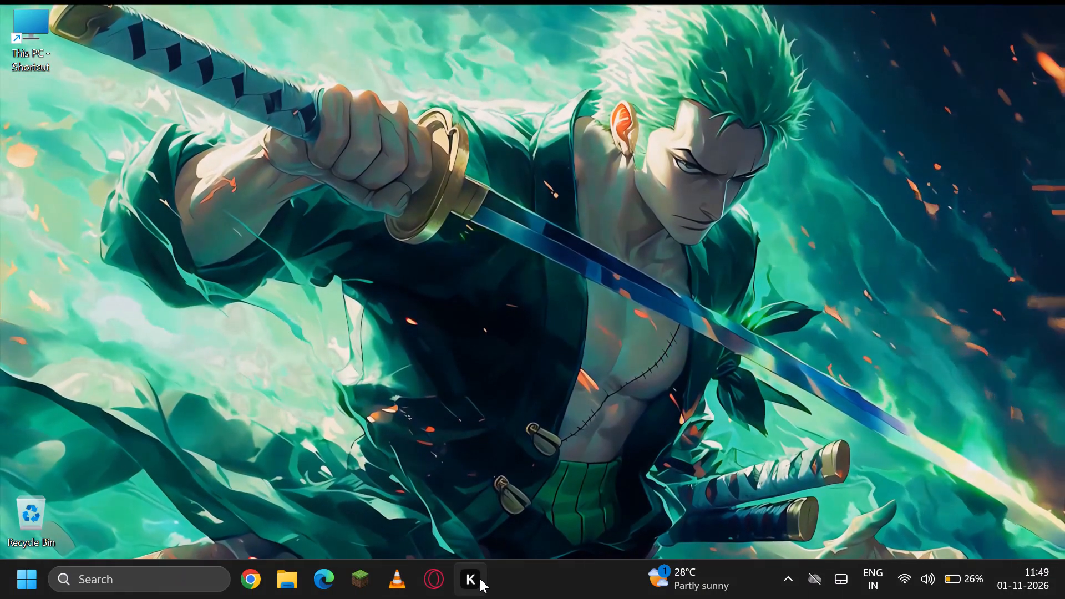
Launch the application marked with the letter K.
triple_click(480, 578)
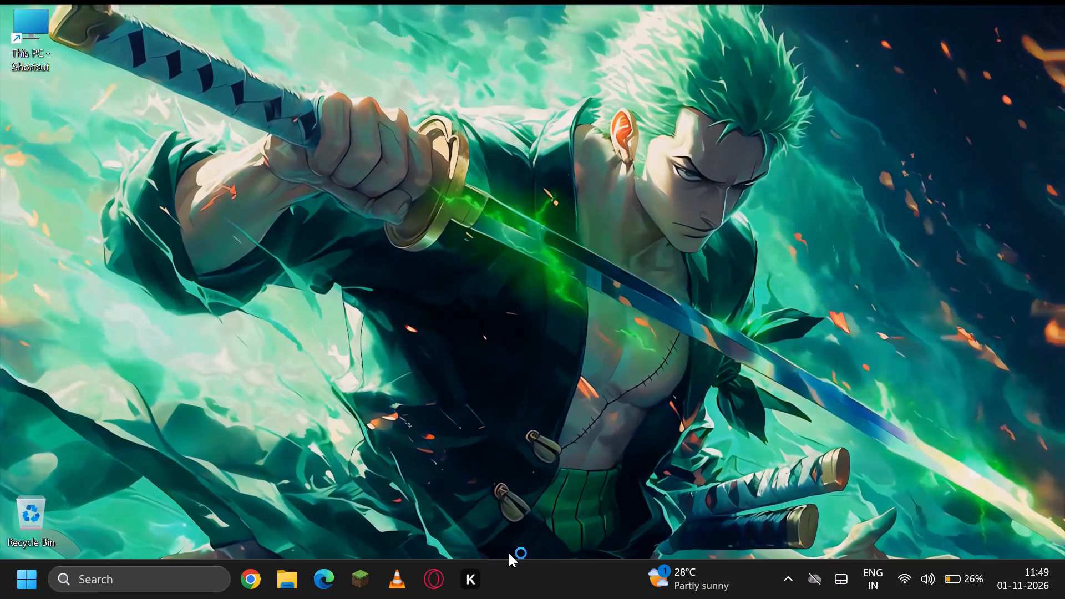
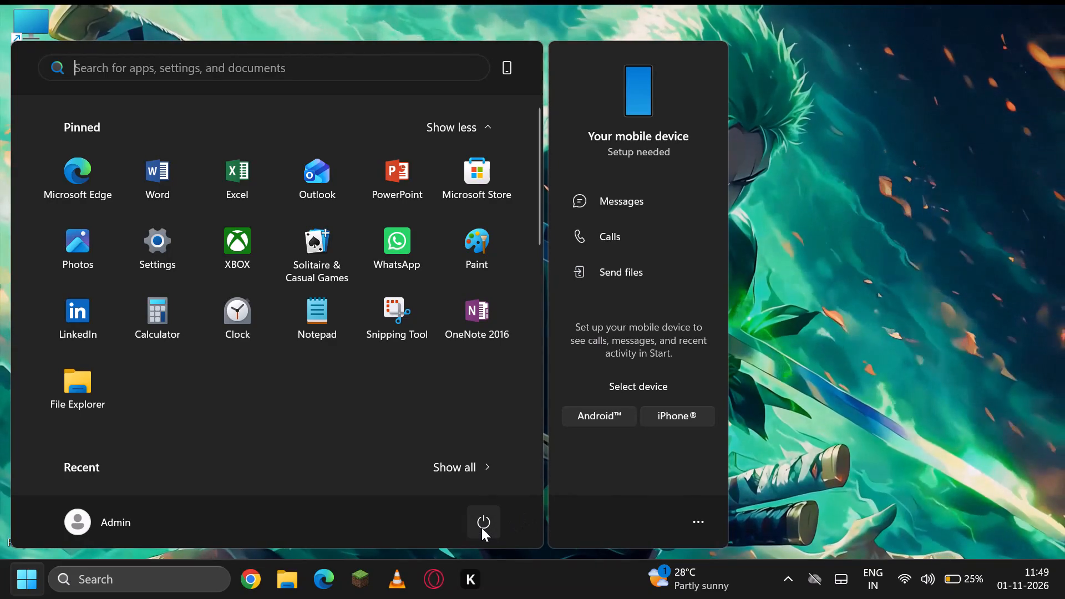
Shut down the computer.
left_click(481, 527)
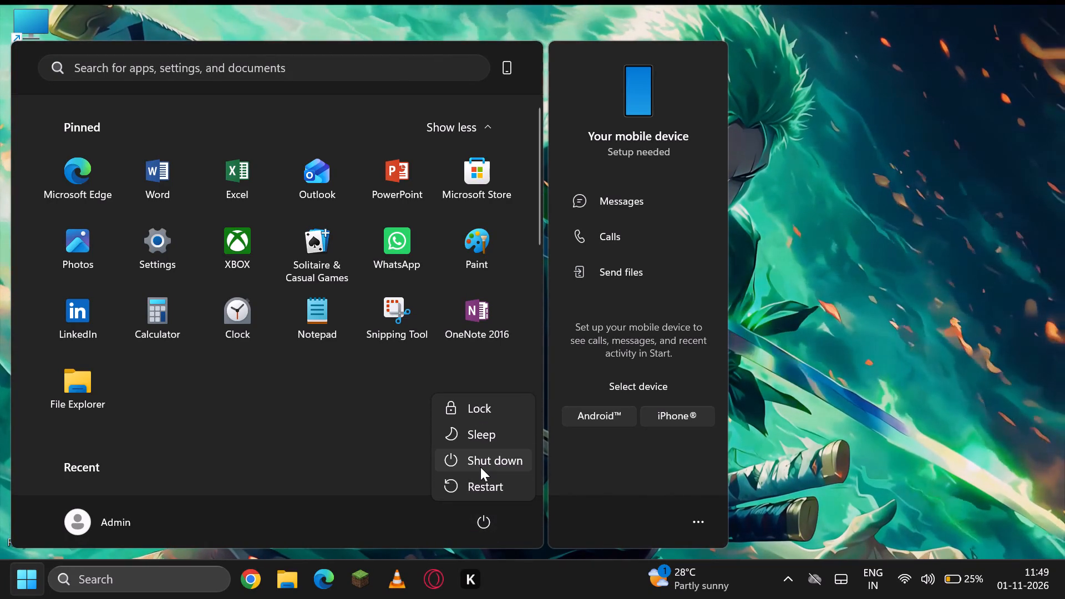
left_click(480, 466)
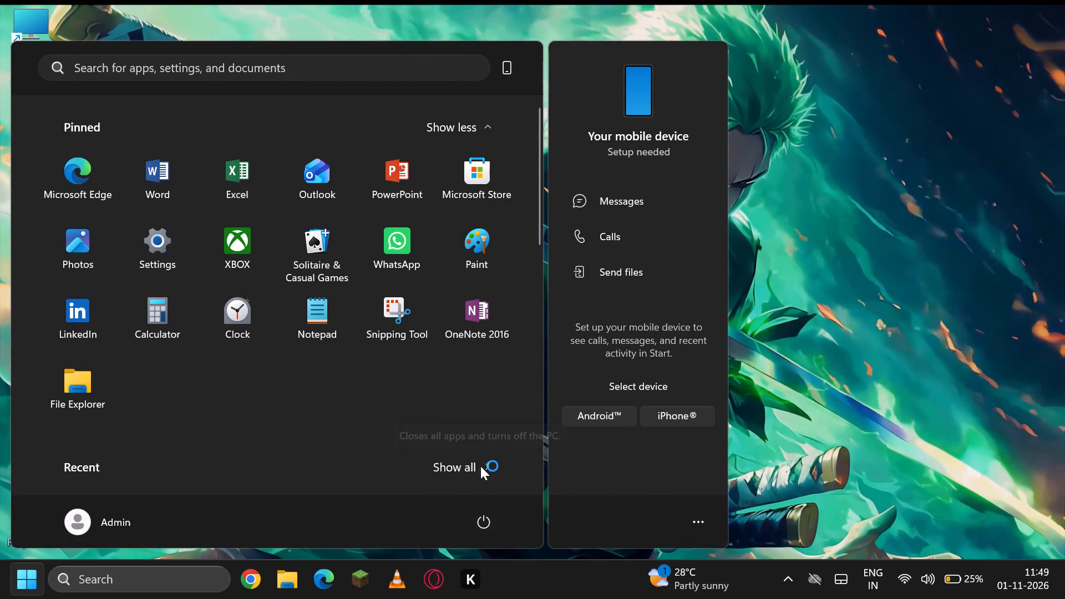